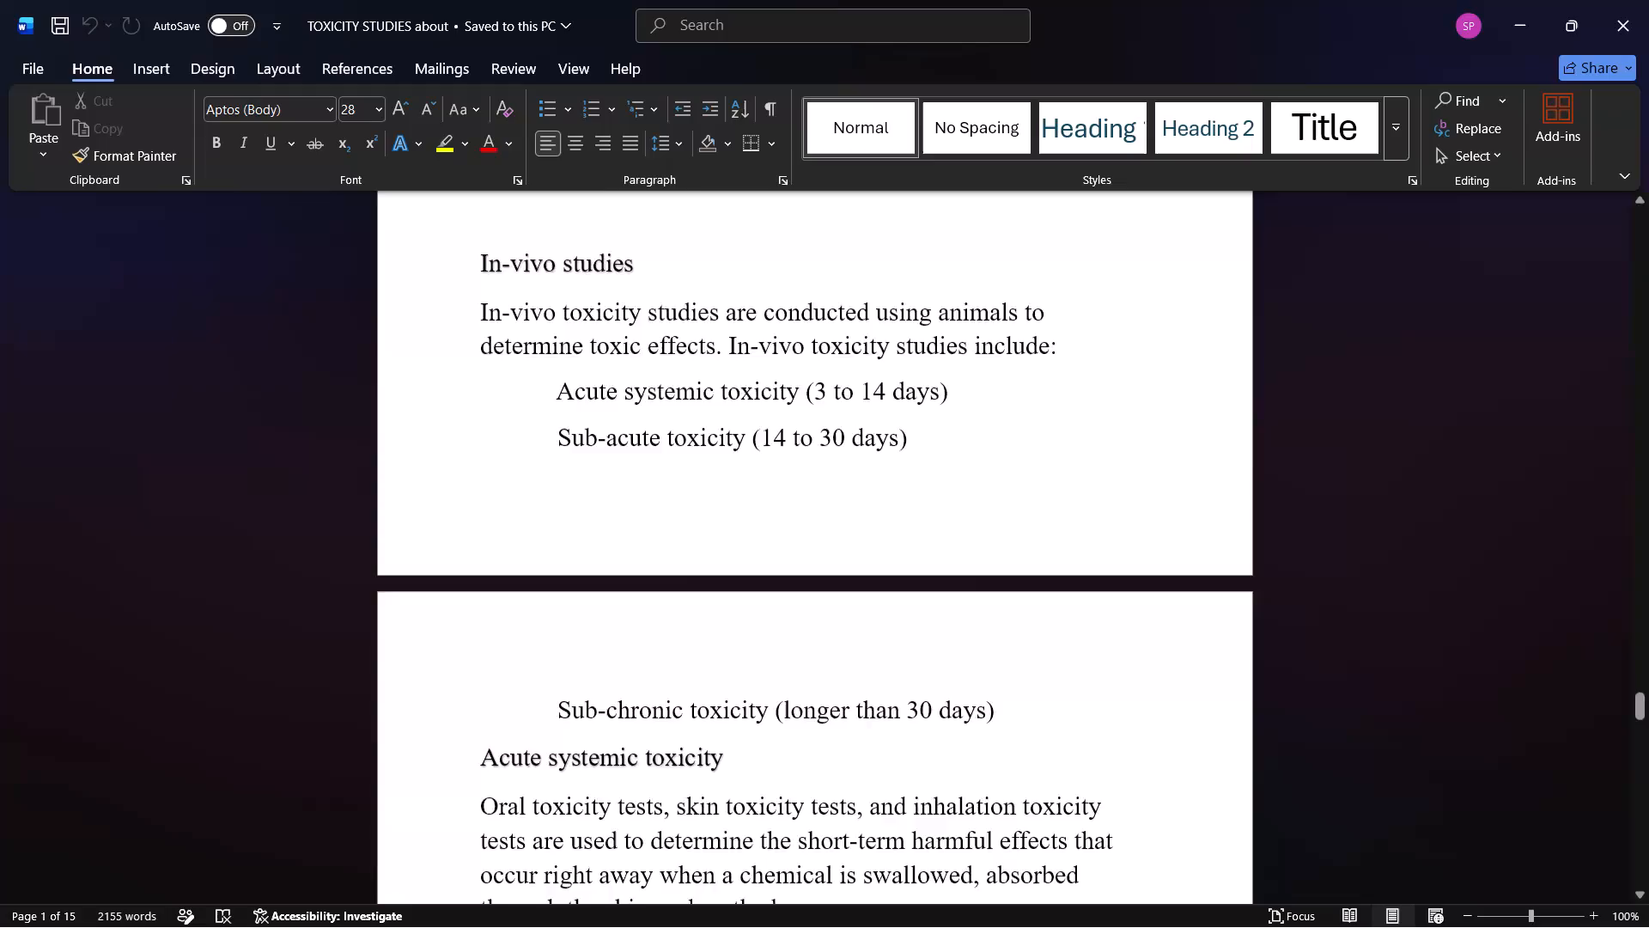
Review the toxicity studies document from the in-vivo studies section through the end of the conclusion.
{"action": "scroll", "coordinate": [521, 512], "scroll_direction": "down", "scroll_amount": 11}
{"action": "scroll", "coordinate": [521, 512], "scroll_direction": "down", "scroll_amount": 12}
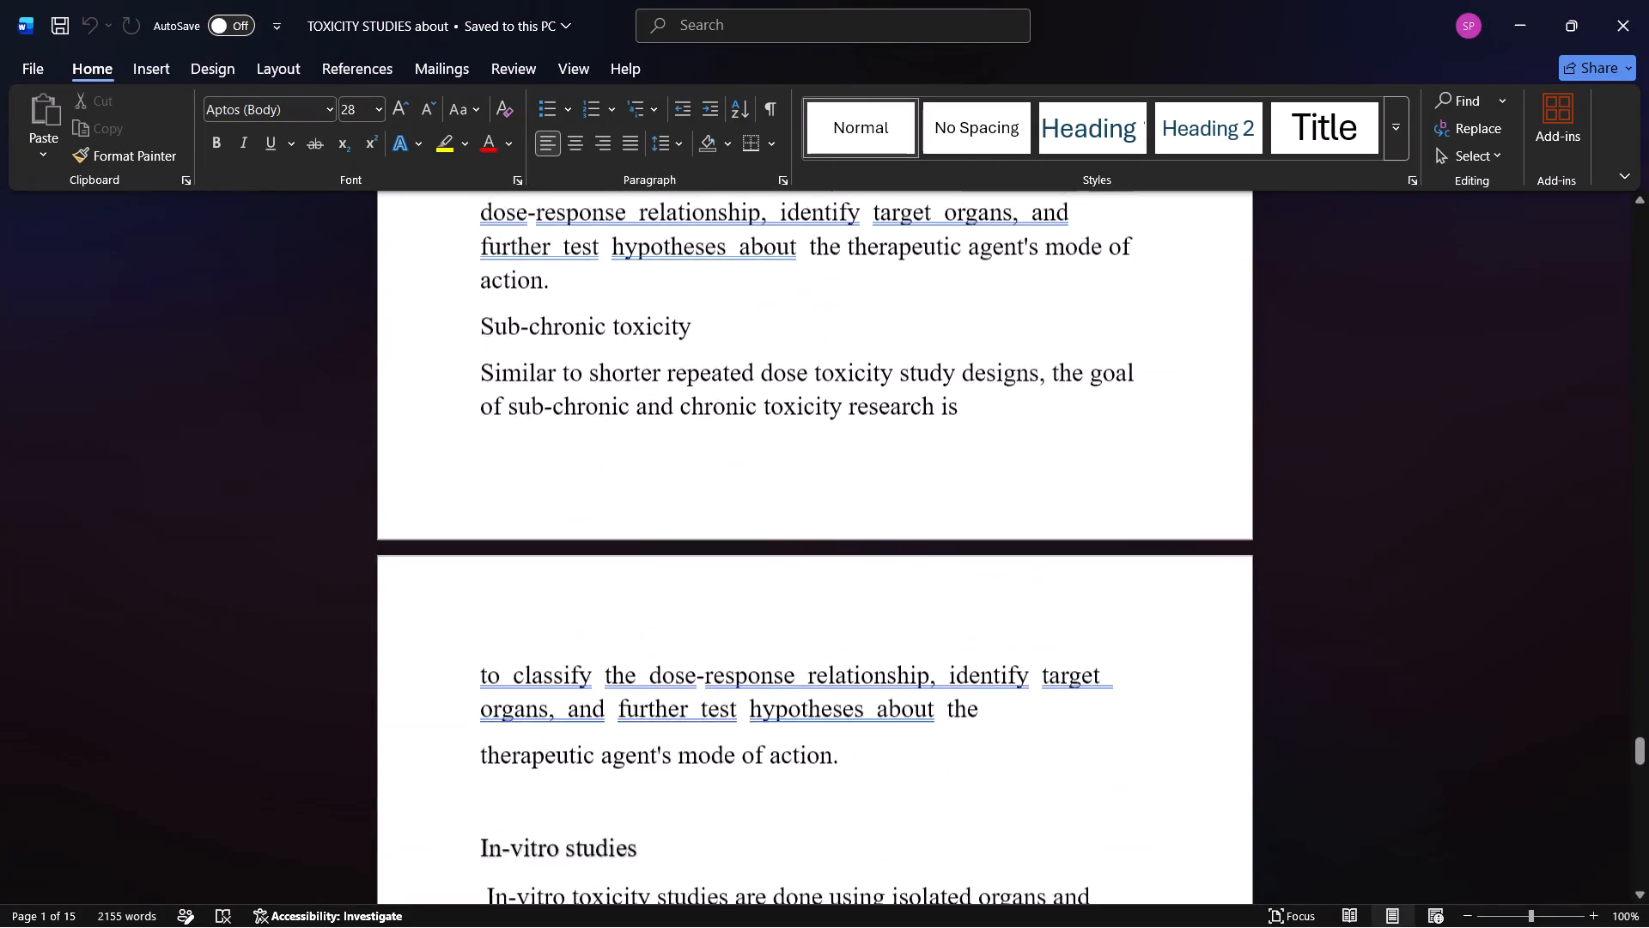
{"action": "scroll", "coordinate": [521, 510], "scroll_direction": "down", "scroll_amount": 18}
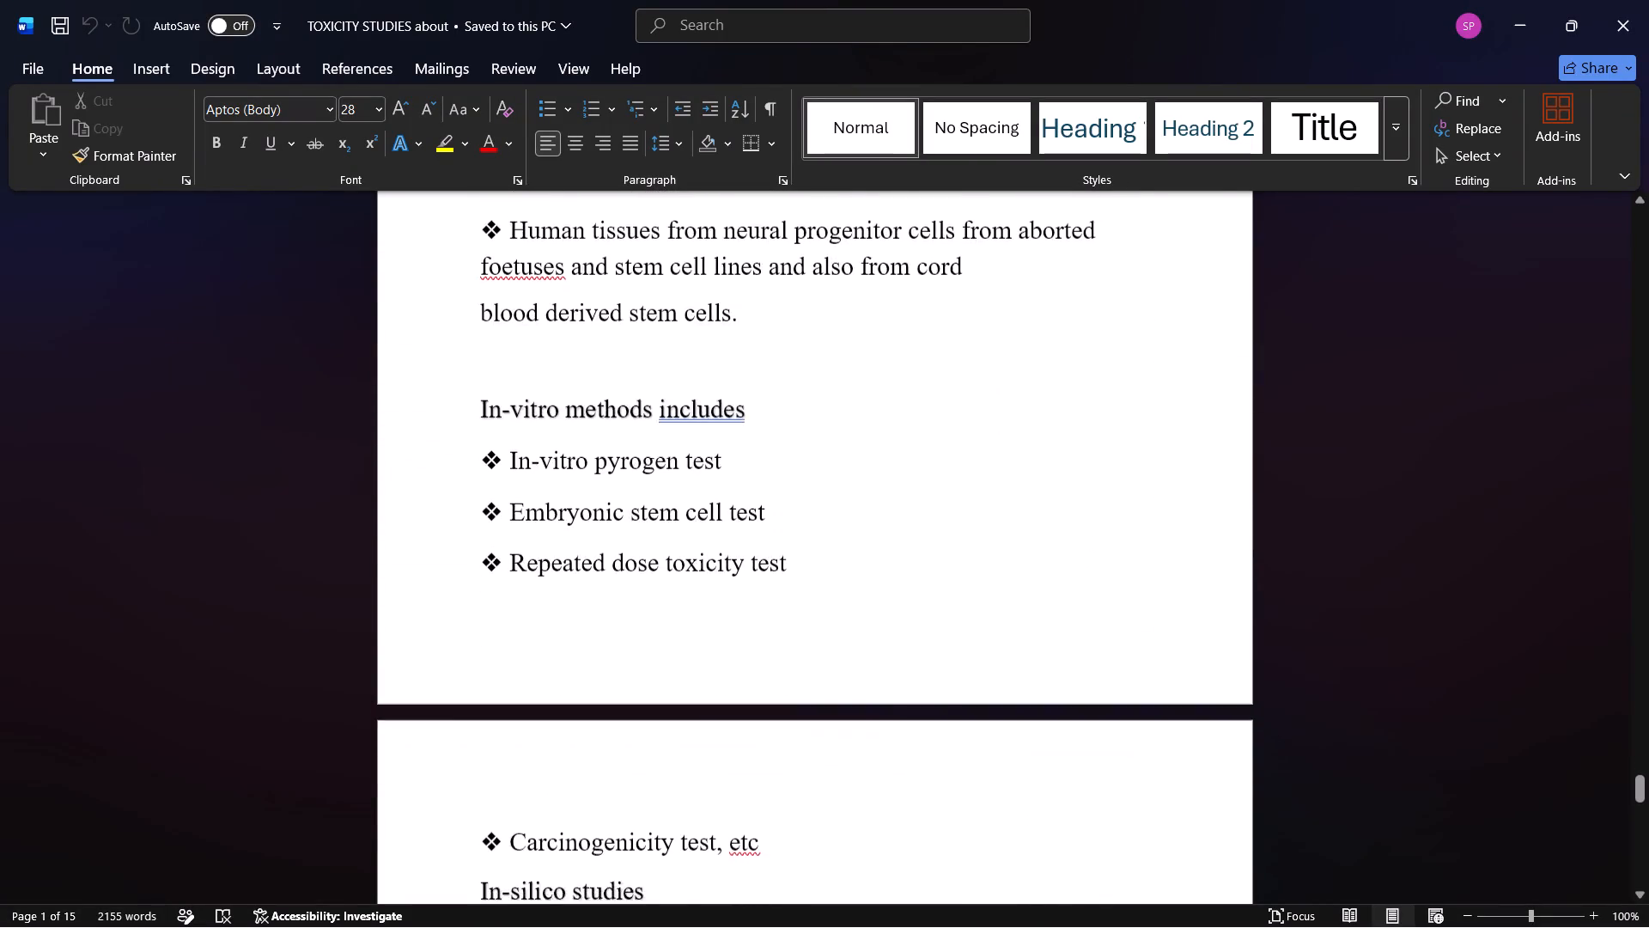
{"action": "scroll", "coordinate": [521, 510], "scroll_direction": "down", "scroll_amount": 19}
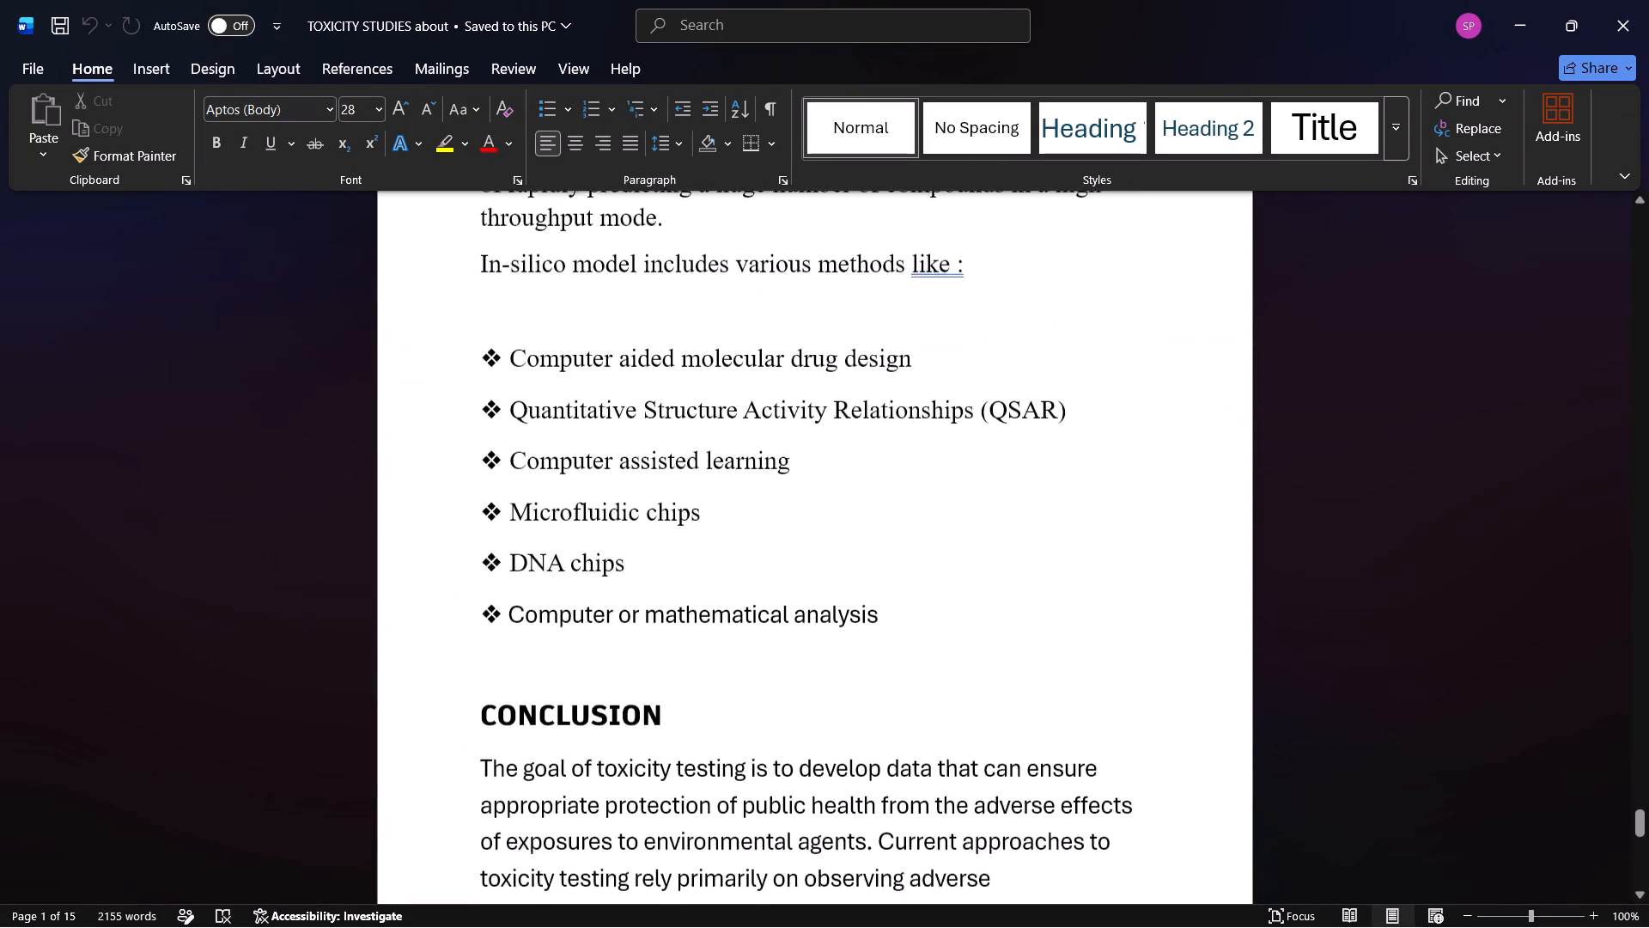
{"action": "scroll", "coordinate": [526, 508], "scroll_direction": "down", "scroll_amount": 14}
{"action": "scroll", "coordinate": [526, 503], "scroll_direction": "down", "scroll_amount": 8}
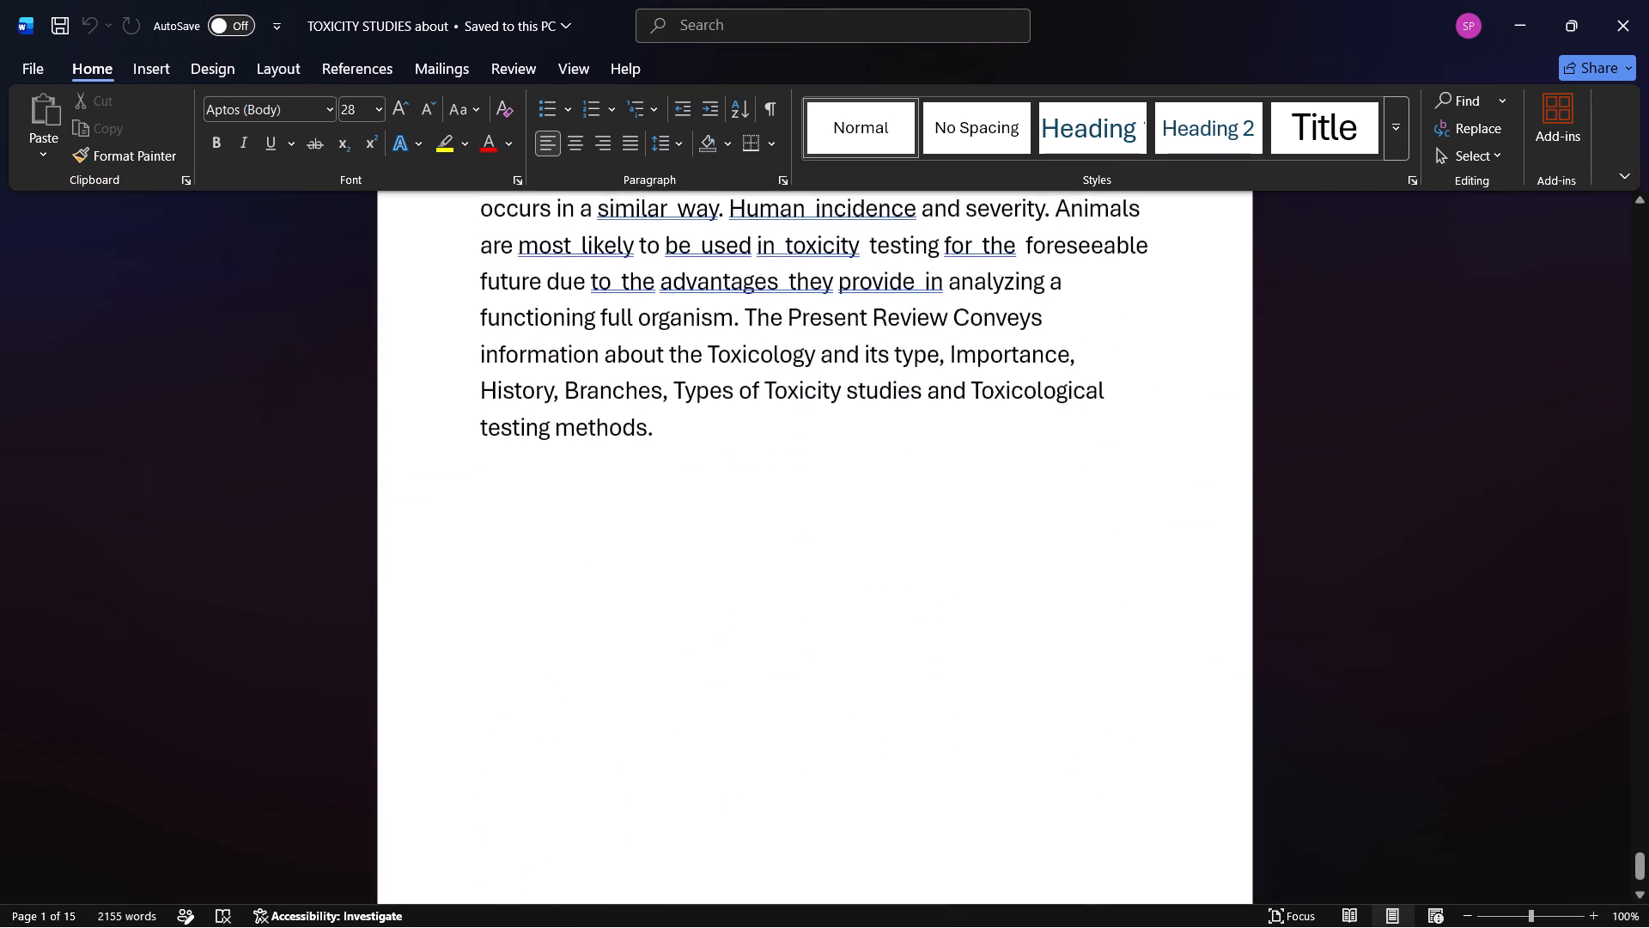
{"action": "scroll", "coordinate": [526, 504], "scroll_direction": "up", "scroll_amount": 3}
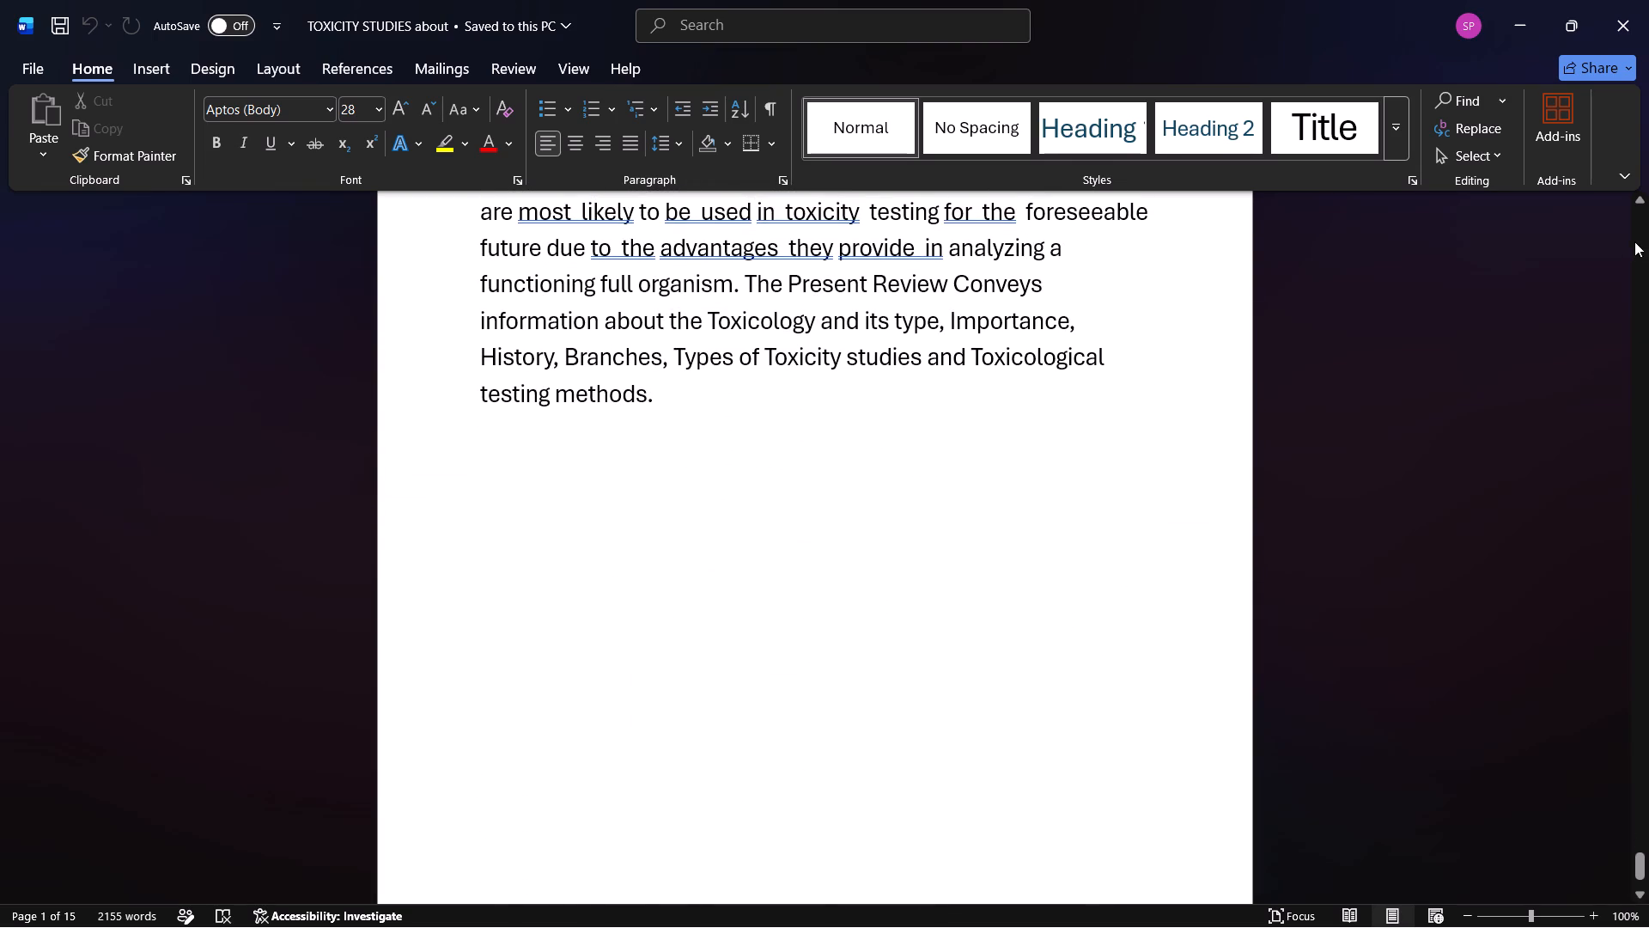
Return to the start of the document and review the title, author line and introduction.
{"action": "left_click", "coordinate": [1640, 230]}
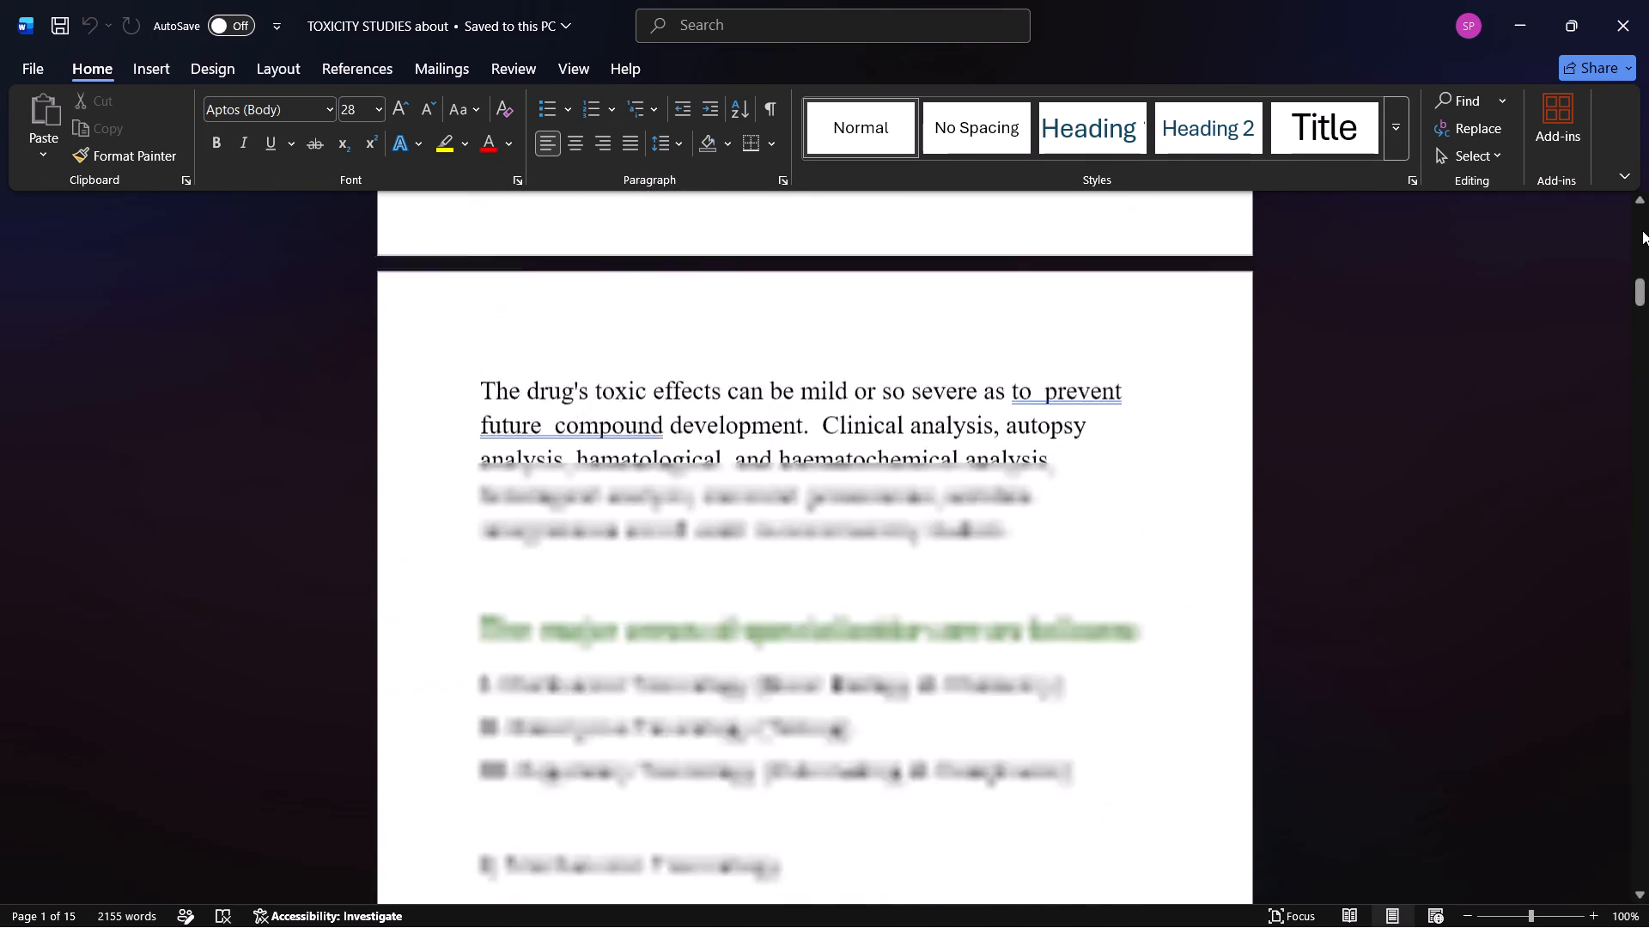
{"action": "left_click", "coordinate": [1635, 199]}
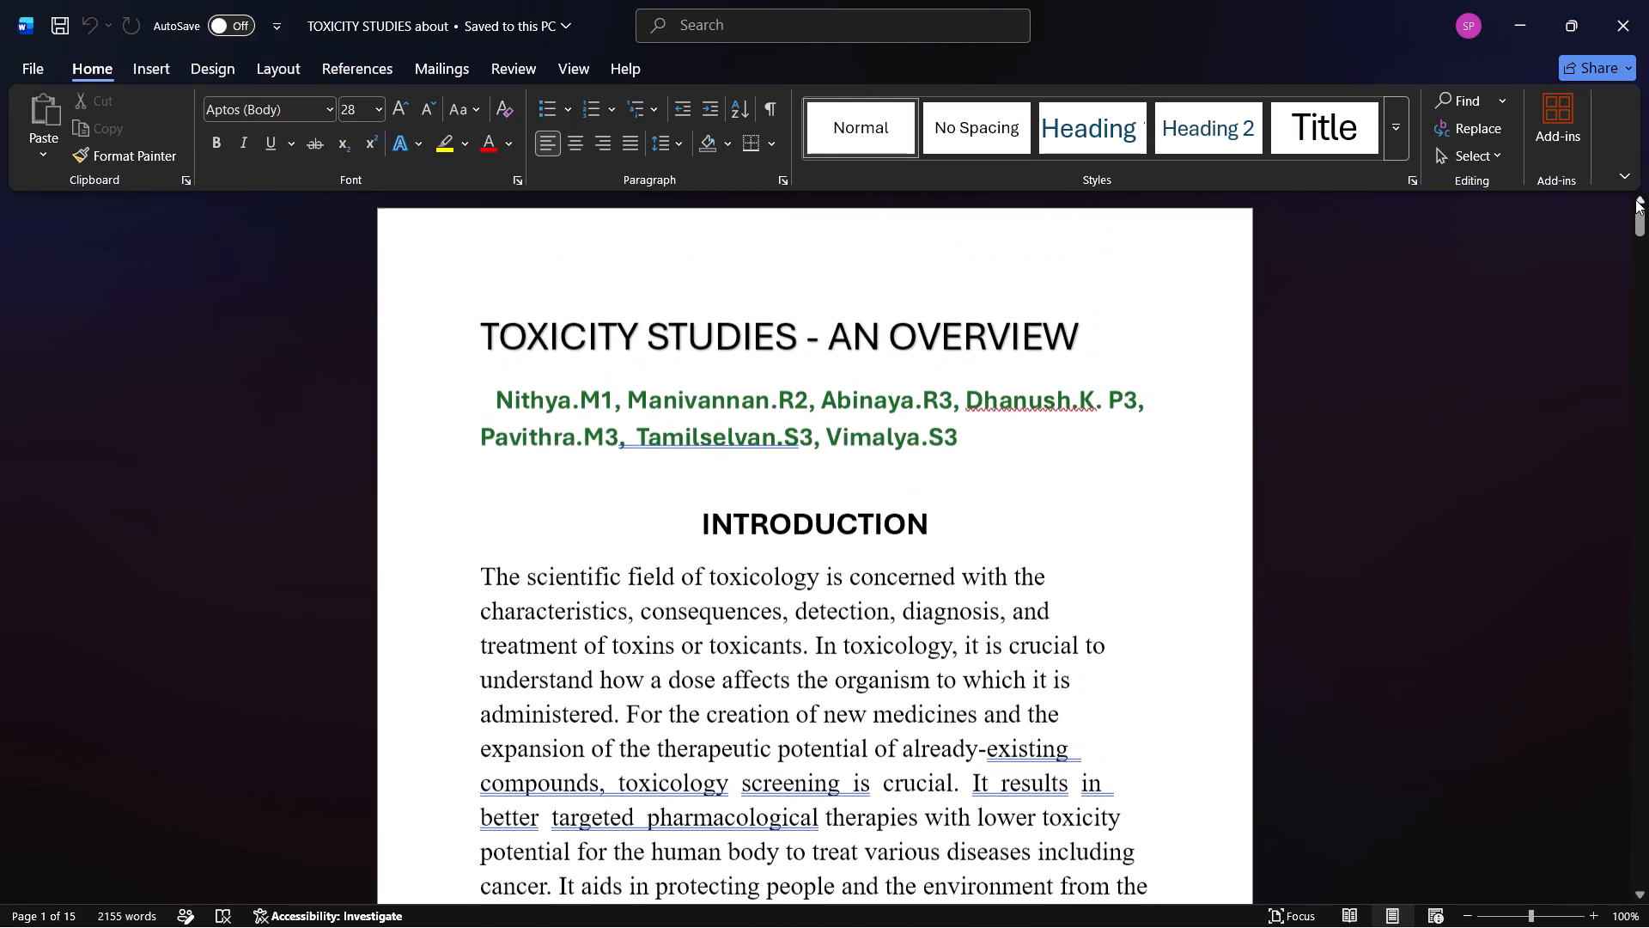
{"action": "scroll", "coordinate": [1069, 730], "scroll_direction": "down", "scroll_amount": 5}
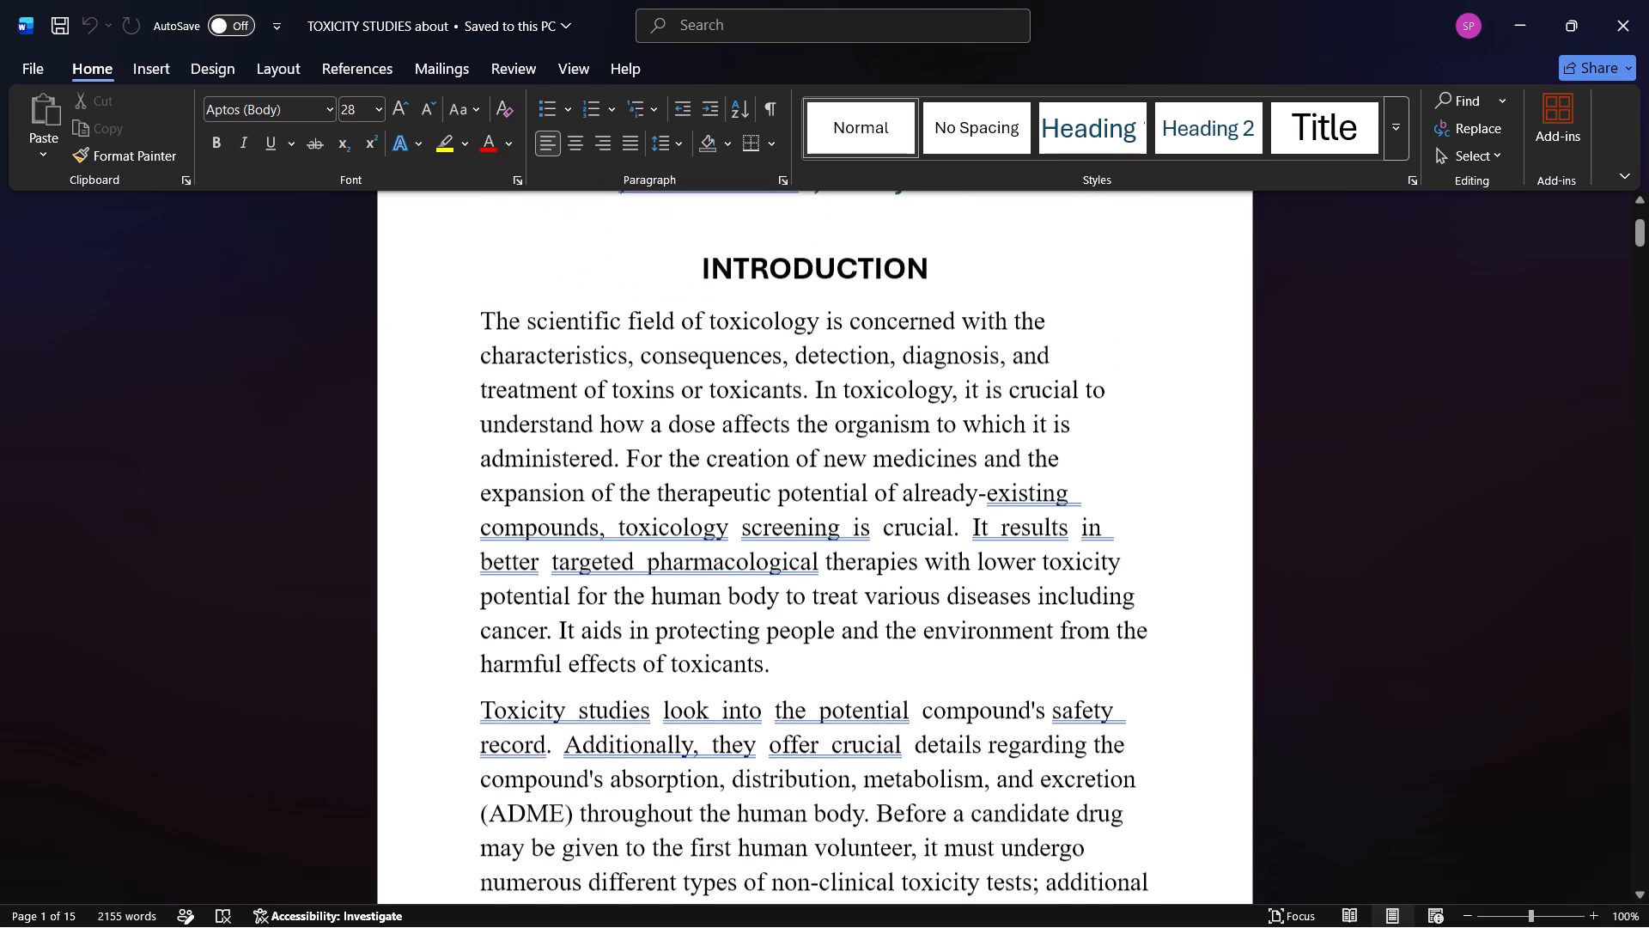
{"action": "scroll", "coordinate": [1062, 720], "scroll_direction": "down", "scroll_amount": 5}
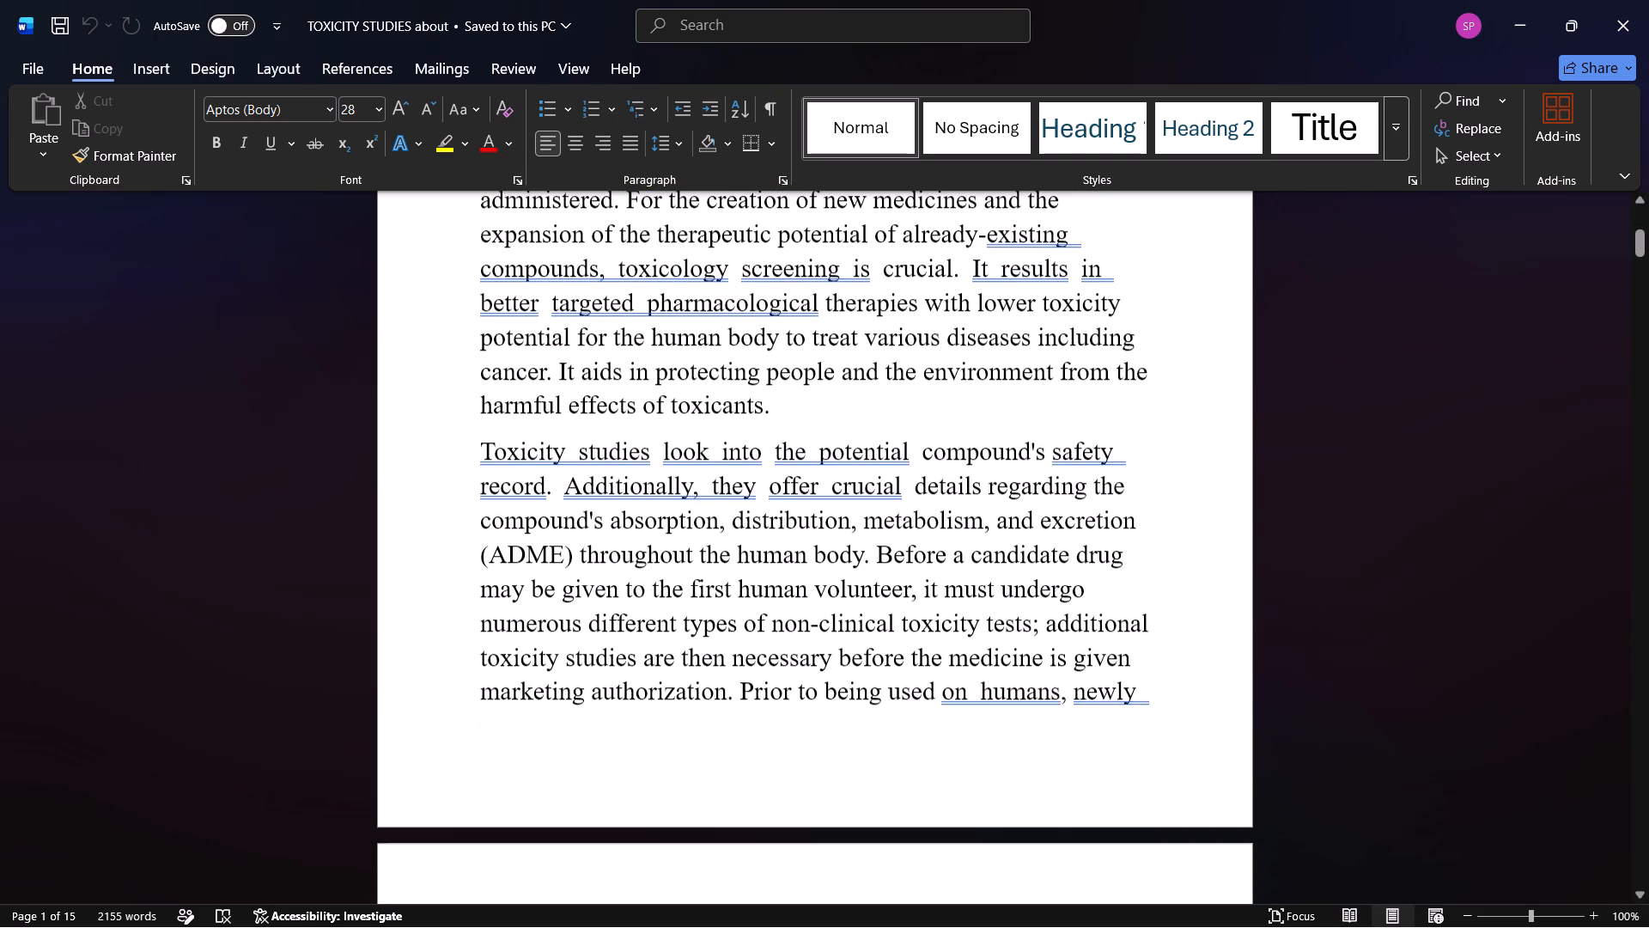
{"action": "scroll", "coordinate": [1062, 720], "scroll_direction": "down", "scroll_amount": 3}
{"action": "scroll", "coordinate": [1062, 720], "scroll_direction": "up", "scroll_amount": 12}
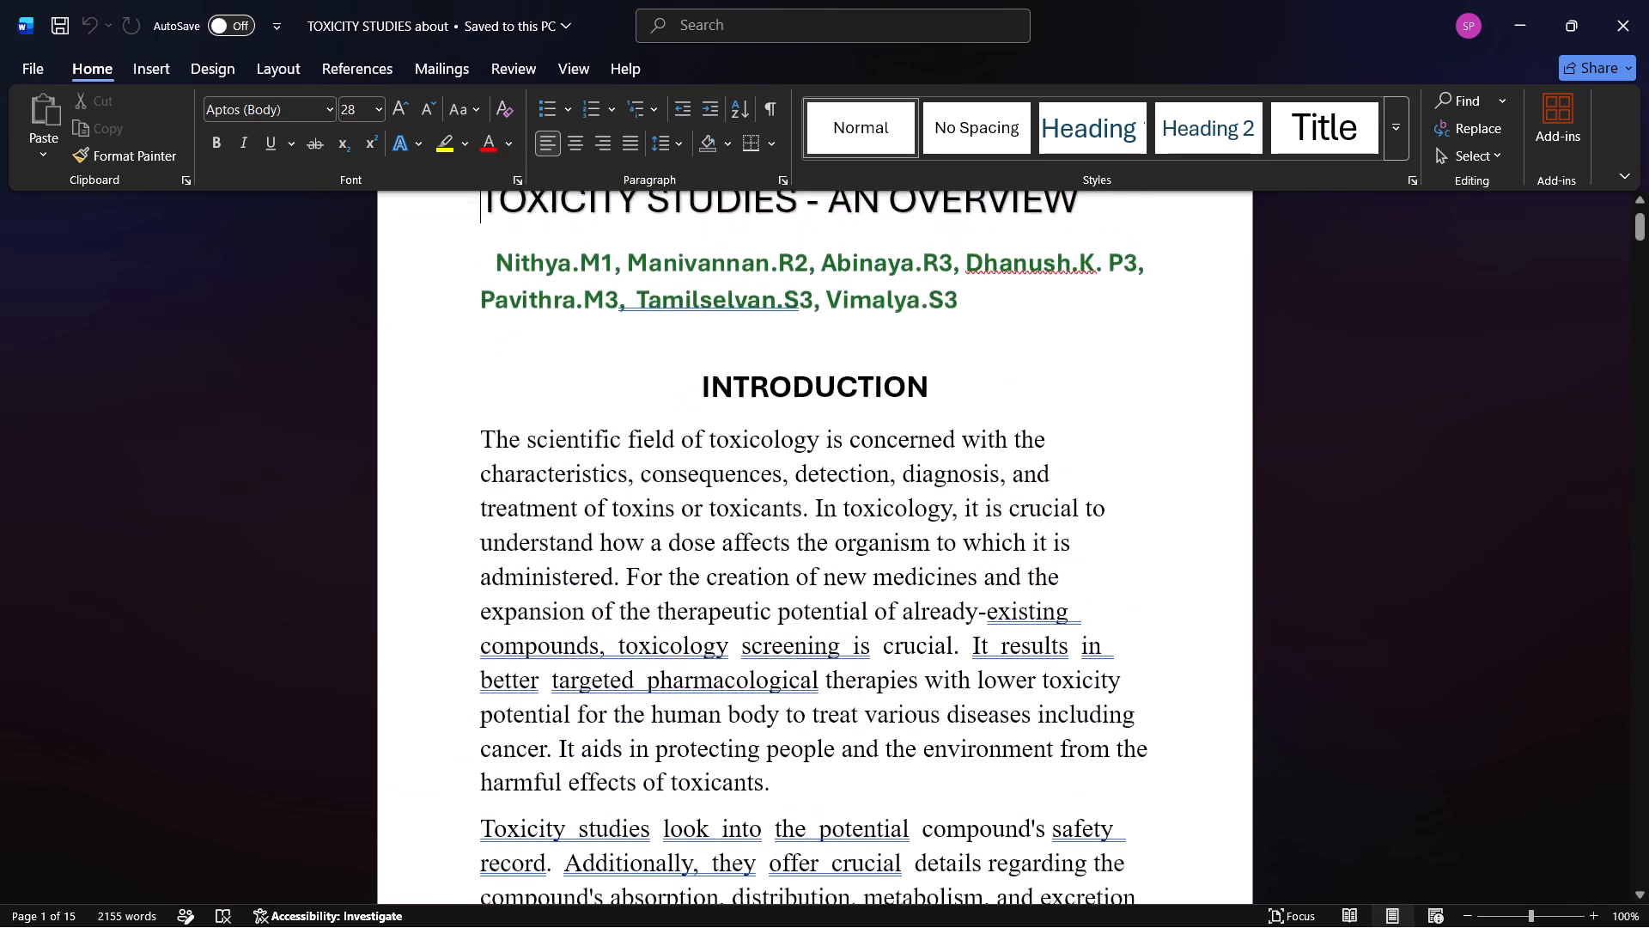
{"action": "scroll", "coordinate": [1065, 715], "scroll_direction": "up", "scroll_amount": 1}
{"action": "scroll", "coordinate": [1065, 715], "scroll_direction": "down", "scroll_amount": 4}
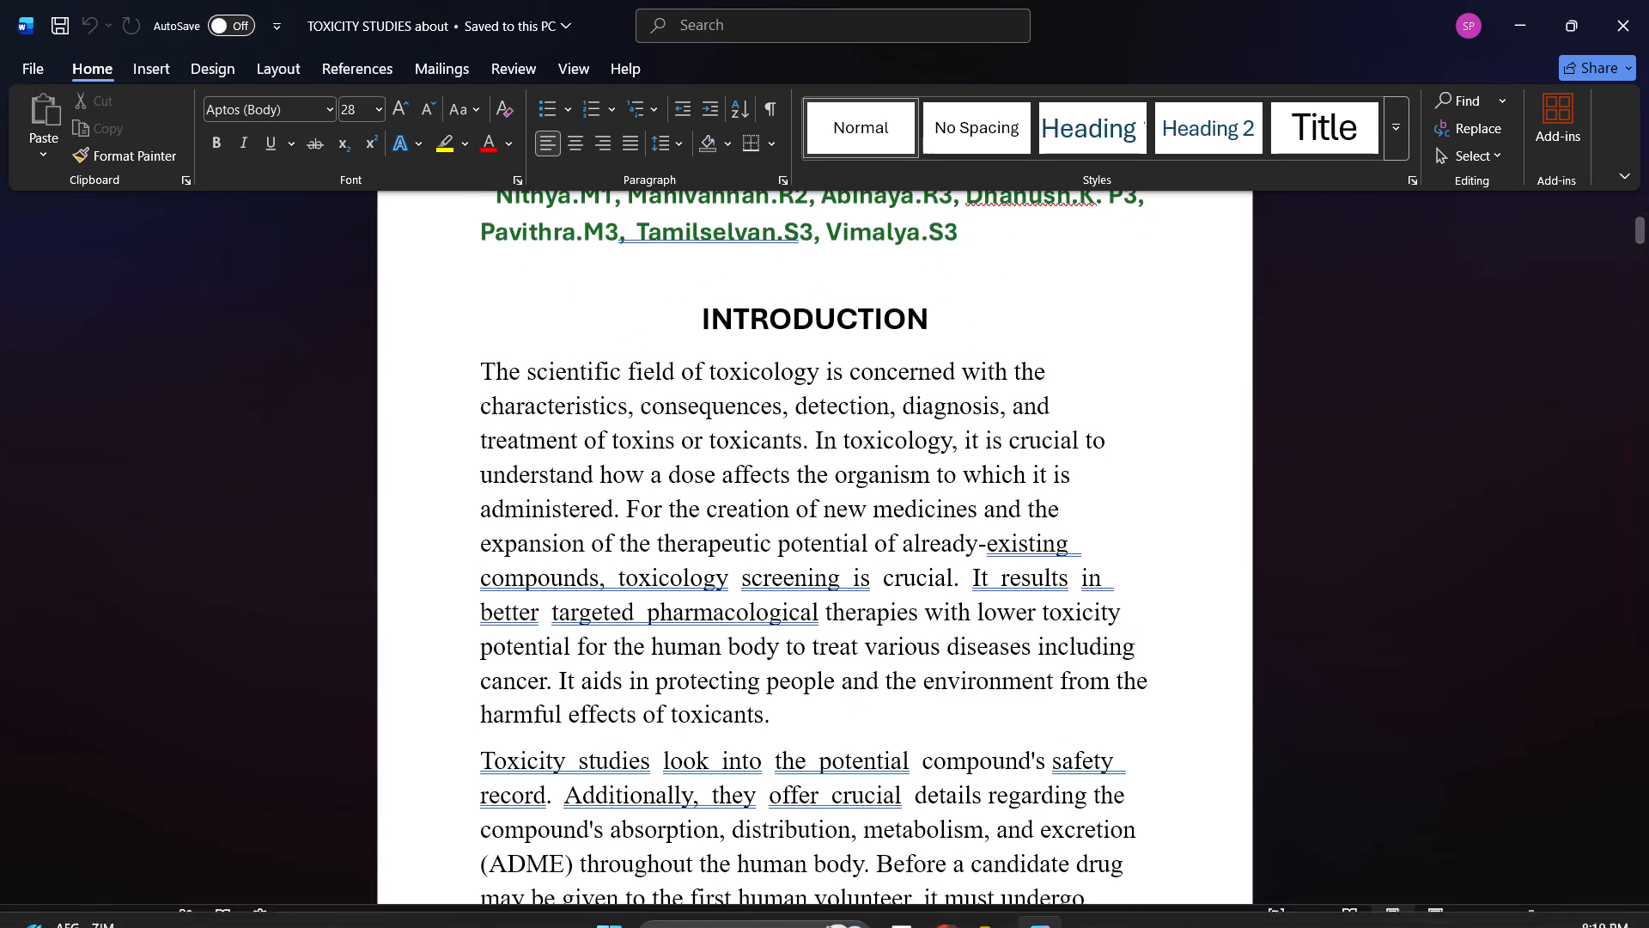
Close the Chrome, Word and File Explorer windows to clear the desktop.
{"action": "left_click", "coordinate": [948, 915]}
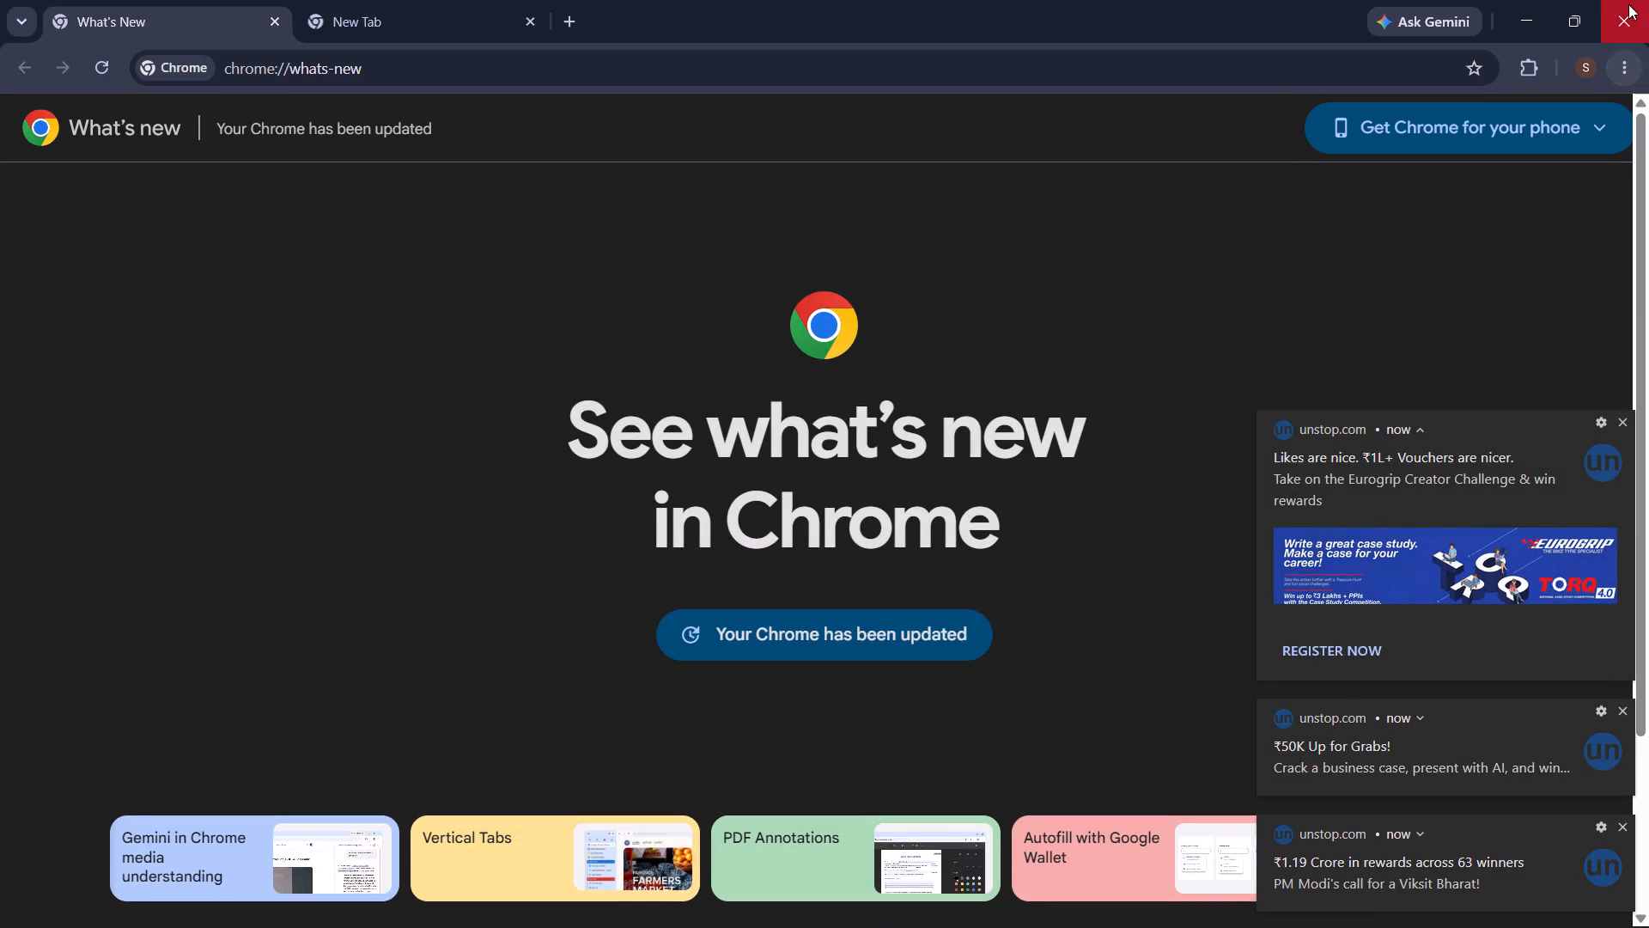
{"action": "left_click", "coordinate": [1607, 15]}
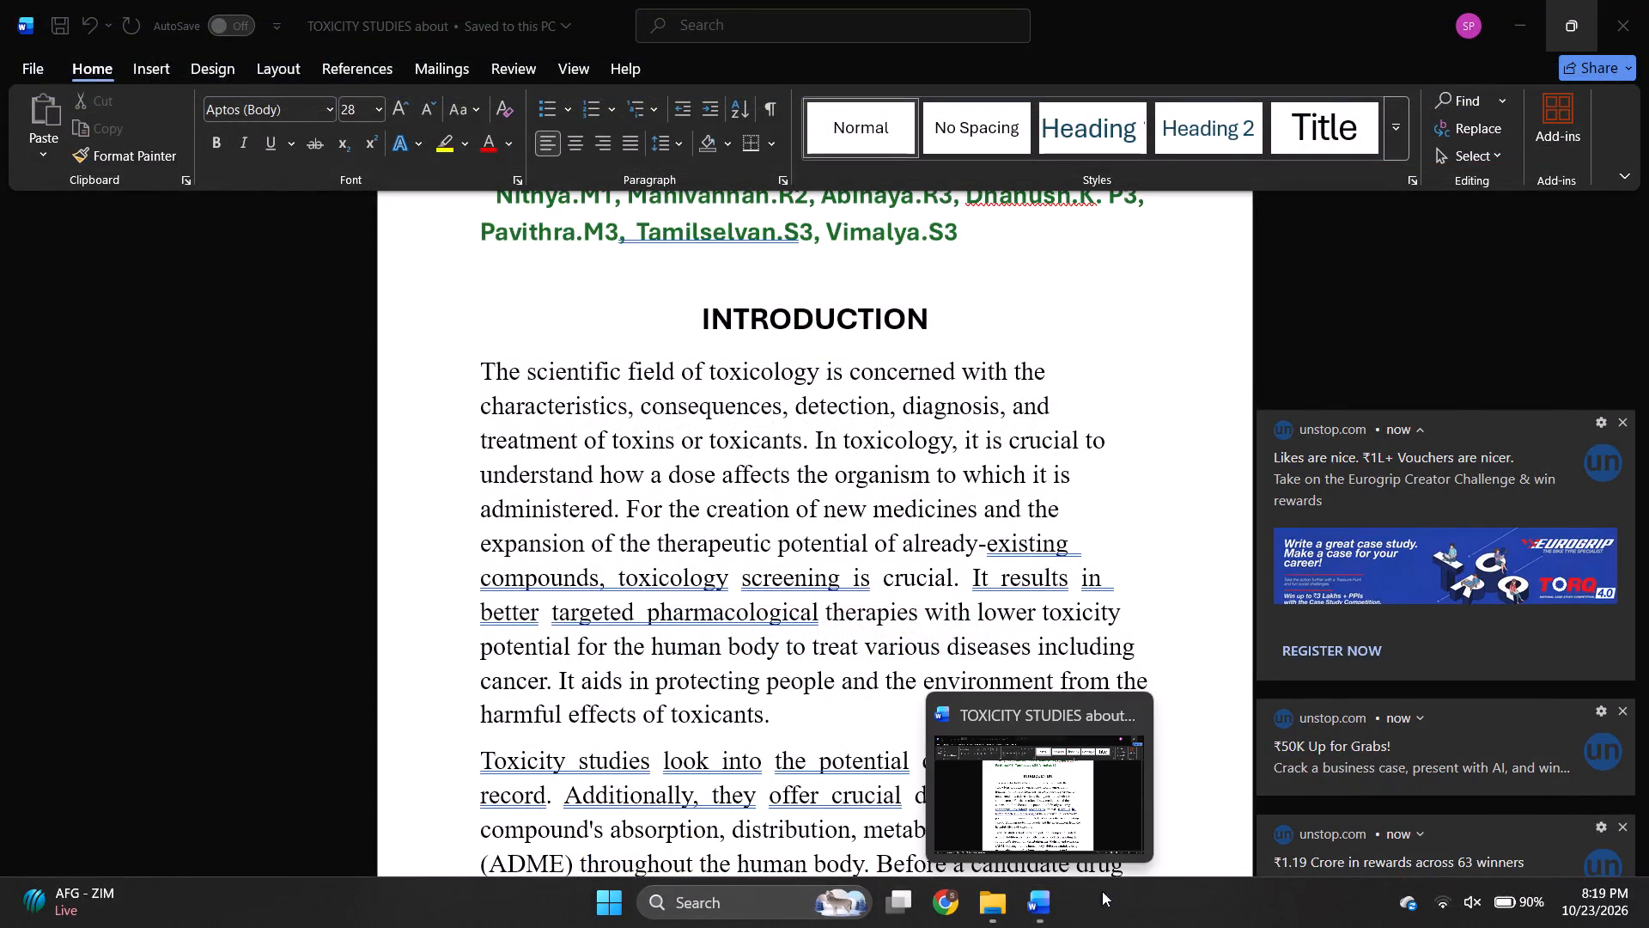
{"action": "left_click", "coordinate": [1636, 15]}
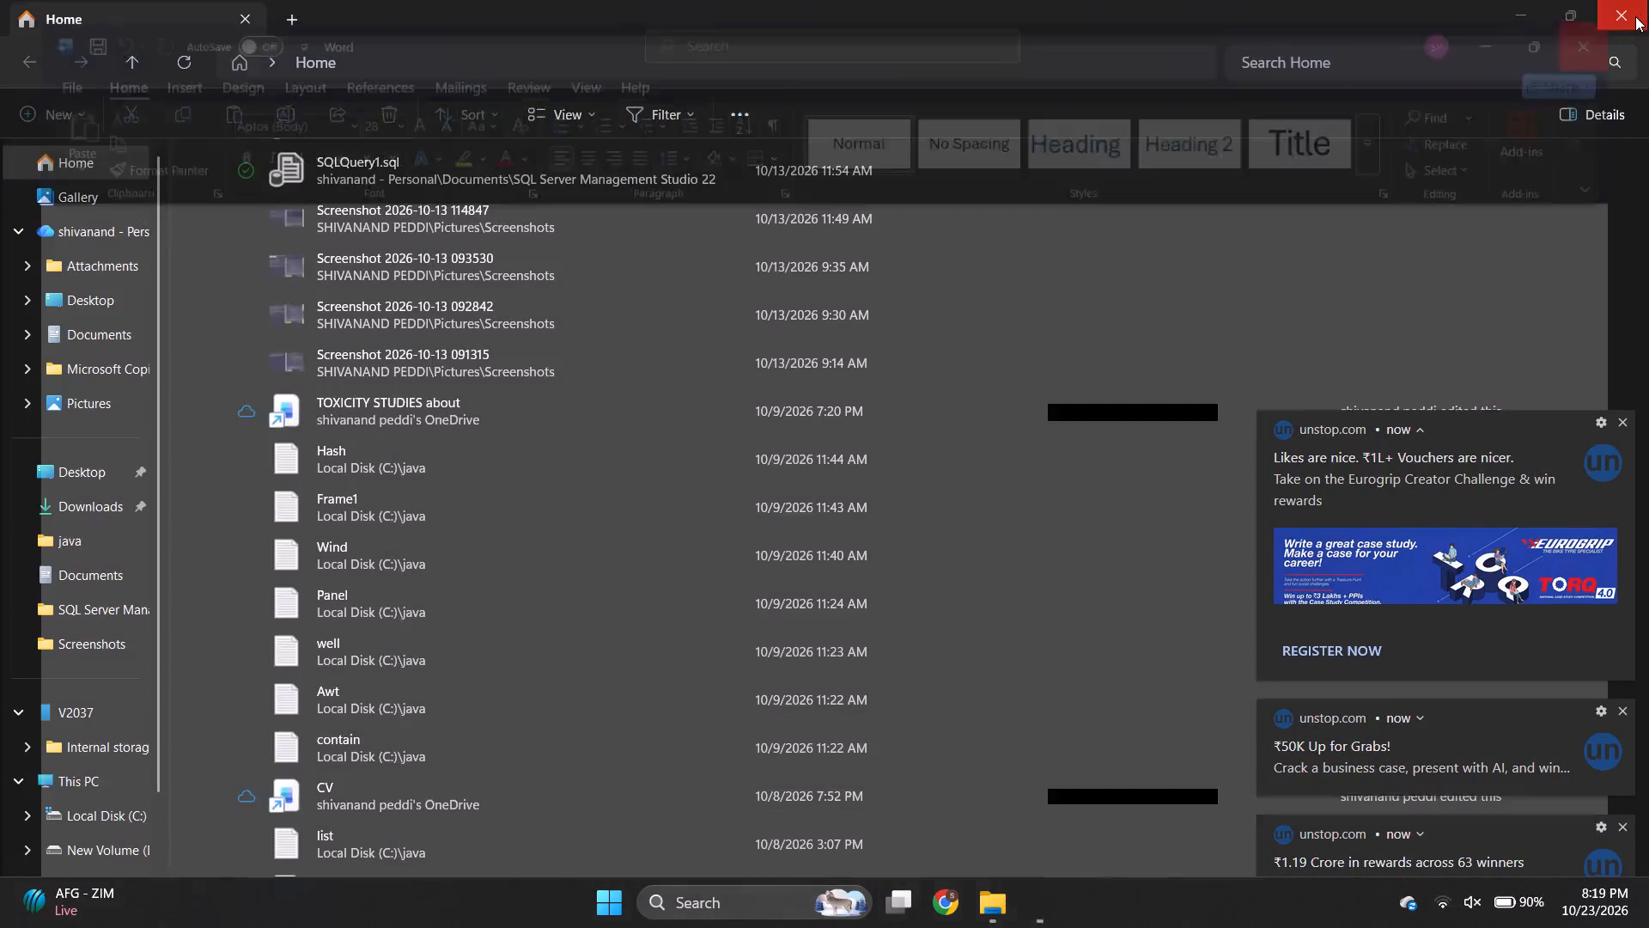
{"action": "left_click", "coordinate": [1635, 16]}
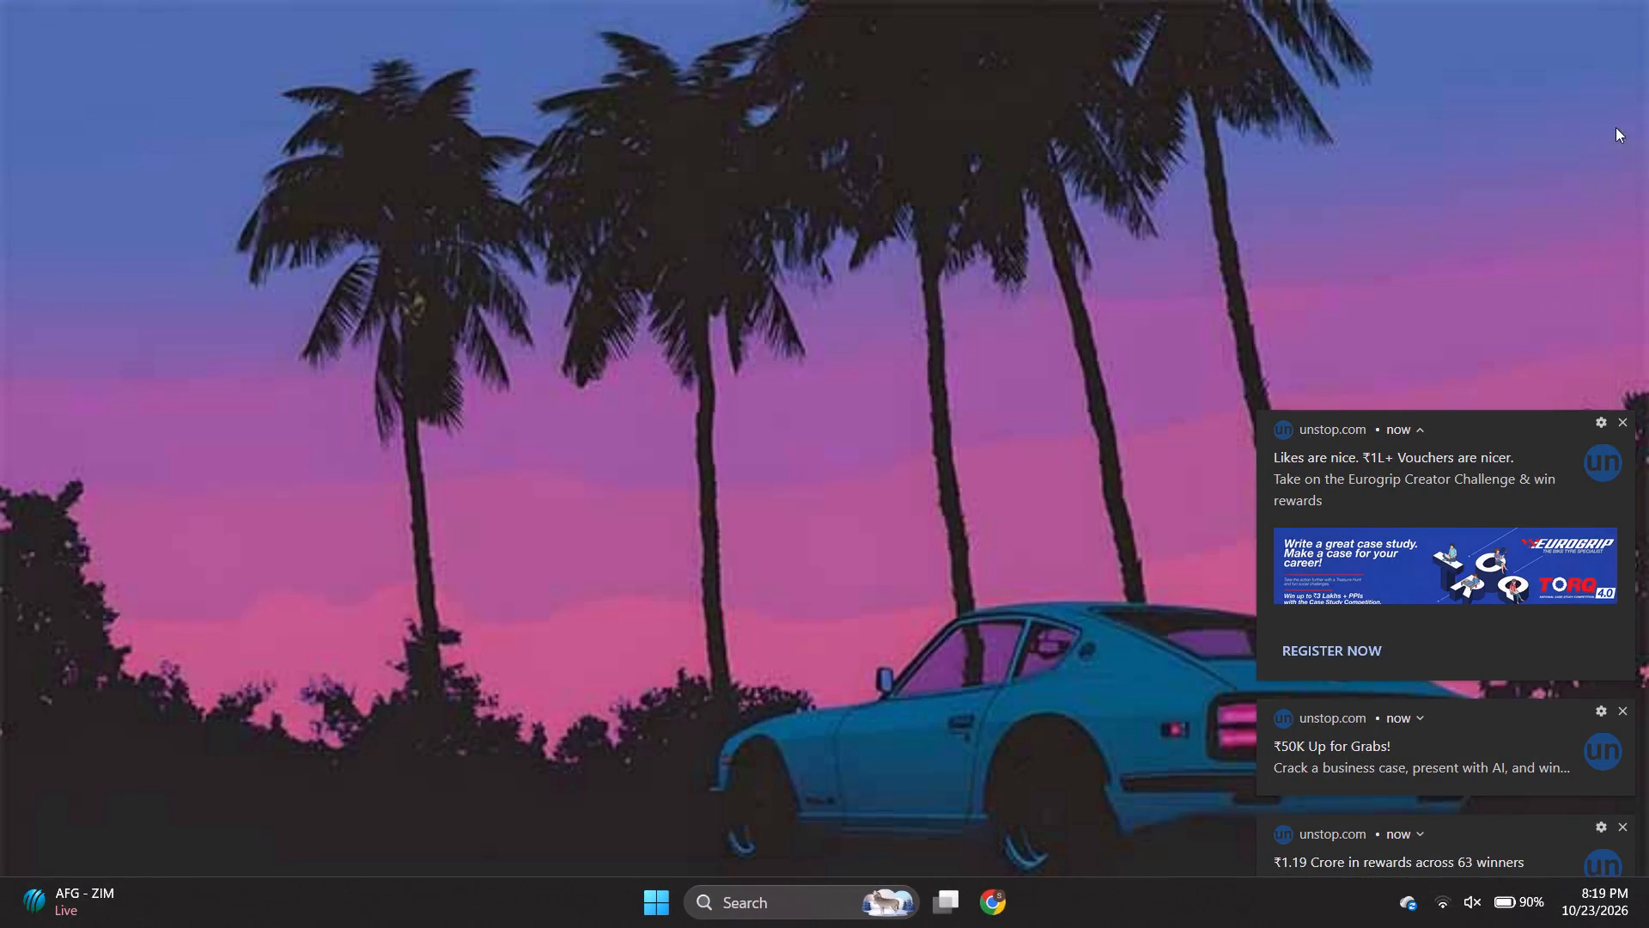
Dismiss the stacked unstop.com notifications on the desktop.
{"action": "left_click", "coordinate": [1631, 423]}
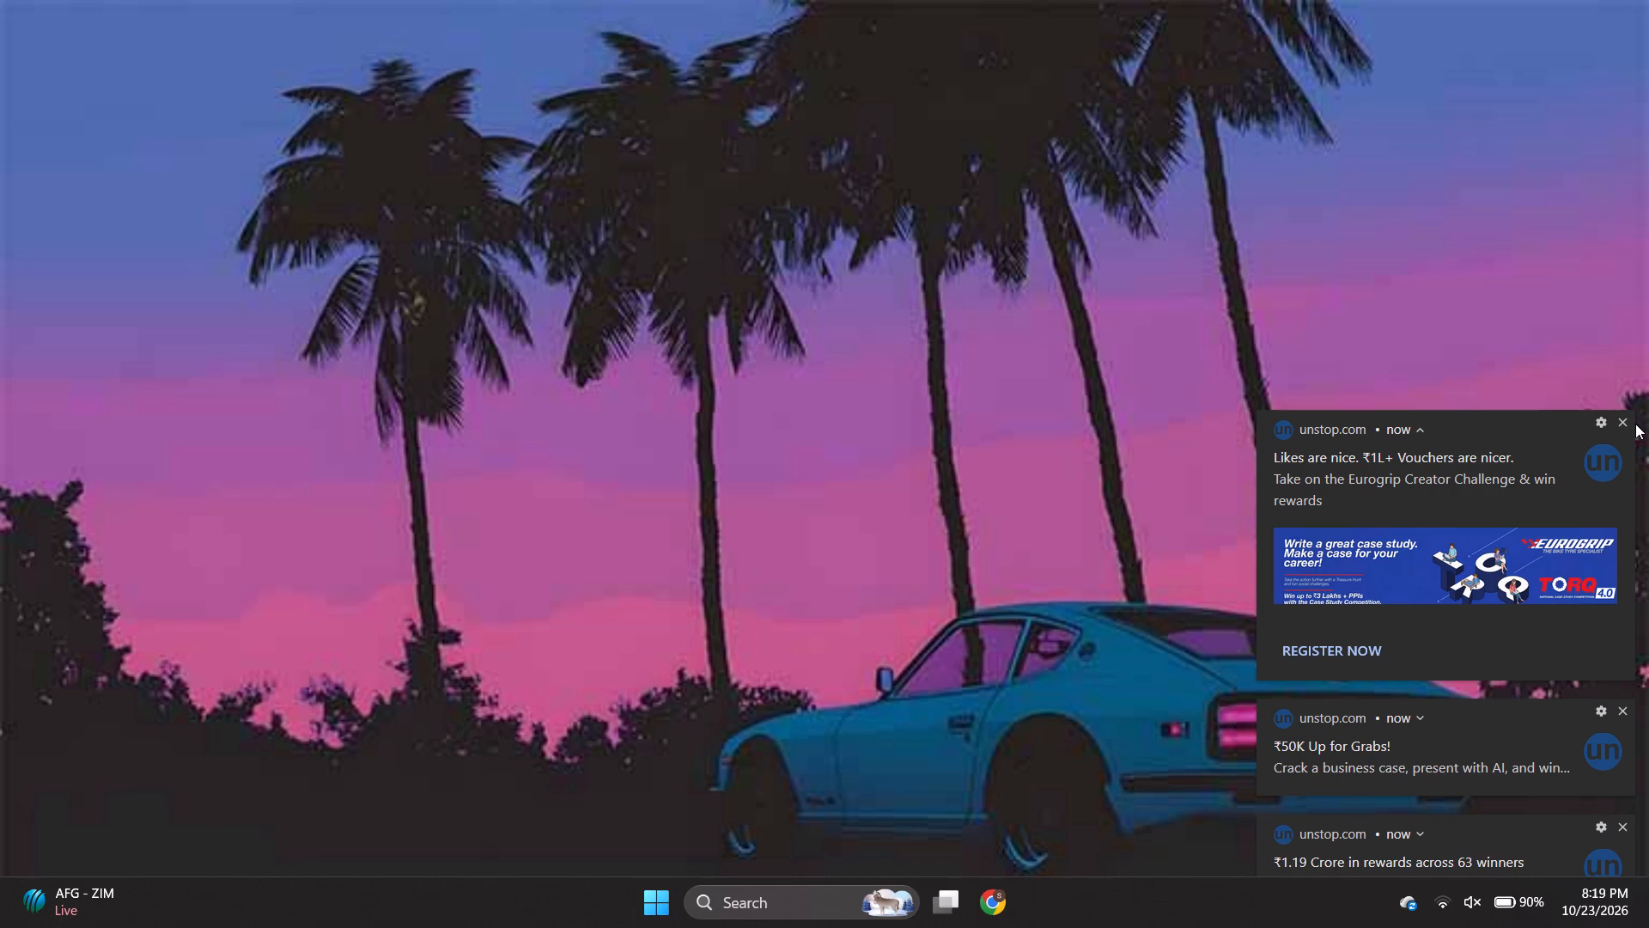
{"action": "left_click", "coordinate": [1620, 424]}
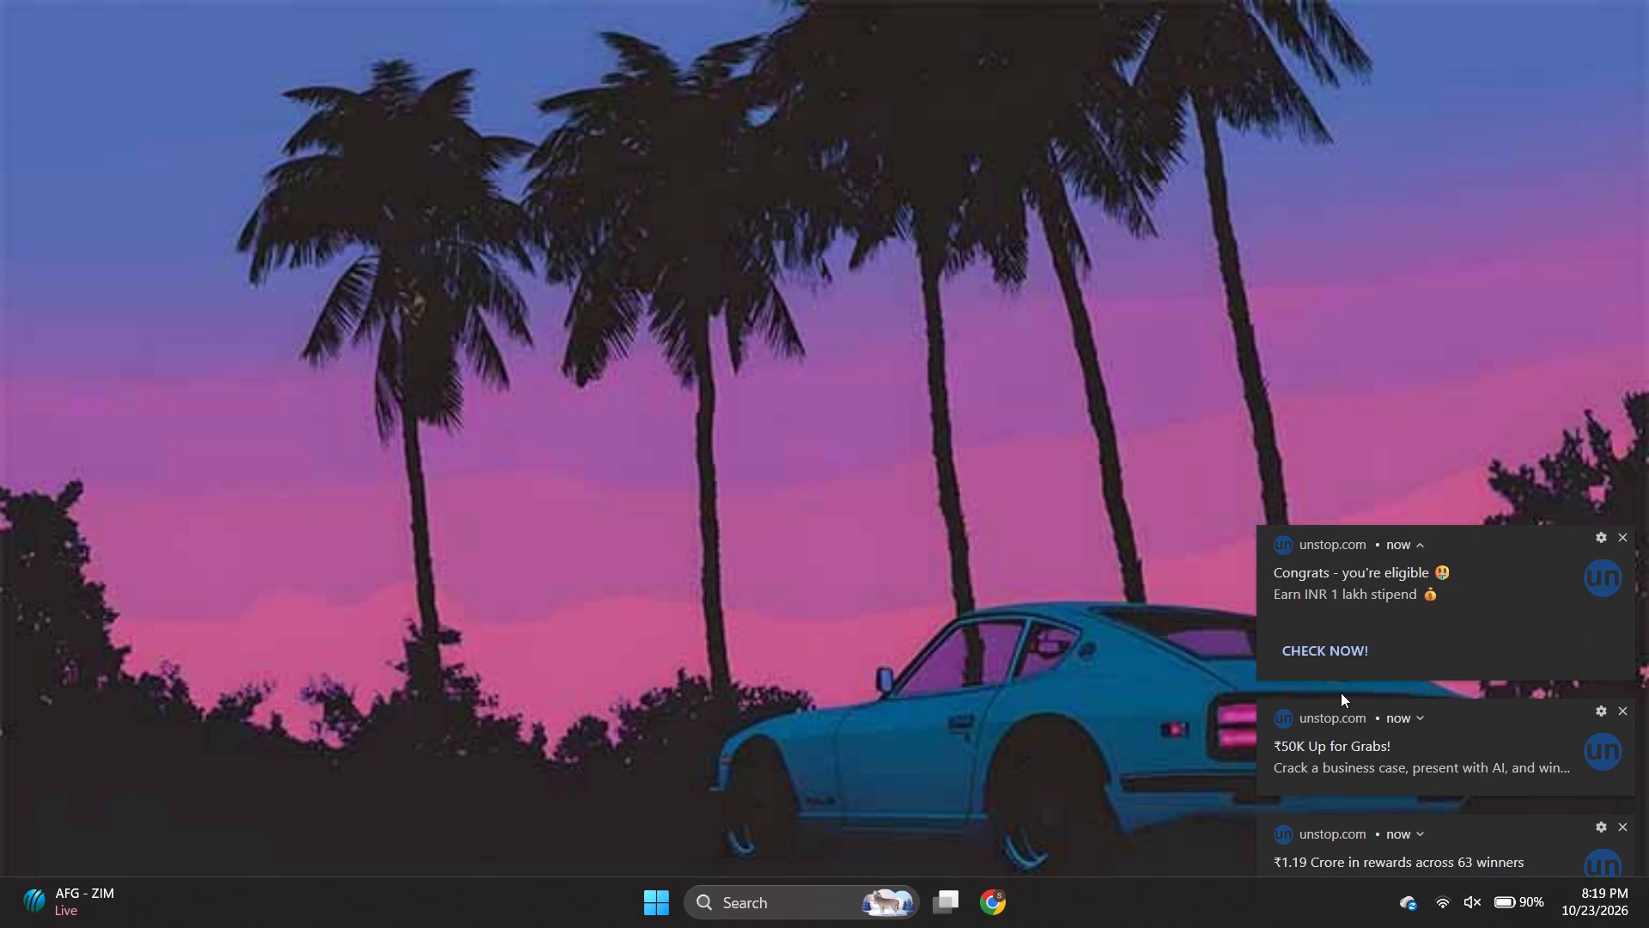
{"action": "left_click", "coordinate": [1617, 525]}
{"action": "left_click", "coordinate": [1616, 596]}
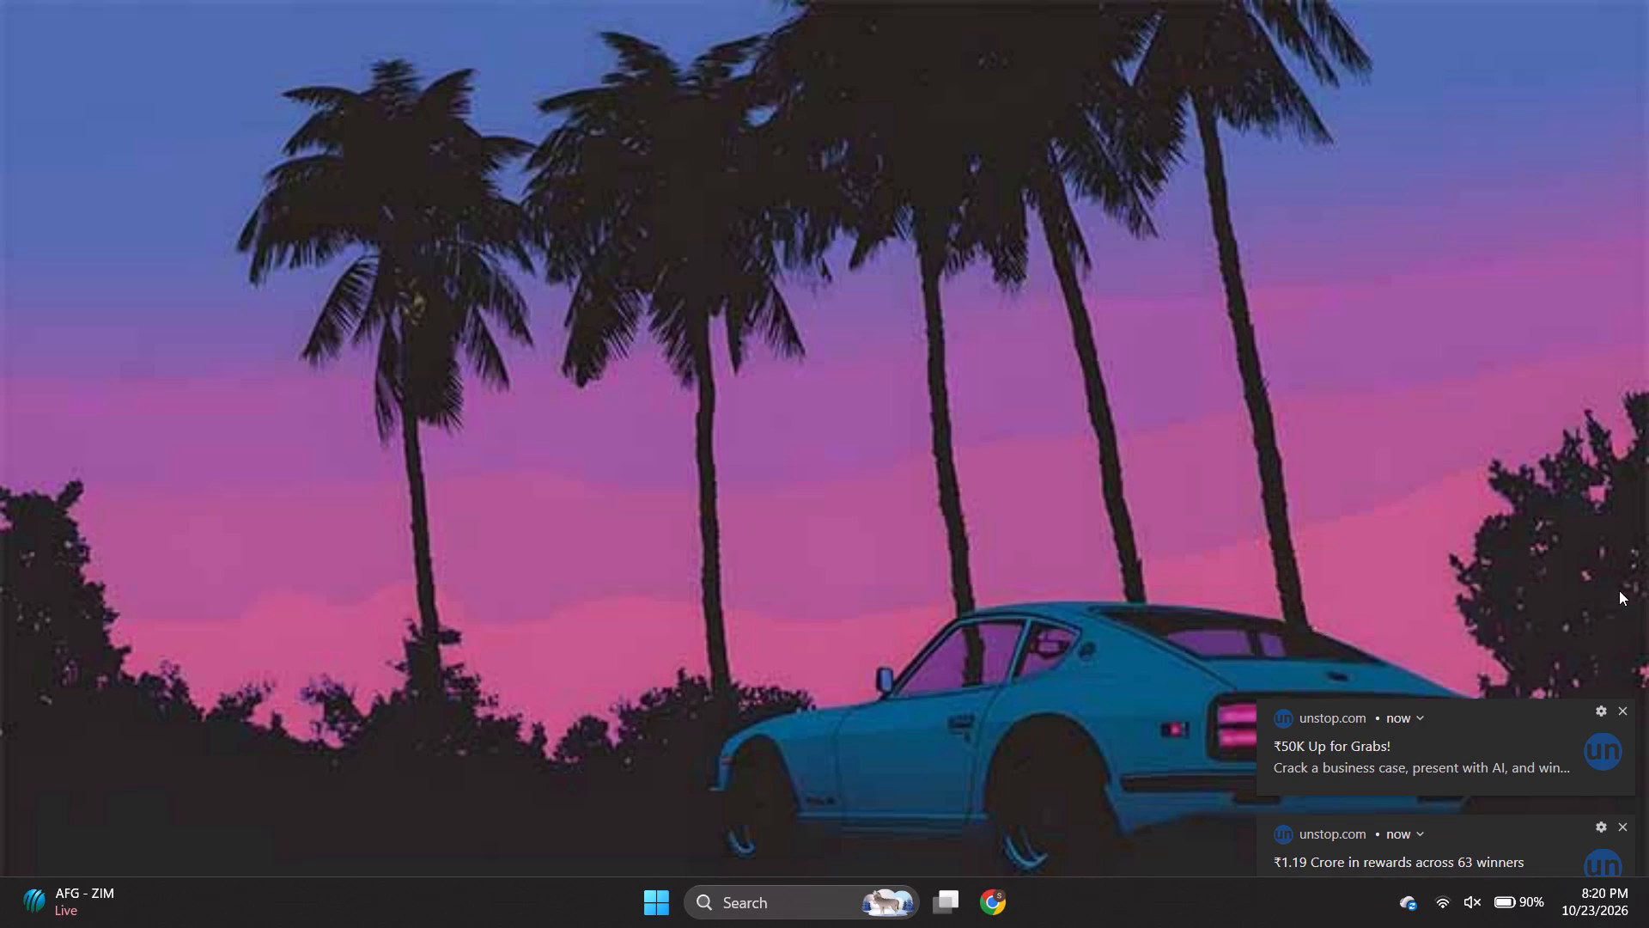
{"action": "left_click", "coordinate": [1628, 702]}
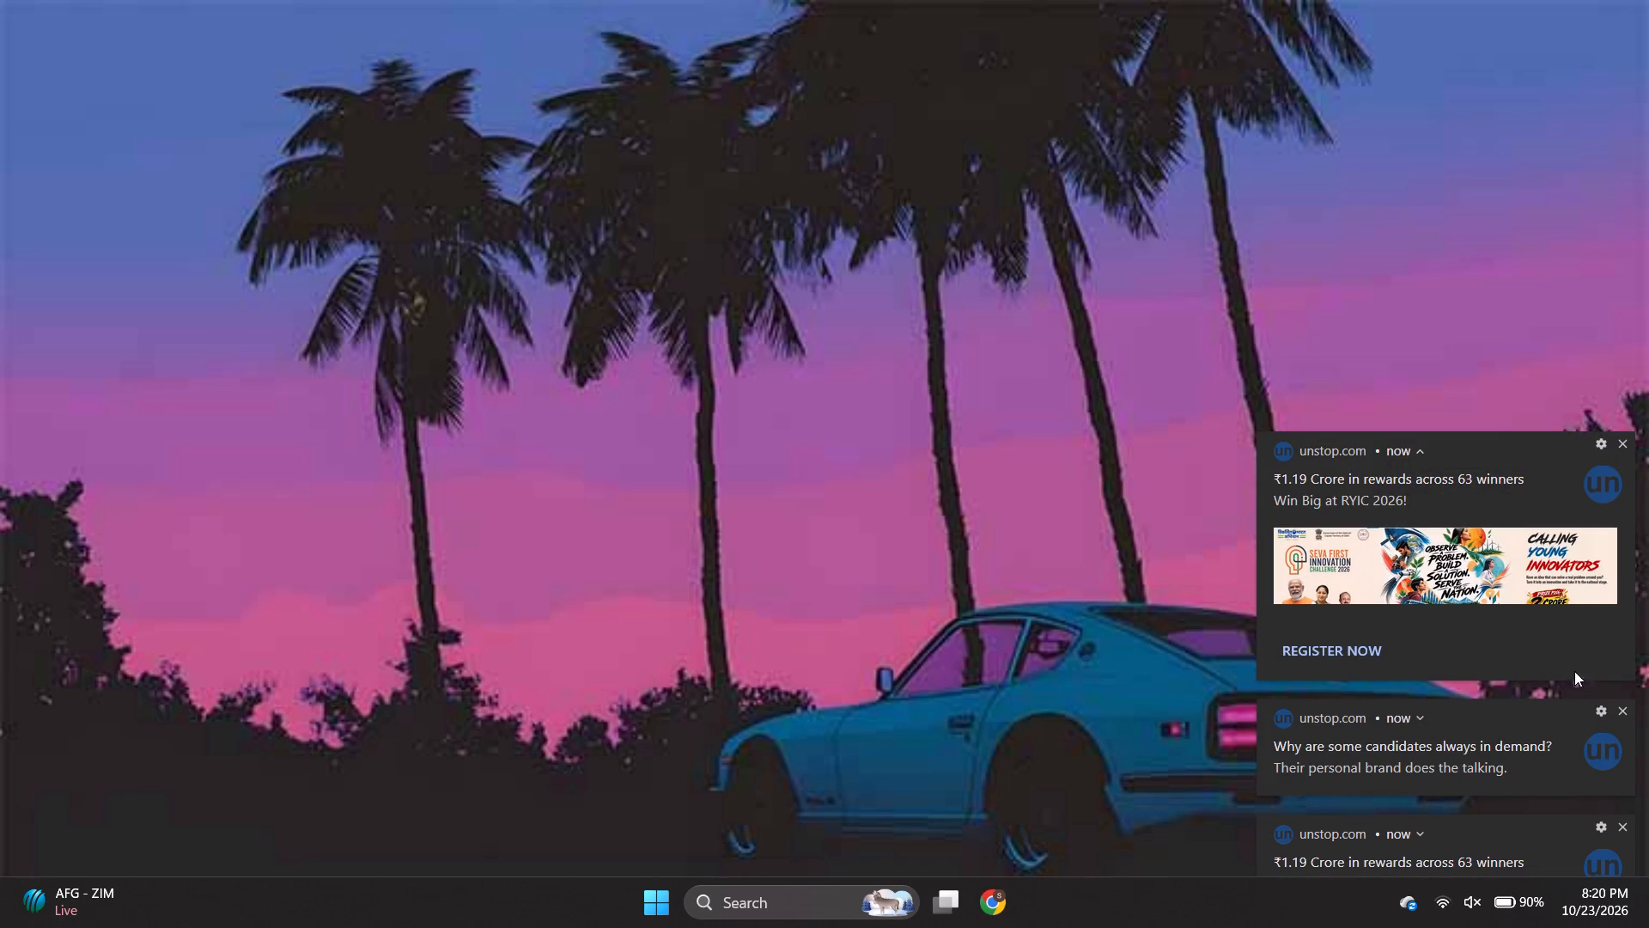
{"action": "left_click", "coordinate": [1617, 709]}
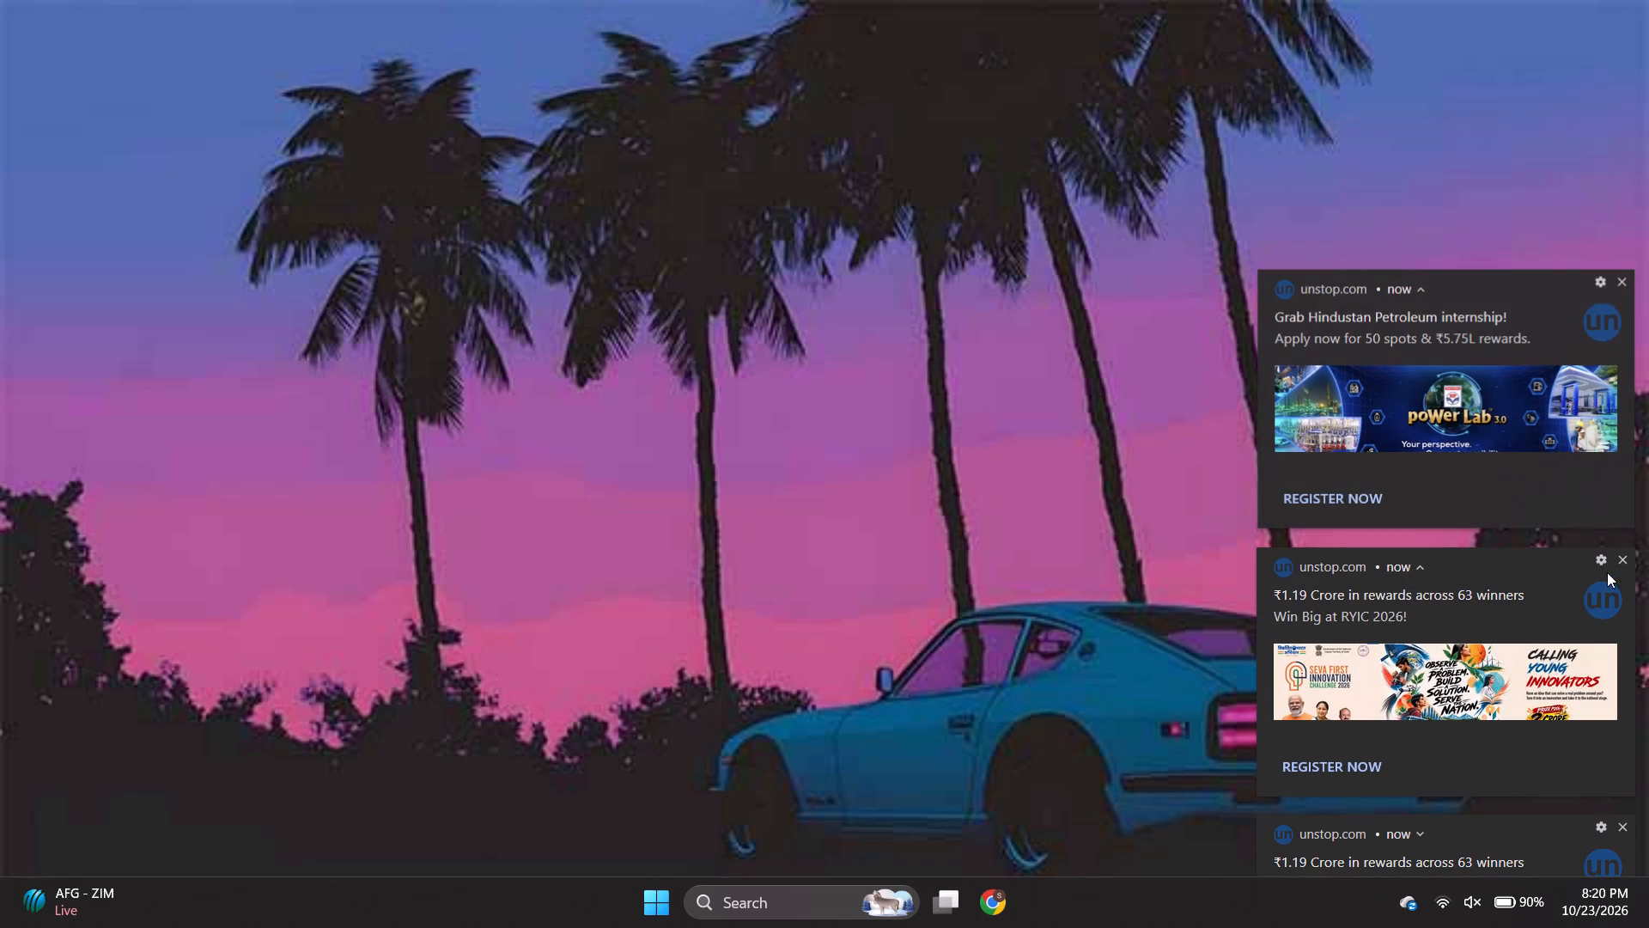
{"action": "left_click", "coordinate": [1621, 553]}
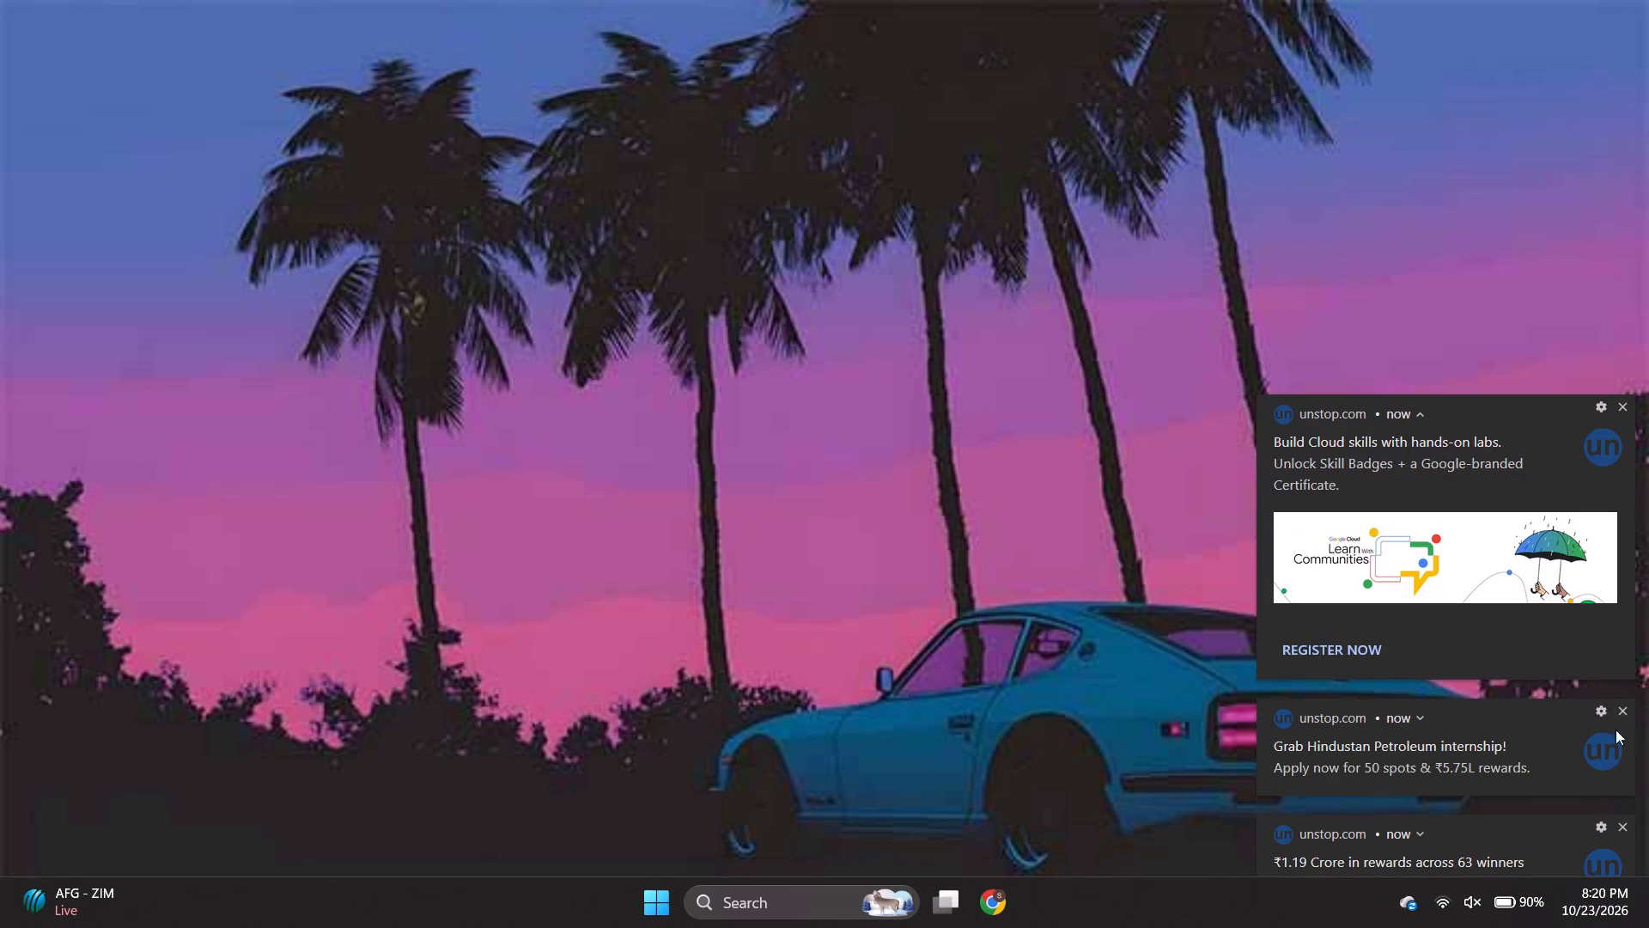
{"action": "left_click", "coordinate": [1617, 706]}
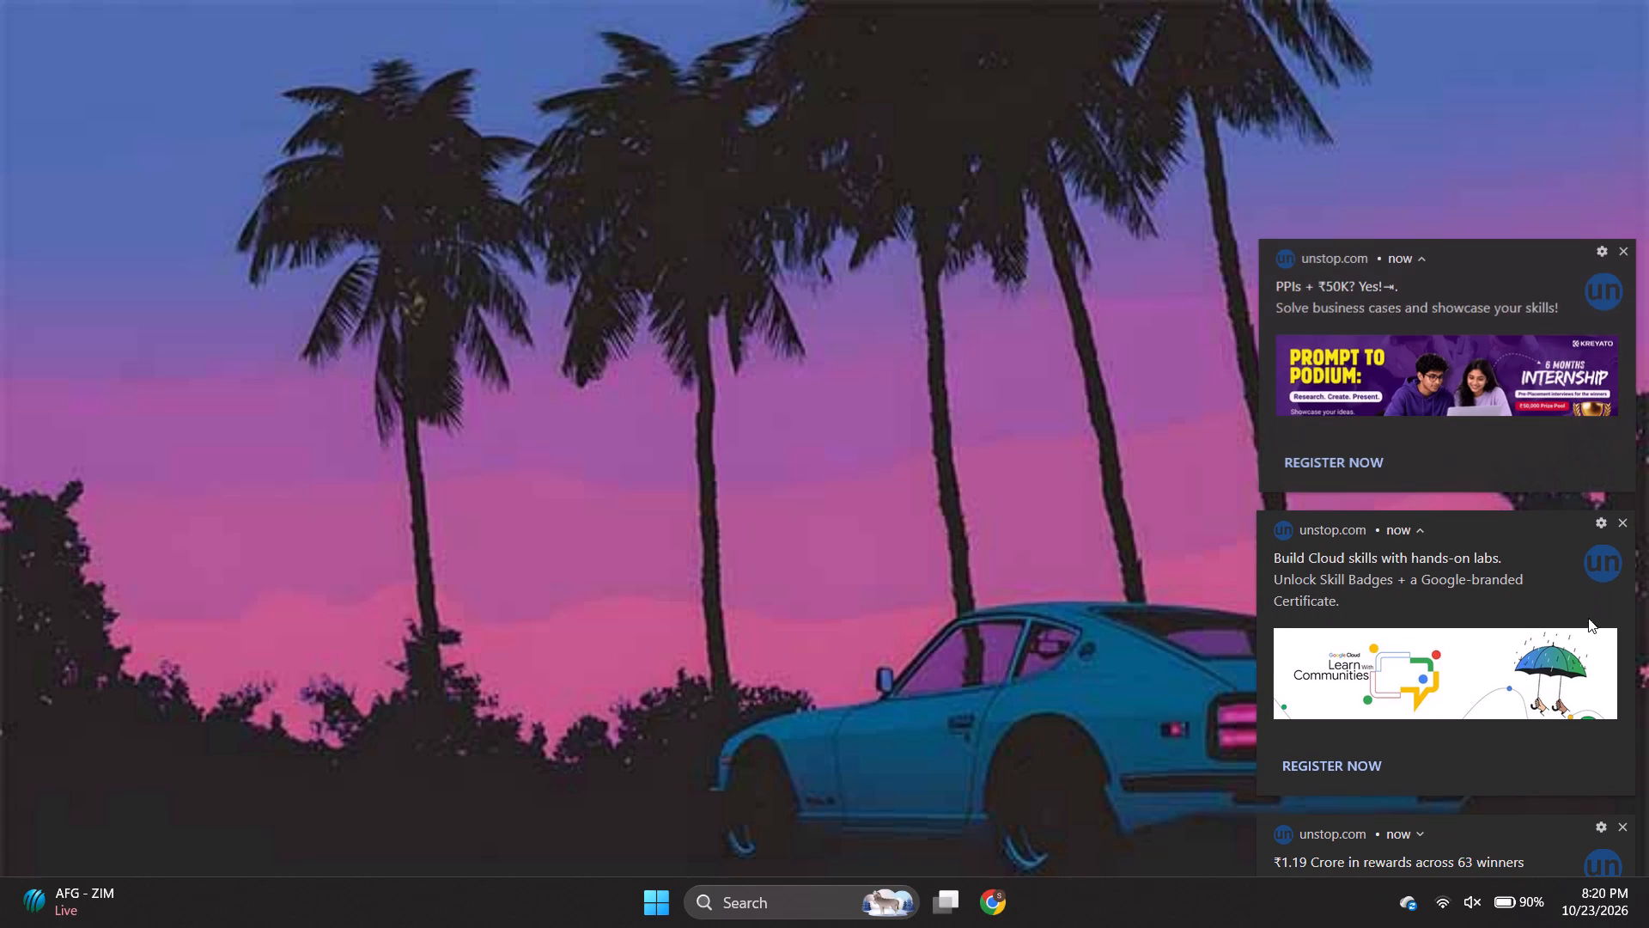
{"action": "left_click", "coordinate": [1618, 528]}
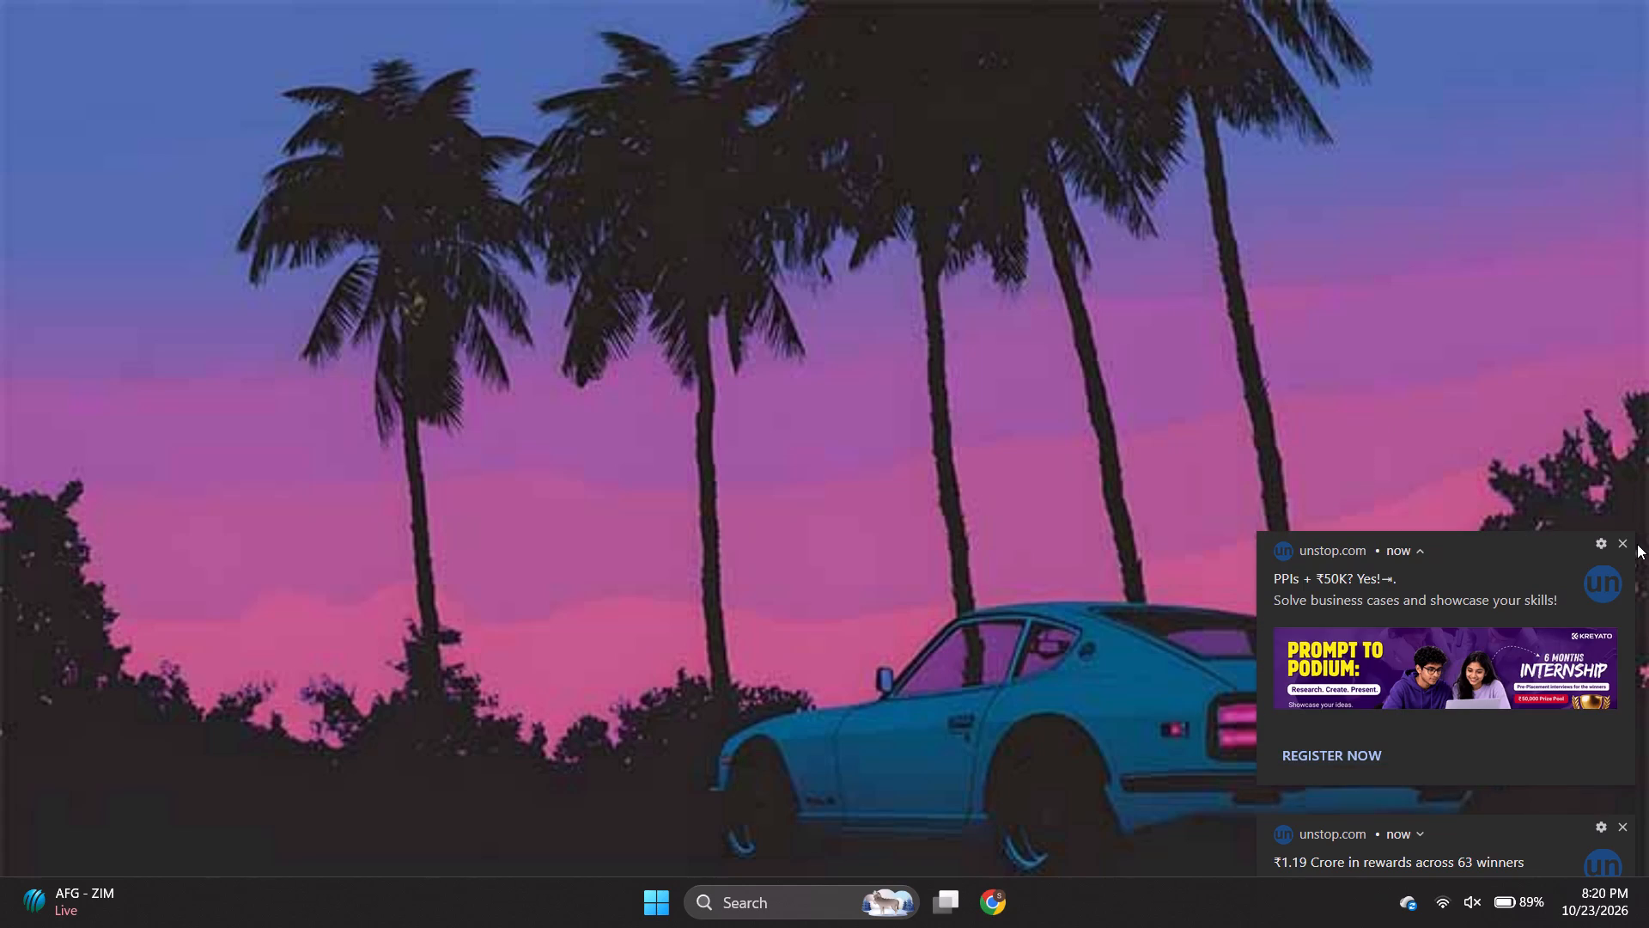
{"action": "left_click", "coordinate": [1628, 553]}
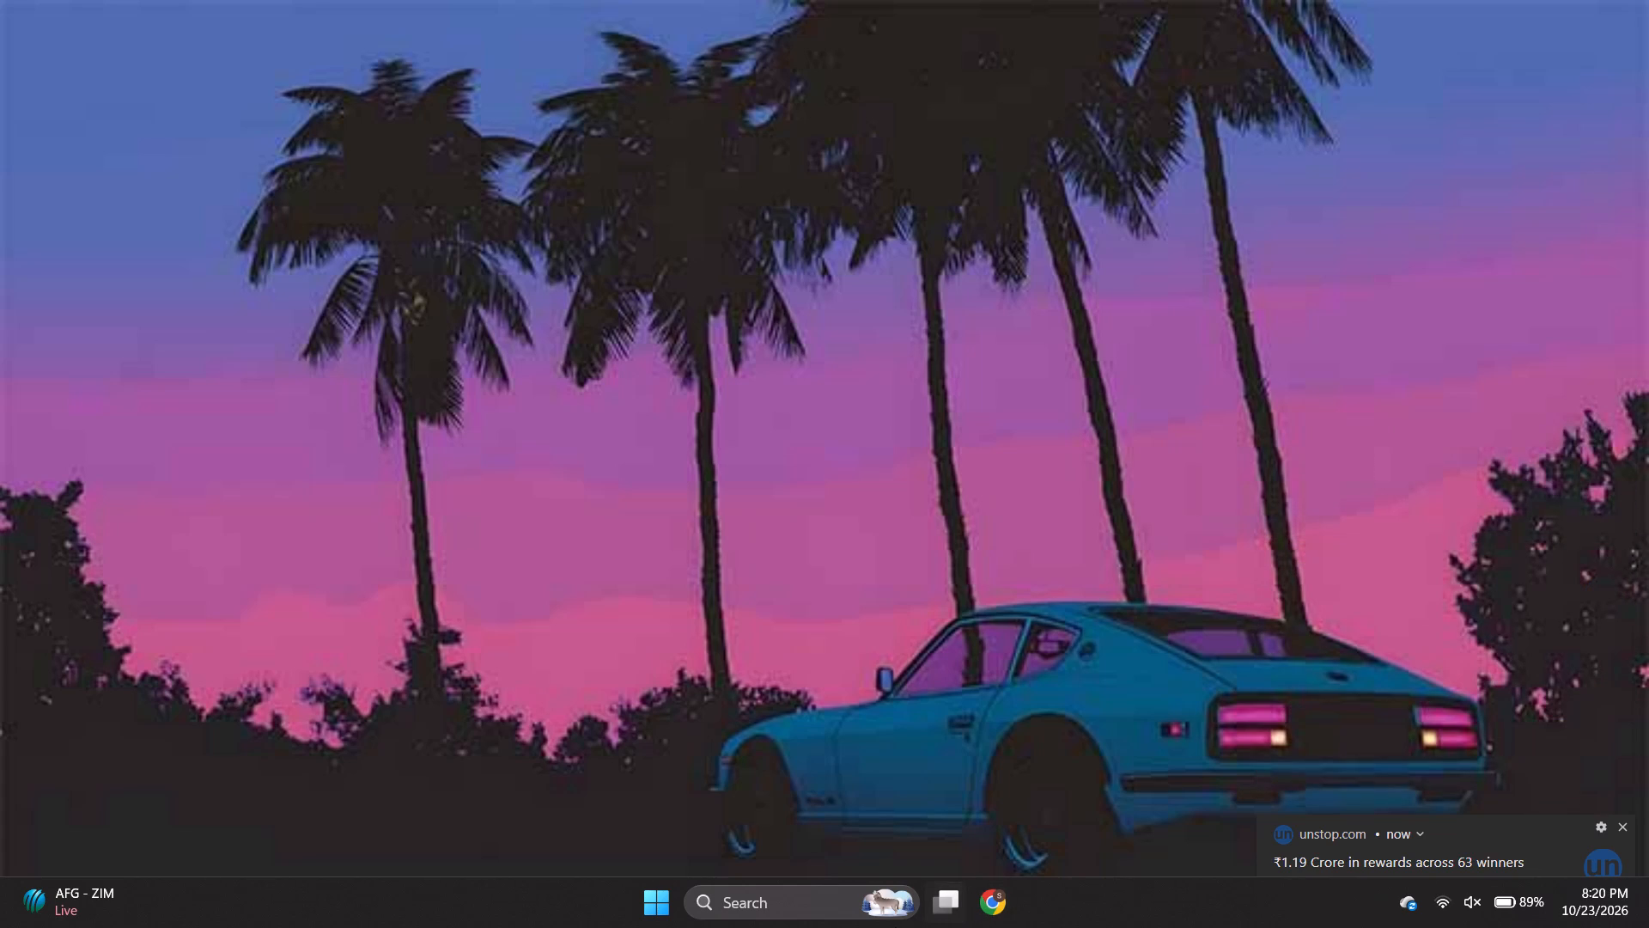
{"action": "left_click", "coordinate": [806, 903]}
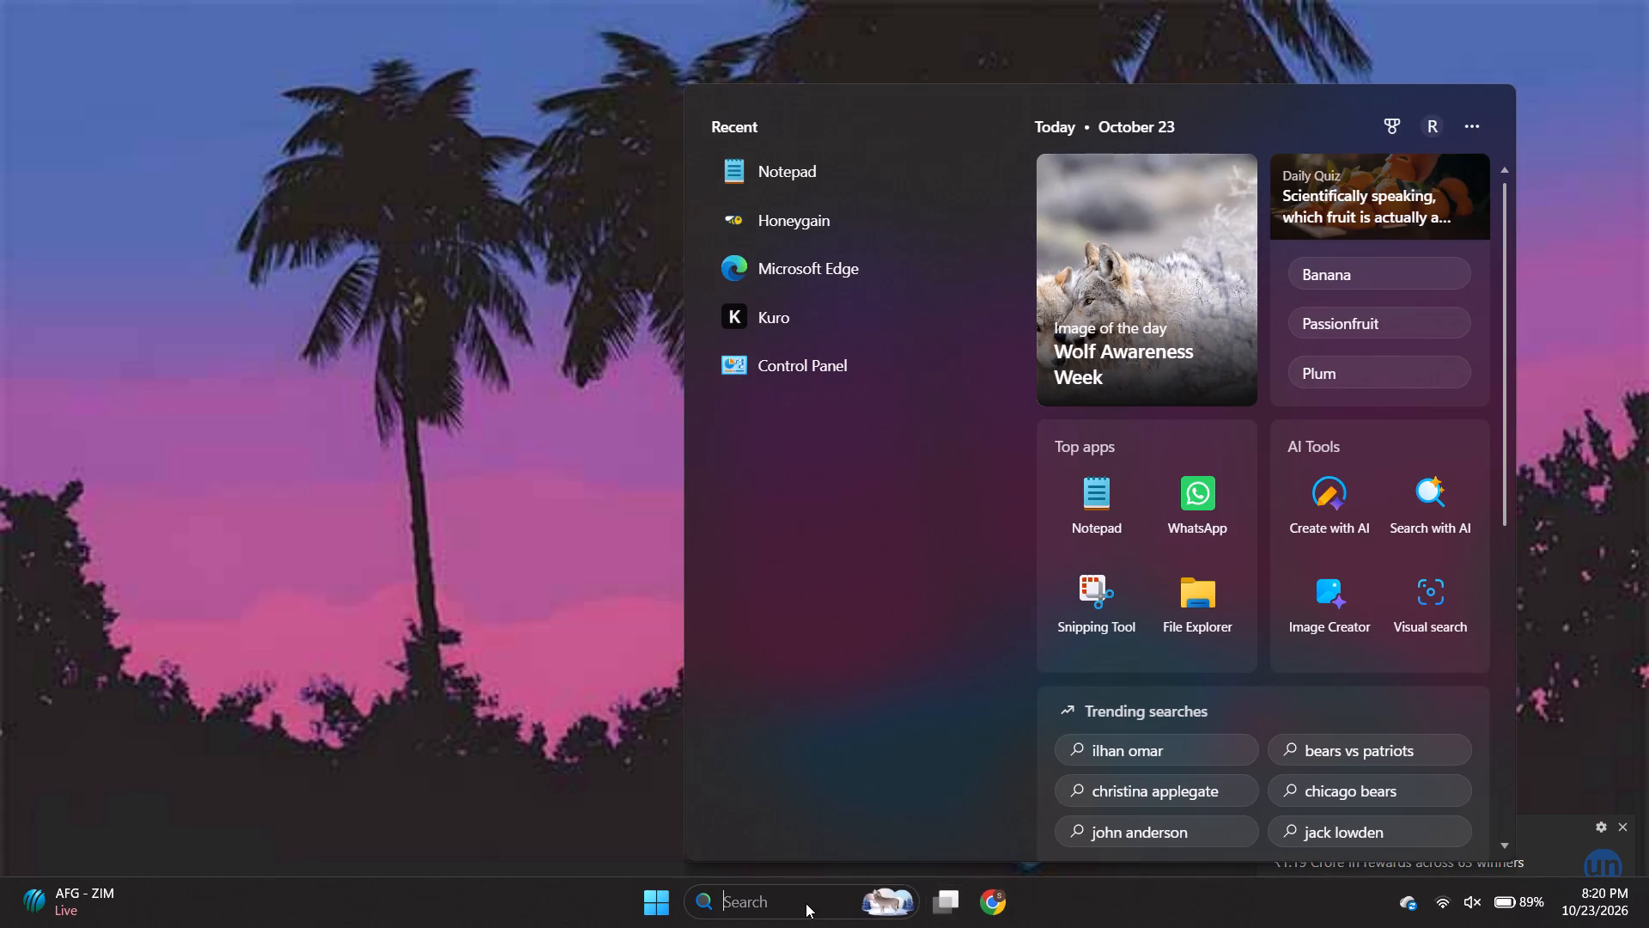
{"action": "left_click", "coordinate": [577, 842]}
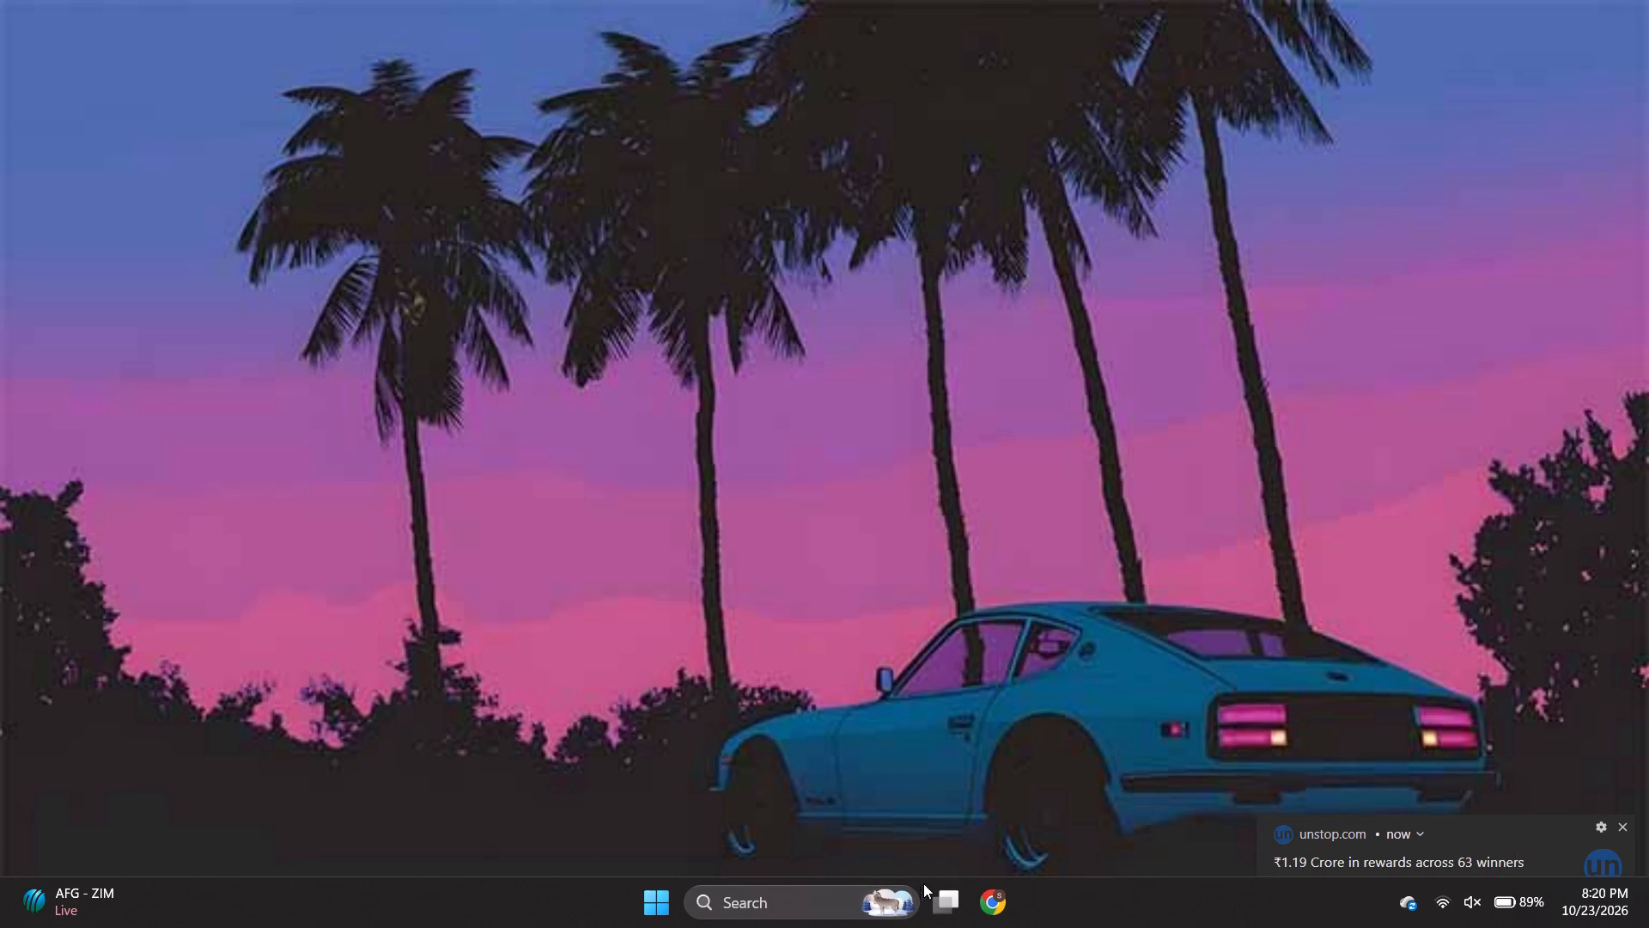
Open Chrome and search Google for "about toxicity studies articles", using the matching suggestion.
{"action": "left_click", "coordinate": [995, 899]}
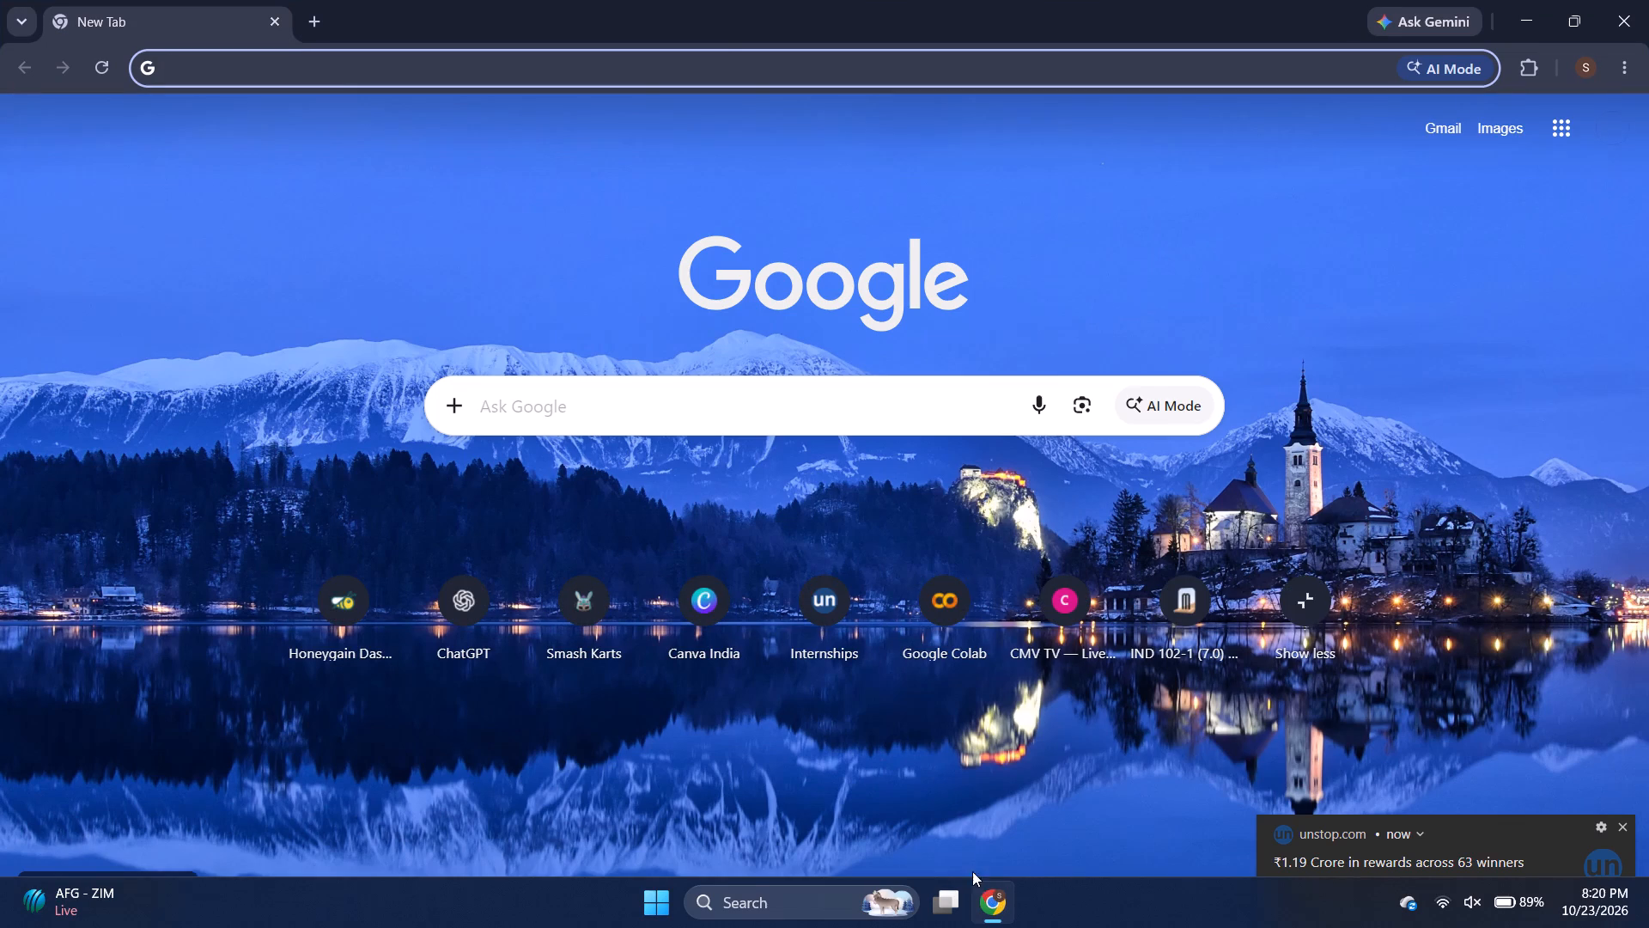
{"action": "left_click", "coordinate": [765, 401]}
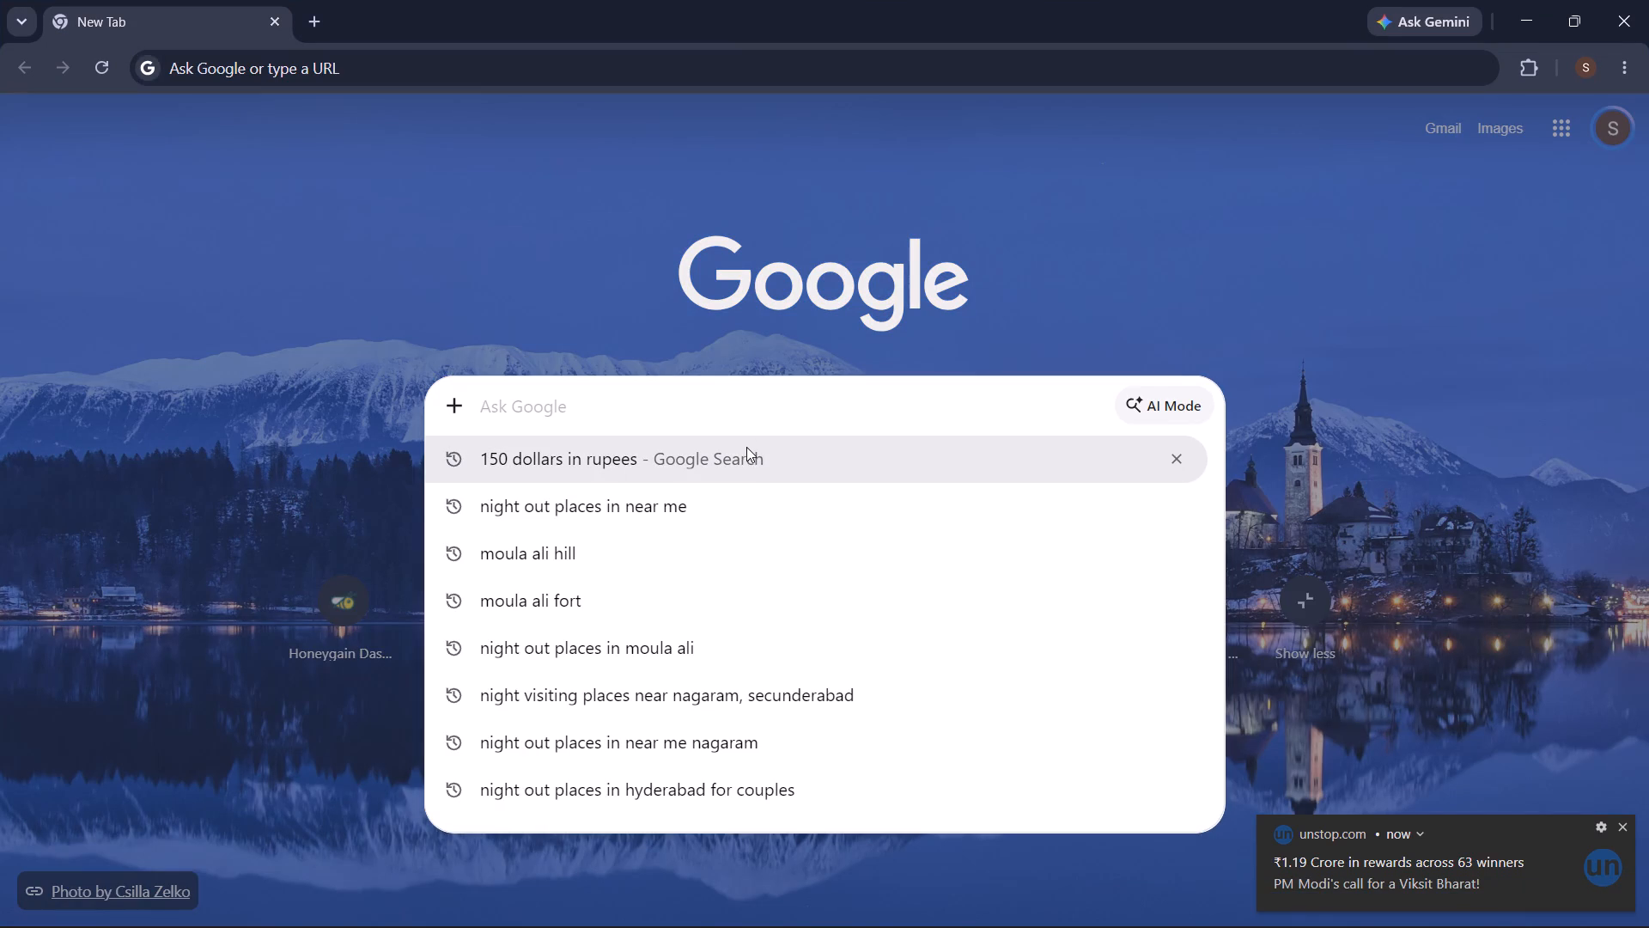
{"action": "scroll", "coordinate": [746, 447], "scroll_direction": "down", "scroll_amount": 10}
{"action": "left_click", "coordinate": [663, 404]}
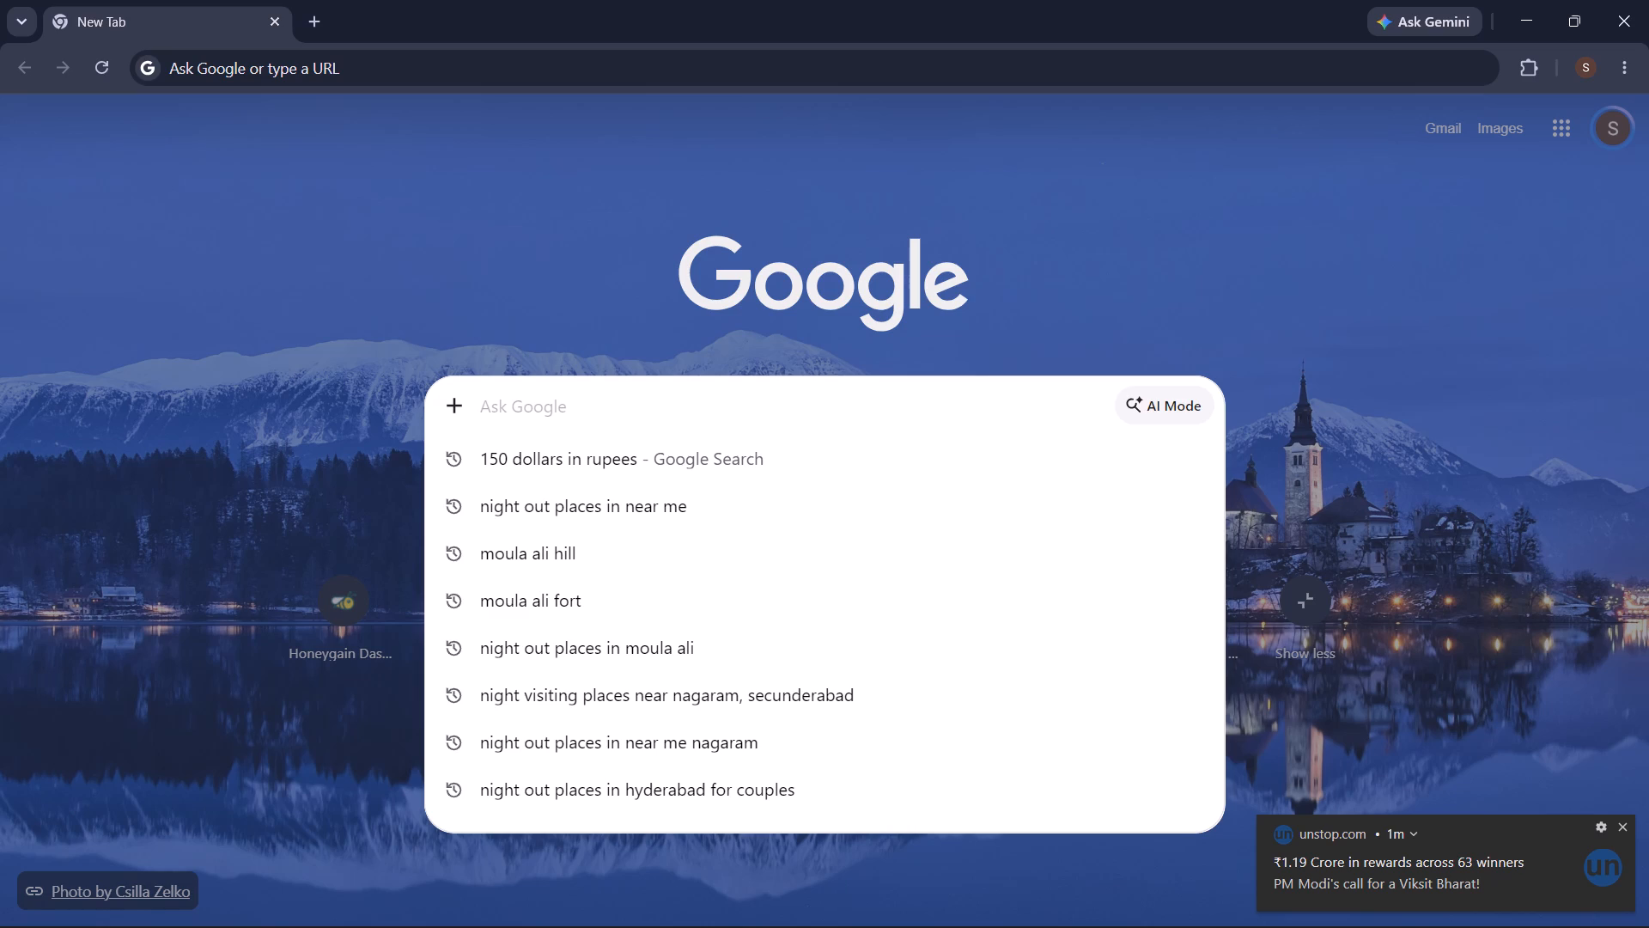
{"action": "type", "text": "about"}
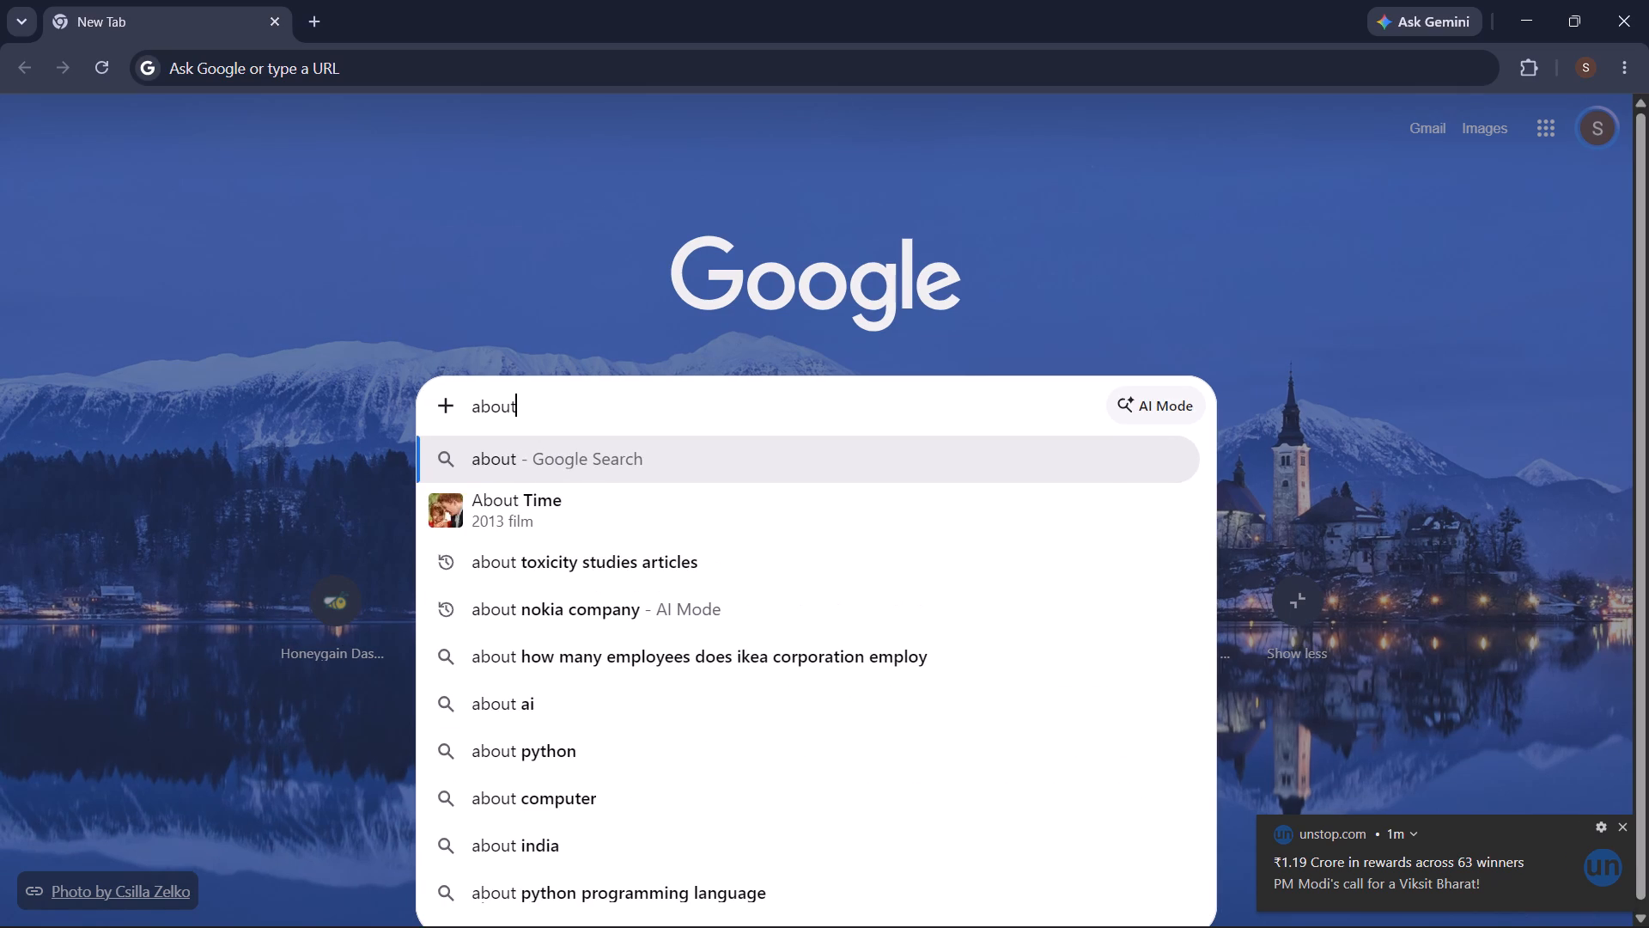
{"action": "key", "text": "space"}
{"action": "left_click", "coordinate": [537, 578]}
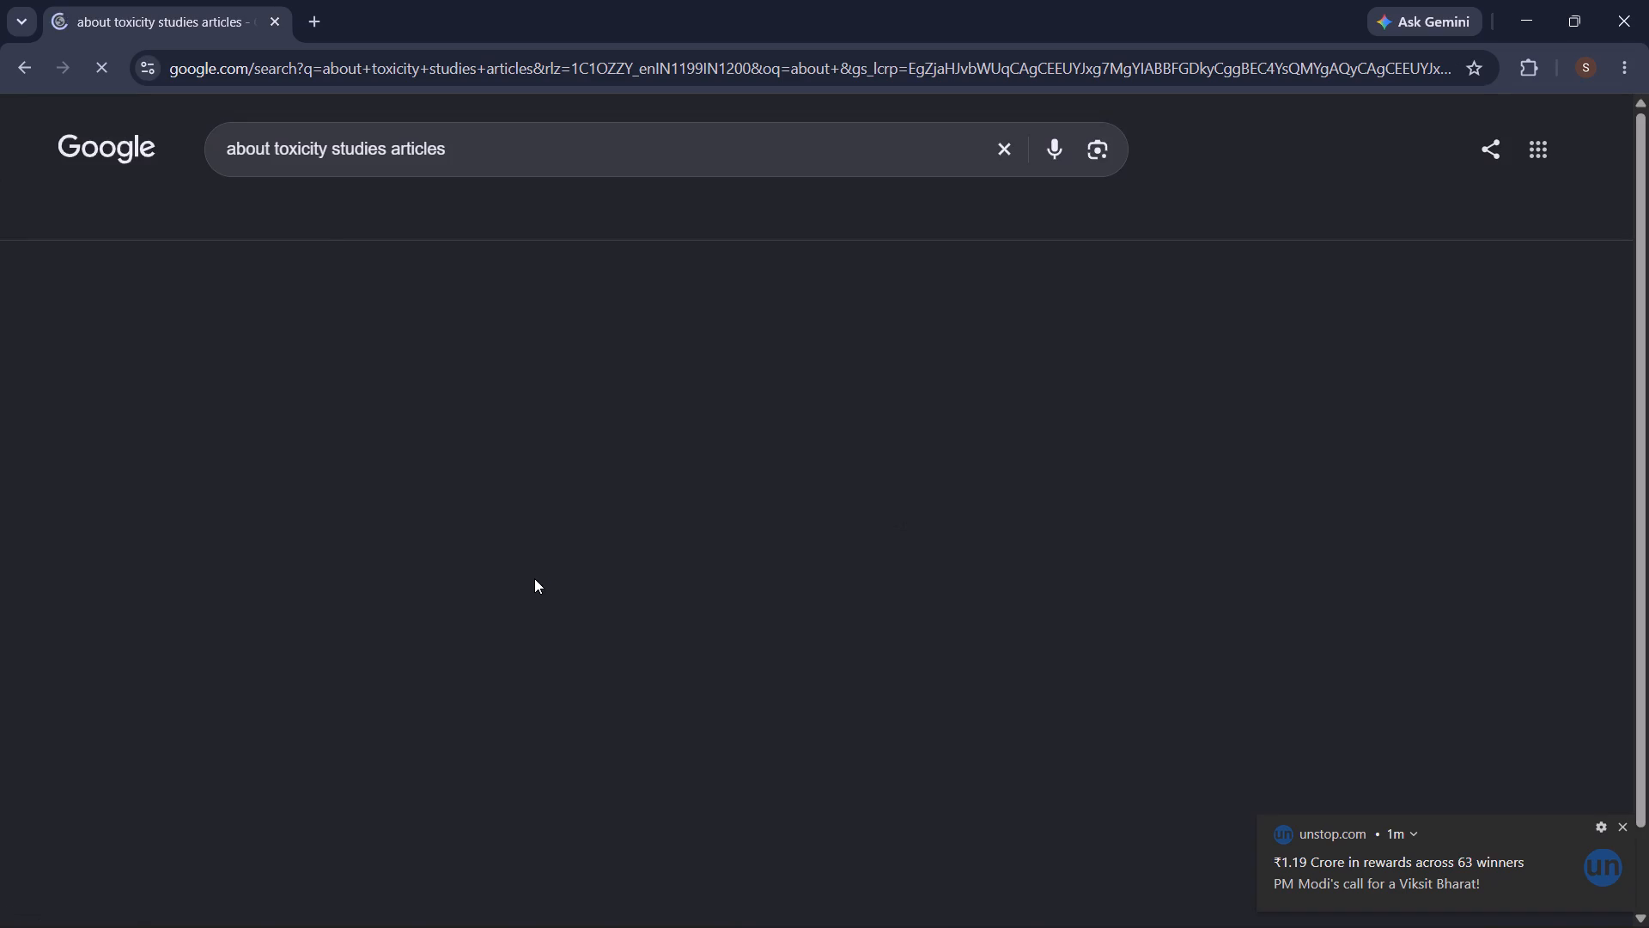
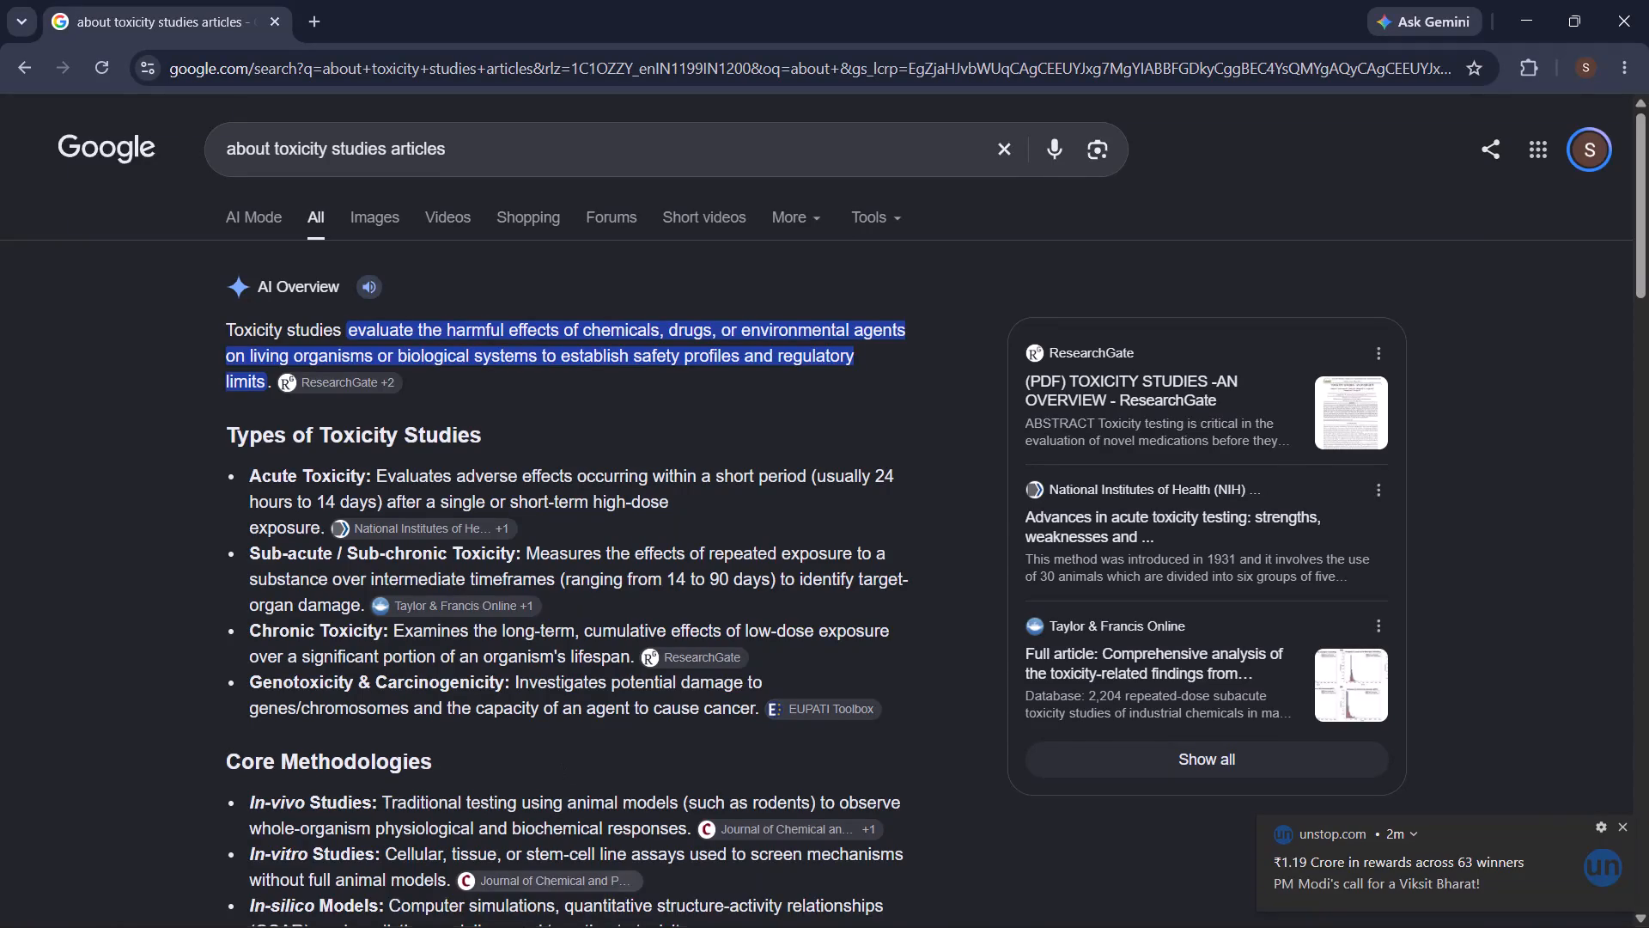
Look through the search results and open the NIH article "Advances in acute toxicity testing: strengths, weaknesses and ...".
{"action": "scroll", "coordinate": [523, 927], "scroll_direction": "down", "scroll_amount": 1}
{"action": "scroll", "coordinate": [675, 797], "scroll_direction": "down", "scroll_amount": 6}
{"action": "scroll", "coordinate": [734, 687], "scroll_direction": "down", "scroll_amount": 4}
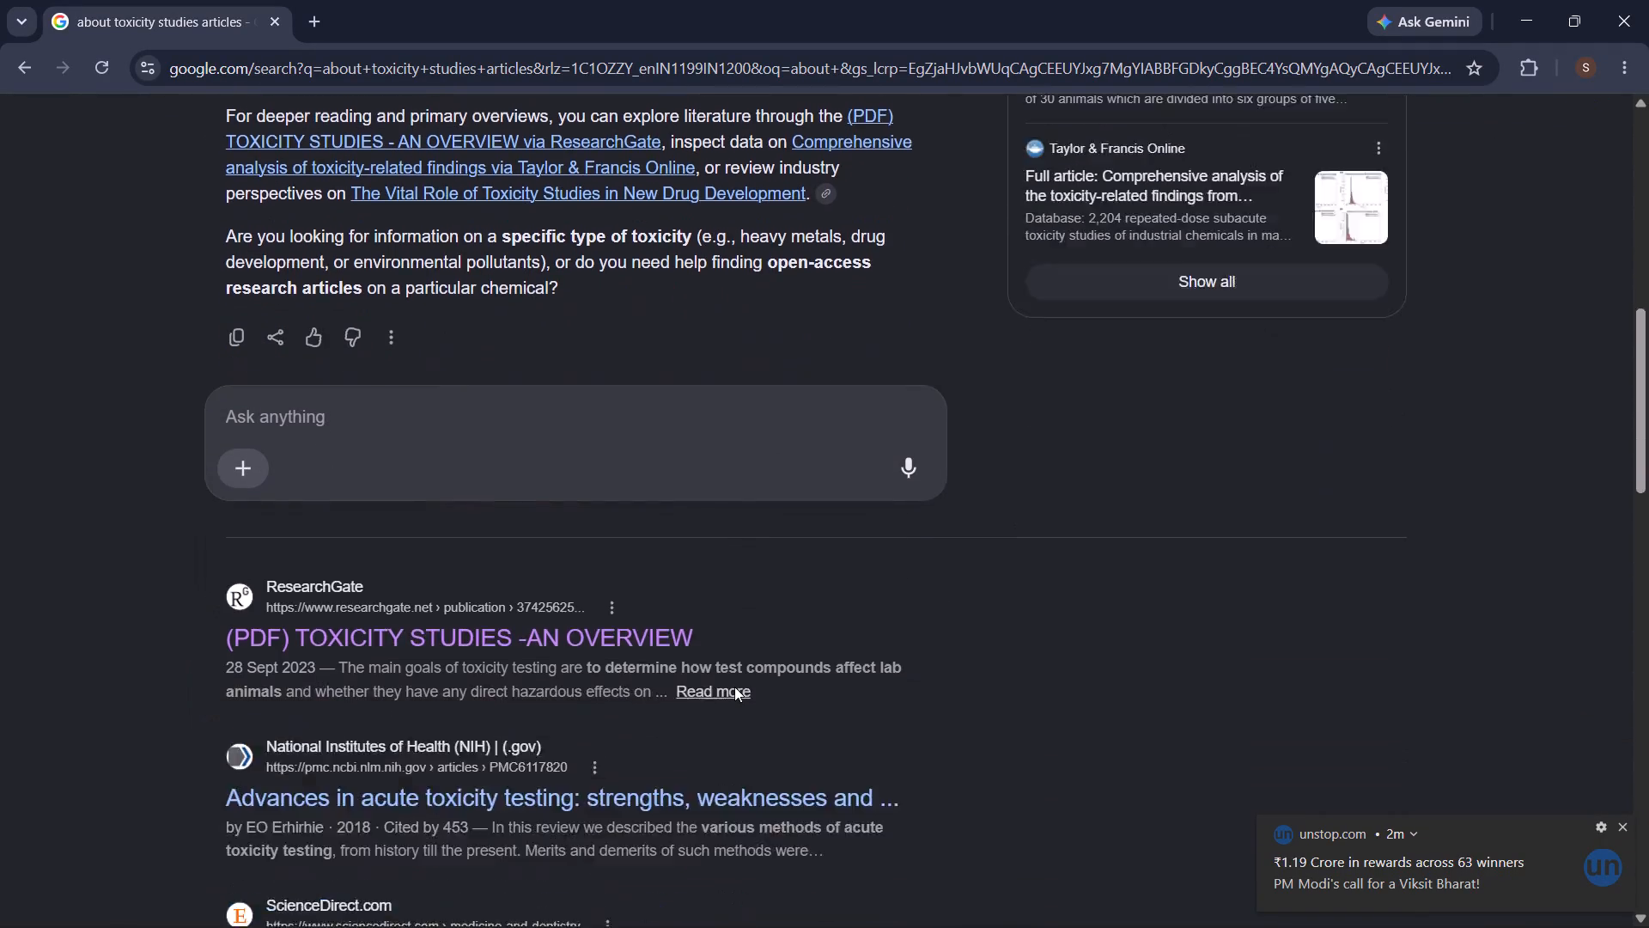
{"action": "scroll", "coordinate": [733, 687], "scroll_direction": "down", "scroll_amount": 2}
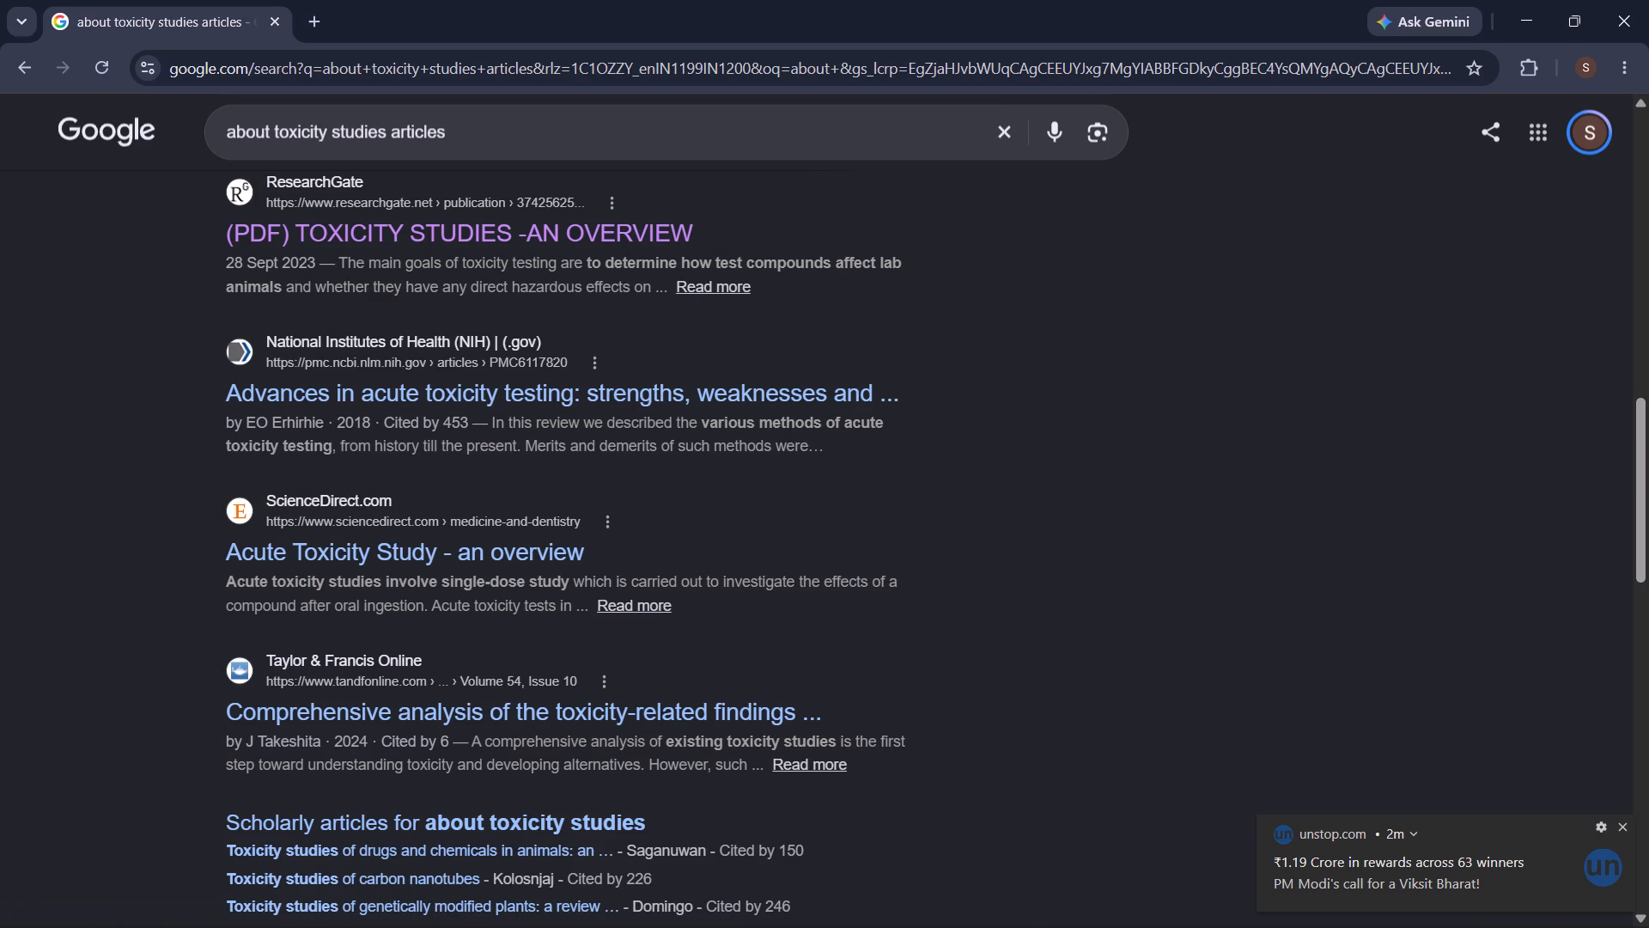
{"action": "left_click_drag", "start_coordinate": [543, 392], "coordinate": [551, 401]}
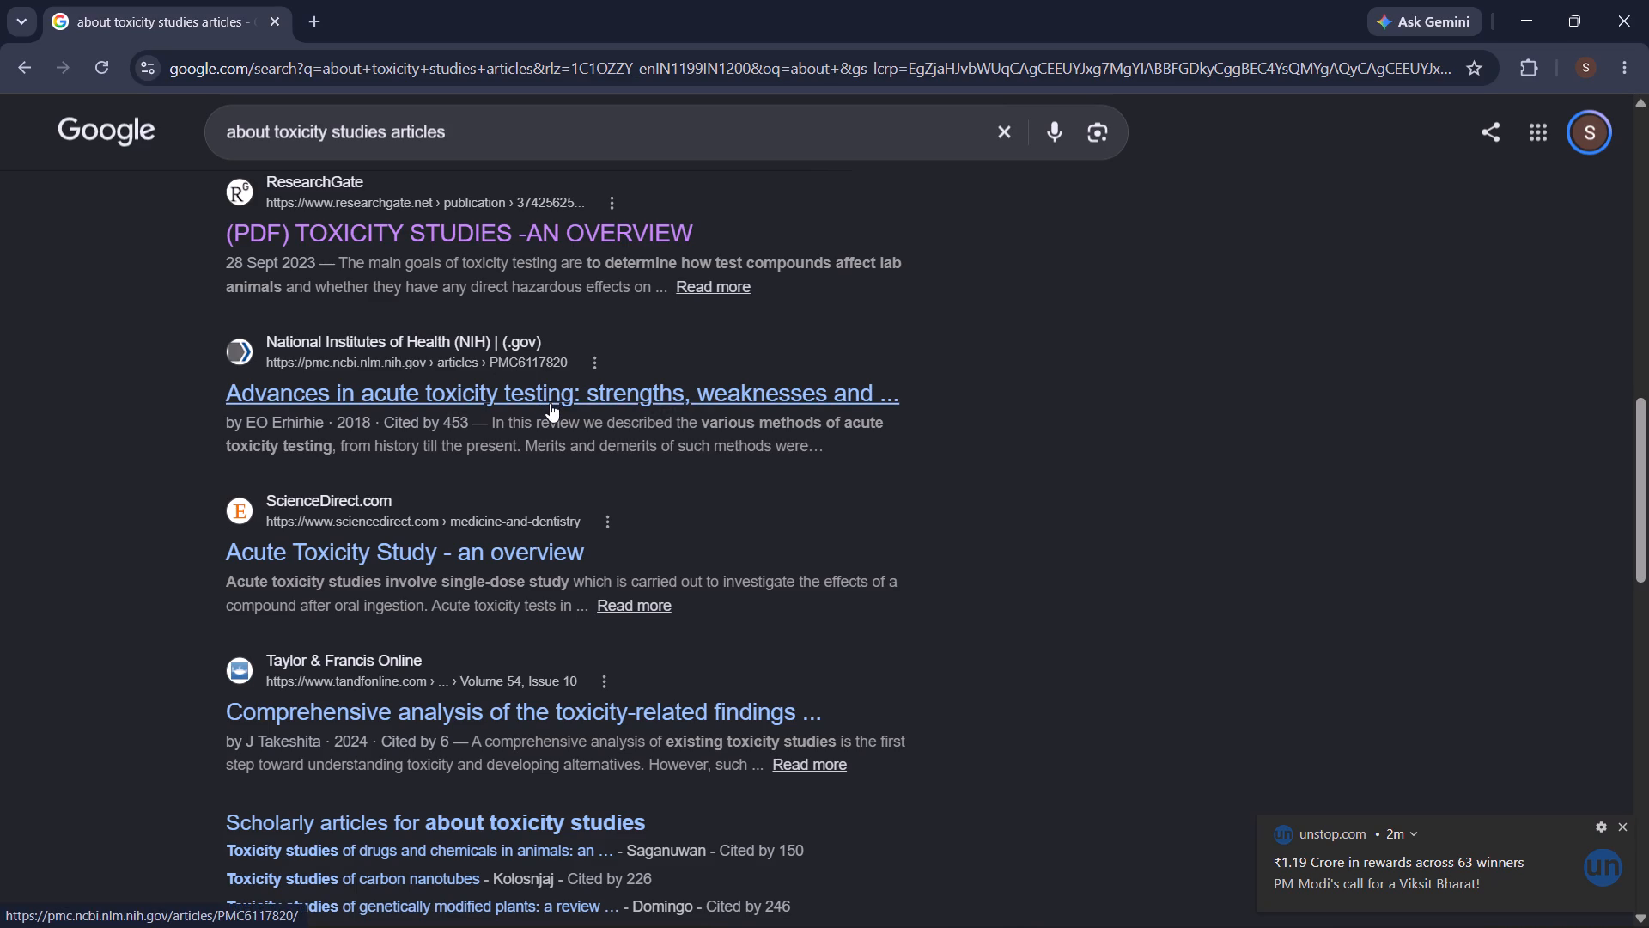
{"action": "left_click", "coordinate": [556, 389]}
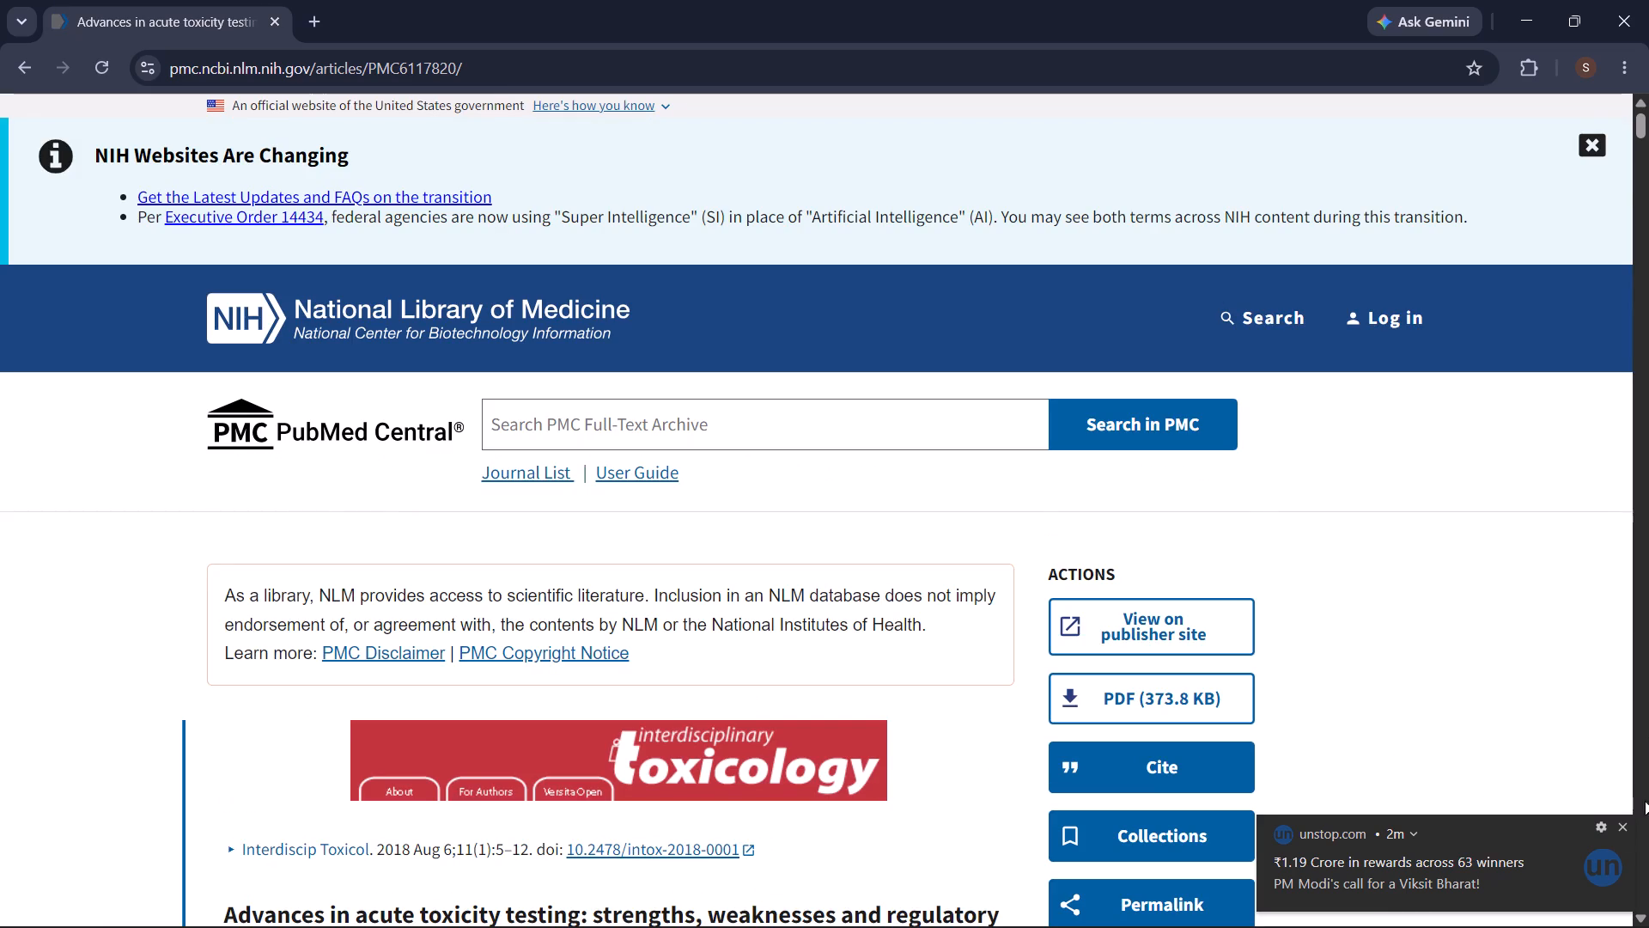
Dismiss the unstop.com notification covering the article page.
{"action": "left_click", "coordinate": [1620, 825]}
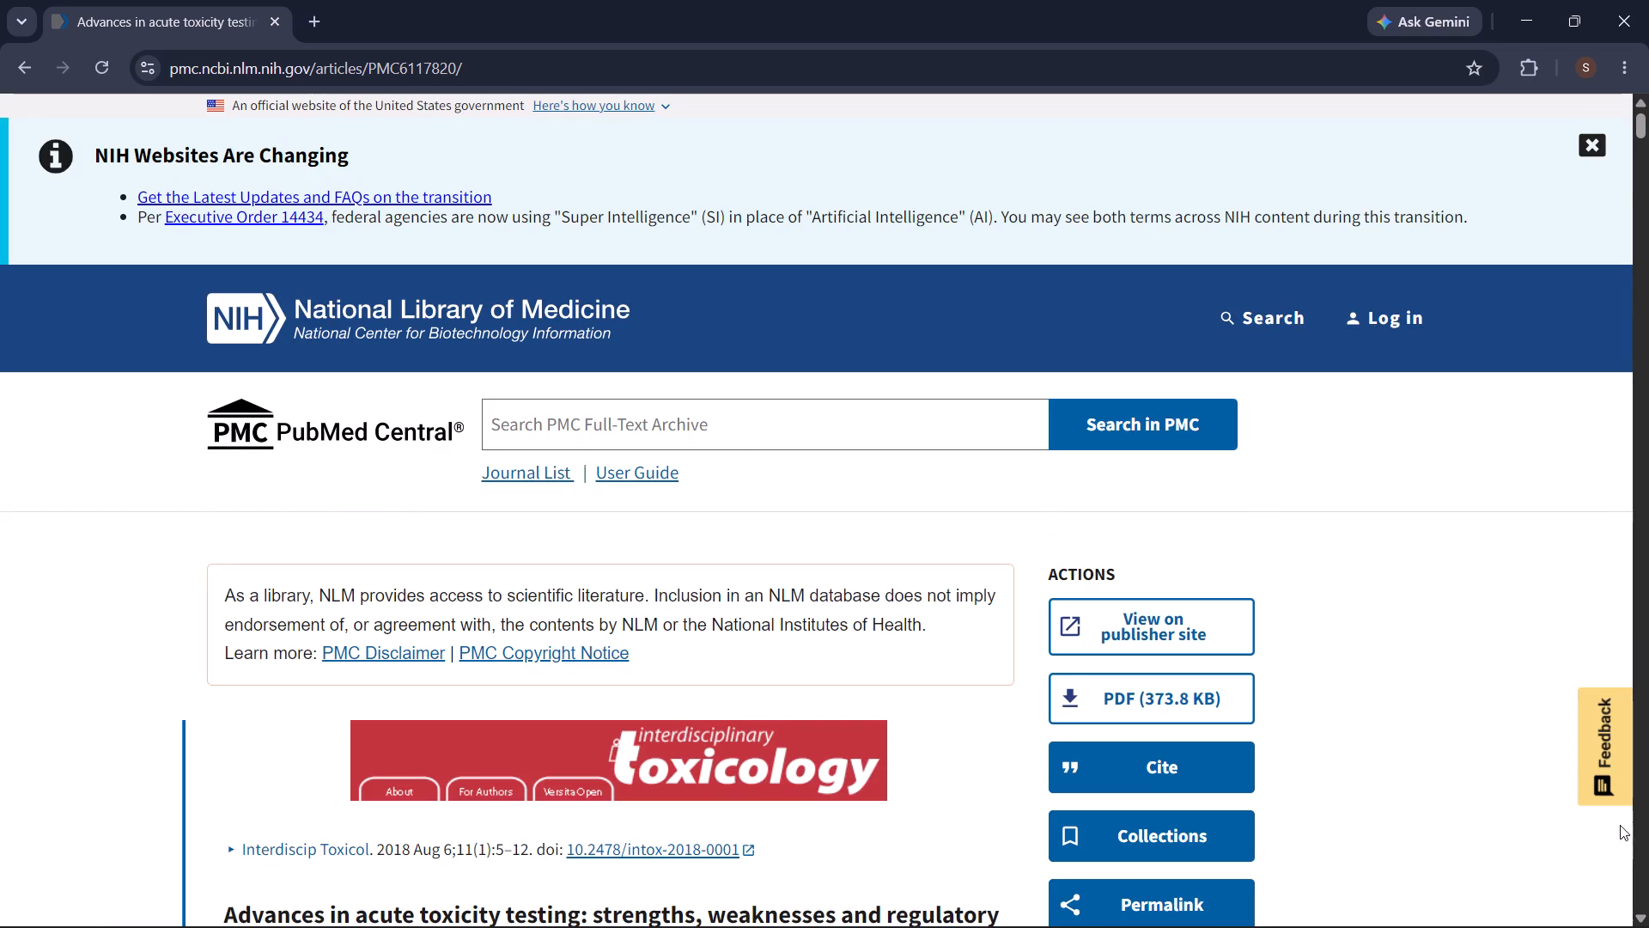
Read the article's abstract, keywords and introduction up to the start of the acute toxicity (LD50) test section.
{"action": "scroll", "coordinate": [117, 743], "scroll_direction": "down", "scroll_amount": 10}
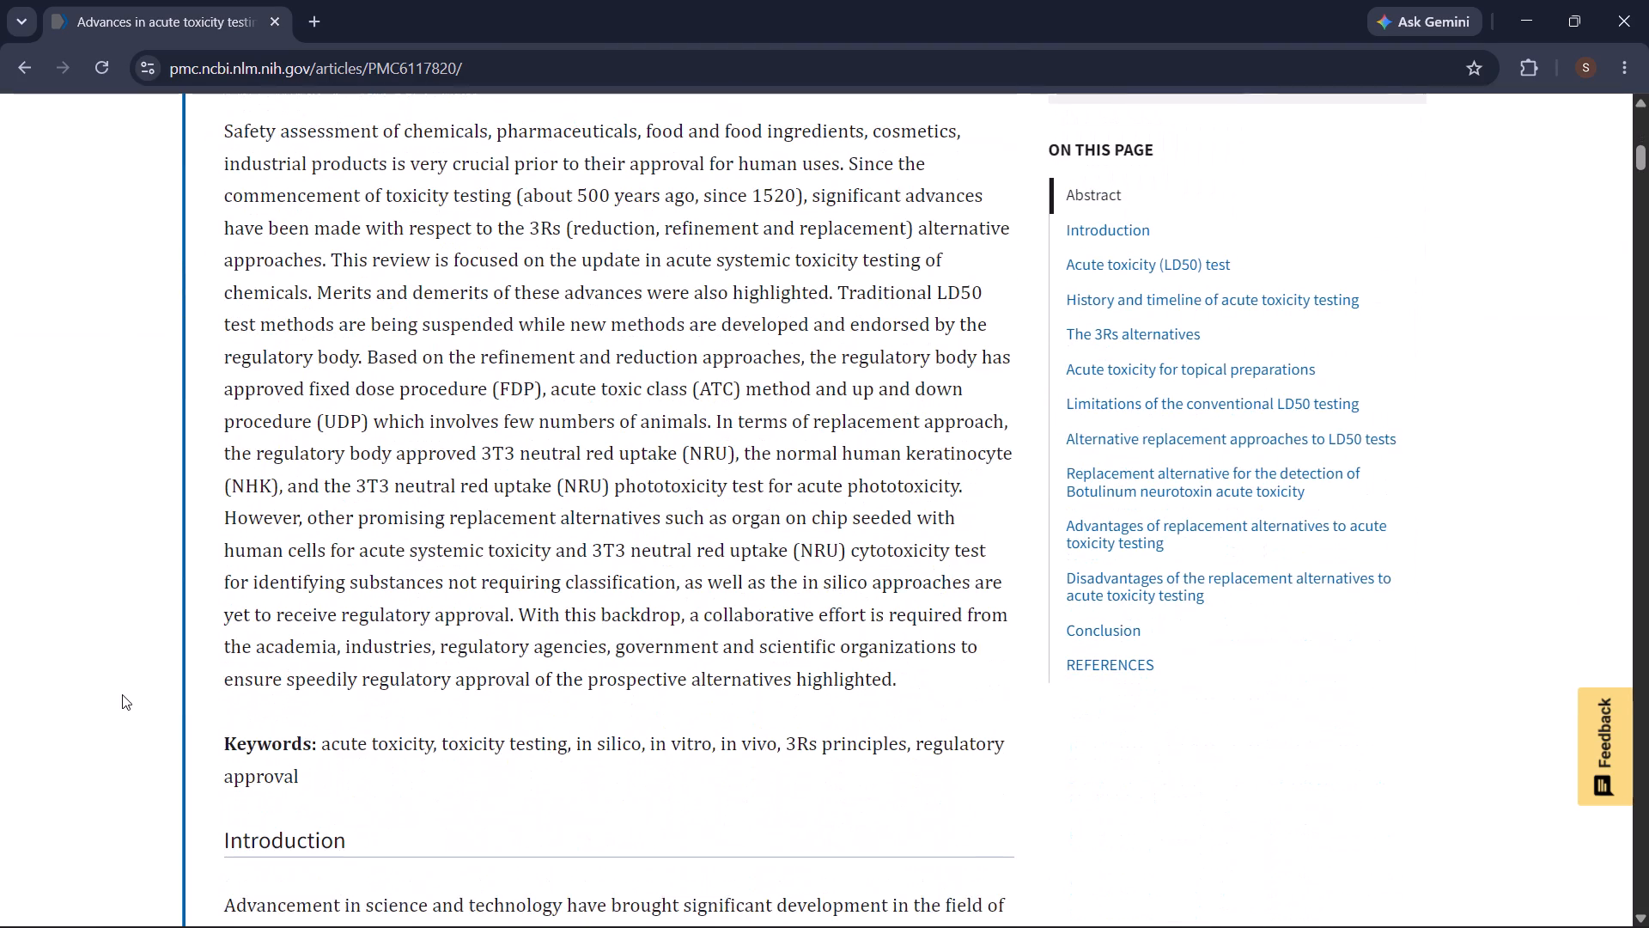
{"action": "scroll", "coordinate": [119, 687], "scroll_direction": "down", "scroll_amount": 5}
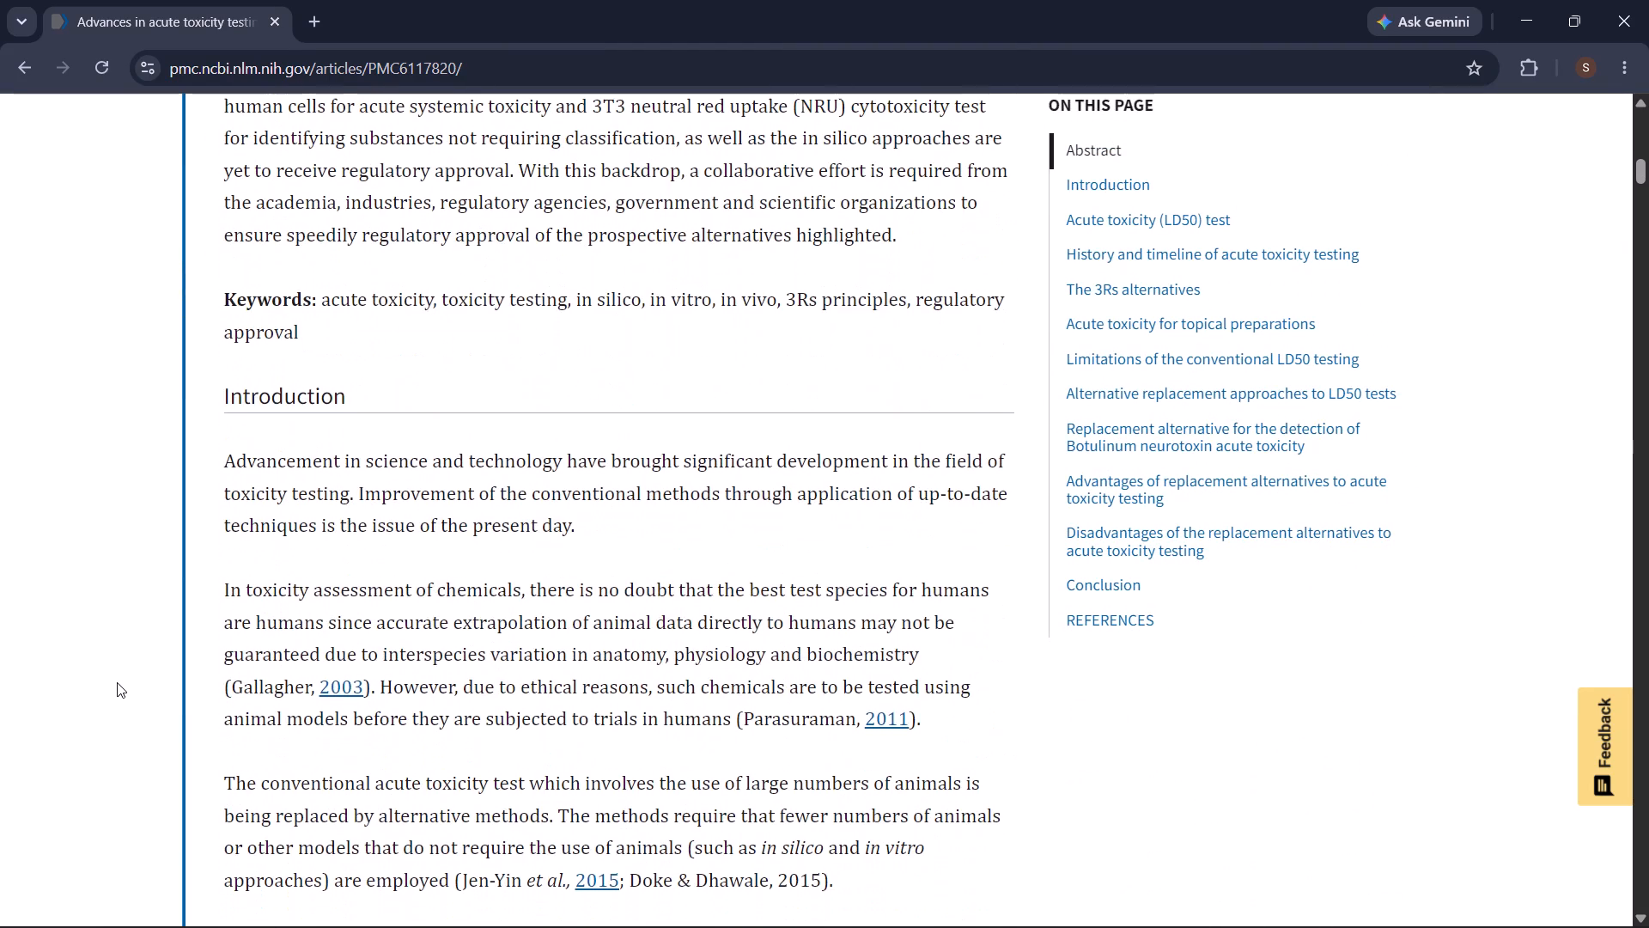
{"action": "scroll", "coordinate": [117, 682], "scroll_direction": "down", "scroll_amount": 1}
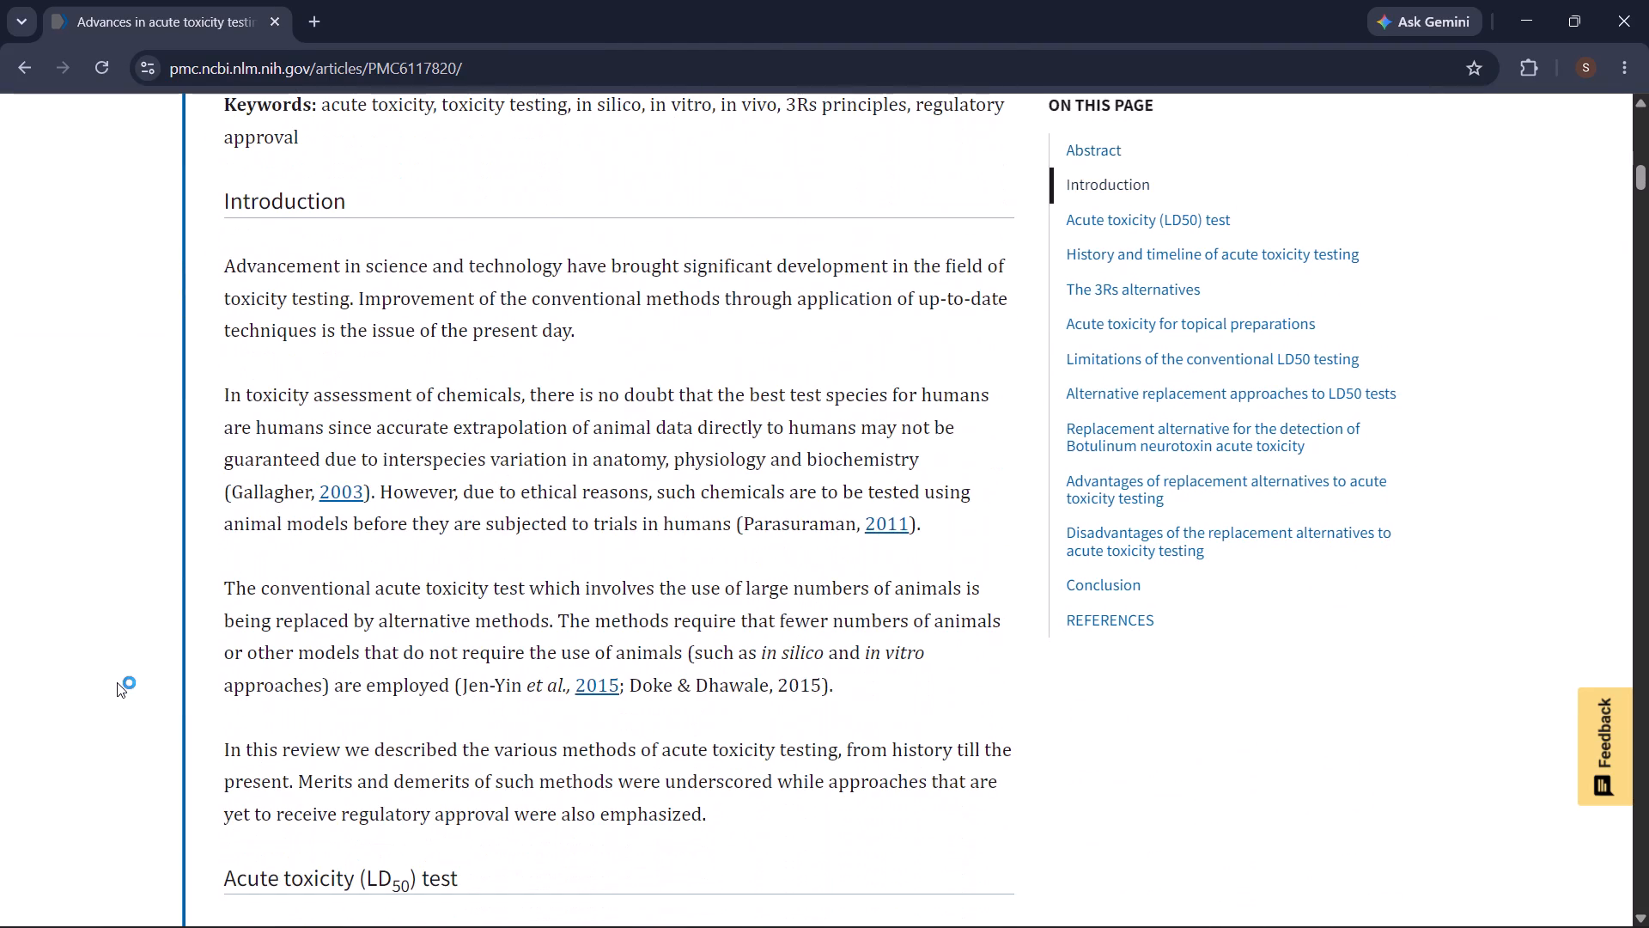
{"action": "scroll", "coordinate": [111, 682], "scroll_direction": "down", "scroll_amount": 1}
{"action": "scroll", "coordinate": [111, 682], "scroll_direction": "up", "scroll_amount": 1}
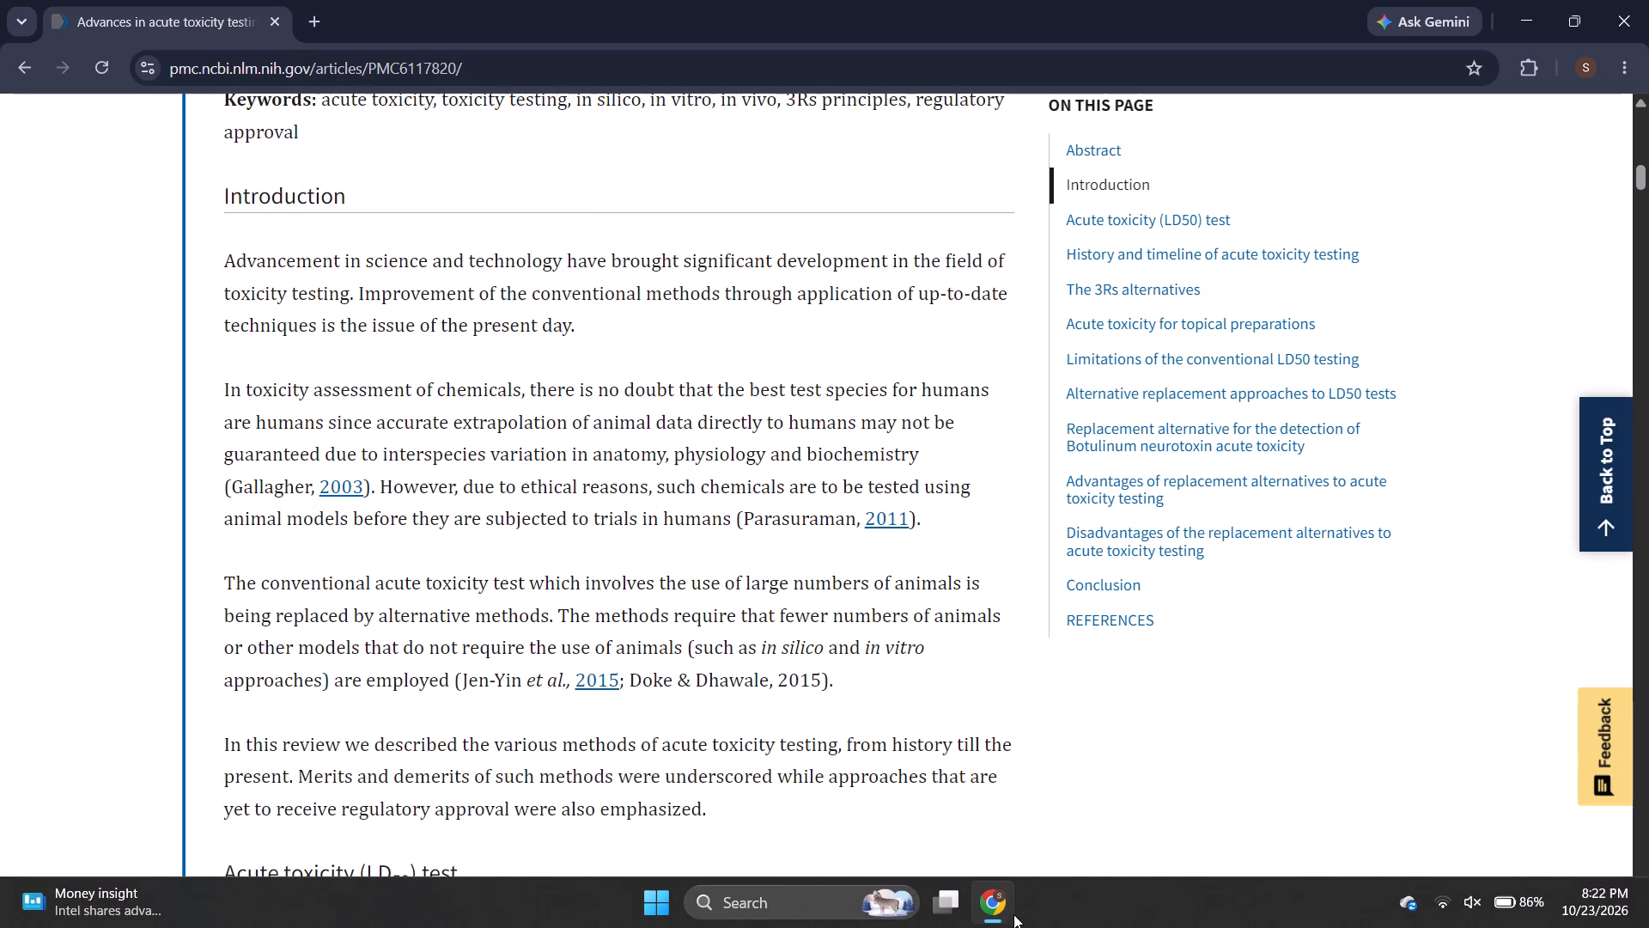
Open File Explorer and select the most recently accessed "TOXICITY STUDIES about" document among the recent files.
{"action": "left_click", "coordinate": [649, 904]}
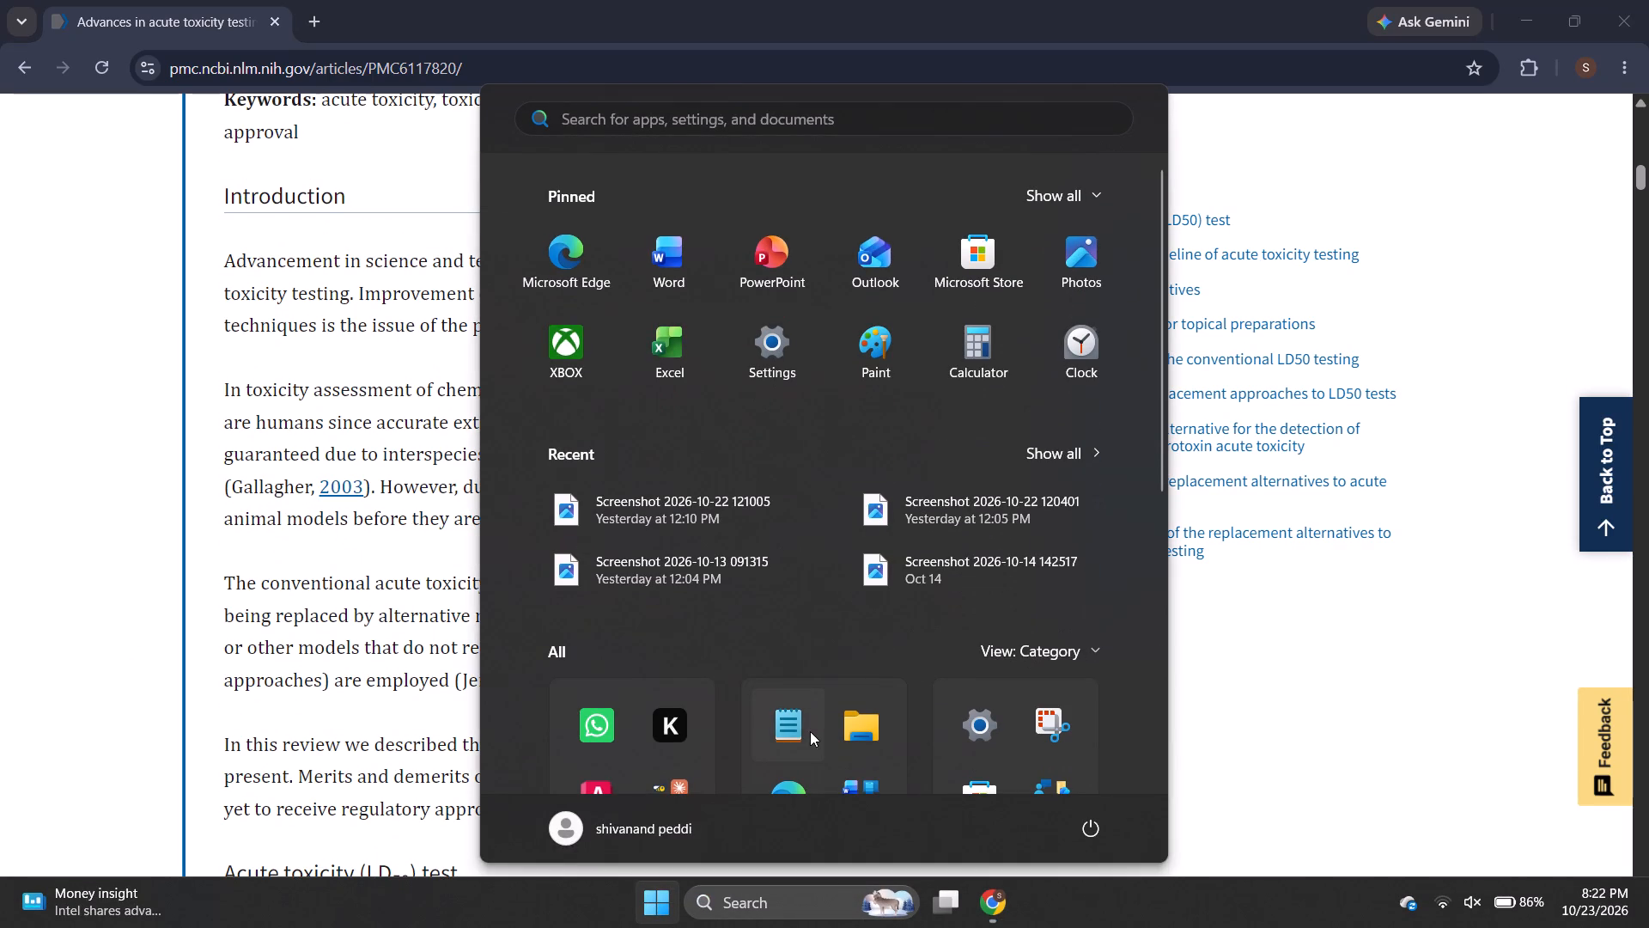
{"action": "left_click", "coordinate": [844, 722]}
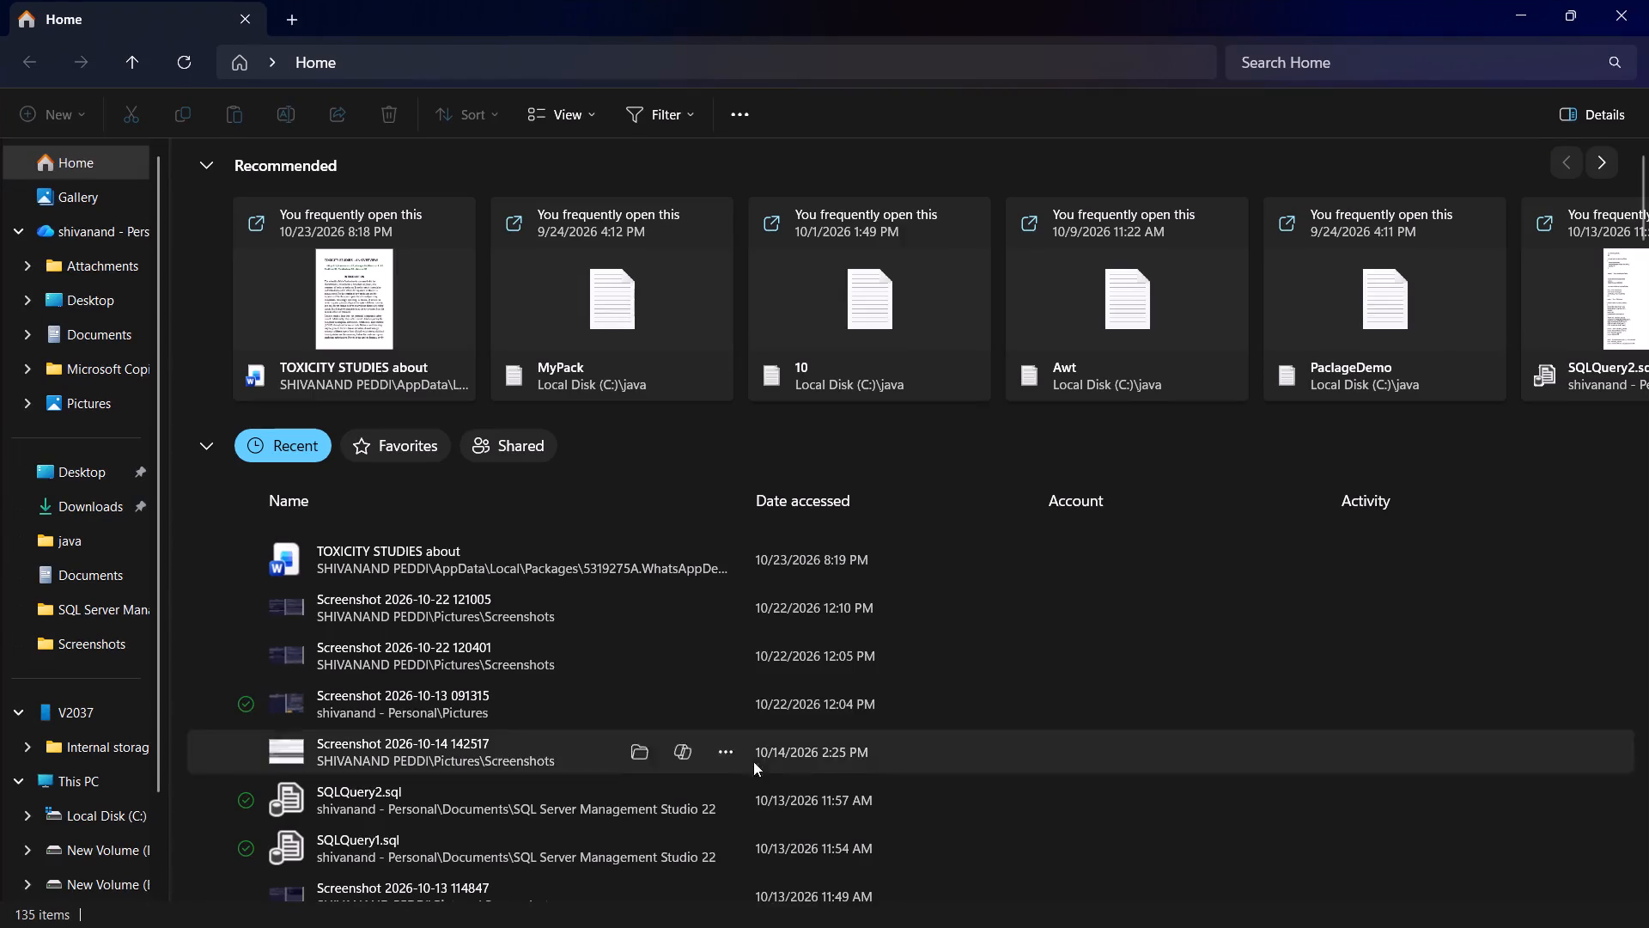
{"action": "scroll", "coordinate": [502, 829], "scroll_direction": "down", "scroll_amount": 3}
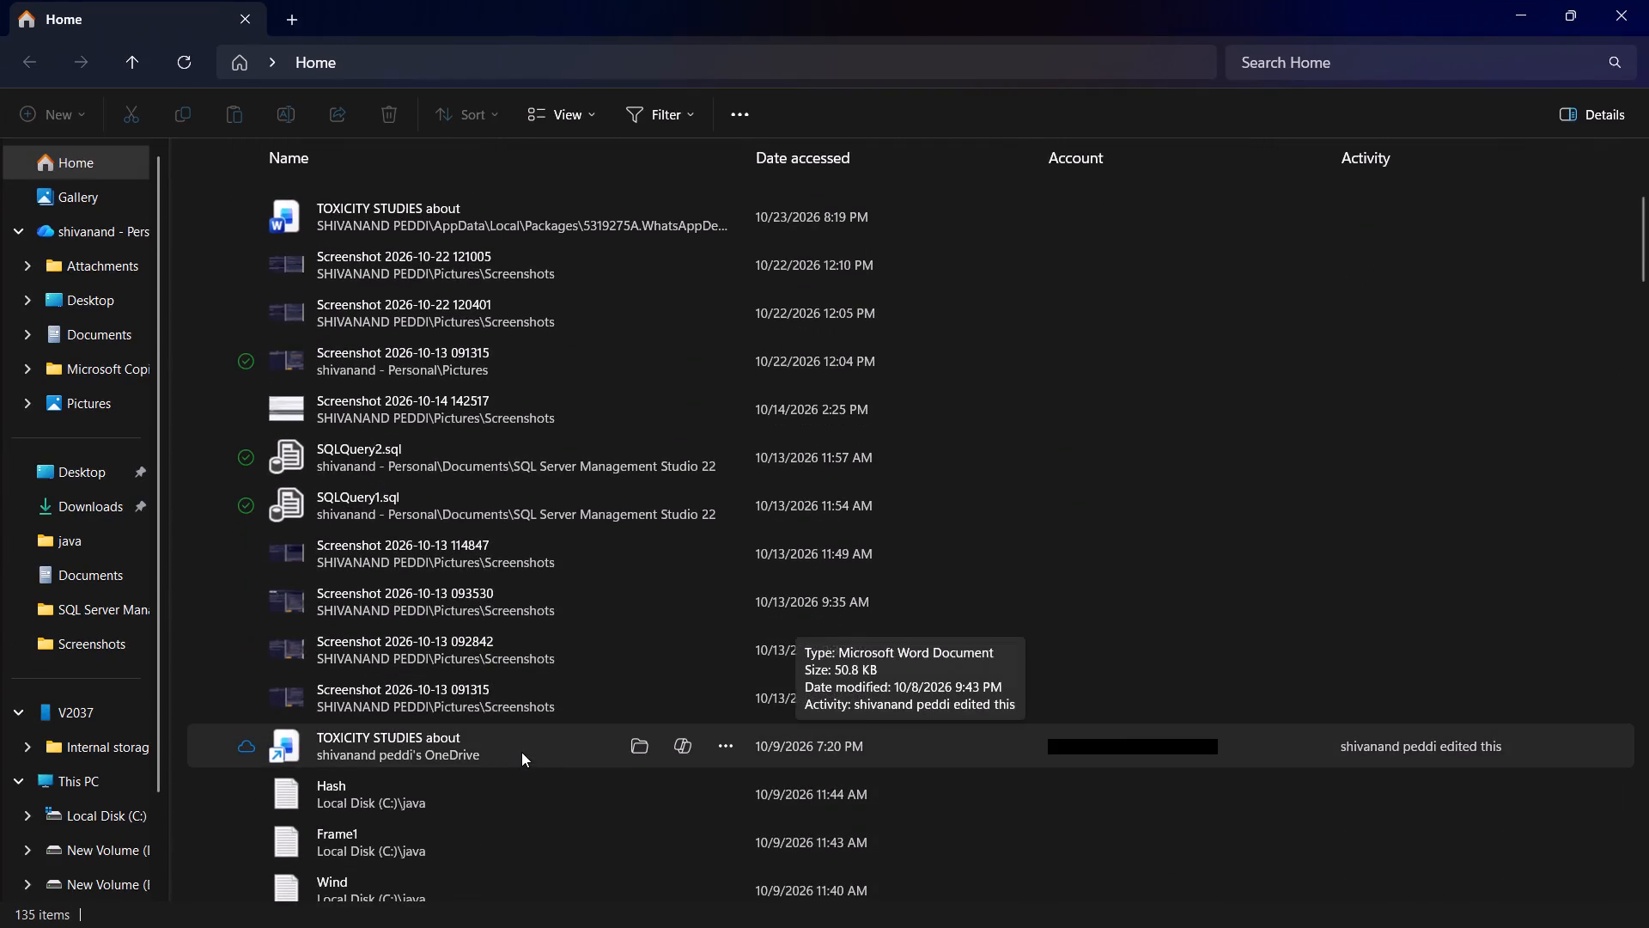
{"action": "scroll", "coordinate": [521, 741], "scroll_direction": "up", "scroll_amount": 4}
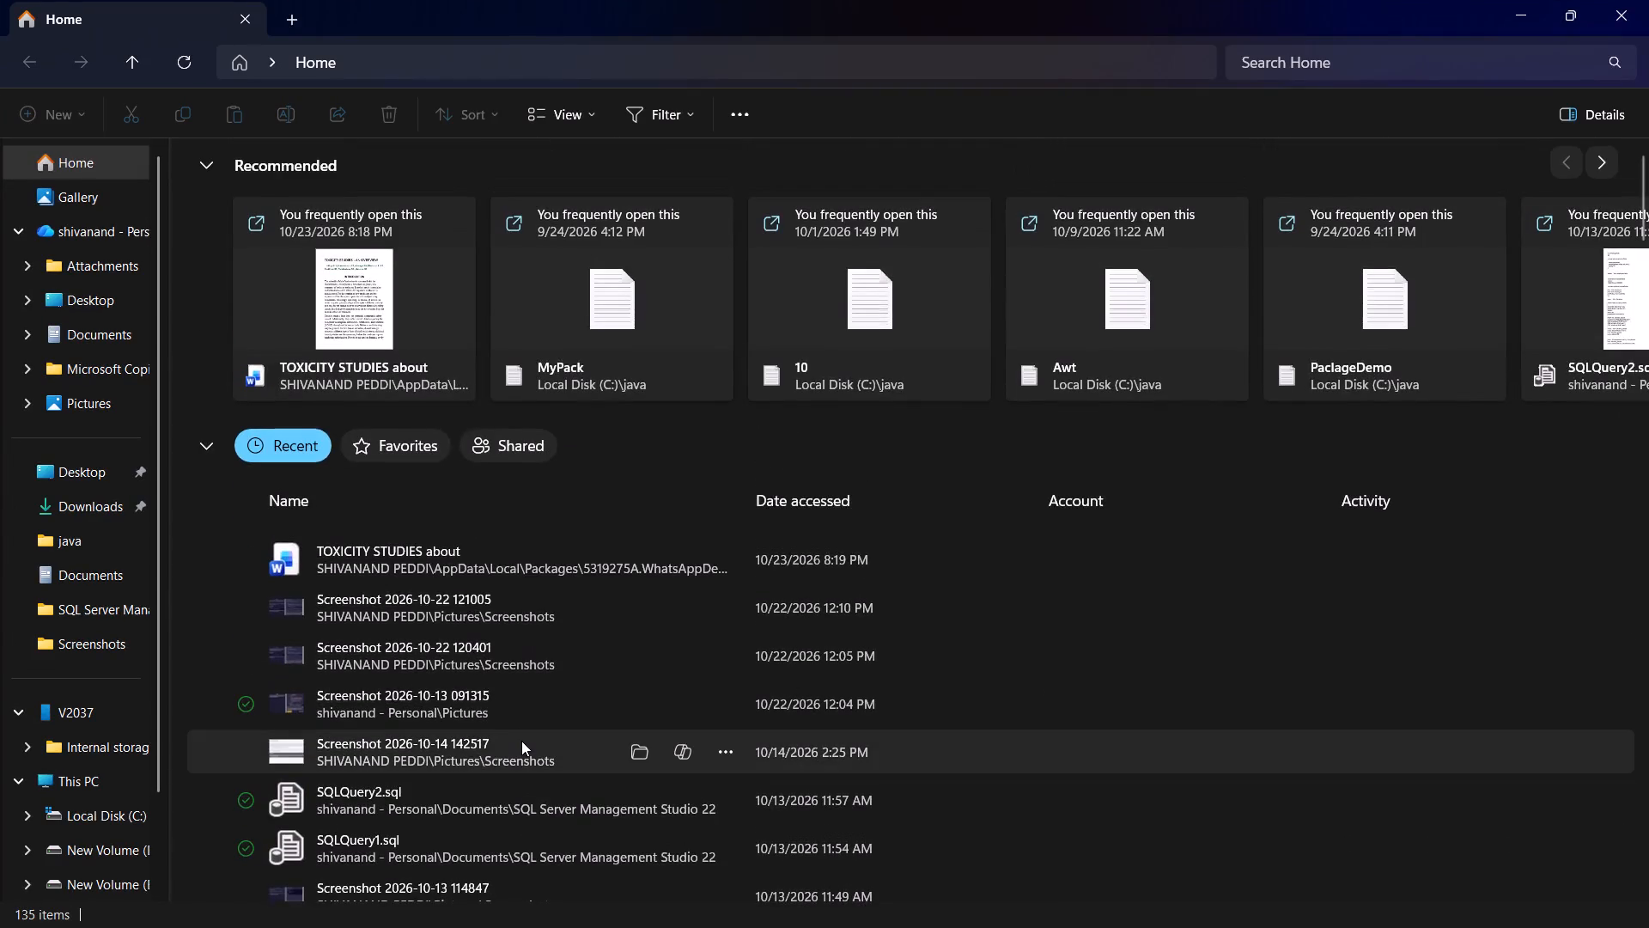
{"action": "scroll", "coordinate": [521, 741], "scroll_direction": "up", "scroll_amount": 2}
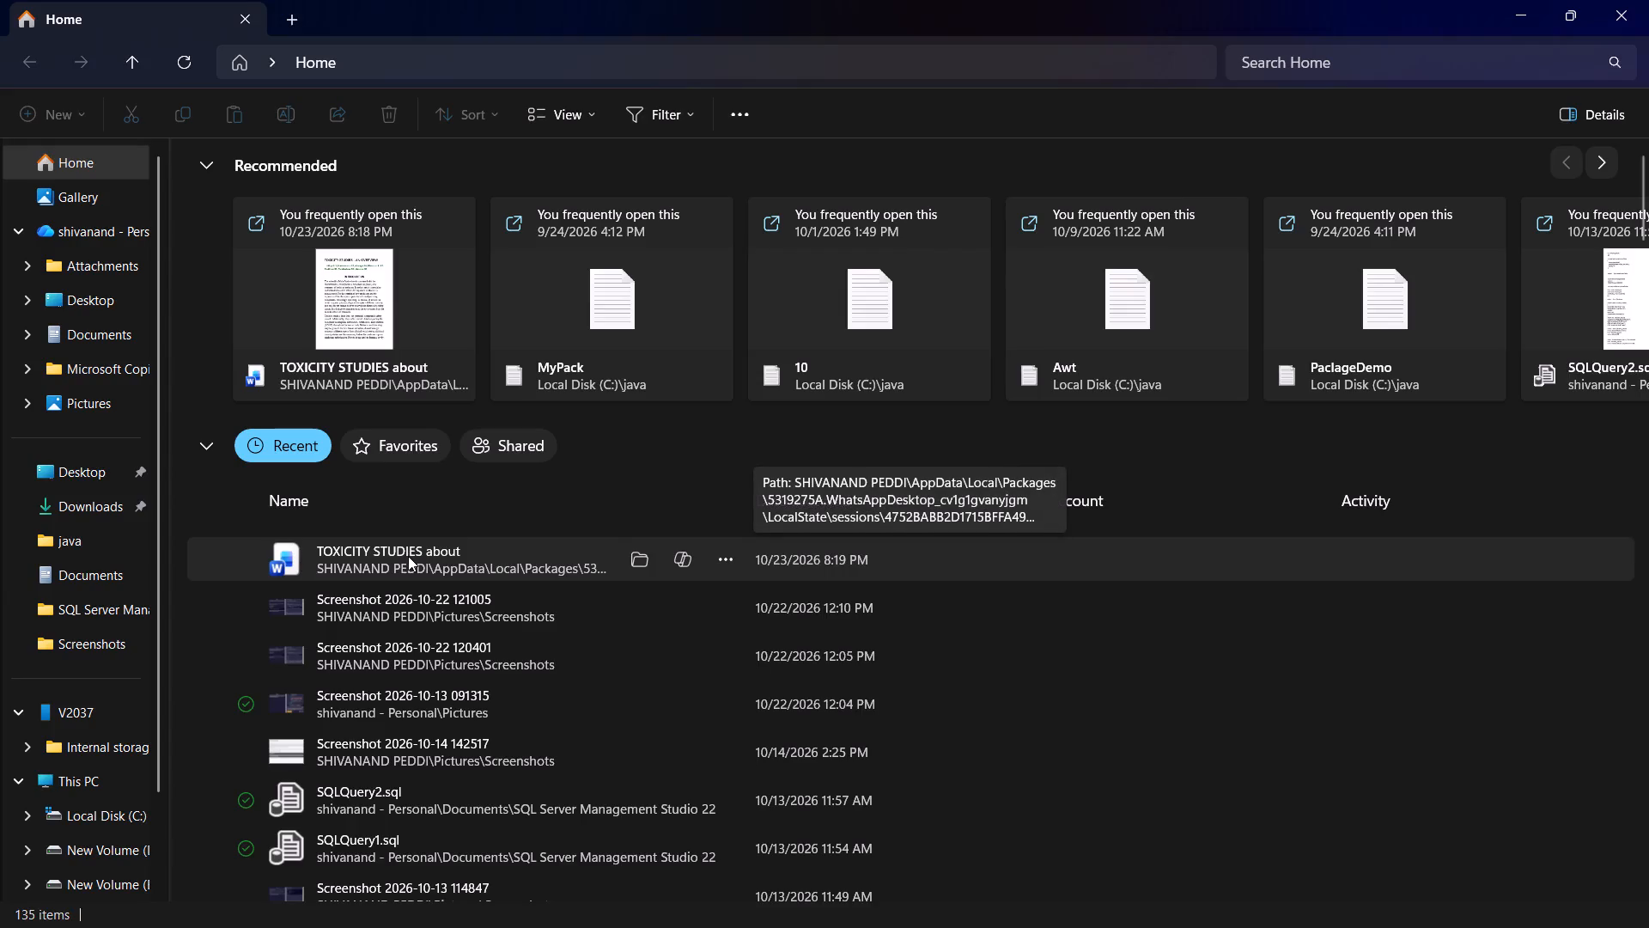
{"action": "left_click", "coordinate": [408, 556]}
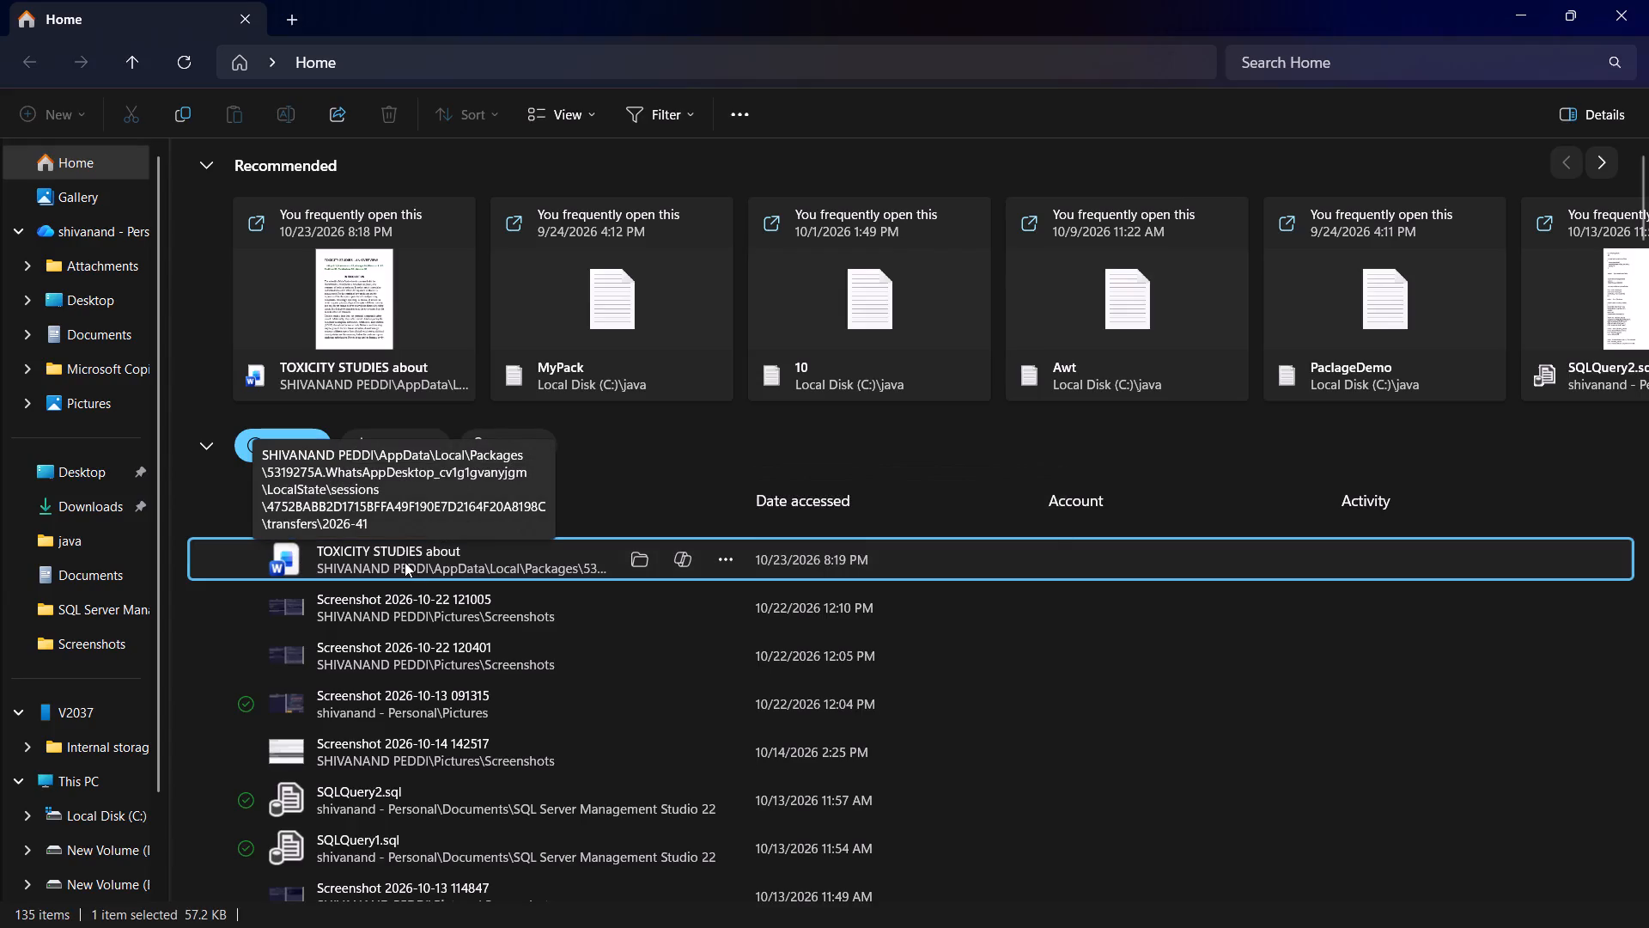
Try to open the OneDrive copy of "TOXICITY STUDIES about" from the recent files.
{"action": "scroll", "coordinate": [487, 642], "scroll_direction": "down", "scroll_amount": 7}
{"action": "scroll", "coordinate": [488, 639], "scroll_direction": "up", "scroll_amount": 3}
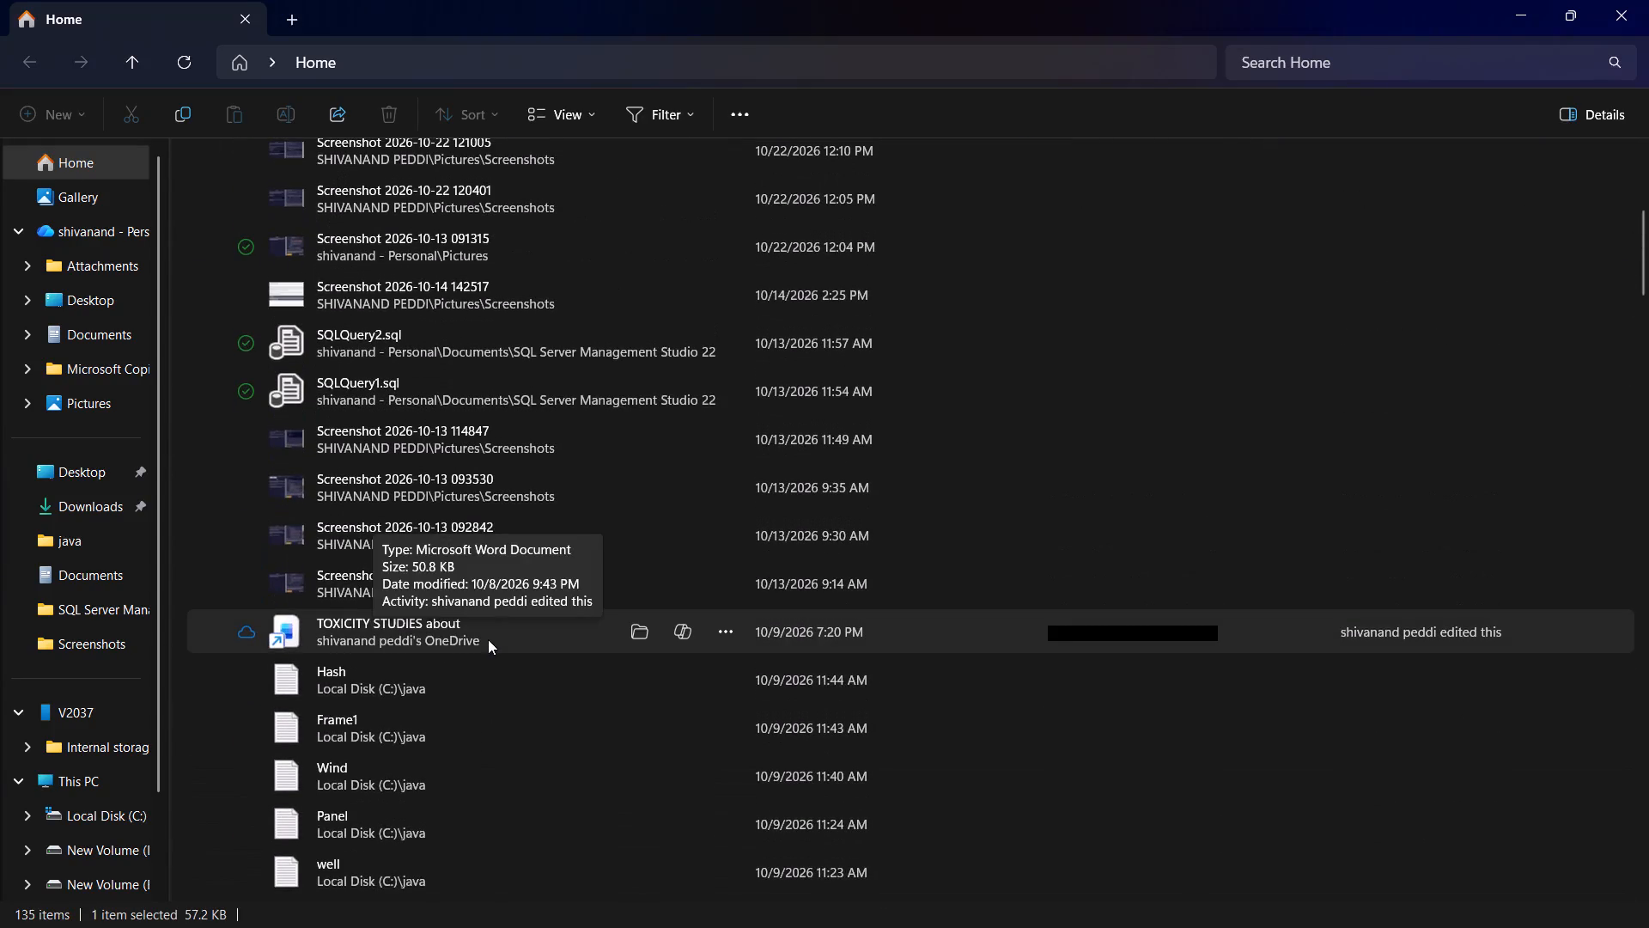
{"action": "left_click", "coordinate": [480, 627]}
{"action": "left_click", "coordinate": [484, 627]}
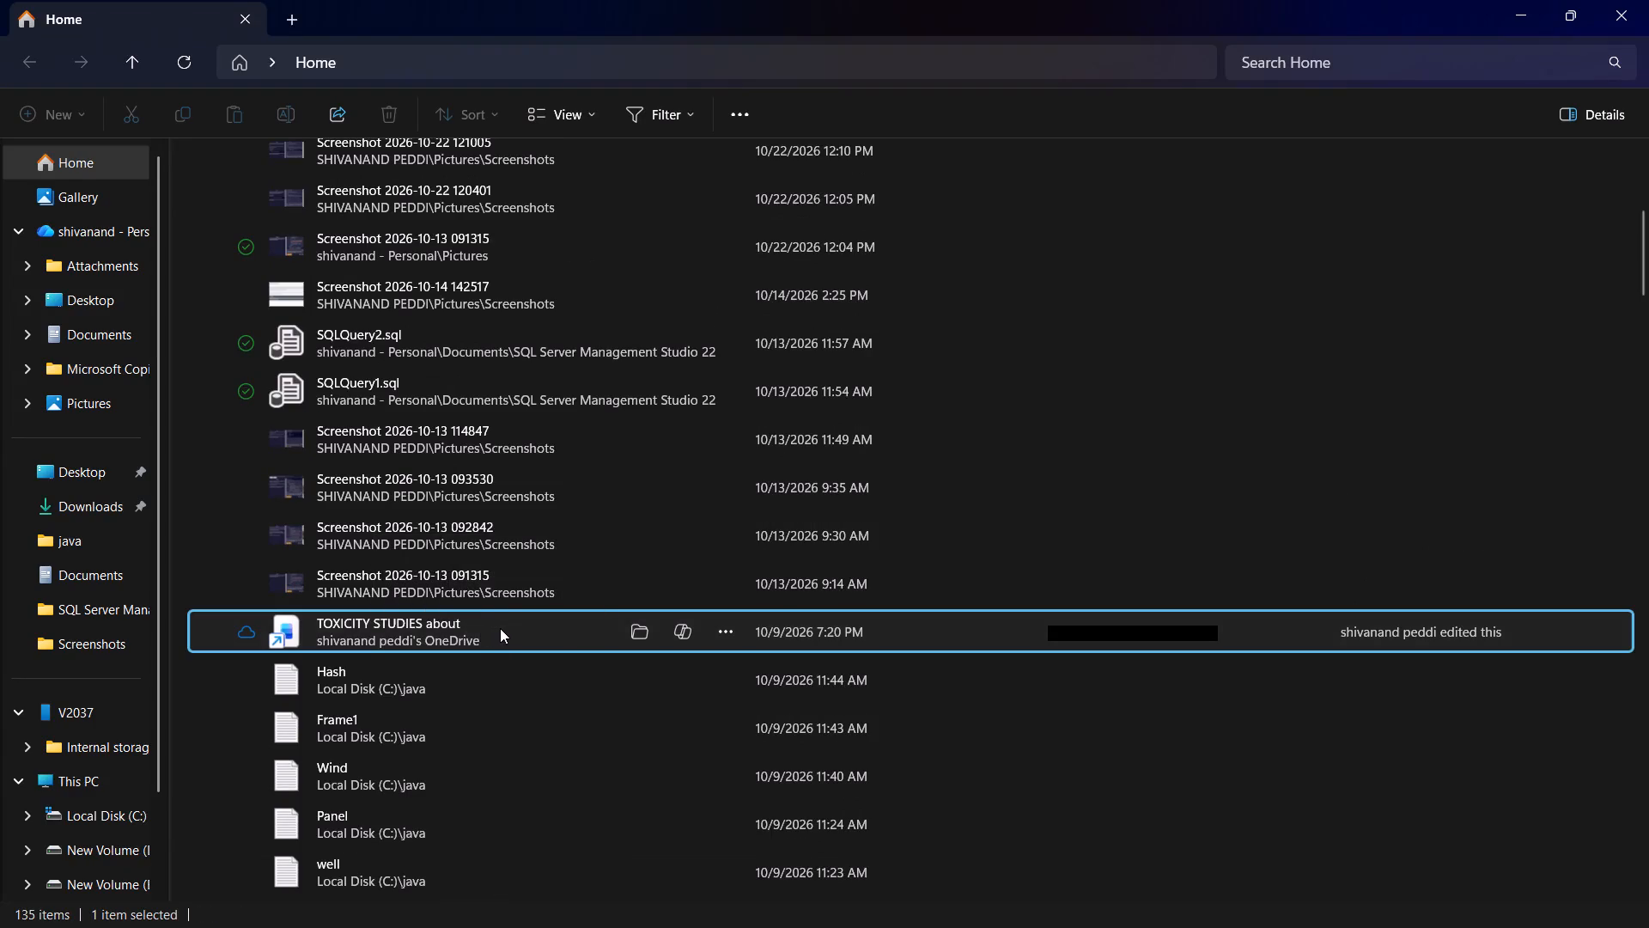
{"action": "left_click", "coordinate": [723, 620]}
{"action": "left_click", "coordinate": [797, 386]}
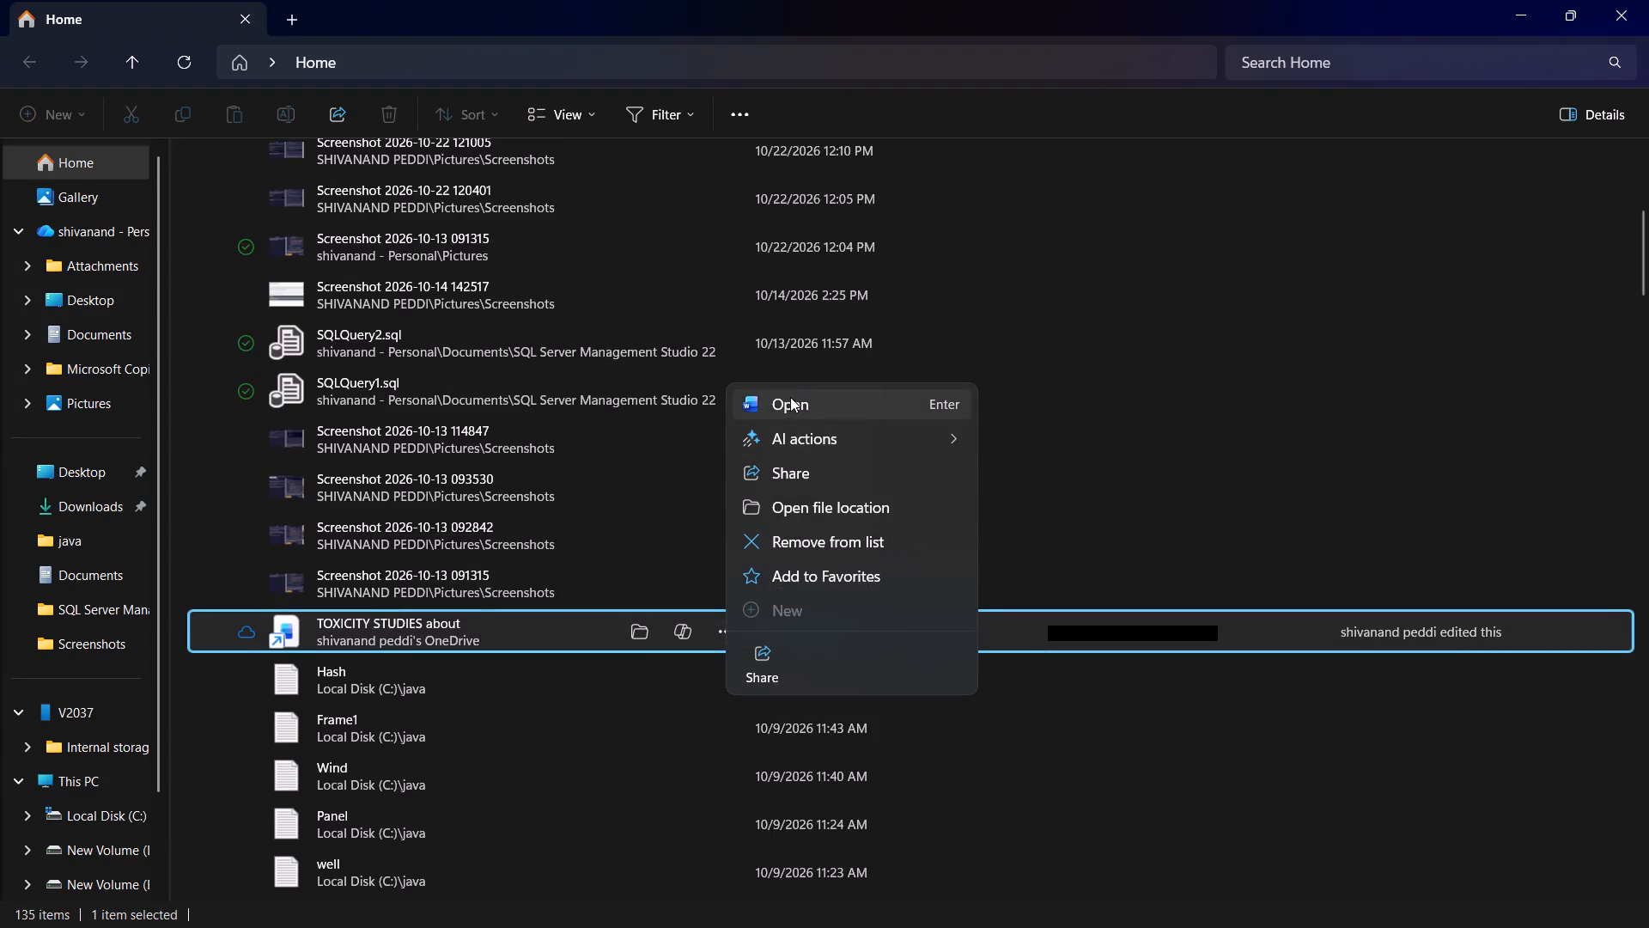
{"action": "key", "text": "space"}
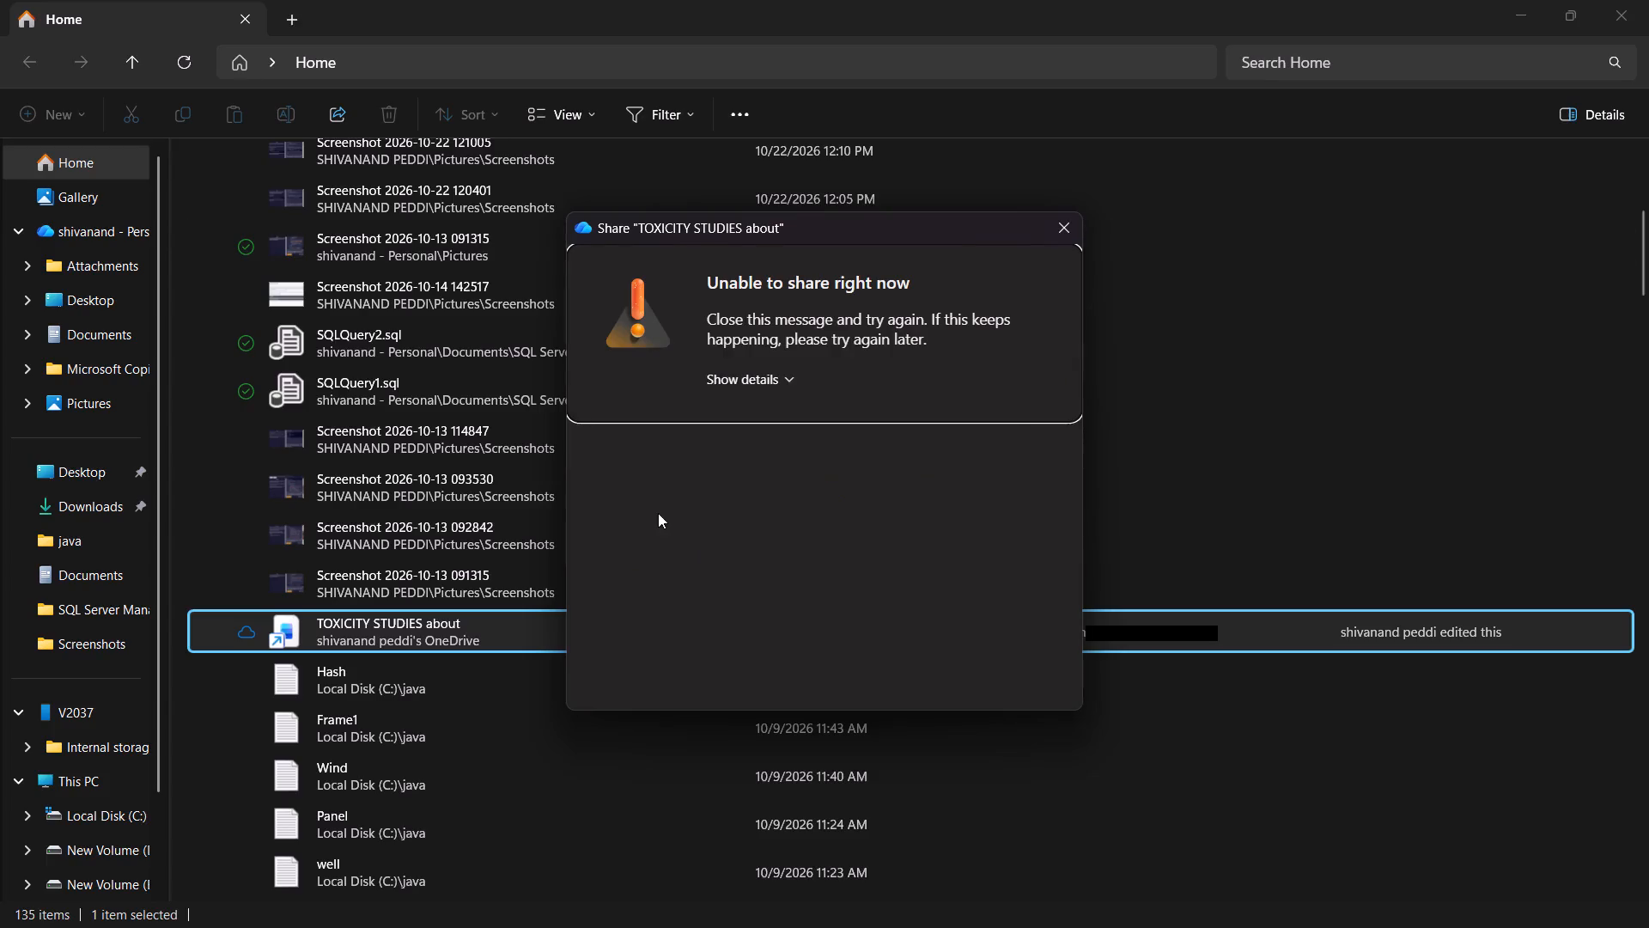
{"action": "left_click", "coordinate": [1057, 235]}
Open the most recently accessed local copy of "TOXICITY STUDIES about" from the recent files in Word.
{"action": "scroll", "coordinate": [472, 522], "scroll_direction": "up", "scroll_amount": 6}
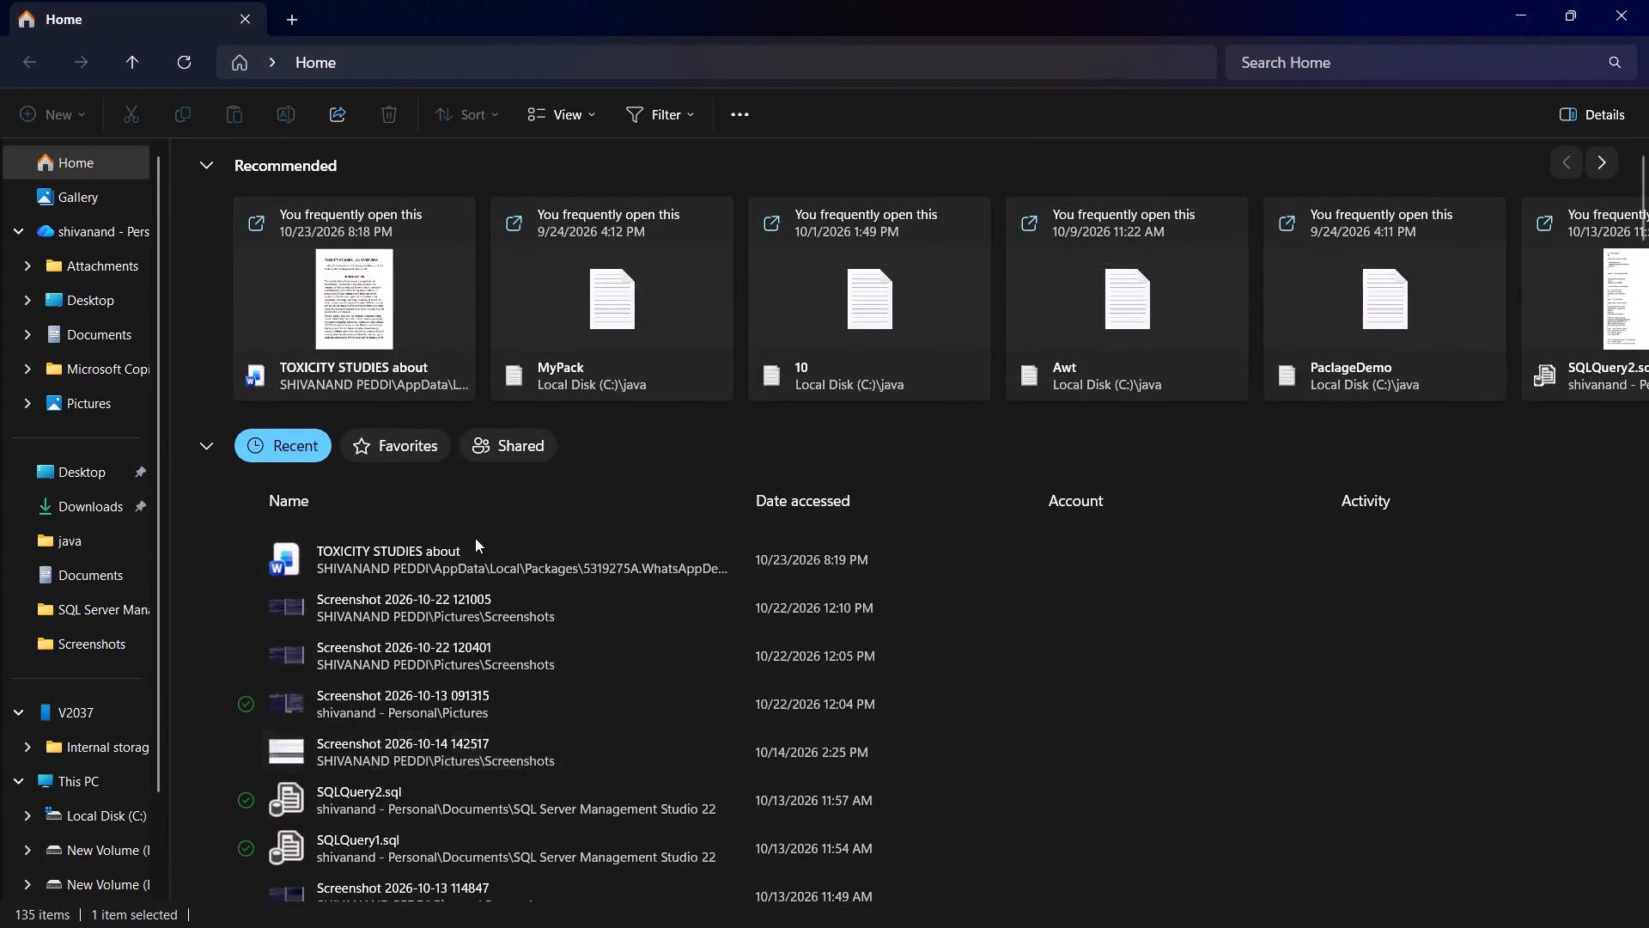
{"action": "left_click", "coordinate": [461, 547]}
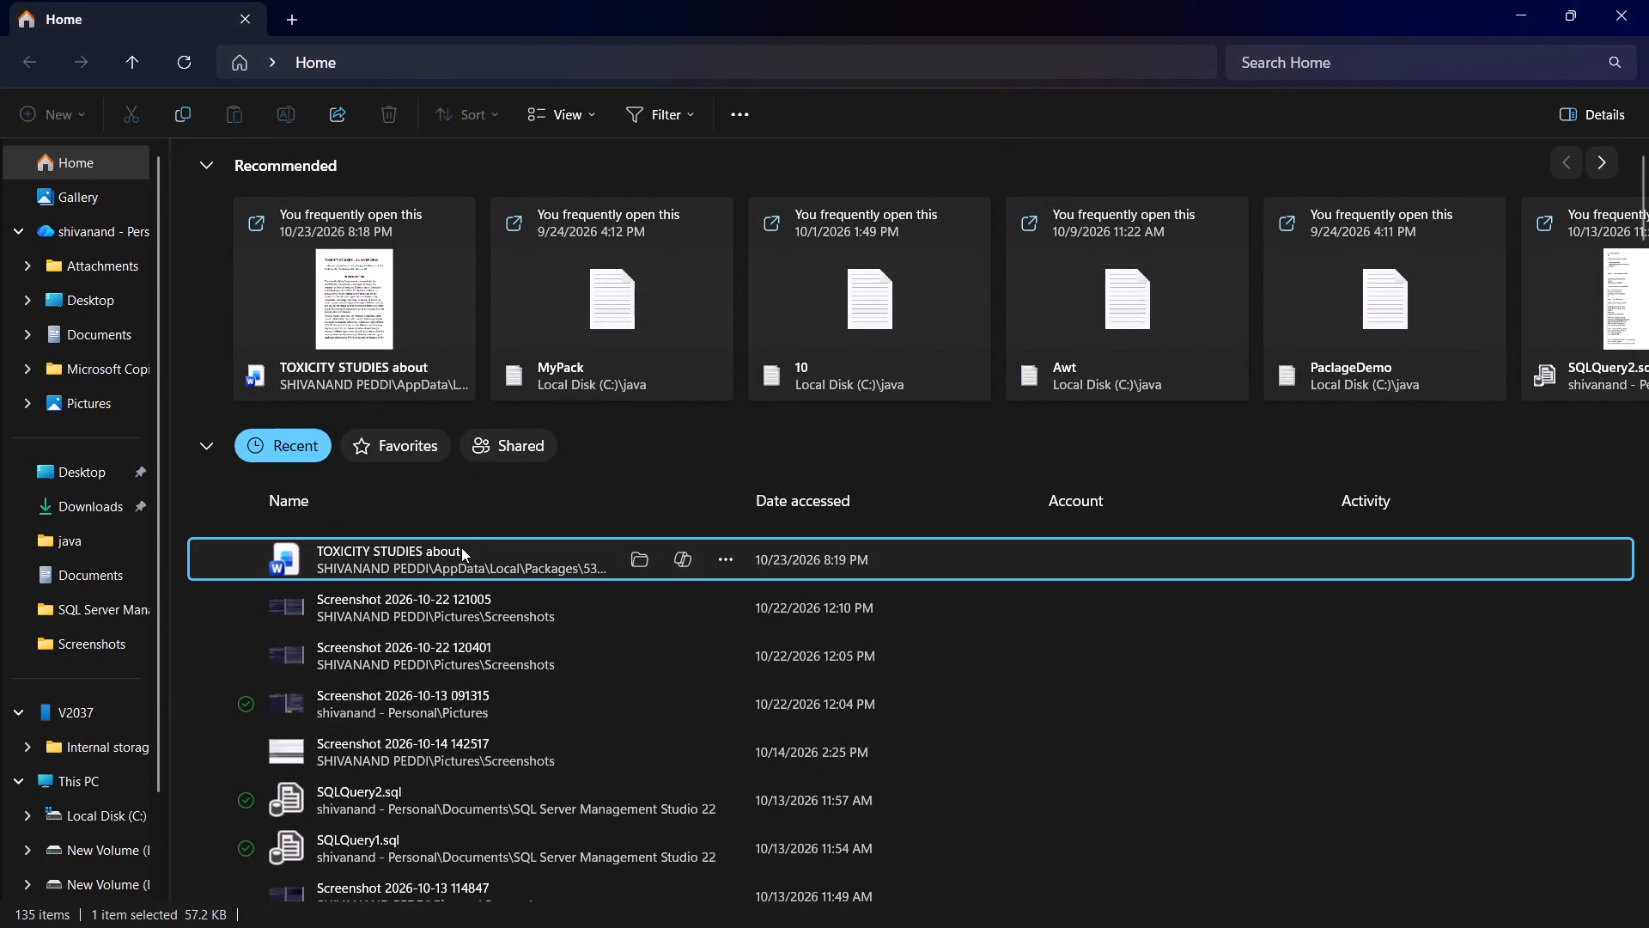
{"action": "left_click", "coordinate": [461, 537]}
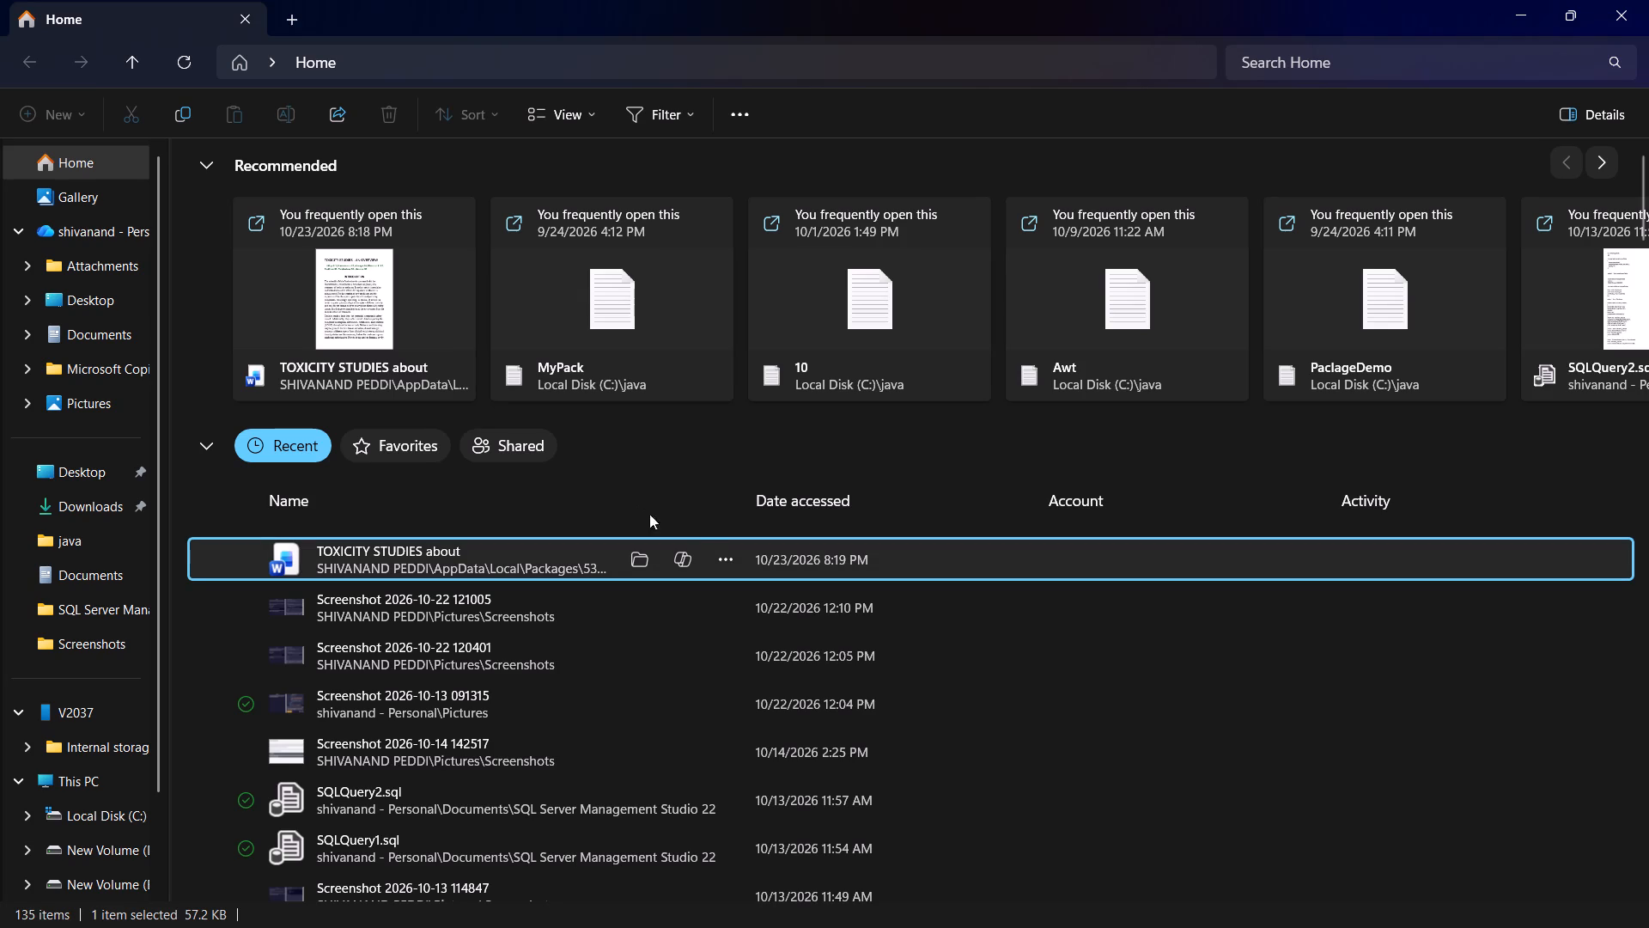
{"action": "left_click", "coordinate": [712, 550]}
{"action": "left_click", "coordinate": [729, 558]}
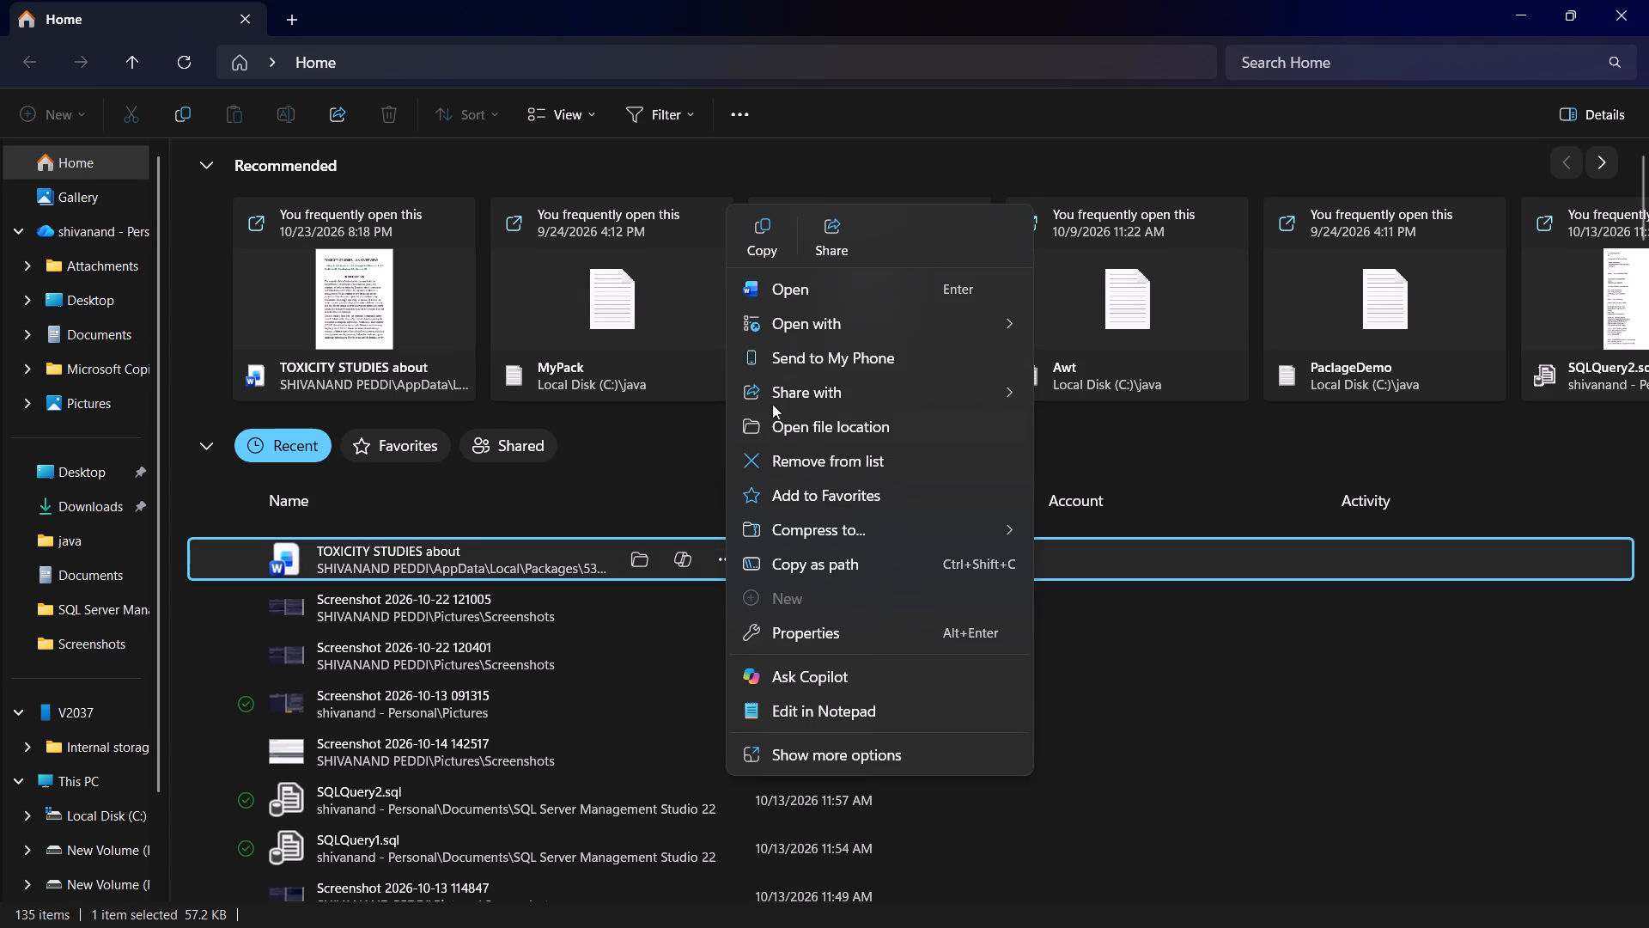
{"action": "left_click", "coordinate": [788, 295]}
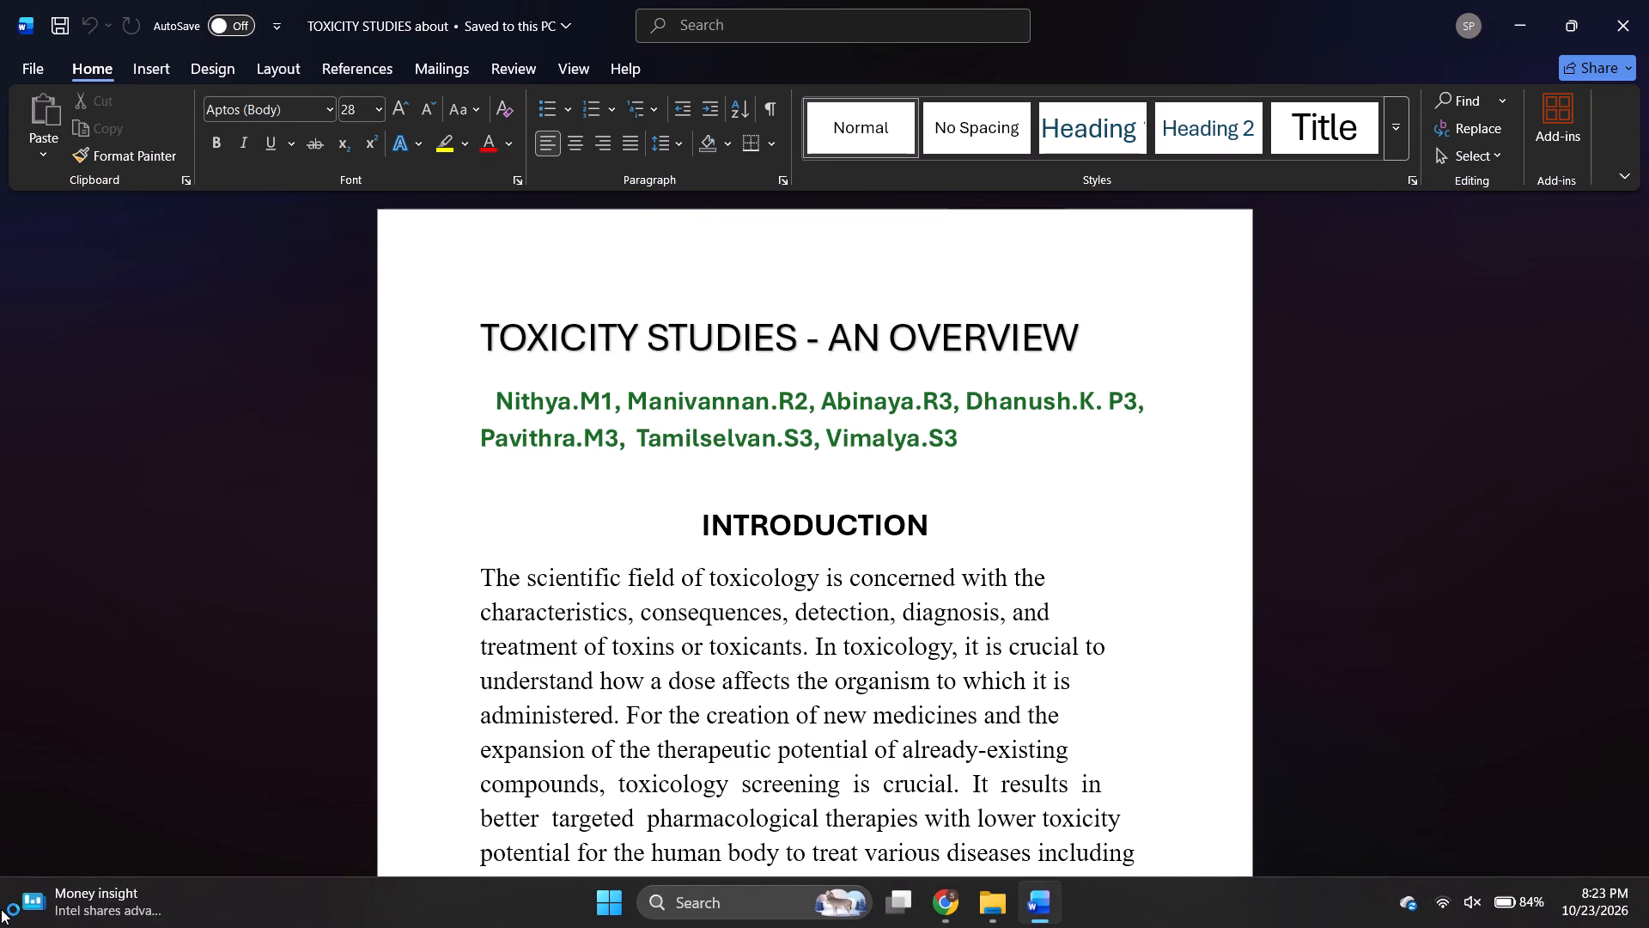
Review the document's title and introduction through to the heading on the major areas of specialization.
{"action": "scroll", "coordinate": [1, 909], "scroll_direction": "down", "scroll_amount": 4}
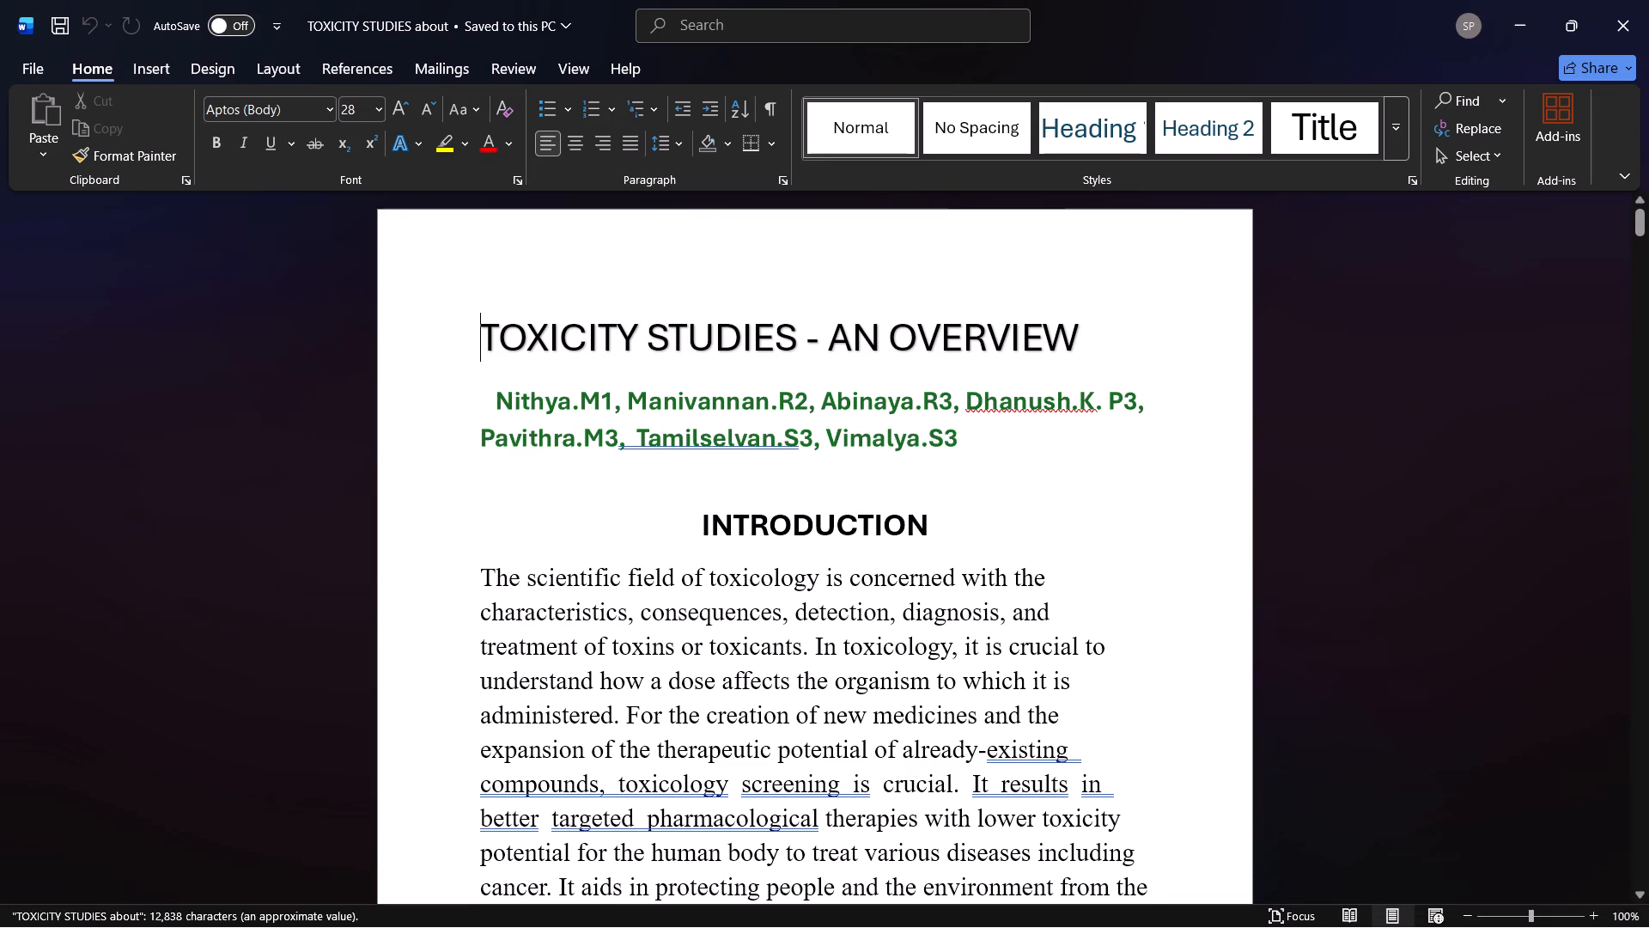
{"action": "scroll", "coordinate": [682, 618], "scroll_direction": "down", "scroll_amount": 9}
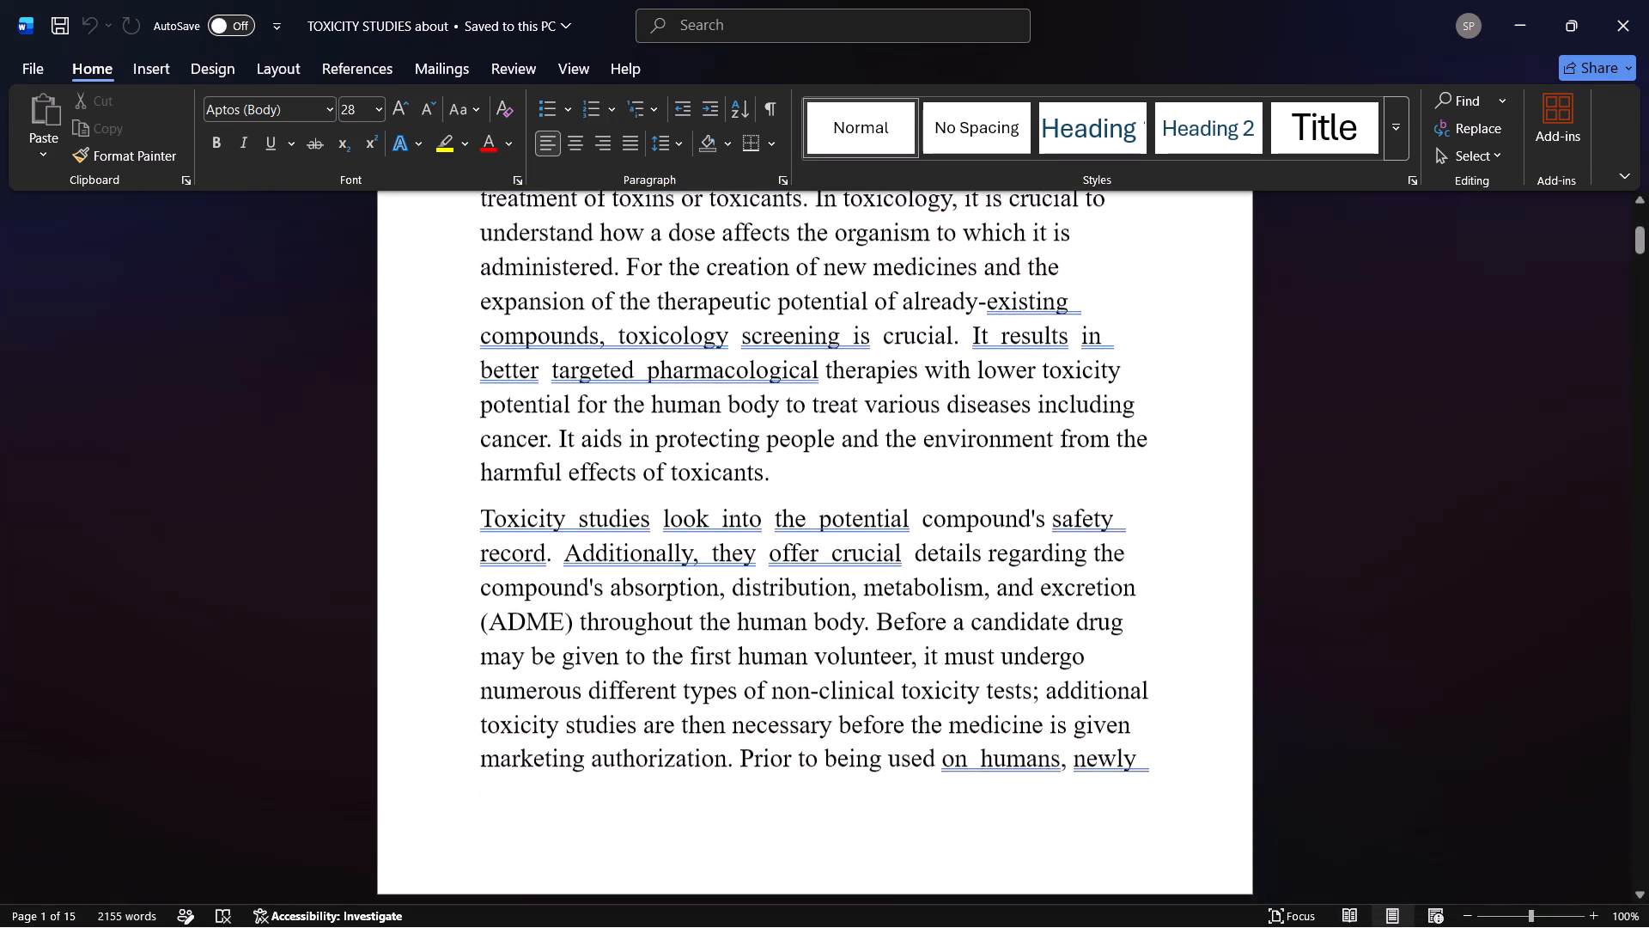
{"action": "scroll", "coordinate": [682, 618], "scroll_direction": "down", "scroll_amount": 15}
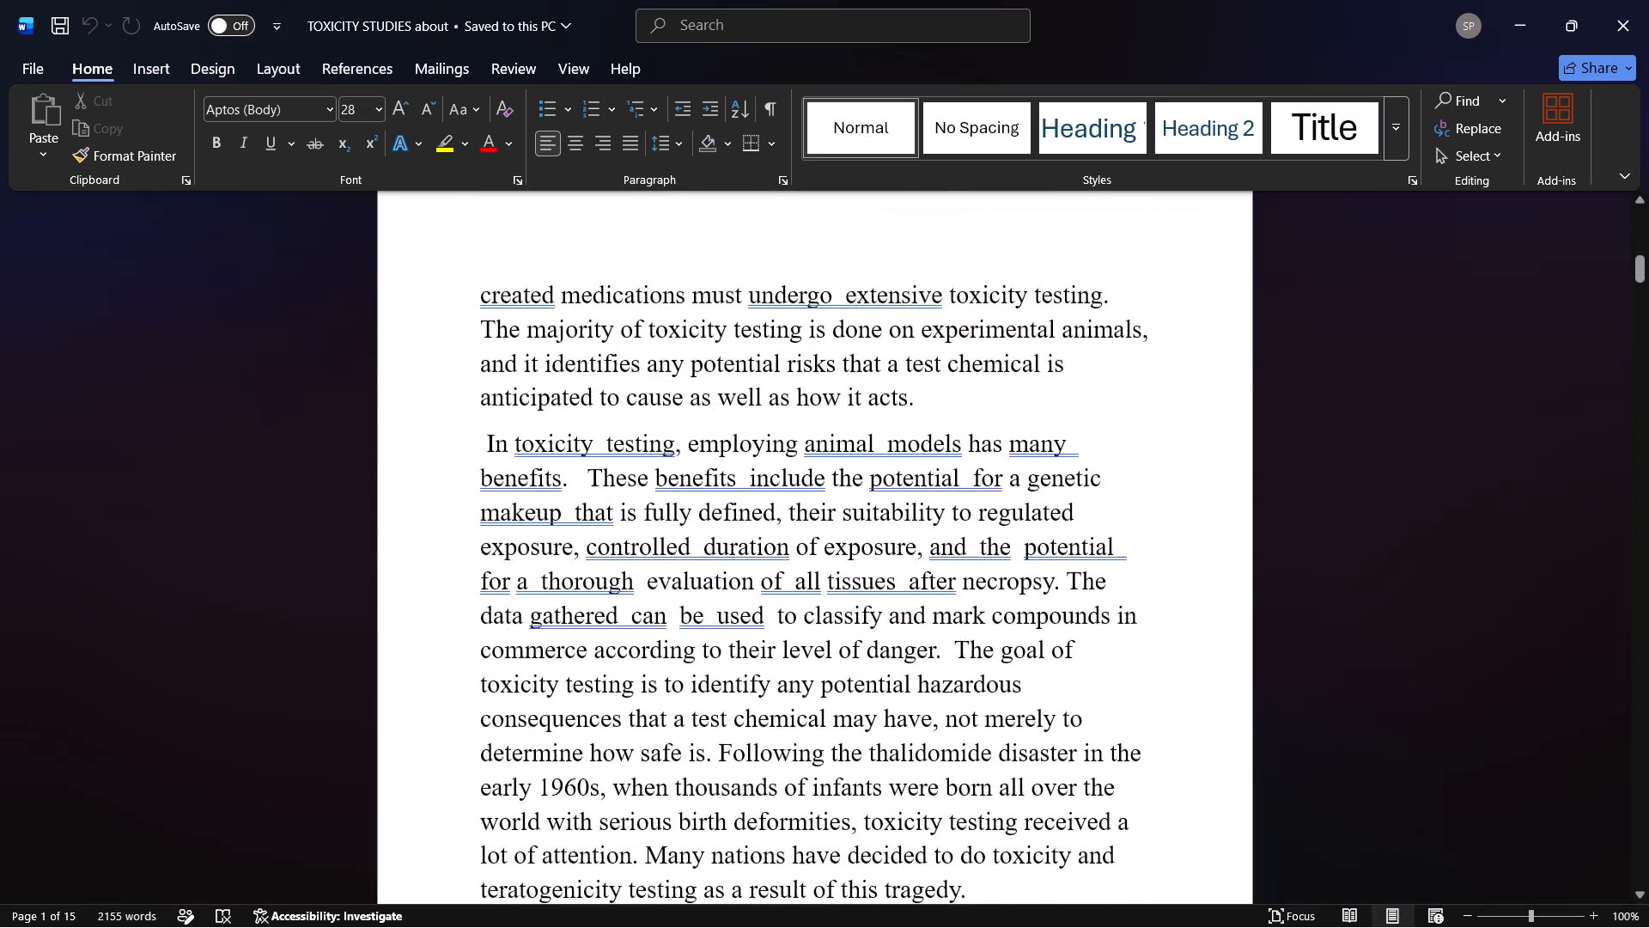
{"action": "scroll", "coordinate": [681, 618], "scroll_direction": "down", "scroll_amount": 18}
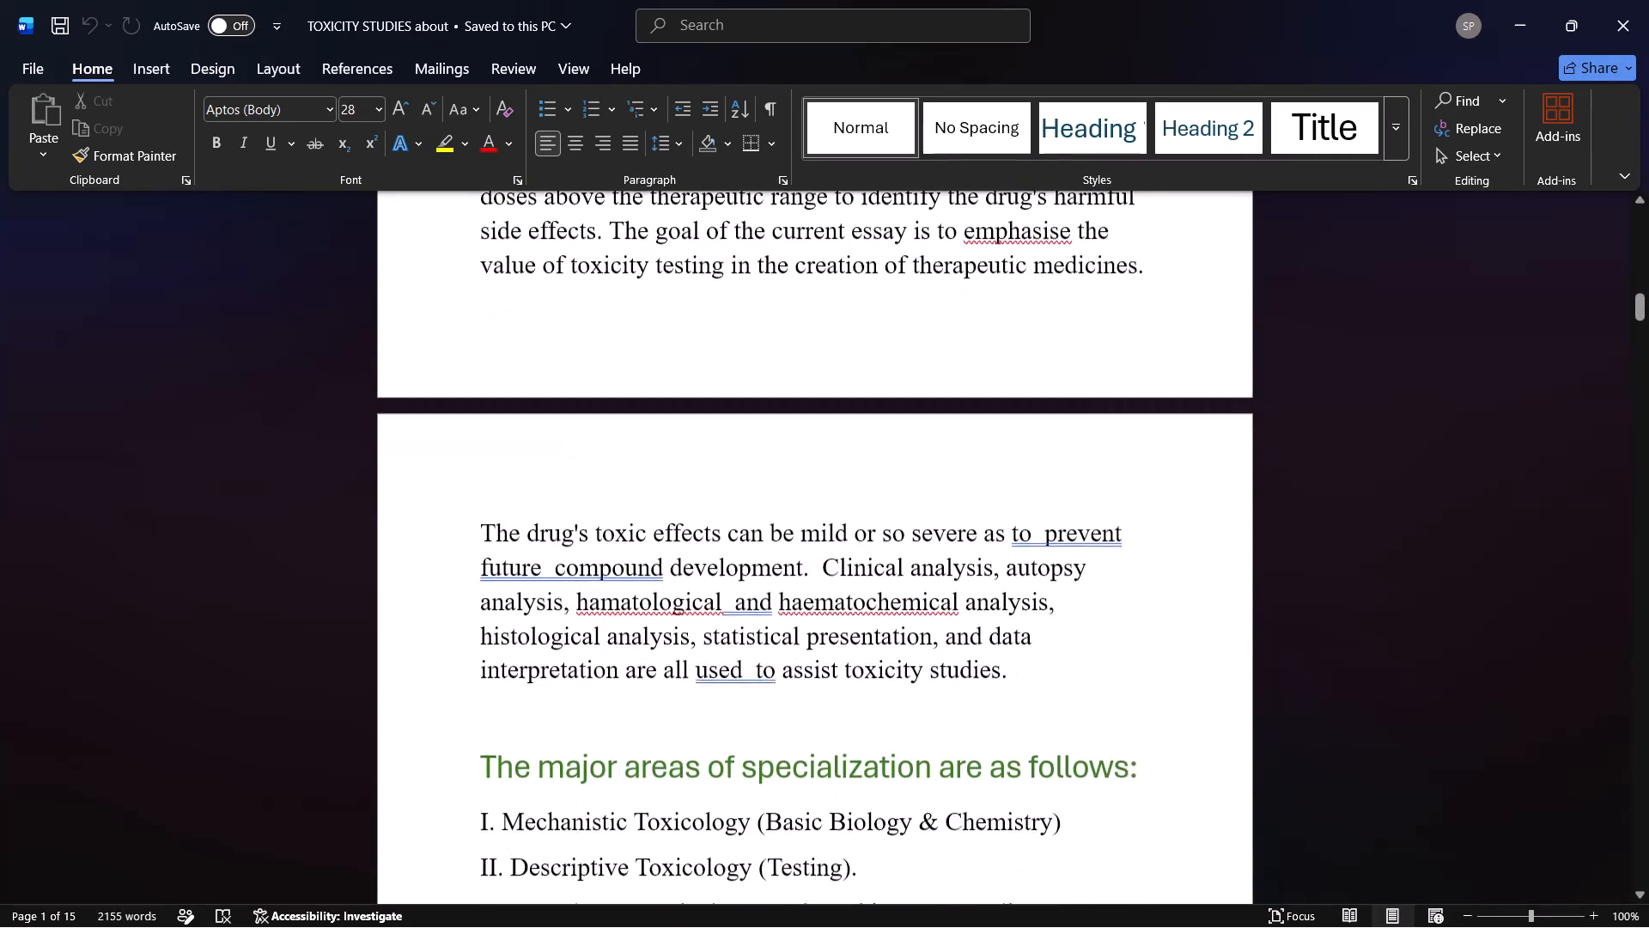
Review the sections on mechanistic, descriptive and regulatory toxicology, the importance of toxicity studies and the history.
{"action": "scroll", "coordinate": [681, 618], "scroll_direction": "down", "scroll_amount": 1}
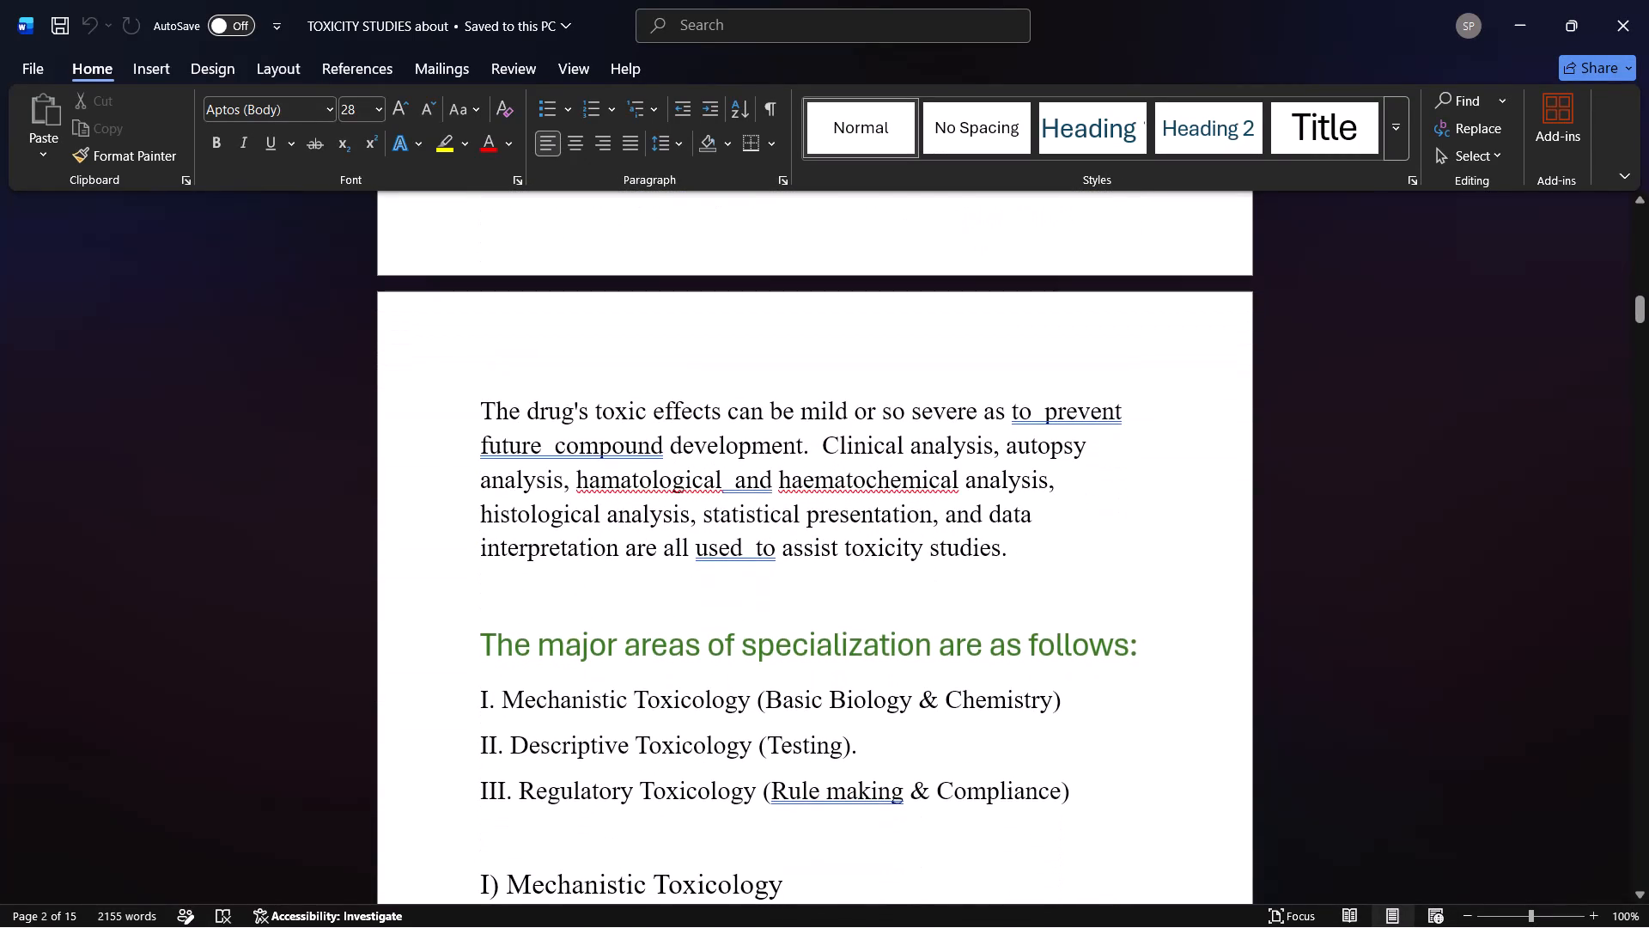
{"action": "scroll", "coordinate": [681, 618], "scroll_direction": "down", "scroll_amount": 13}
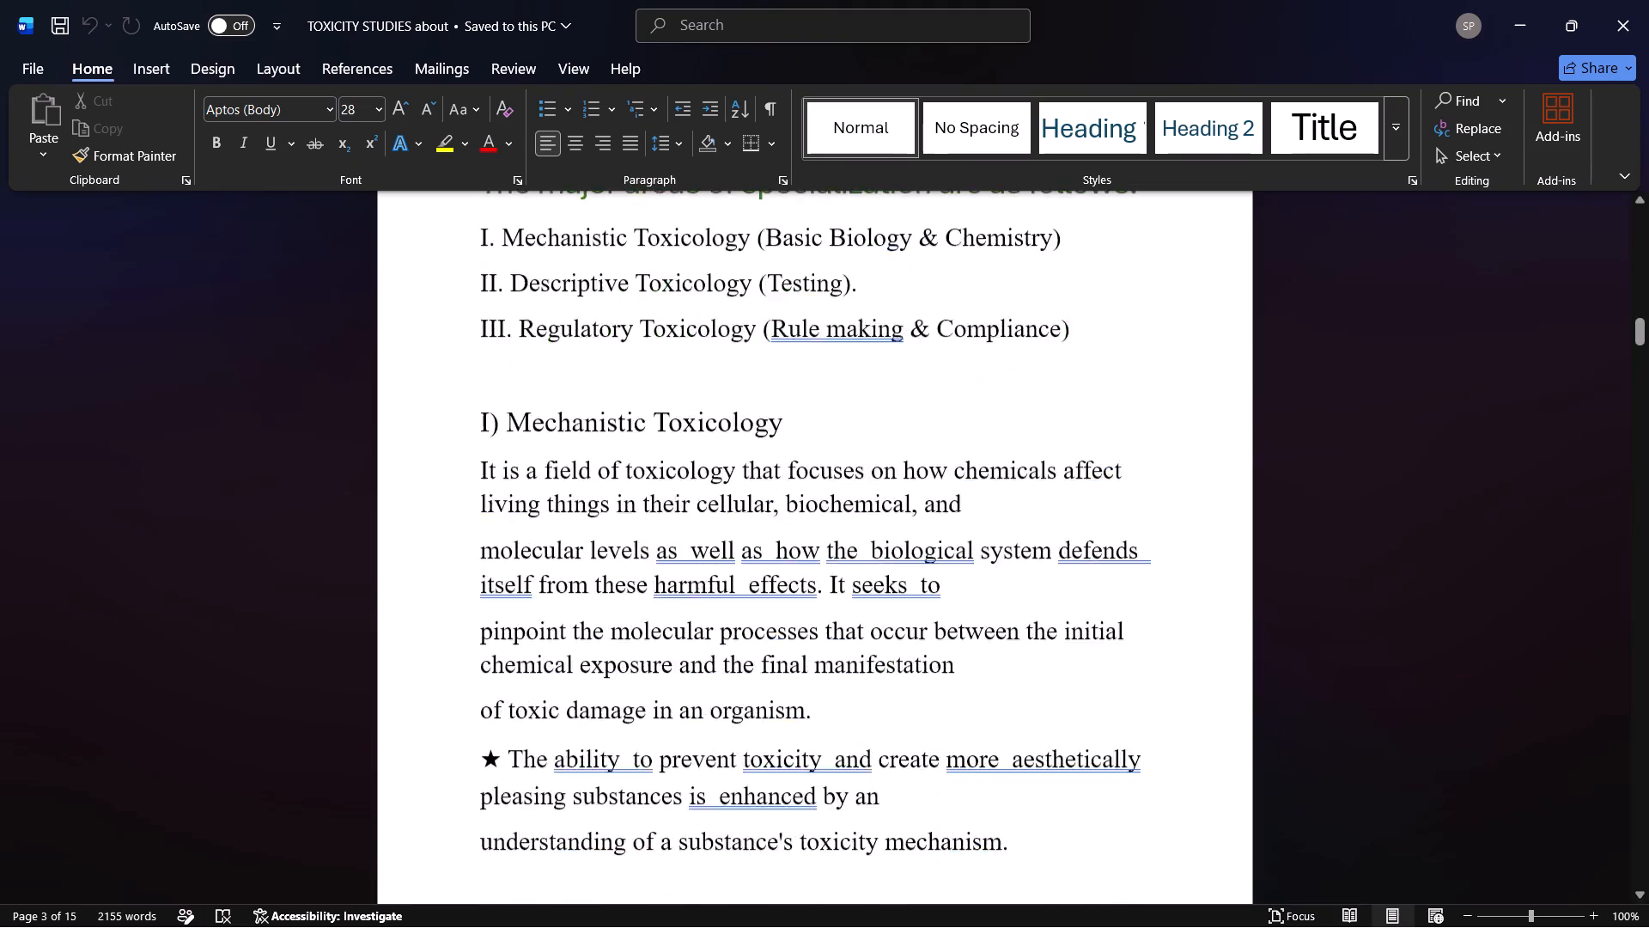
{"action": "scroll", "coordinate": [681, 618], "scroll_direction": "down", "scroll_amount": 20}
{"action": "scroll", "coordinate": [681, 618], "scroll_direction": "down", "scroll_amount": 4}
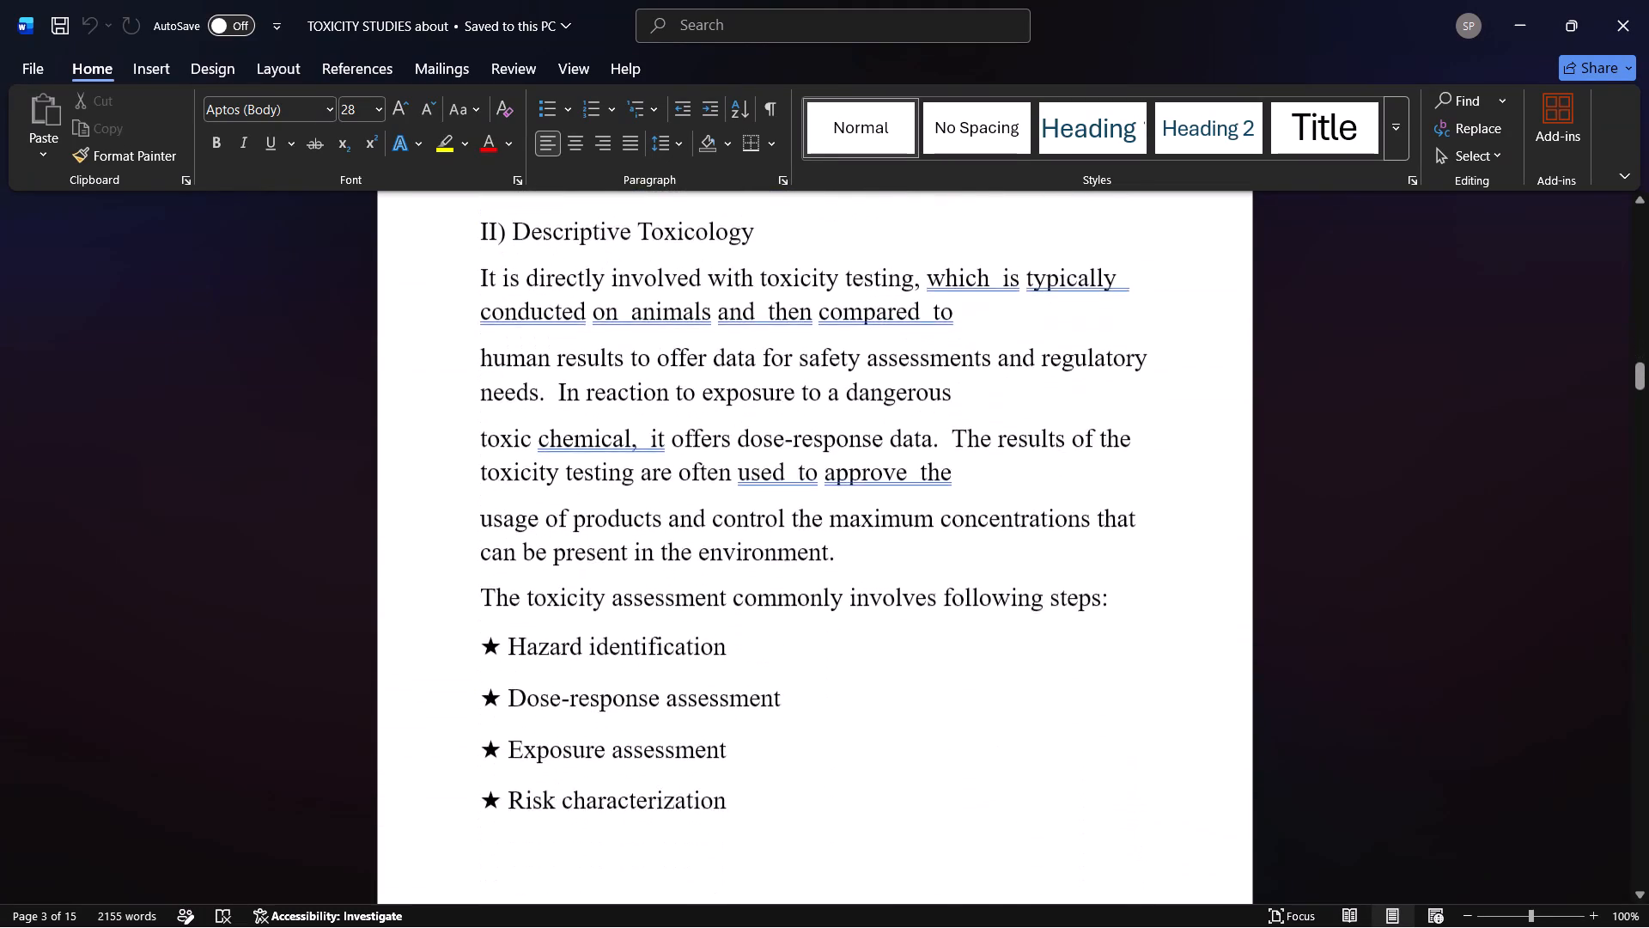
{"action": "scroll", "coordinate": [681, 618], "scroll_direction": "down", "scroll_amount": 20}
{"action": "scroll", "coordinate": [681, 618], "scroll_direction": "down", "scroll_amount": 3}
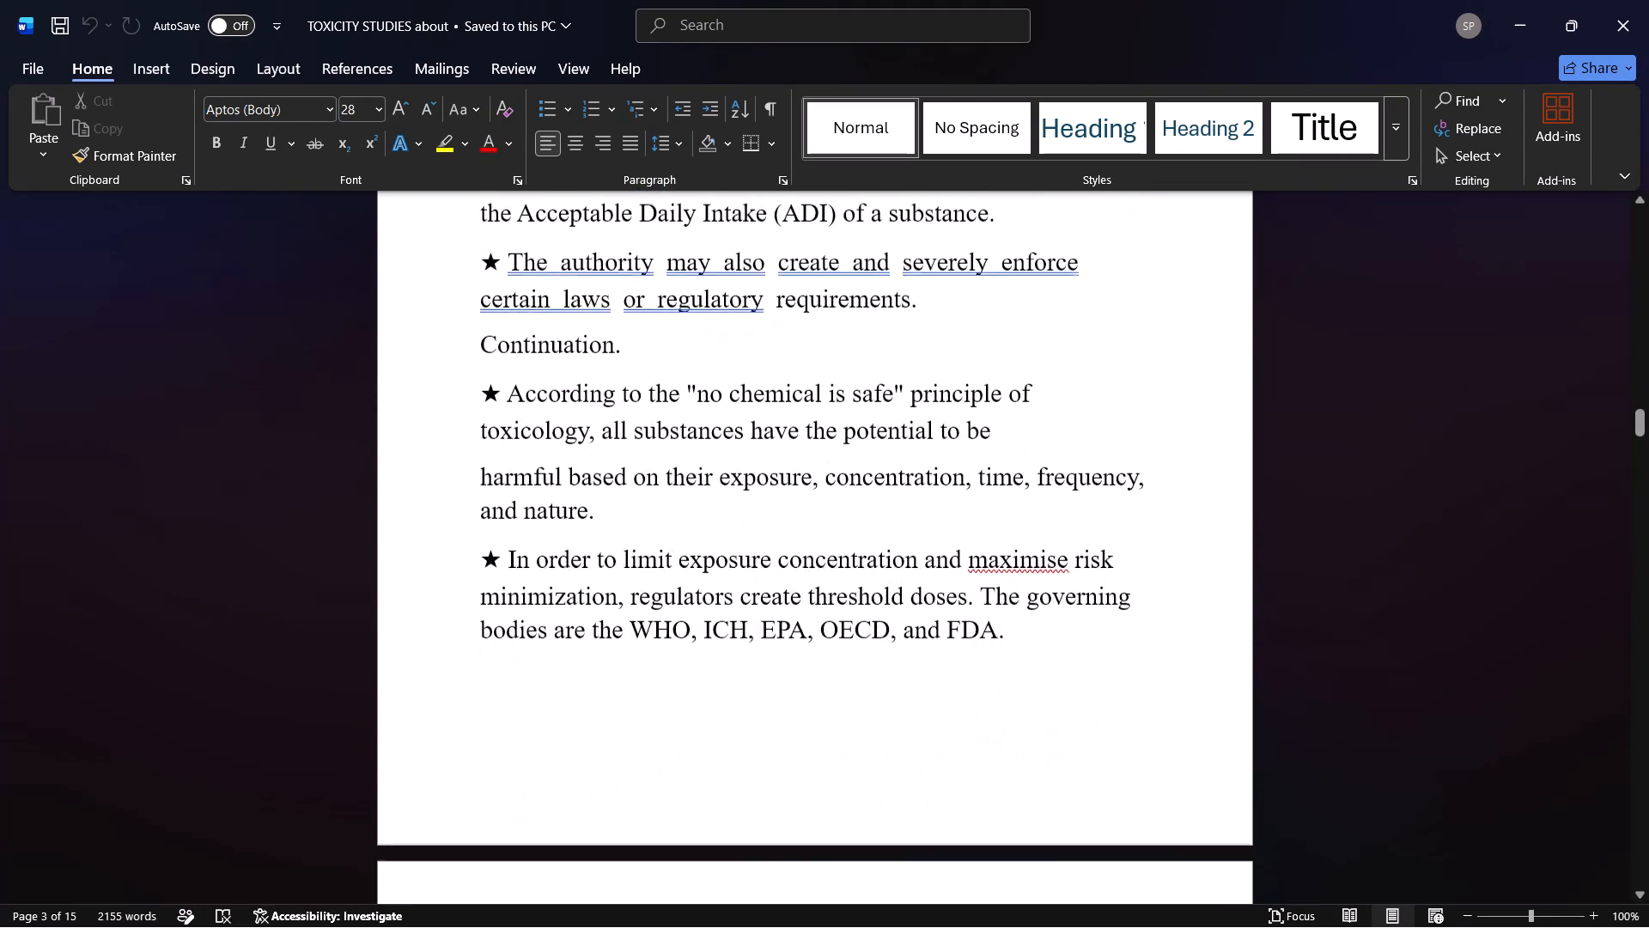
{"action": "scroll", "coordinate": [697, 598], "scroll_direction": "down", "scroll_amount": 20}
{"action": "scroll", "coordinate": [697, 598], "scroll_direction": "down", "scroll_amount": 4}
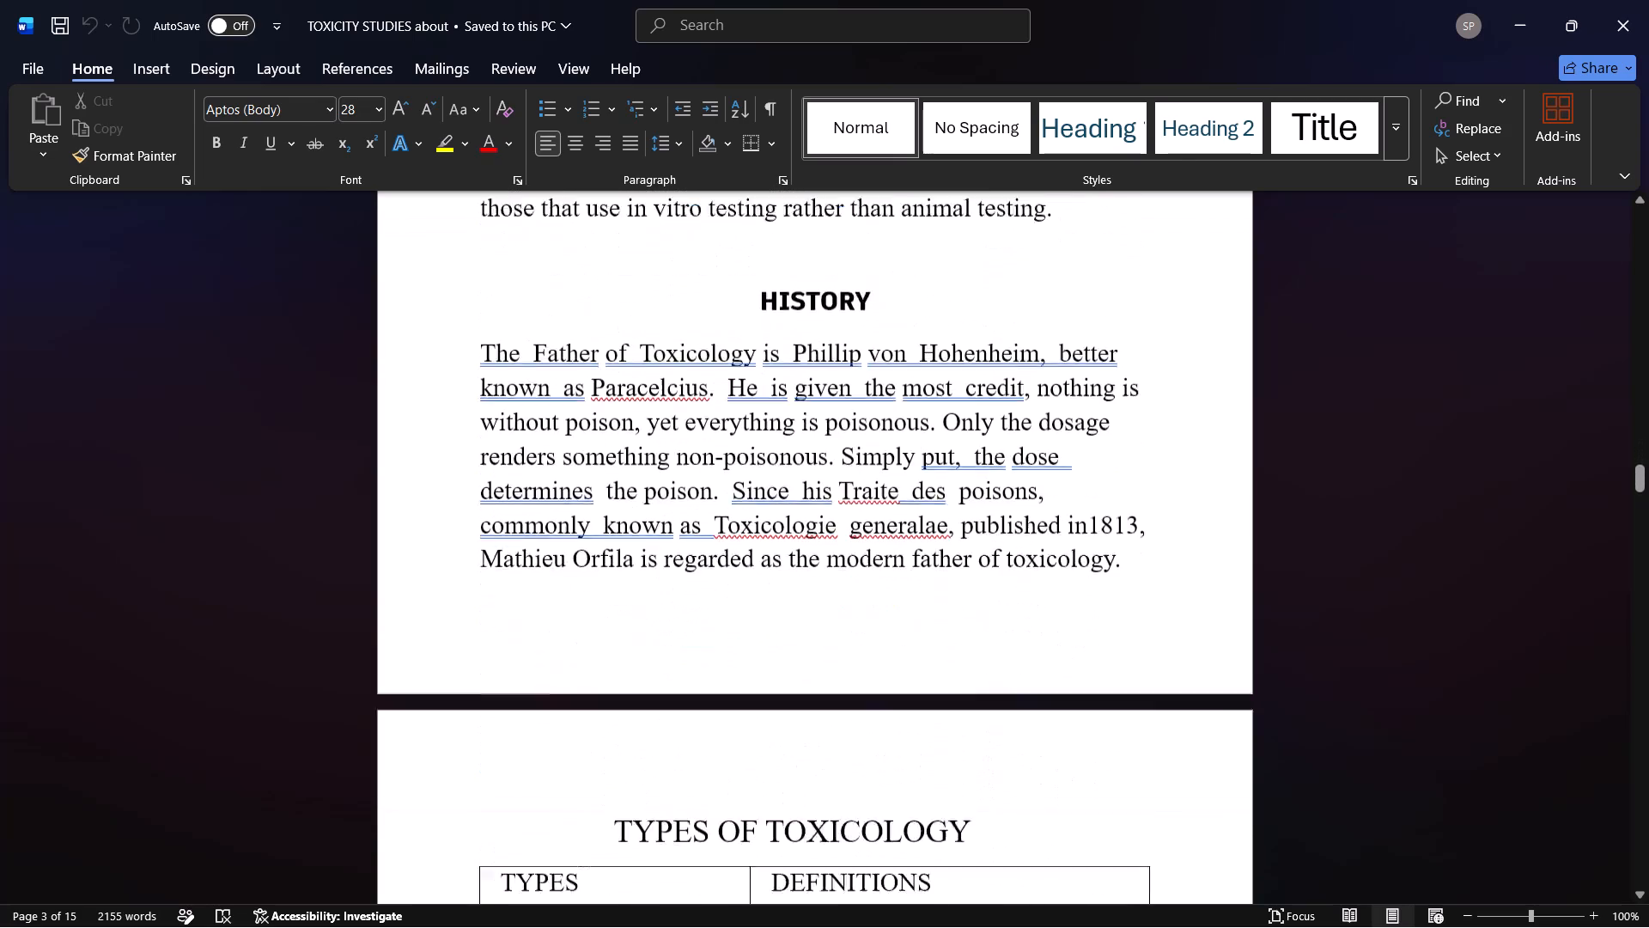
{"action": "scroll", "coordinate": [697, 598], "scroll_direction": "up", "scroll_amount": 19}
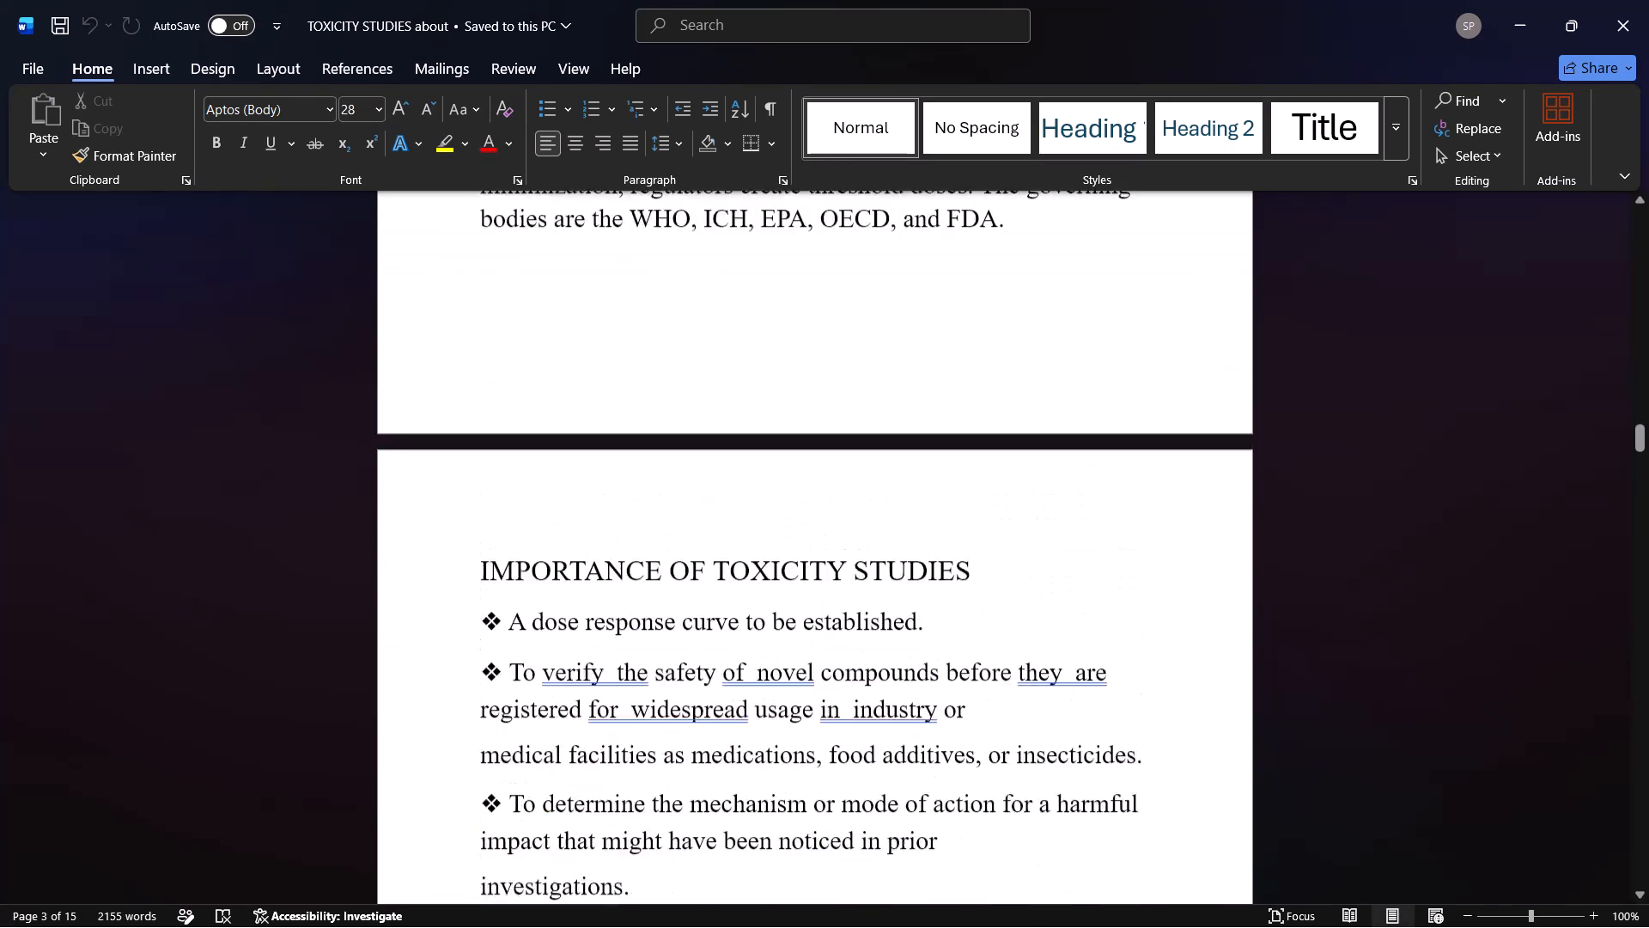
{"action": "scroll", "coordinate": [693, 598], "scroll_direction": "up", "scroll_amount": 20}
{"action": "scroll", "coordinate": [693, 598], "scroll_direction": "up", "scroll_amount": 5}
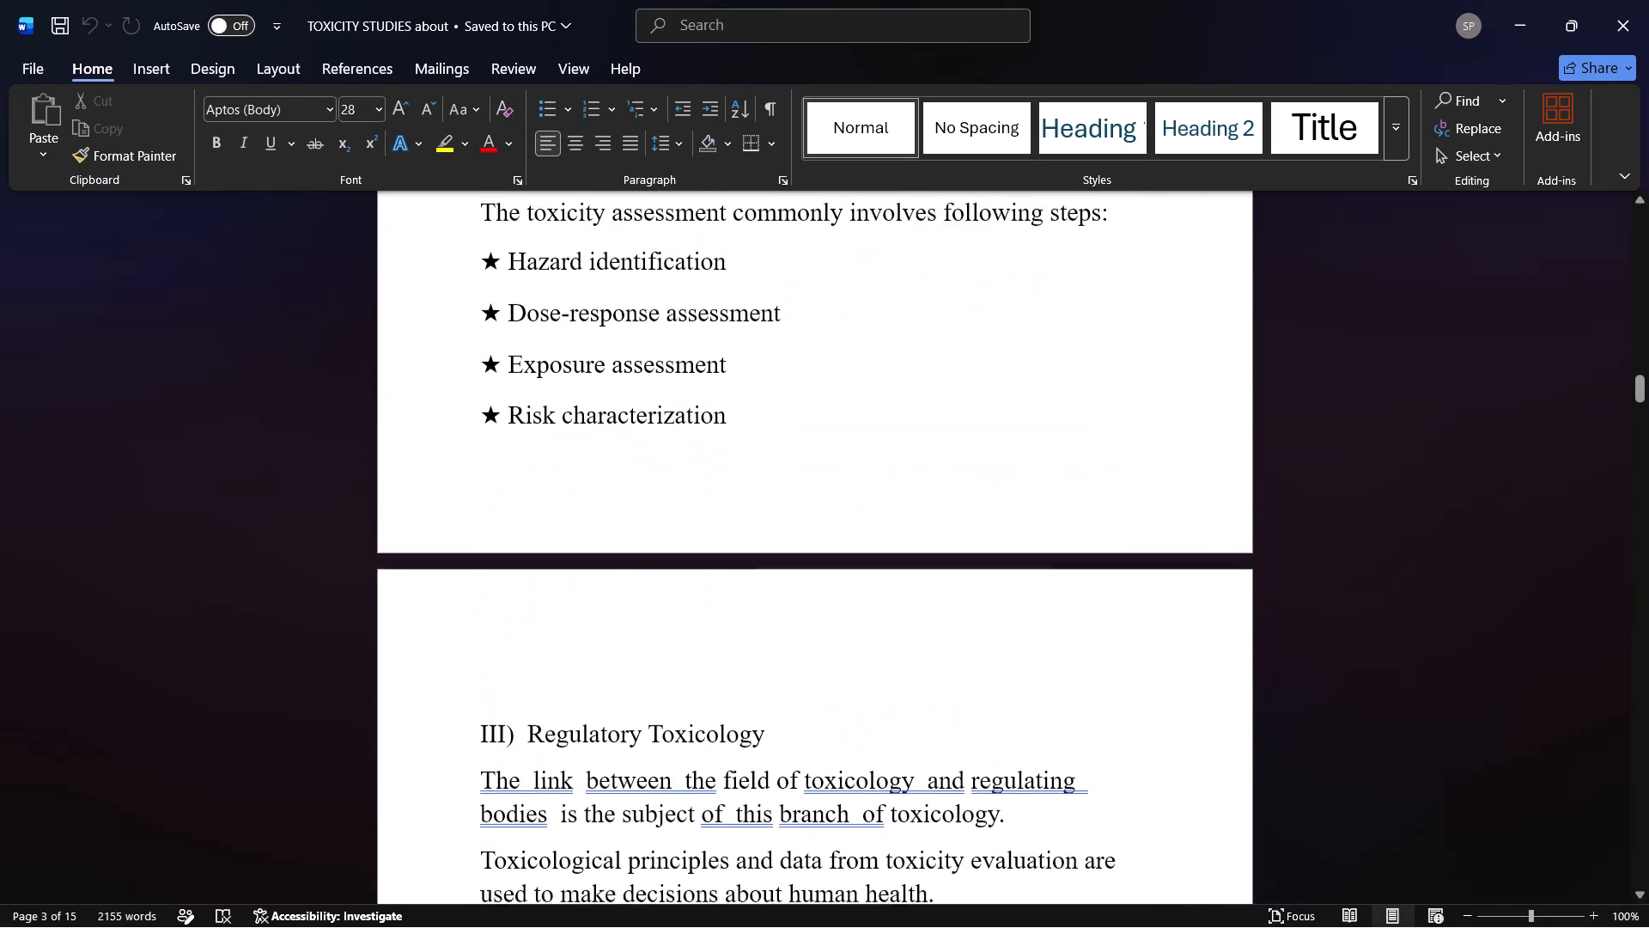
{"action": "scroll", "coordinate": [693, 597], "scroll_direction": "up", "scroll_amount": 20}
{"action": "scroll", "coordinate": [693, 597], "scroll_direction": "up", "scroll_amount": 5}
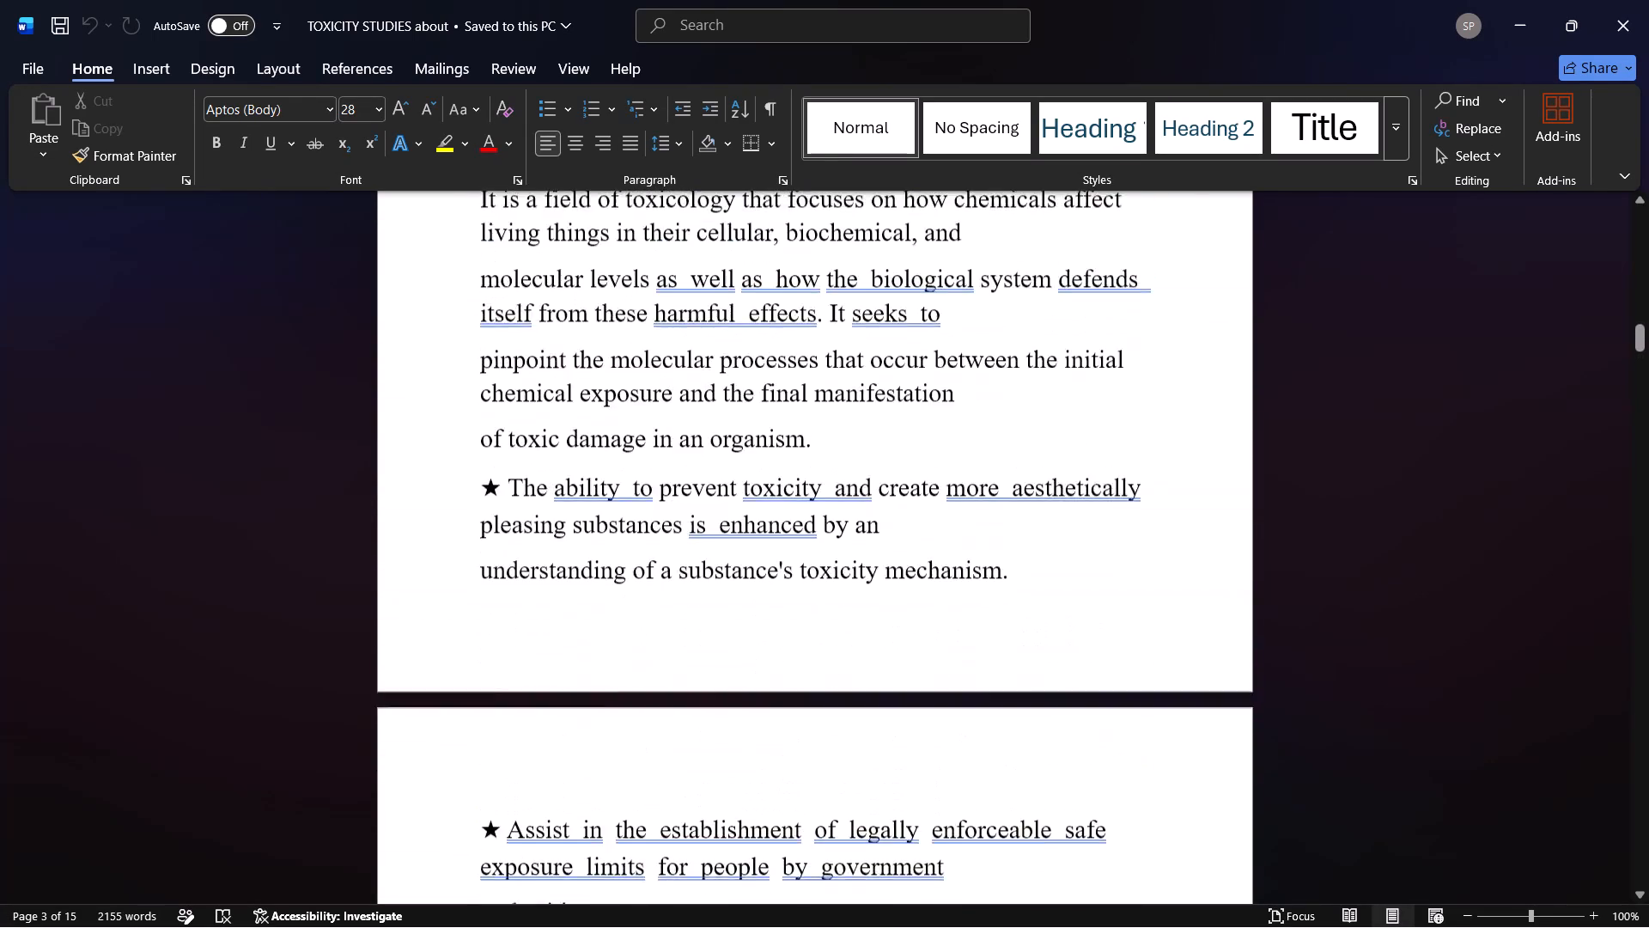
{"action": "scroll", "coordinate": [693, 596], "scroll_direction": "up", "scroll_amount": 16}
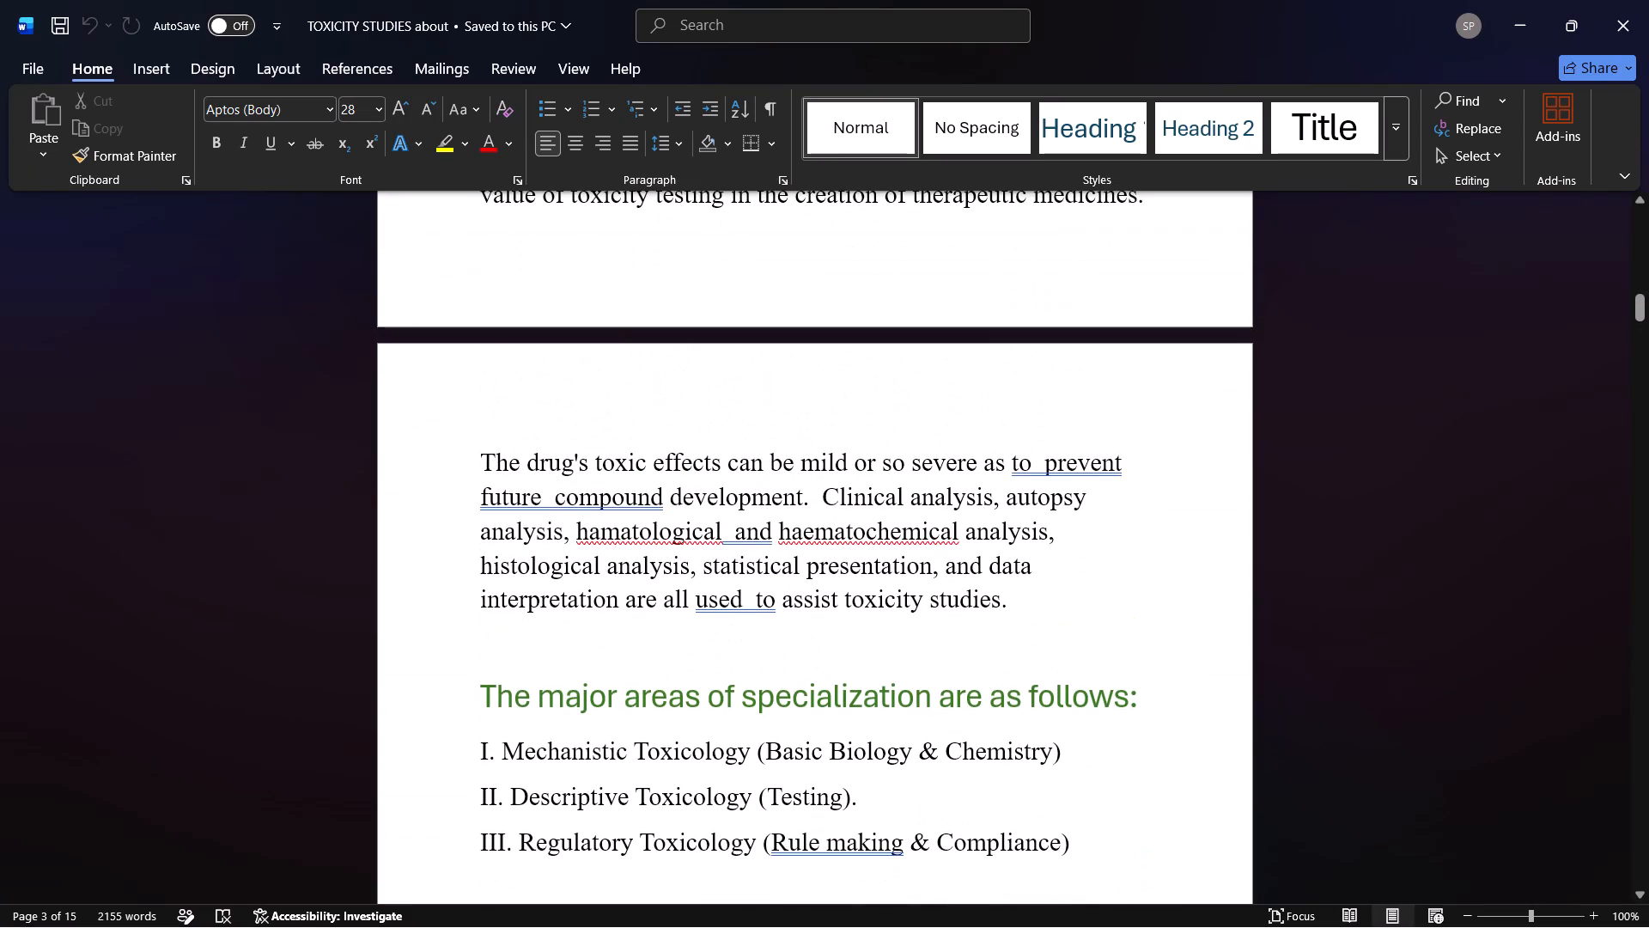
Add two spaces at the end of the paragraph ending "assist toxicity studies.".
{"action": "left_click", "coordinate": [1016, 602]}
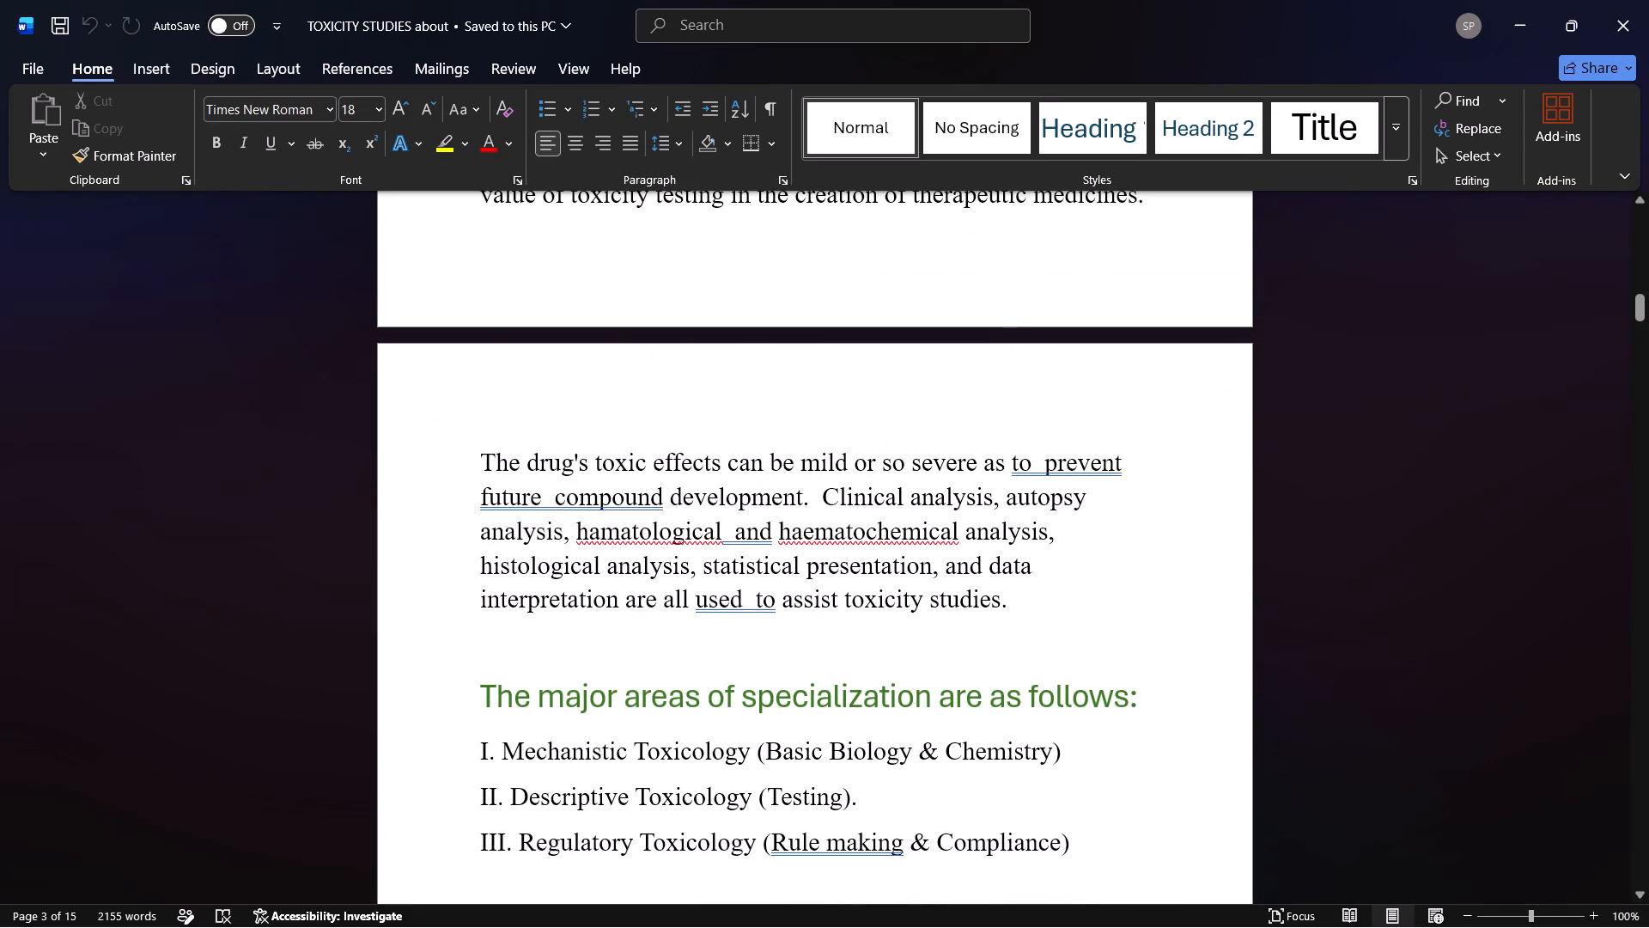
{"action": "key", "text": "space"}
{"action": "key", "text": "space"}
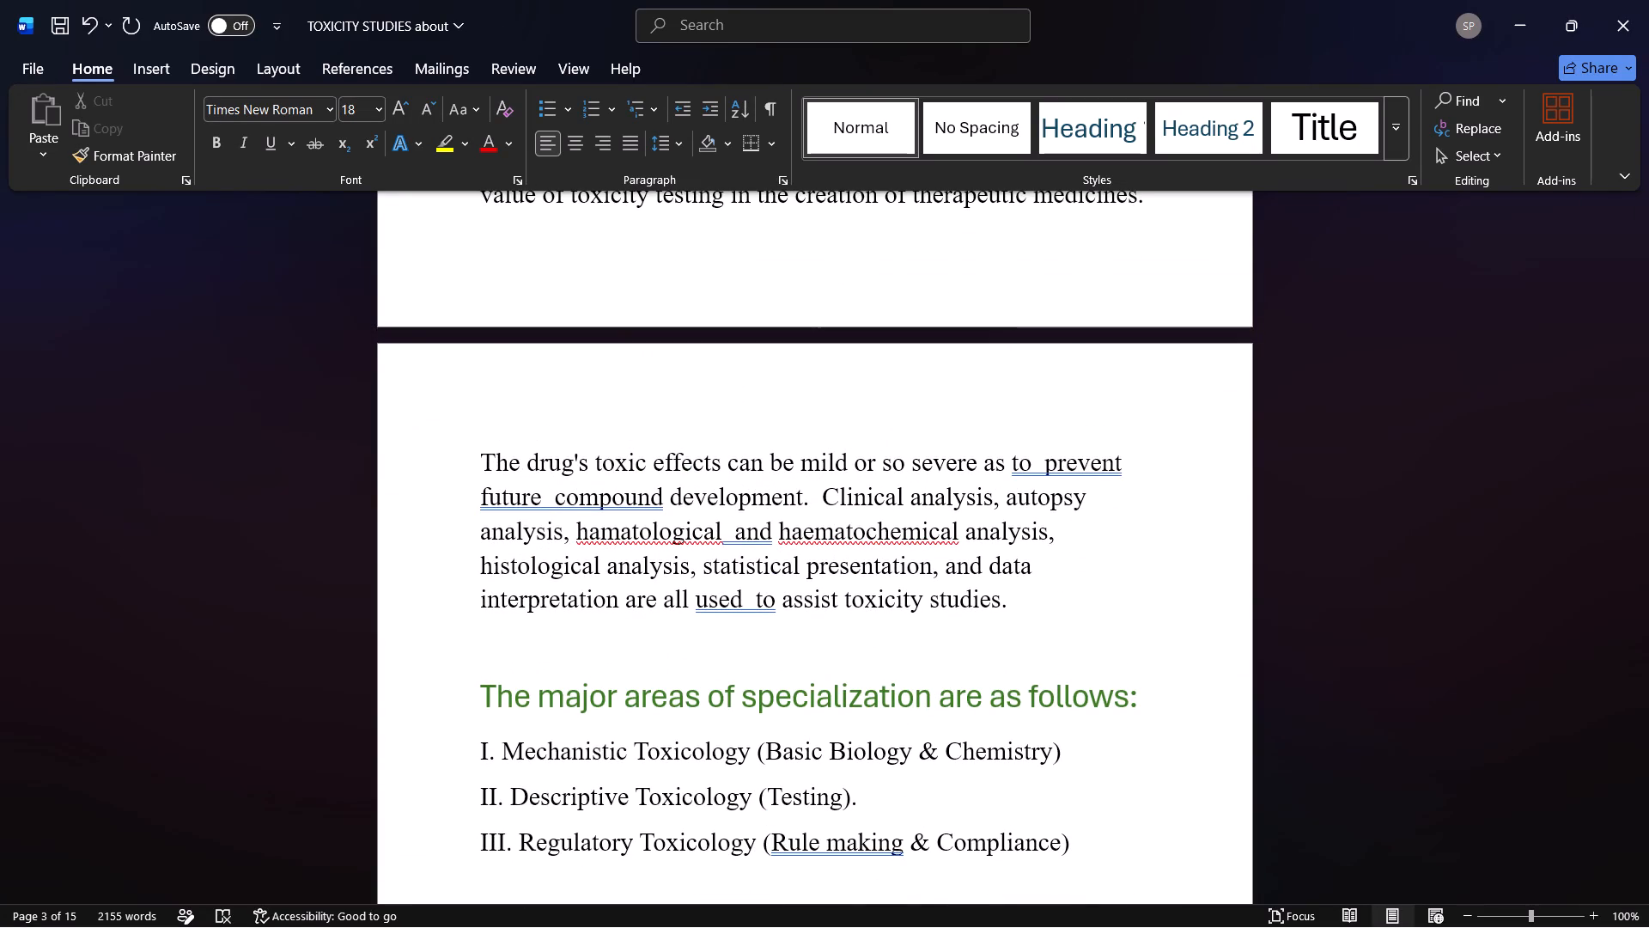
Copy the first Introduction paragraph of the acute toxicity article in Chrome into Word, on the blank line above the major areas of specialization heading.
{"action": "left_click", "coordinate": [484, 642]}
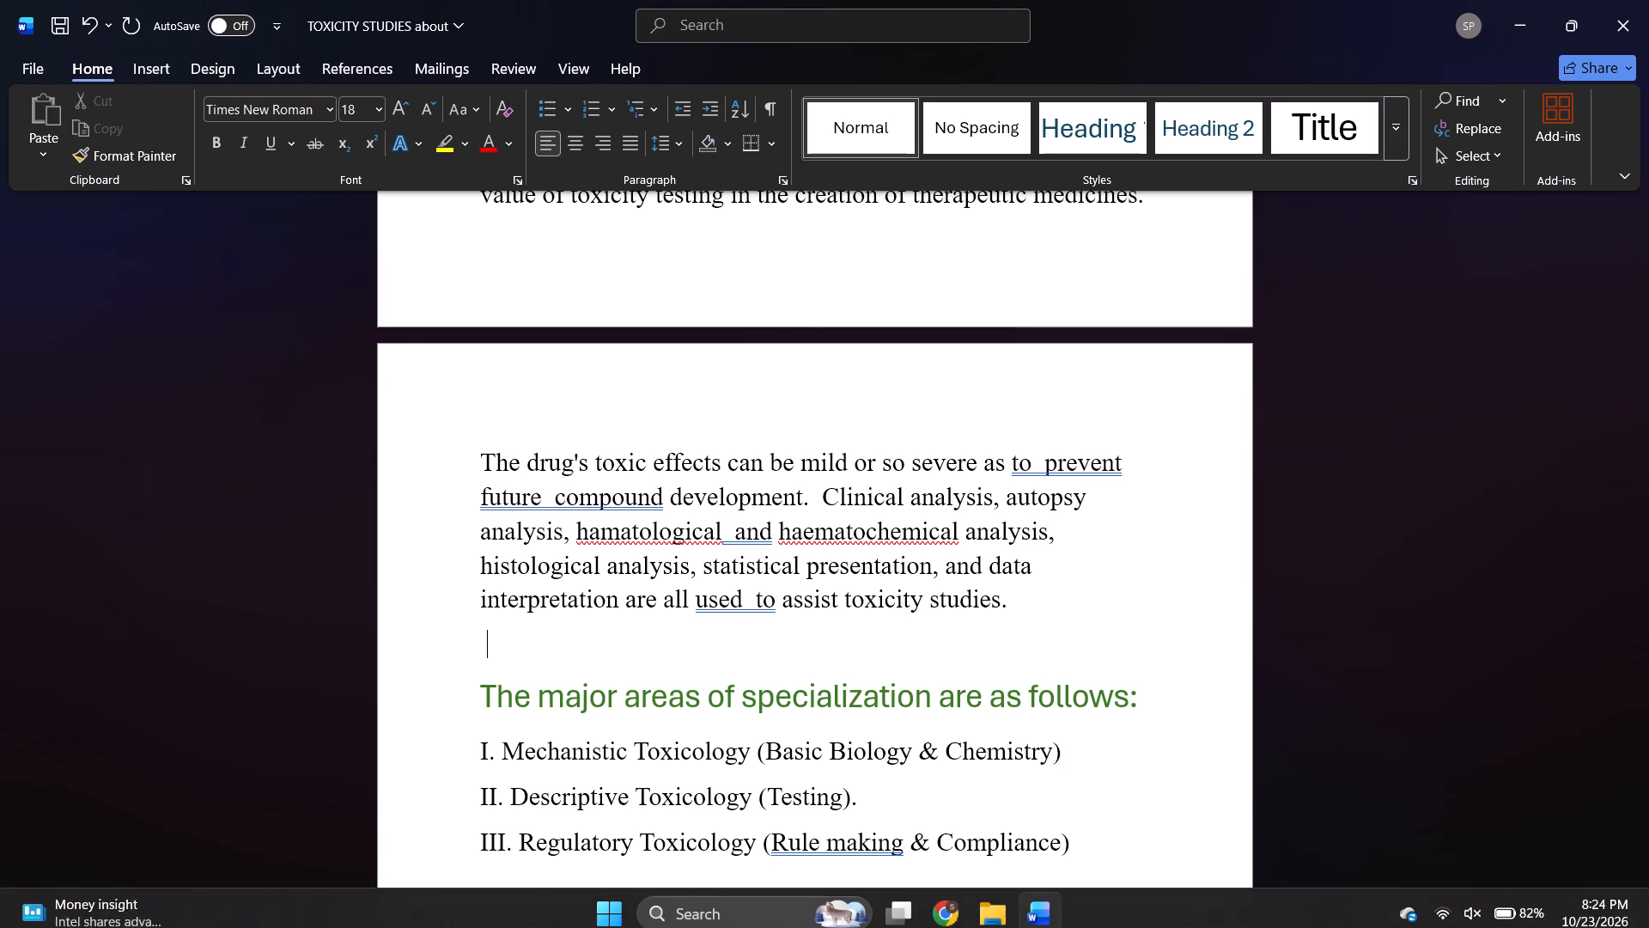
{"action": "left_click", "coordinate": [941, 906]}
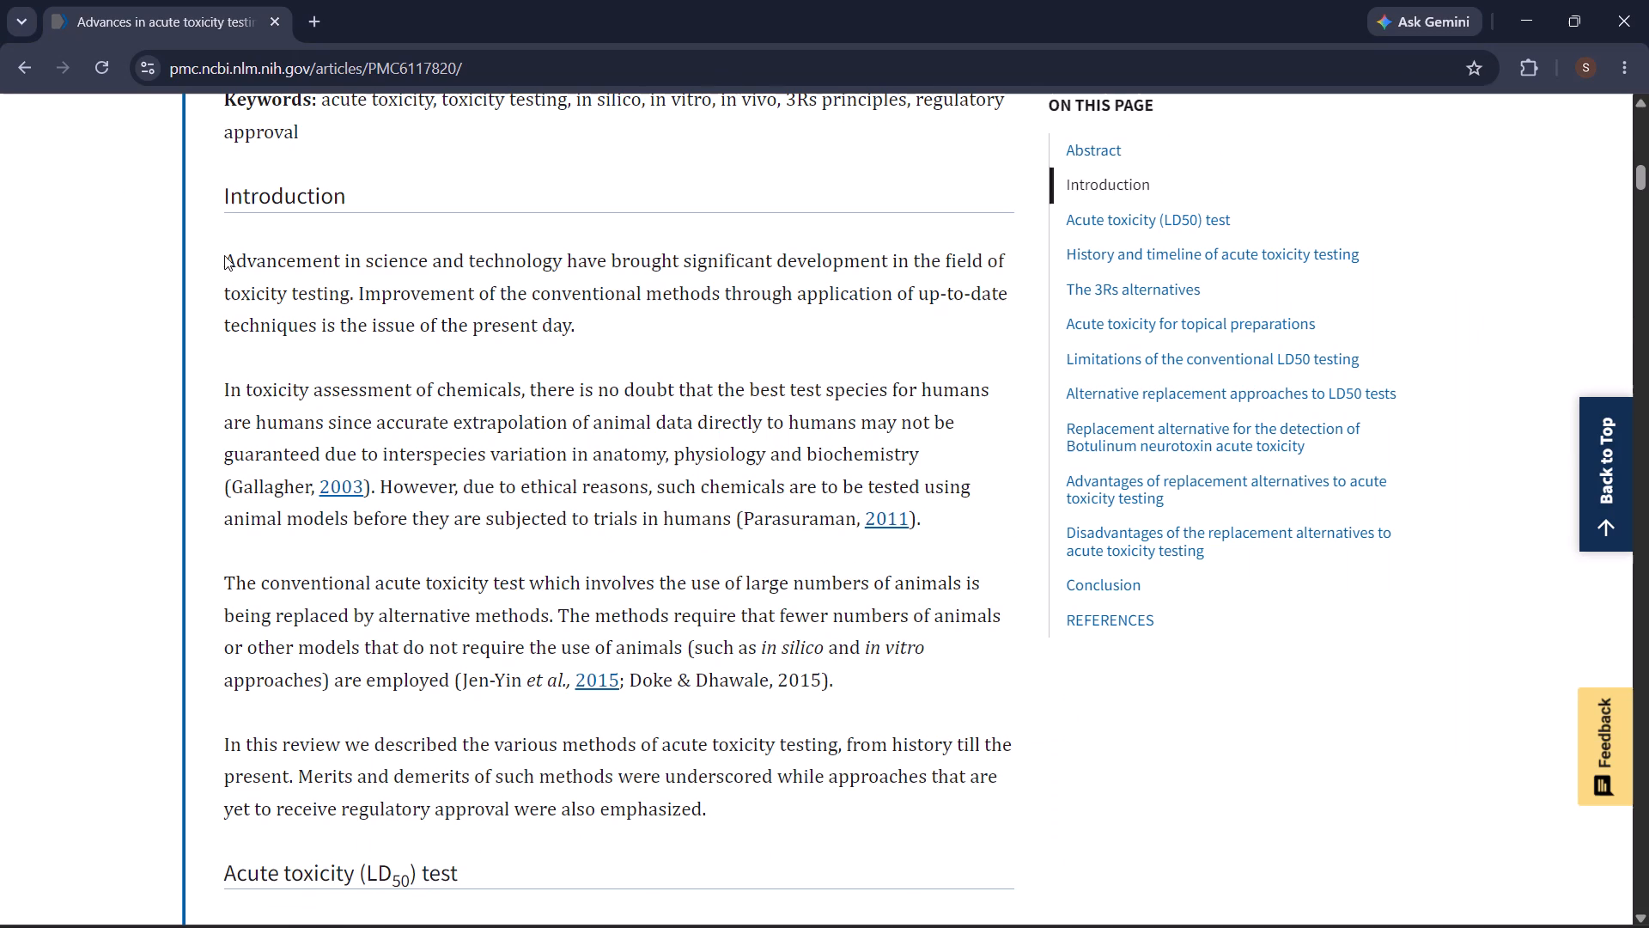
{"action": "left_click_drag", "start_coordinate": [225, 255], "coordinate": [569, 329]}
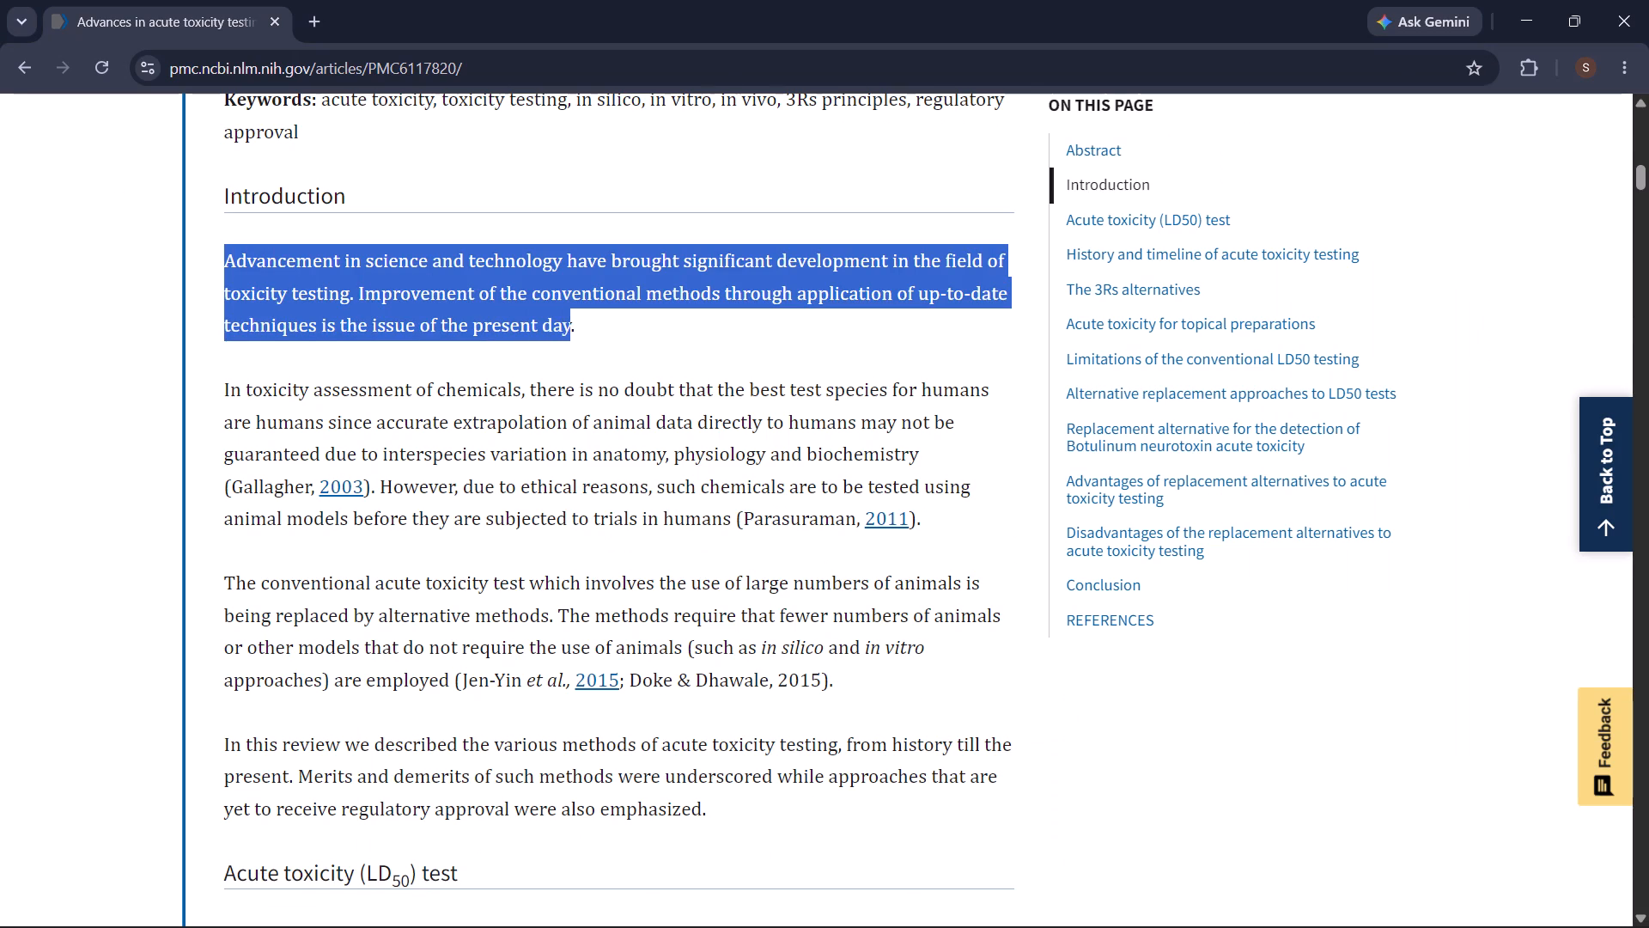
{"action": "left_click_drag", "start_coordinate": [569, 329], "coordinate": [597, 333]}
{"action": "key", "text": "ctrl+c"}
{"action": "left_click", "coordinate": [1040, 907]}
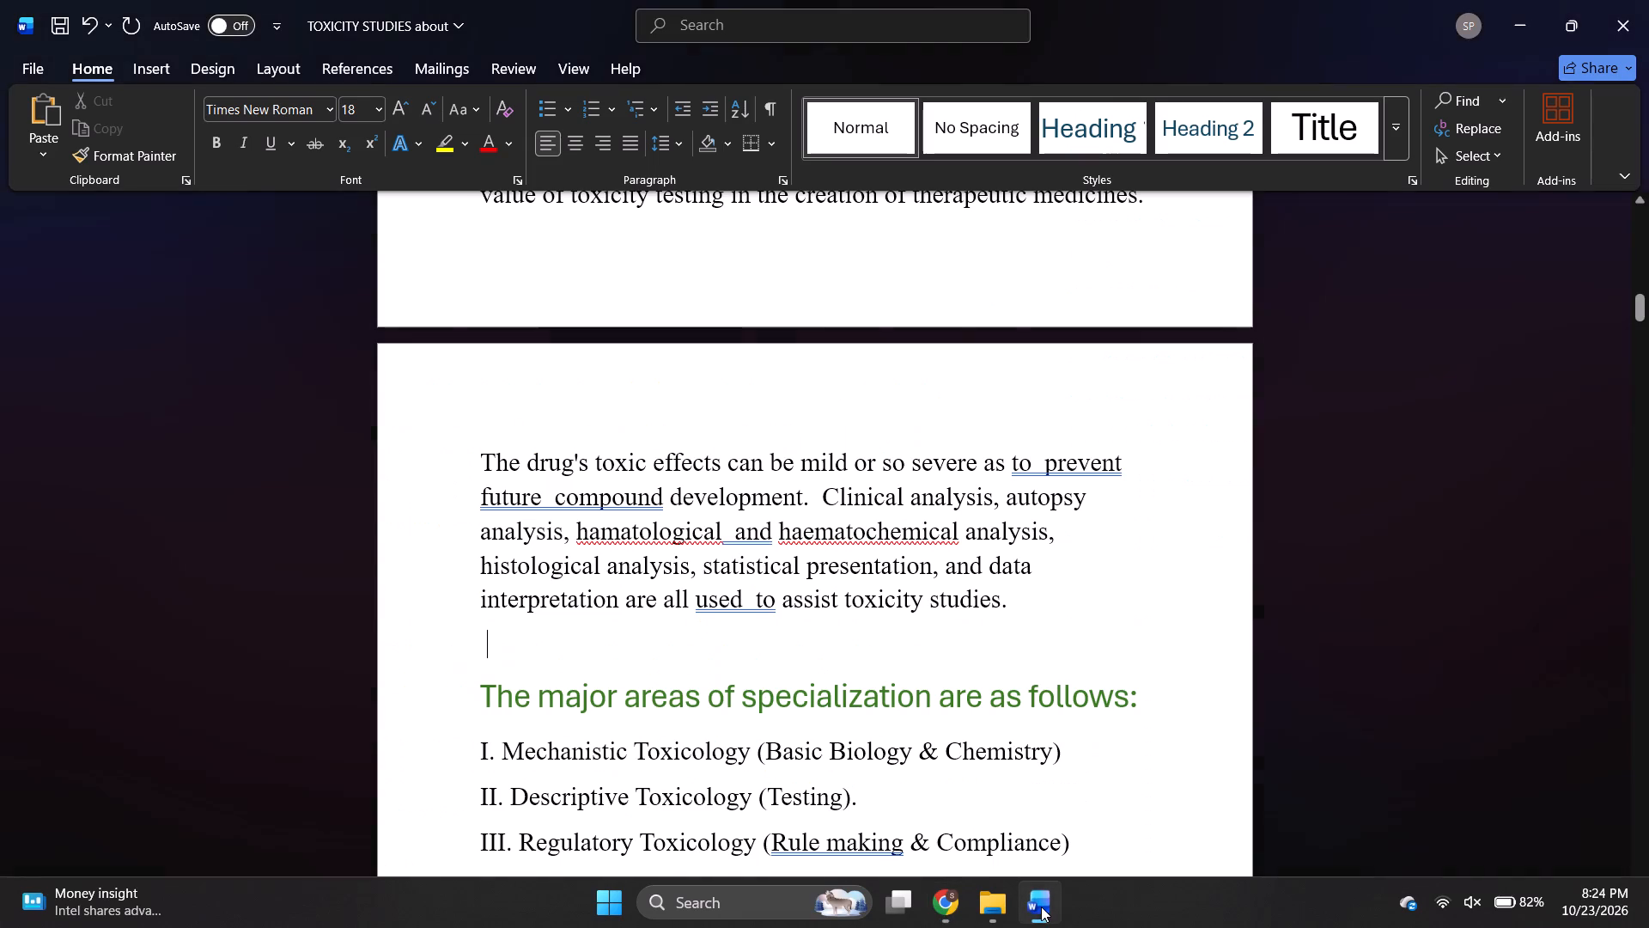
{"action": "left_click", "coordinate": [484, 637]}
{"action": "key", "text": "ctrl+v"}
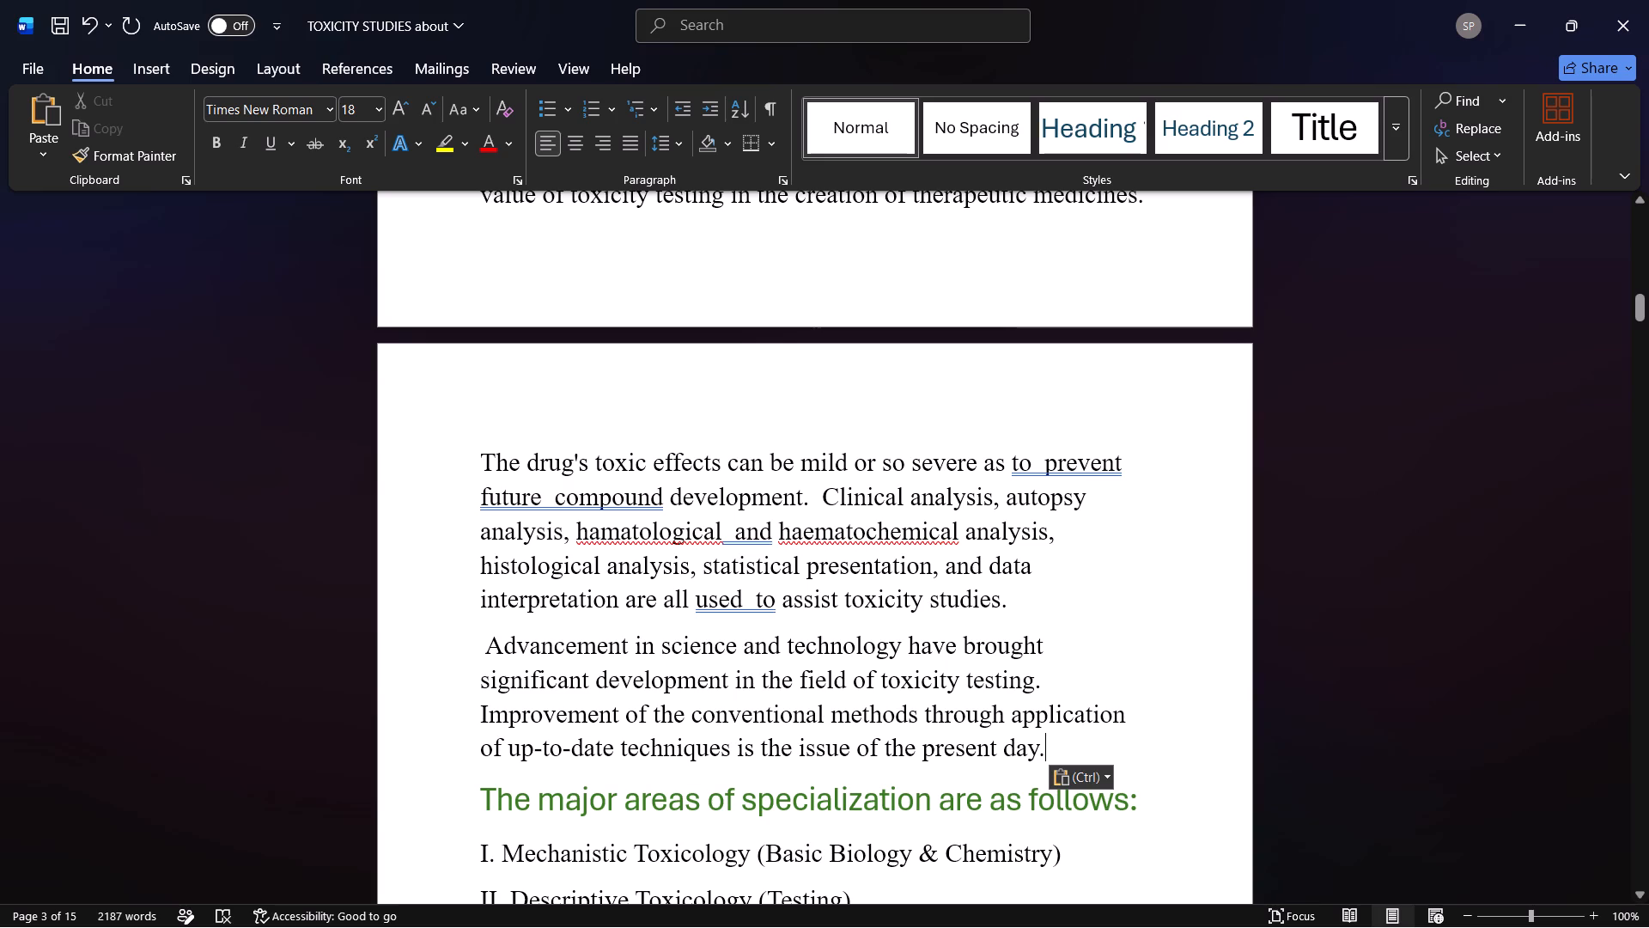
Join the pasted "Advancement in science and technology" text to the end of the preceding paragraph.
{"action": "left_click_drag", "start_coordinate": [1004, 578], "coordinate": [1007, 590]}
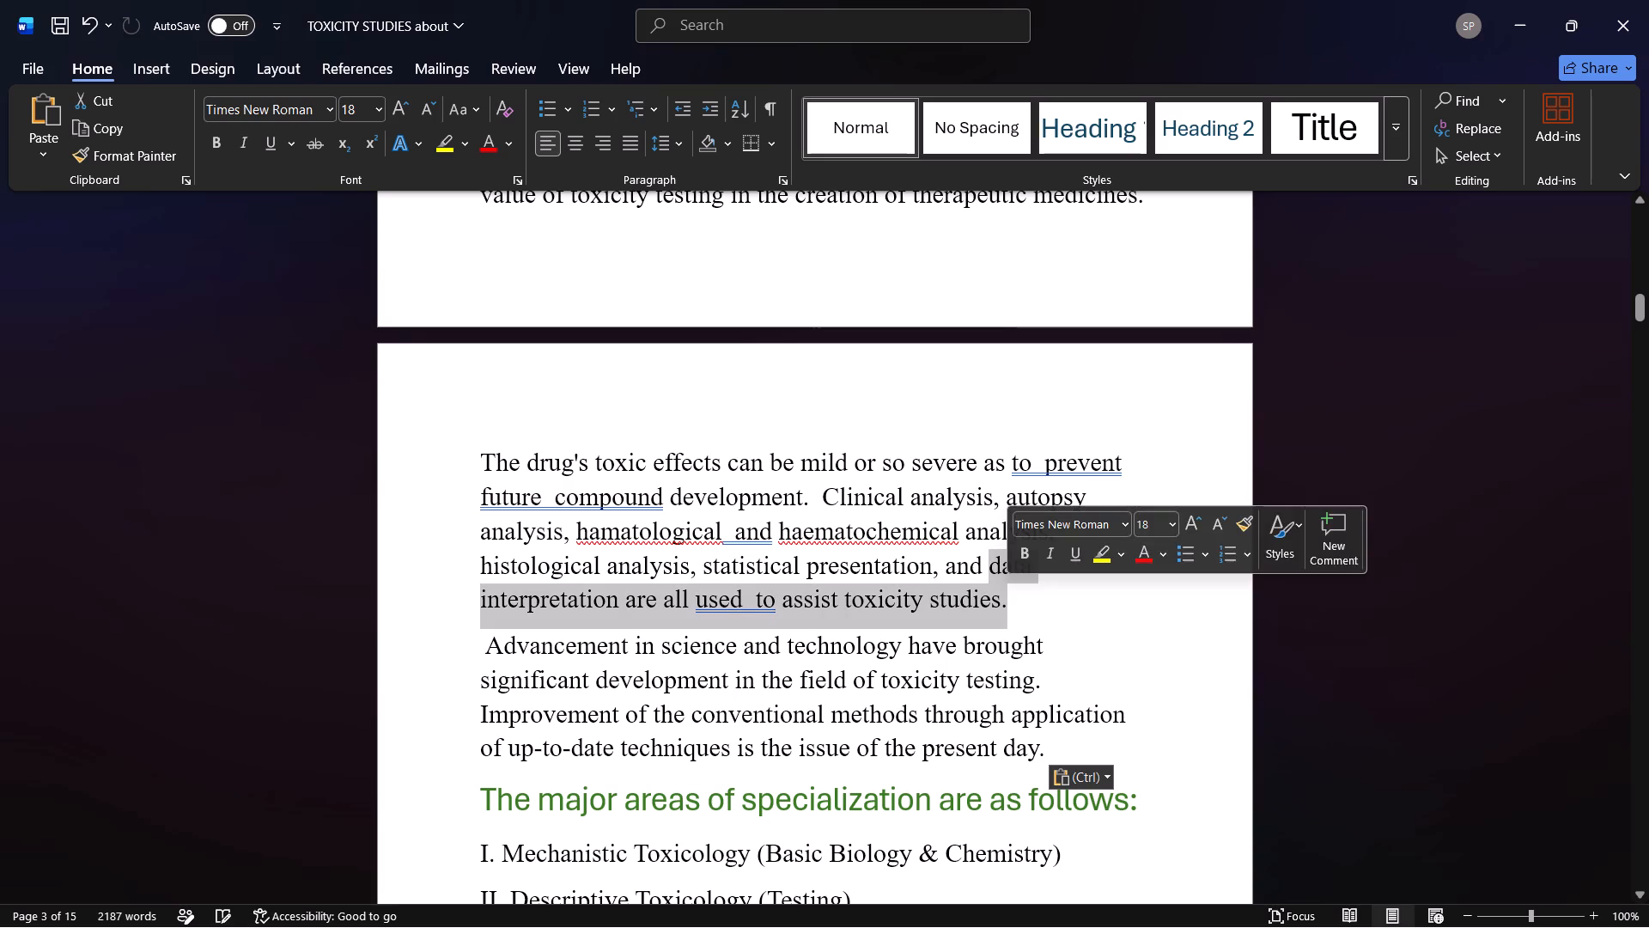
{"action": "left_click", "coordinate": [1014, 609]}
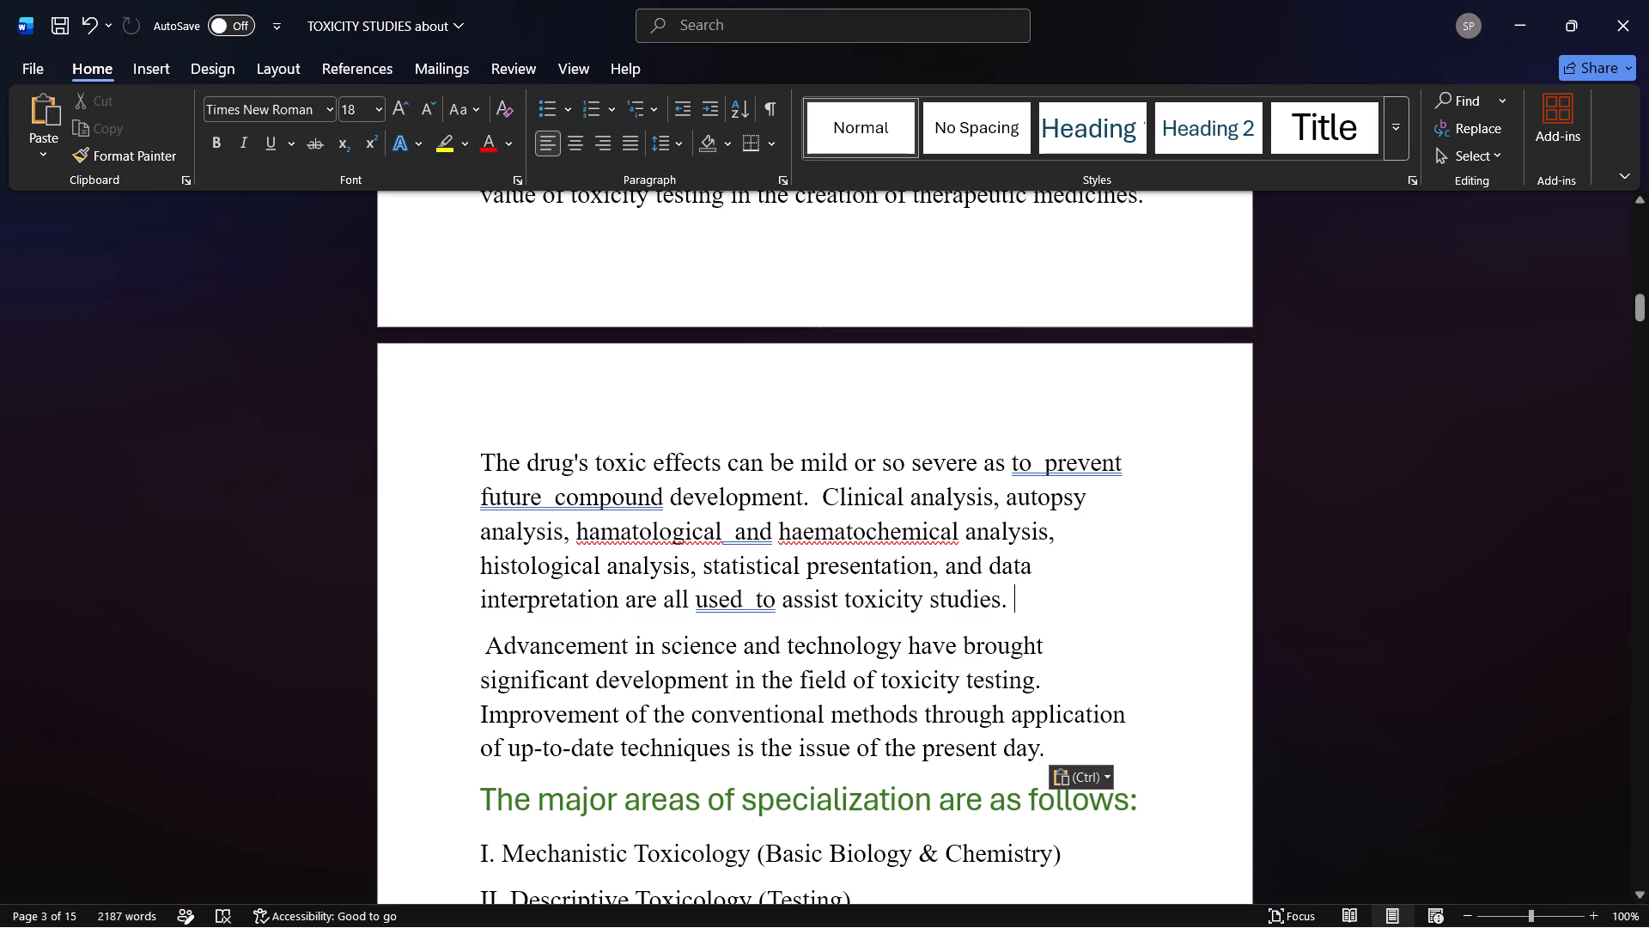
{"action": "left_click", "coordinate": [469, 648]}
{"action": "key", "text": "BackSpace"}
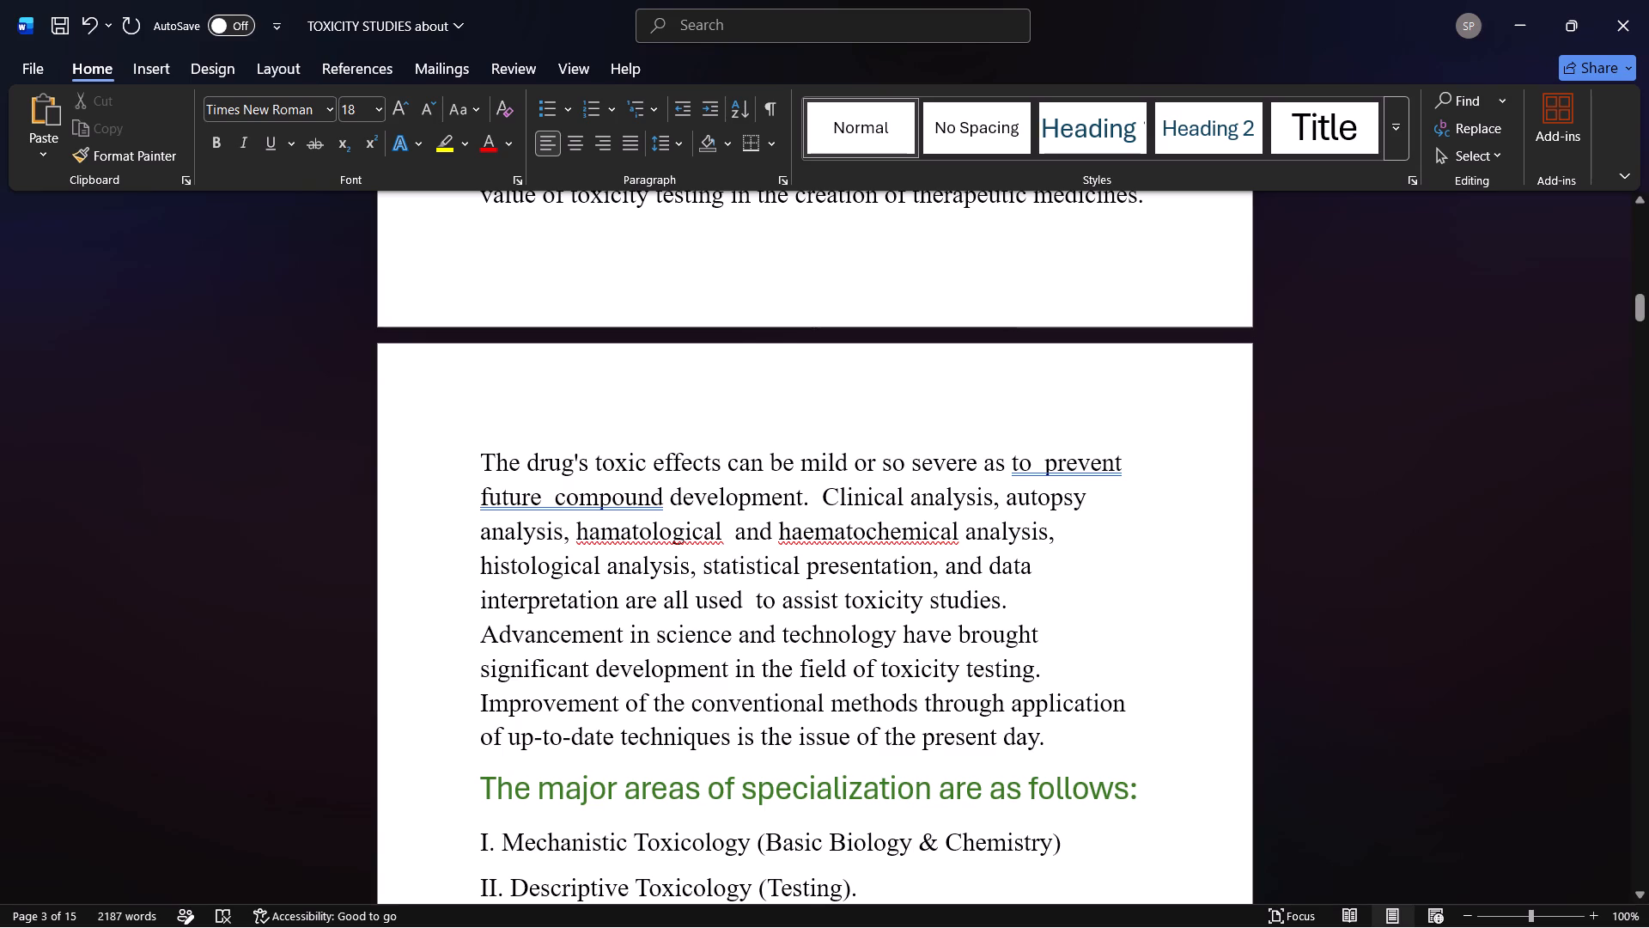
Review the document from its title and introduction through the newly merged paragraph.
{"action": "scroll", "coordinate": [369, 513], "scroll_direction": "up", "scroll_amount": 6}
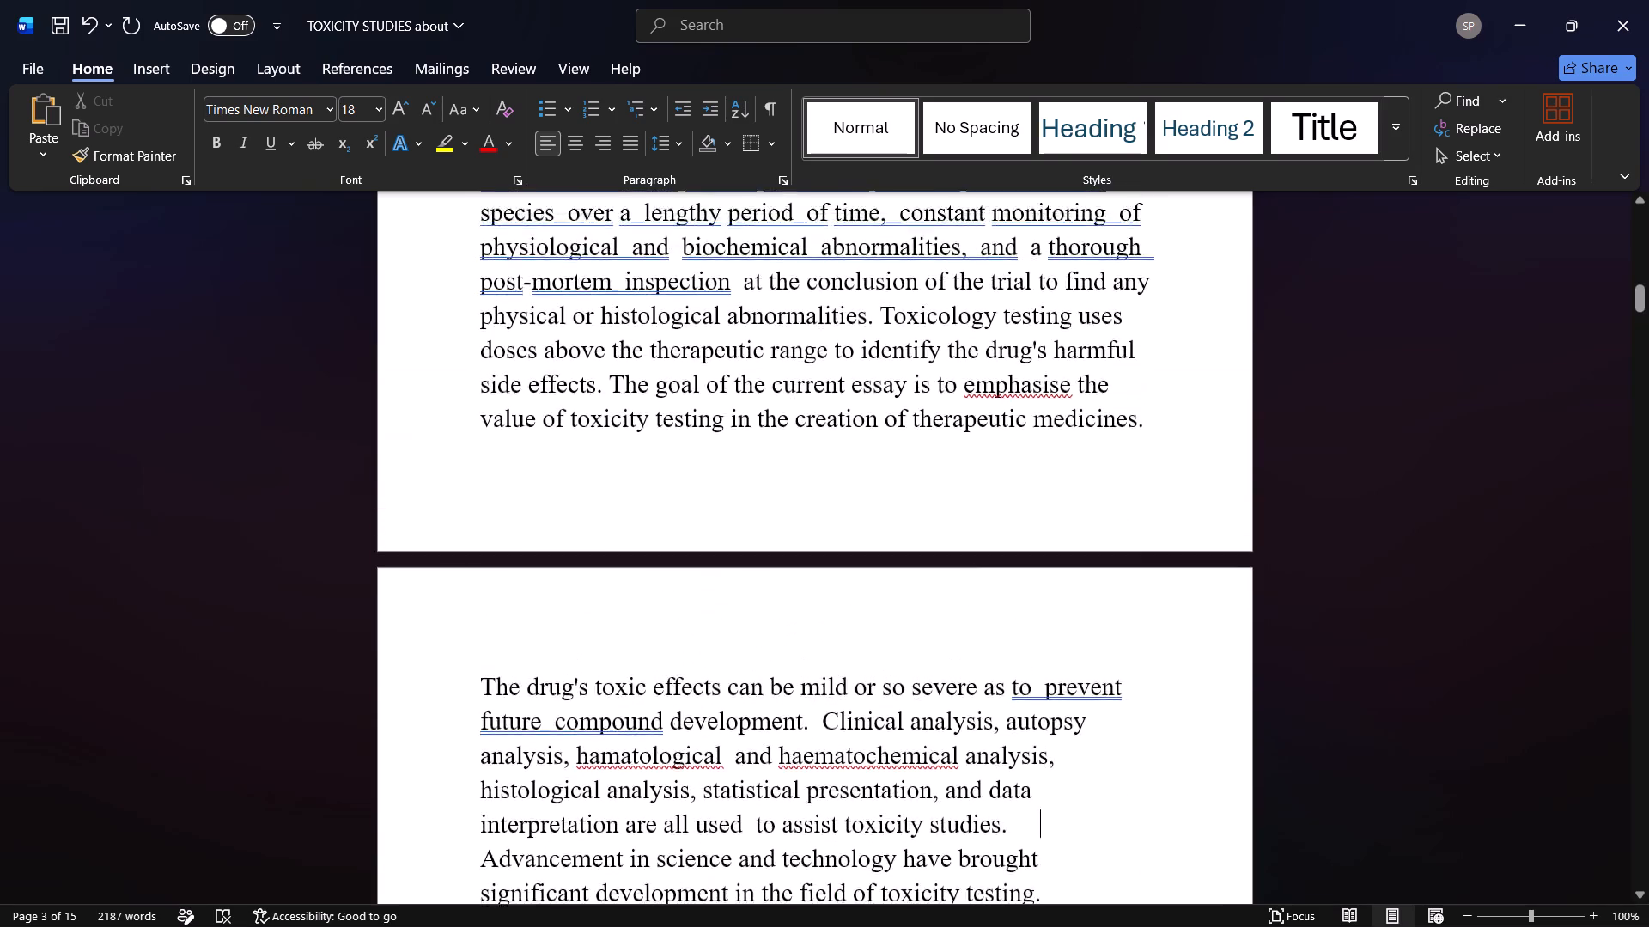
{"action": "scroll", "coordinate": [365, 500], "scroll_direction": "up", "scroll_amount": 20}
{"action": "scroll", "coordinate": [365, 500], "scroll_direction": "up", "scroll_amount": 2}
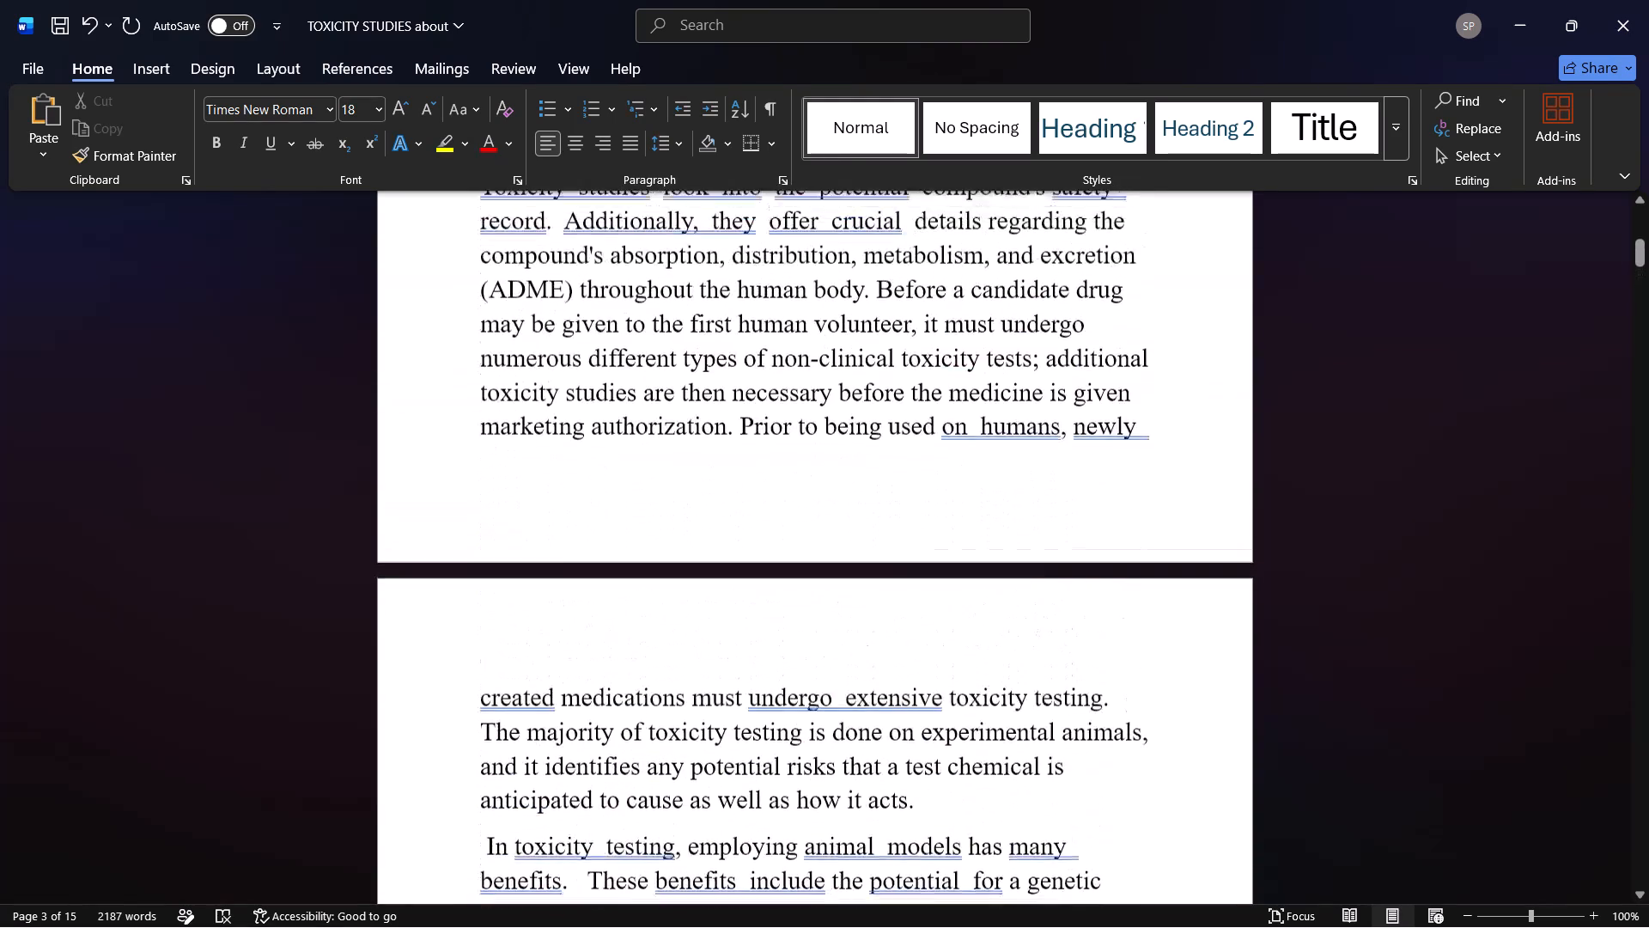
{"action": "scroll", "coordinate": [362, 485], "scroll_direction": "up", "scroll_amount": 13}
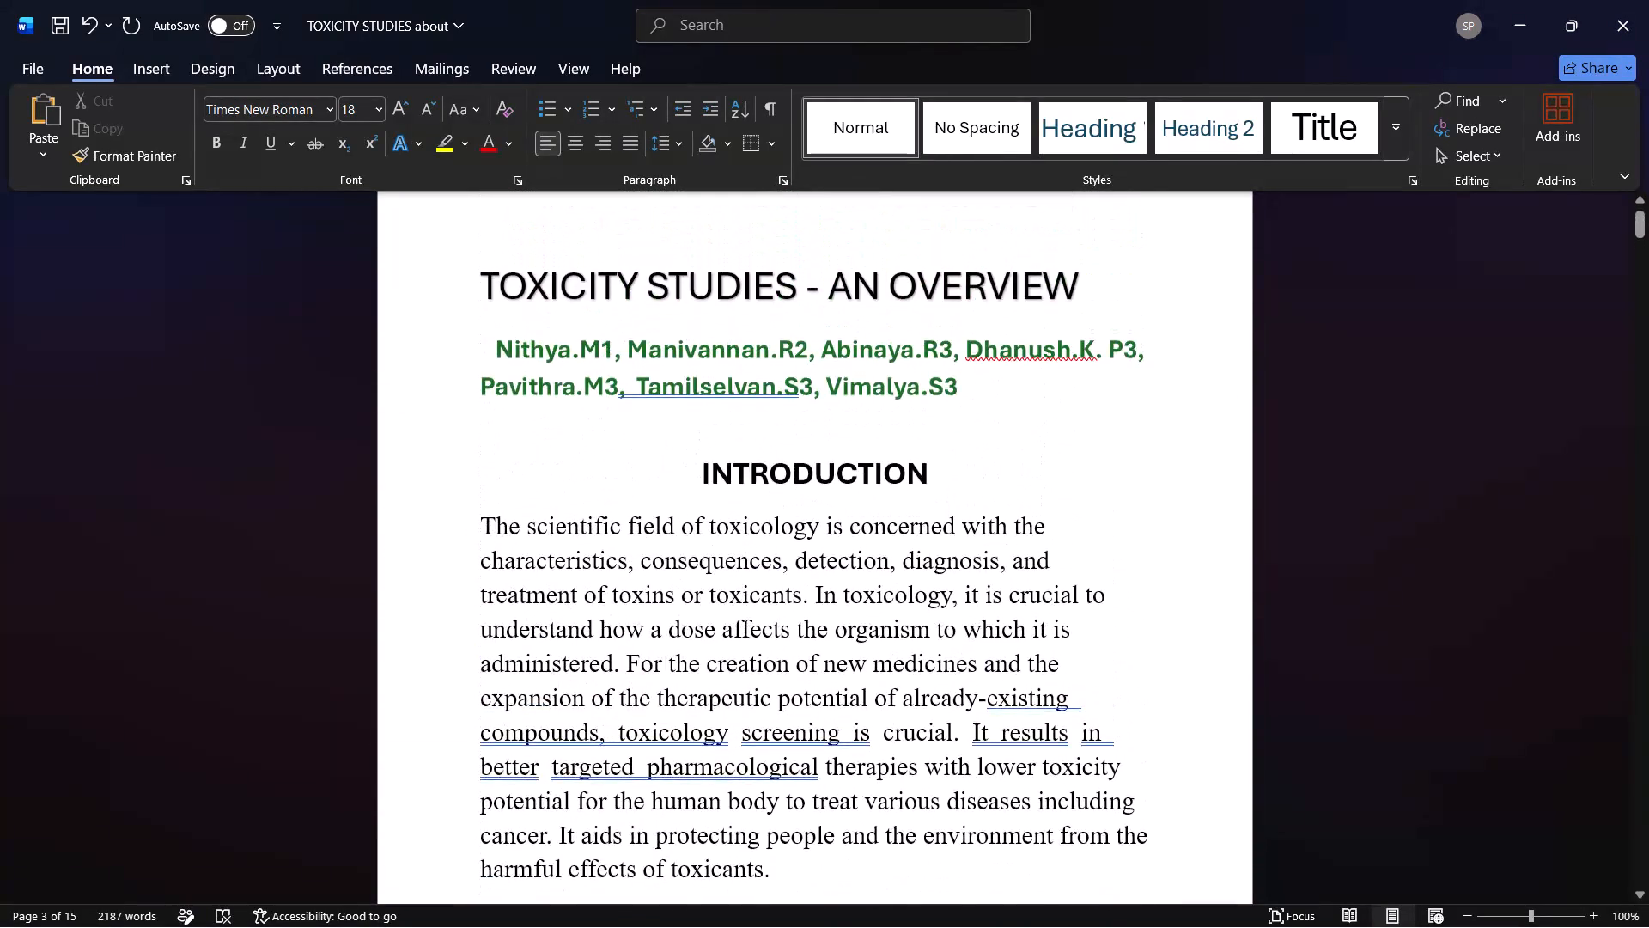
{"action": "scroll", "coordinate": [364, 485], "scroll_direction": "down", "scroll_amount": 3}
{"action": "scroll", "coordinate": [366, 485], "scroll_direction": "down", "scroll_amount": 18}
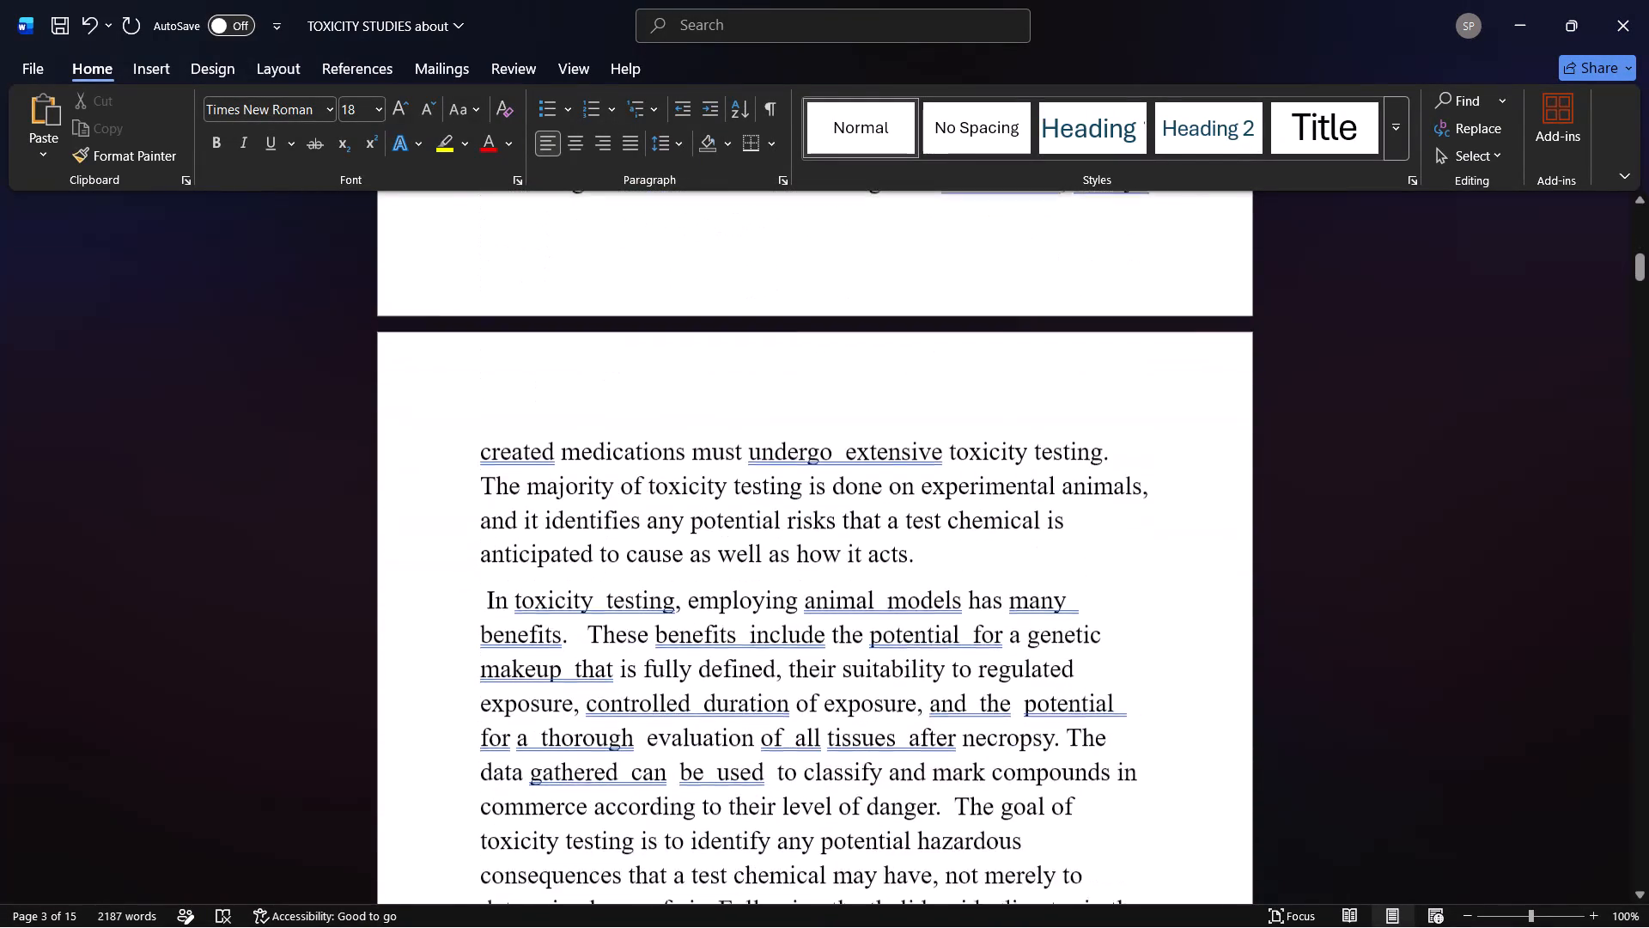
{"action": "scroll", "coordinate": [368, 483], "scroll_direction": "down", "scroll_amount": 20}
{"action": "scroll", "coordinate": [368, 483], "scroll_direction": "down", "scroll_amount": 3}
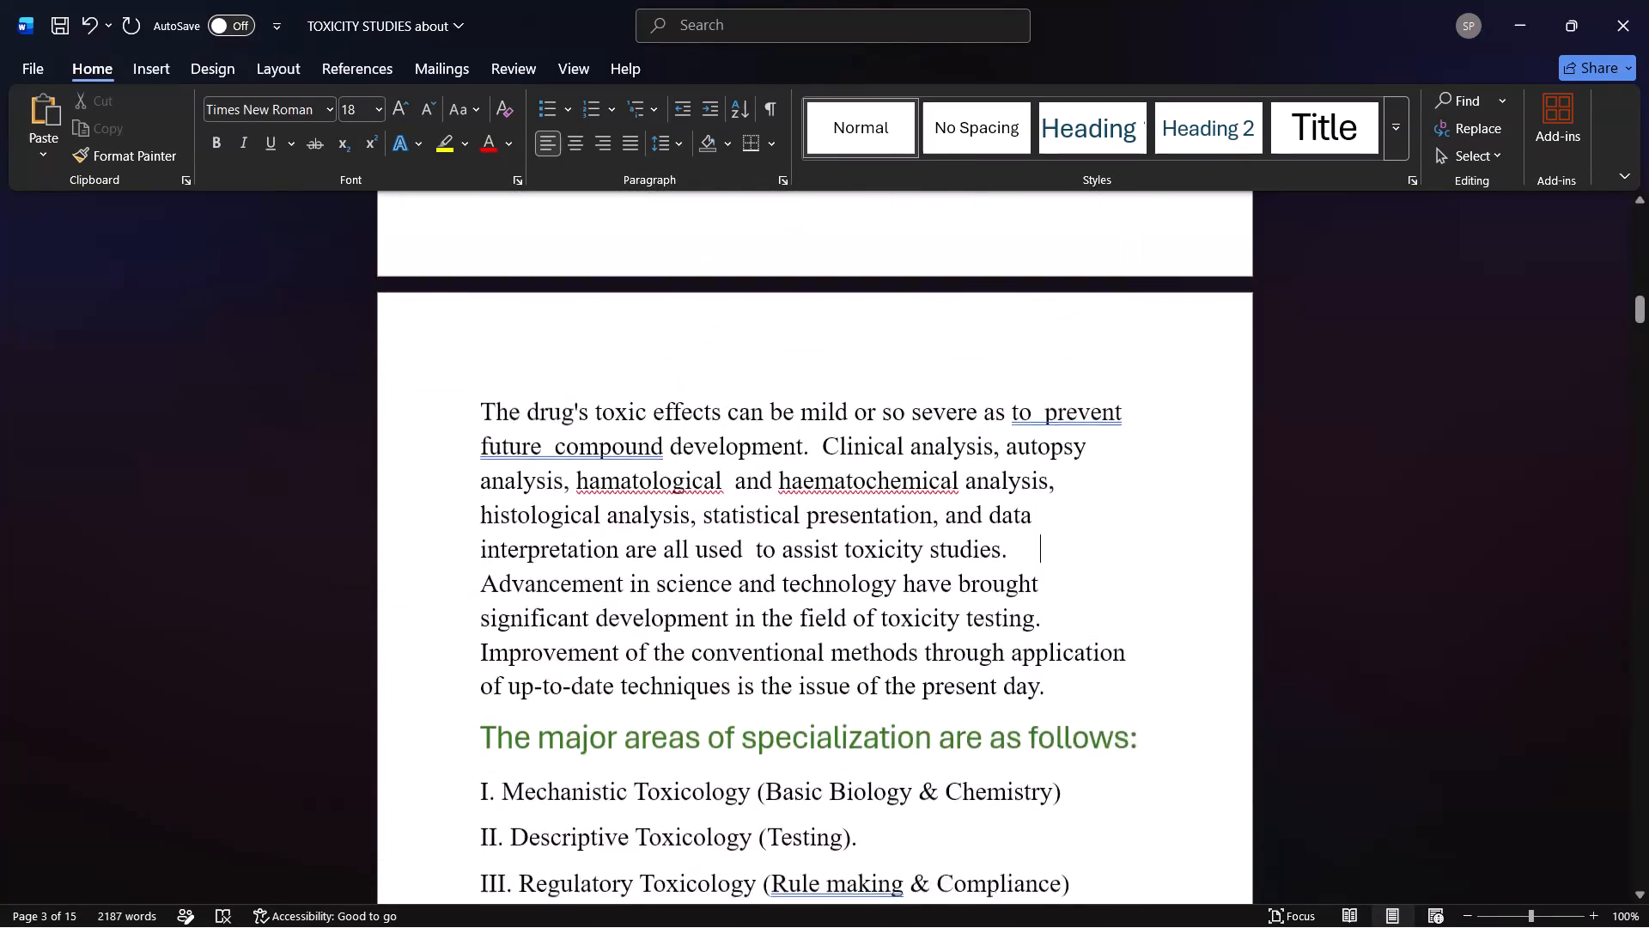
{"action": "scroll", "coordinate": [368, 483], "scroll_direction": "down", "scroll_amount": 2}
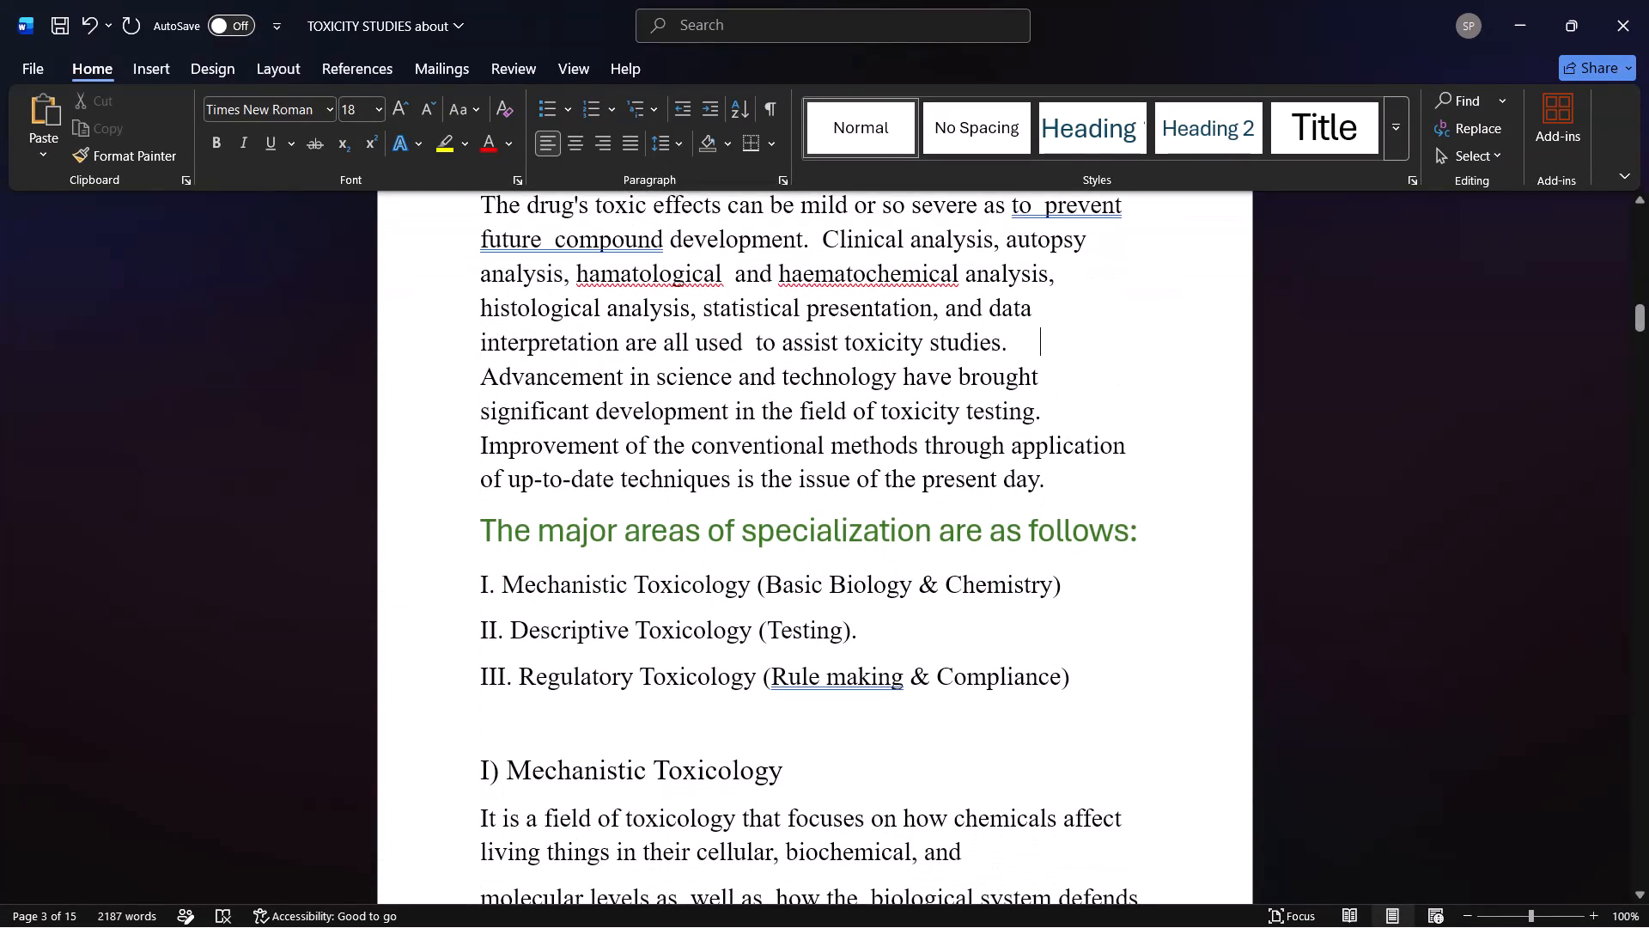
Insert two blank lines between the paragraph ending "issue of the present day." and the major areas of specialization heading.
{"action": "left_click", "coordinate": [1059, 479]}
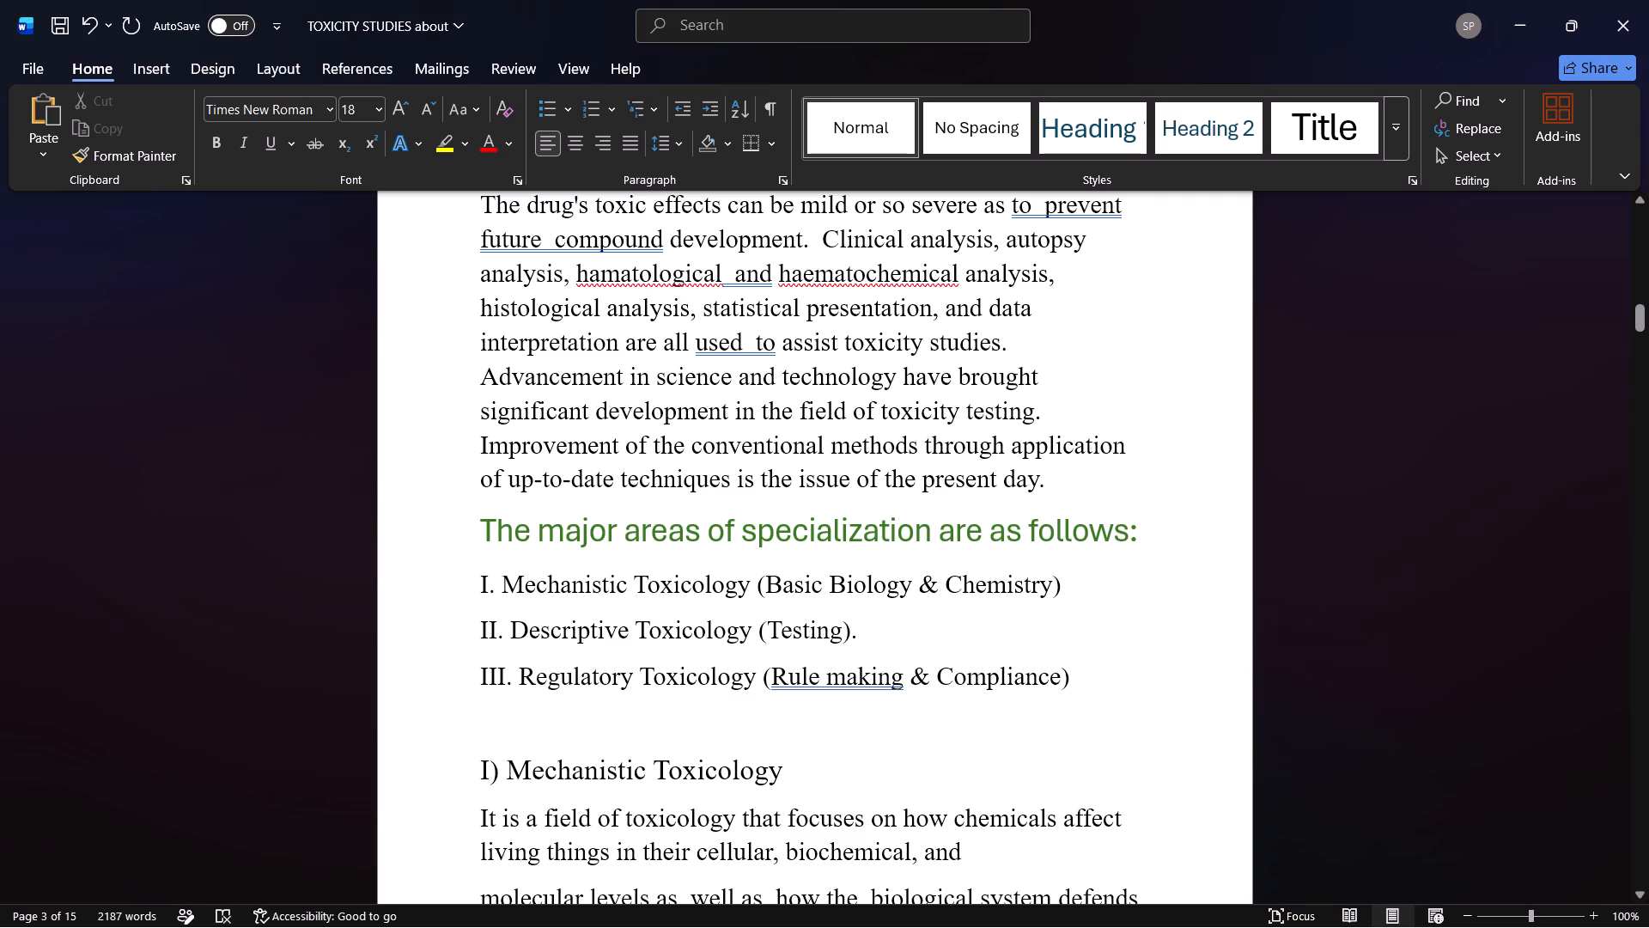
{"action": "key", "text": "Return"}
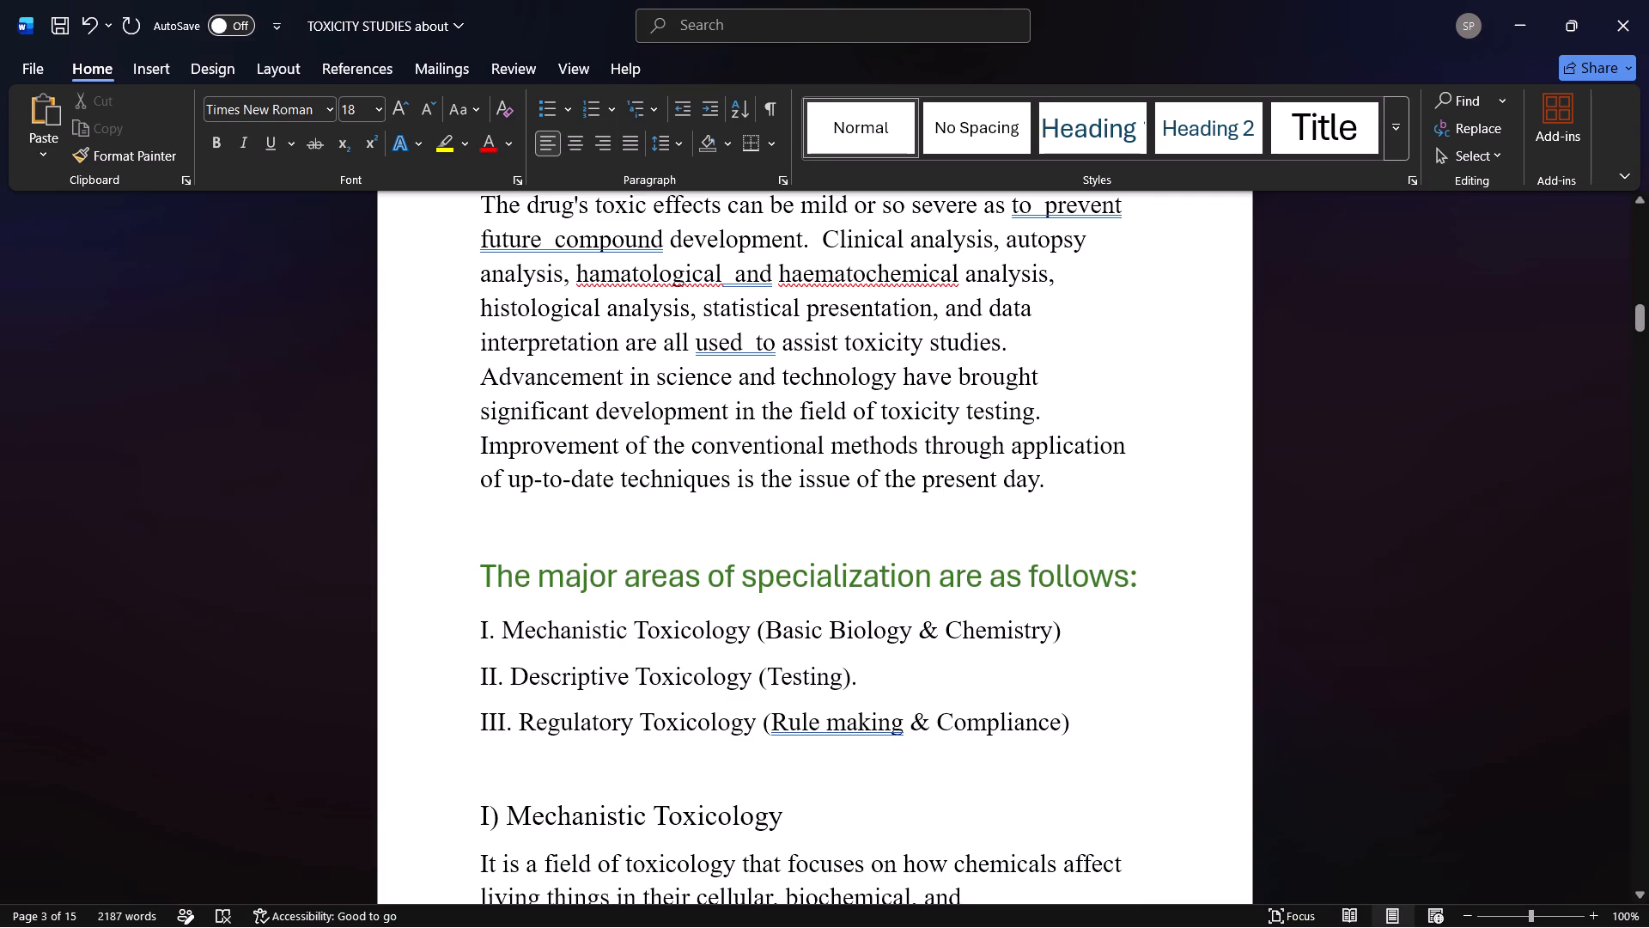
{"action": "left_click", "coordinate": [488, 506]}
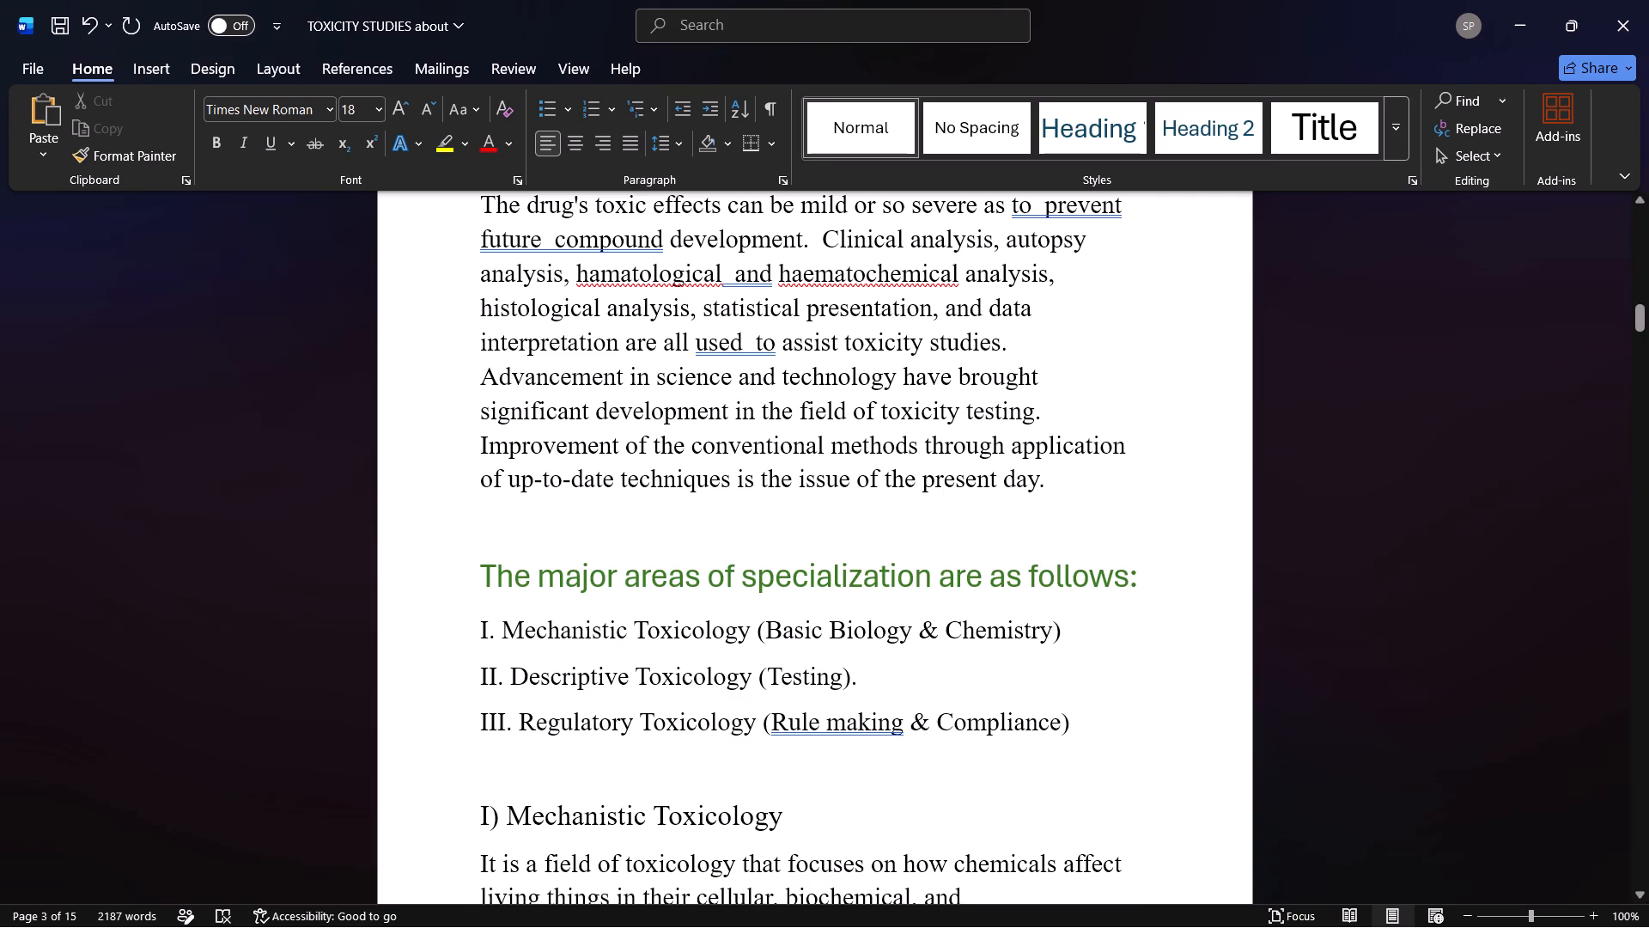
{"action": "left_click", "coordinate": [481, 510]}
{"action": "left_click", "coordinate": [481, 510]}
{"action": "left_click", "coordinate": [1049, 478]}
{"action": "key", "text": "Return"}
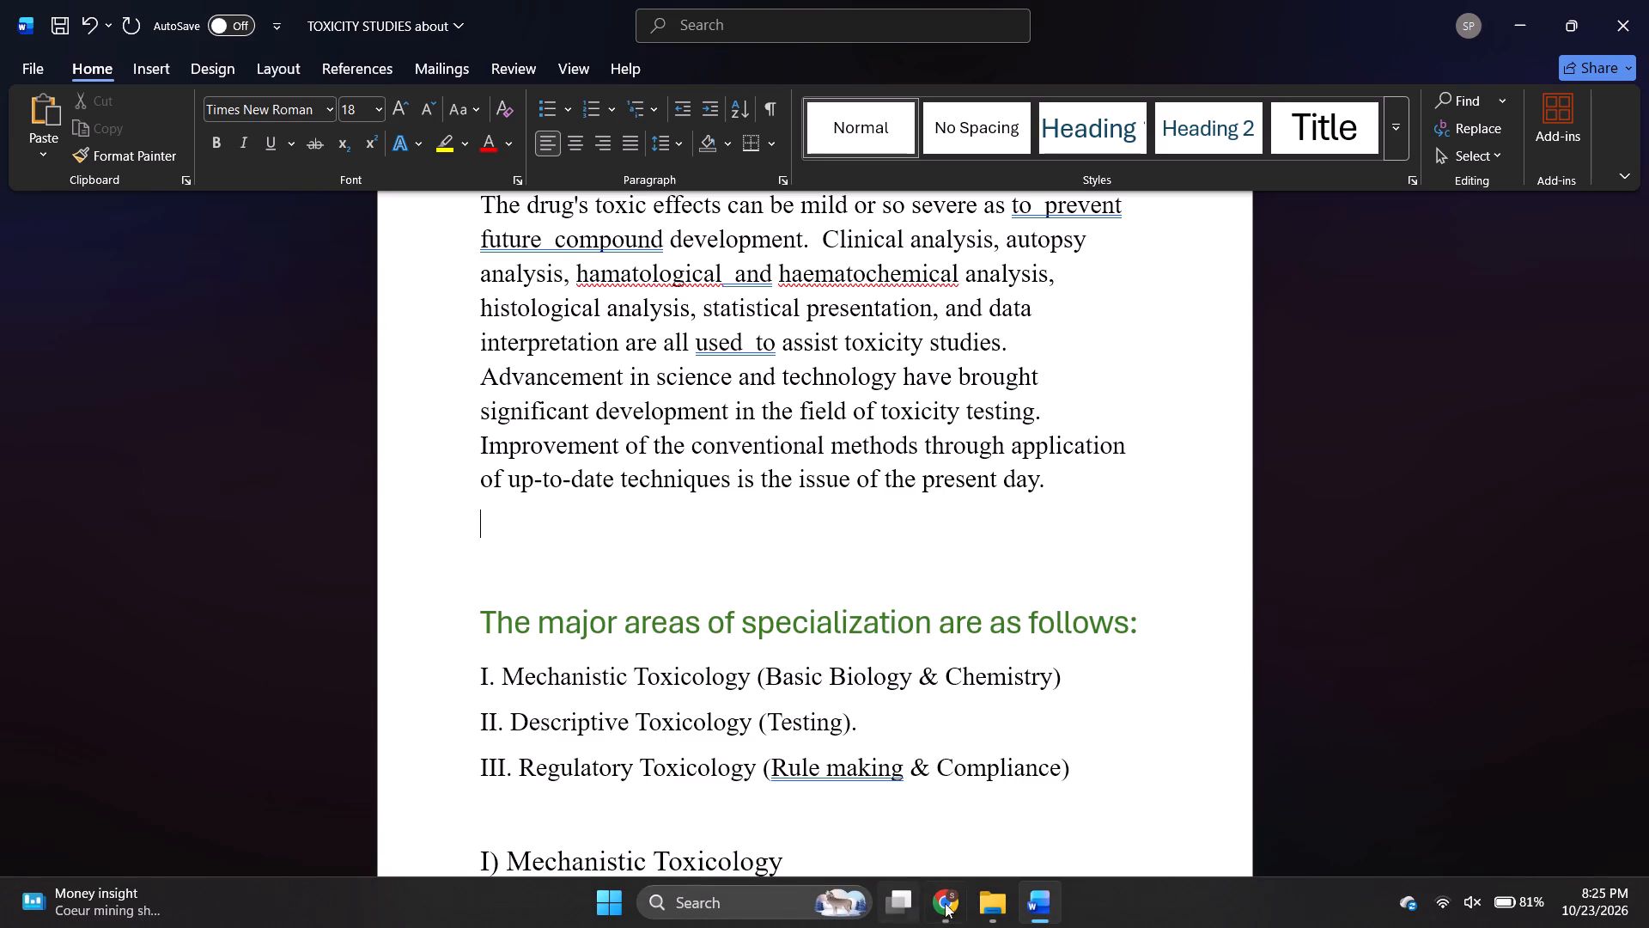
Copy the second and third Introduction paragraphs of the acute toxicity article in Chrome into Word, below the paragraph ending "issue of the present day.".
{"action": "left_click", "coordinate": [948, 912]}
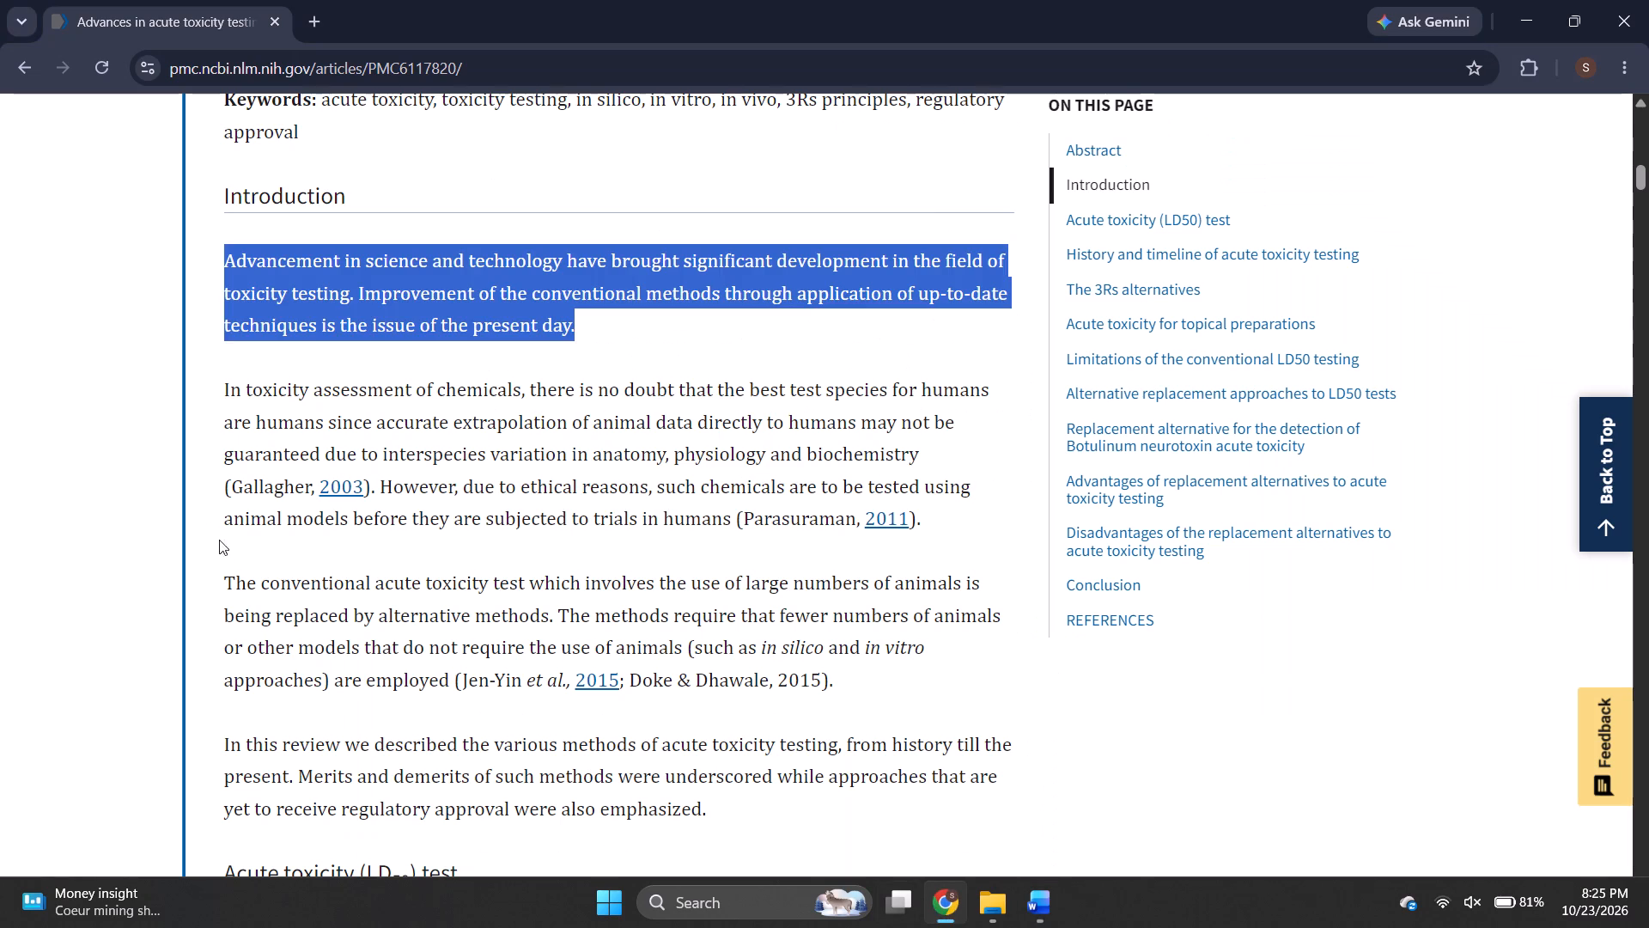
{"action": "left_click_drag", "start_coordinate": [208, 397], "coordinate": [346, 408]}
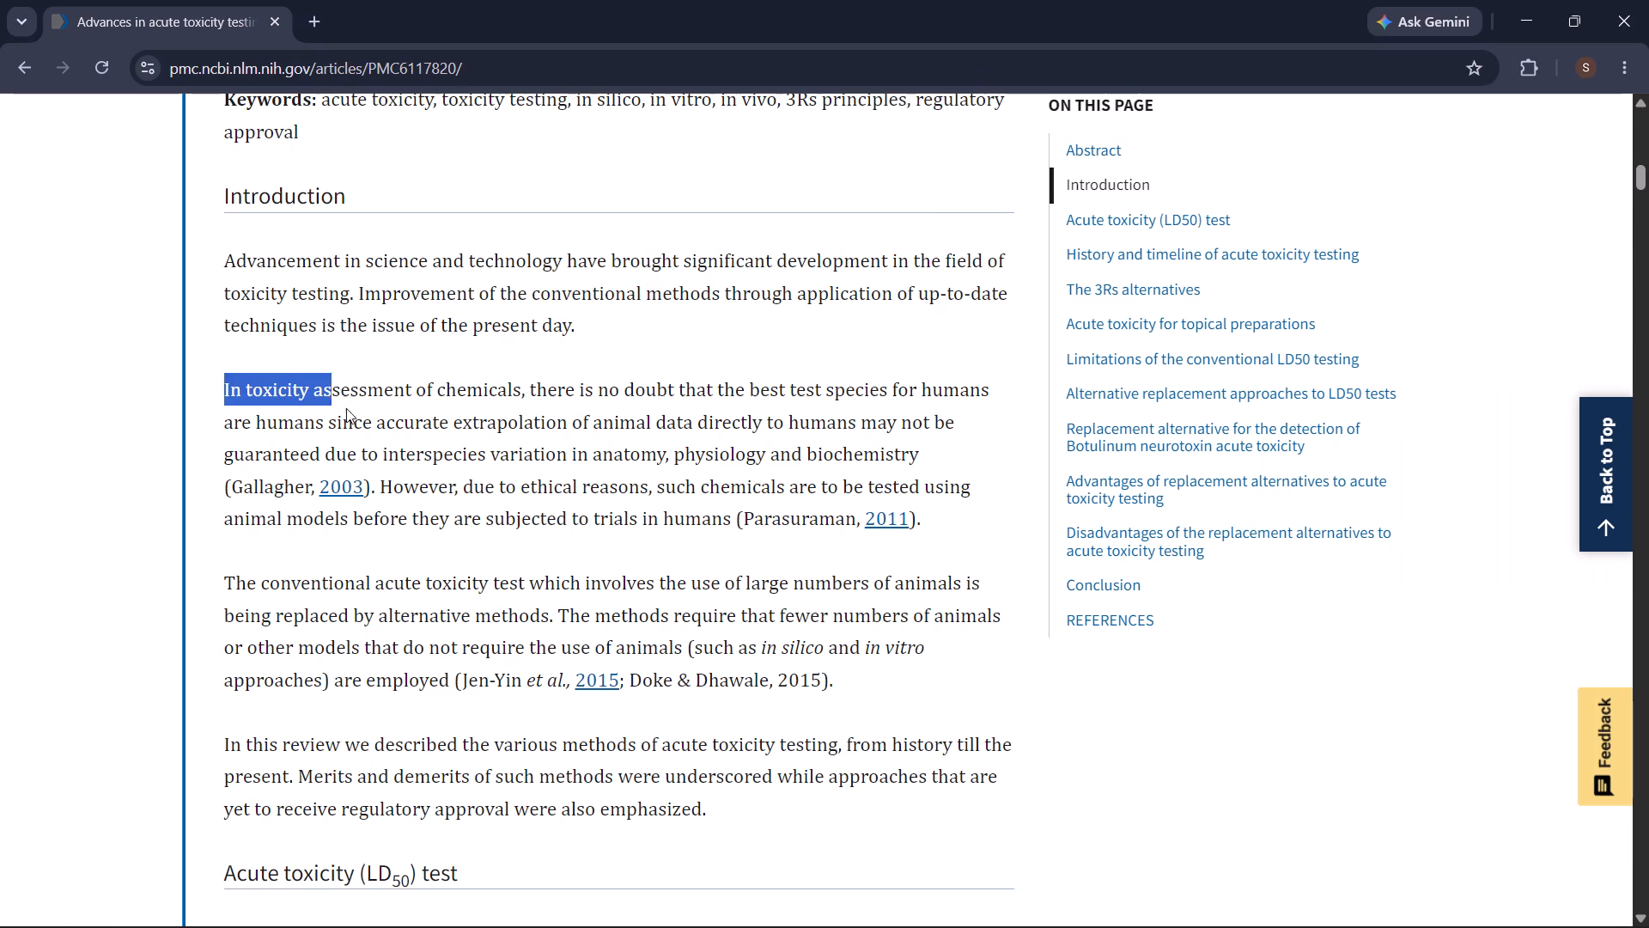
{"action": "left_click_drag", "start_coordinate": [346, 408], "coordinate": [739, 489]}
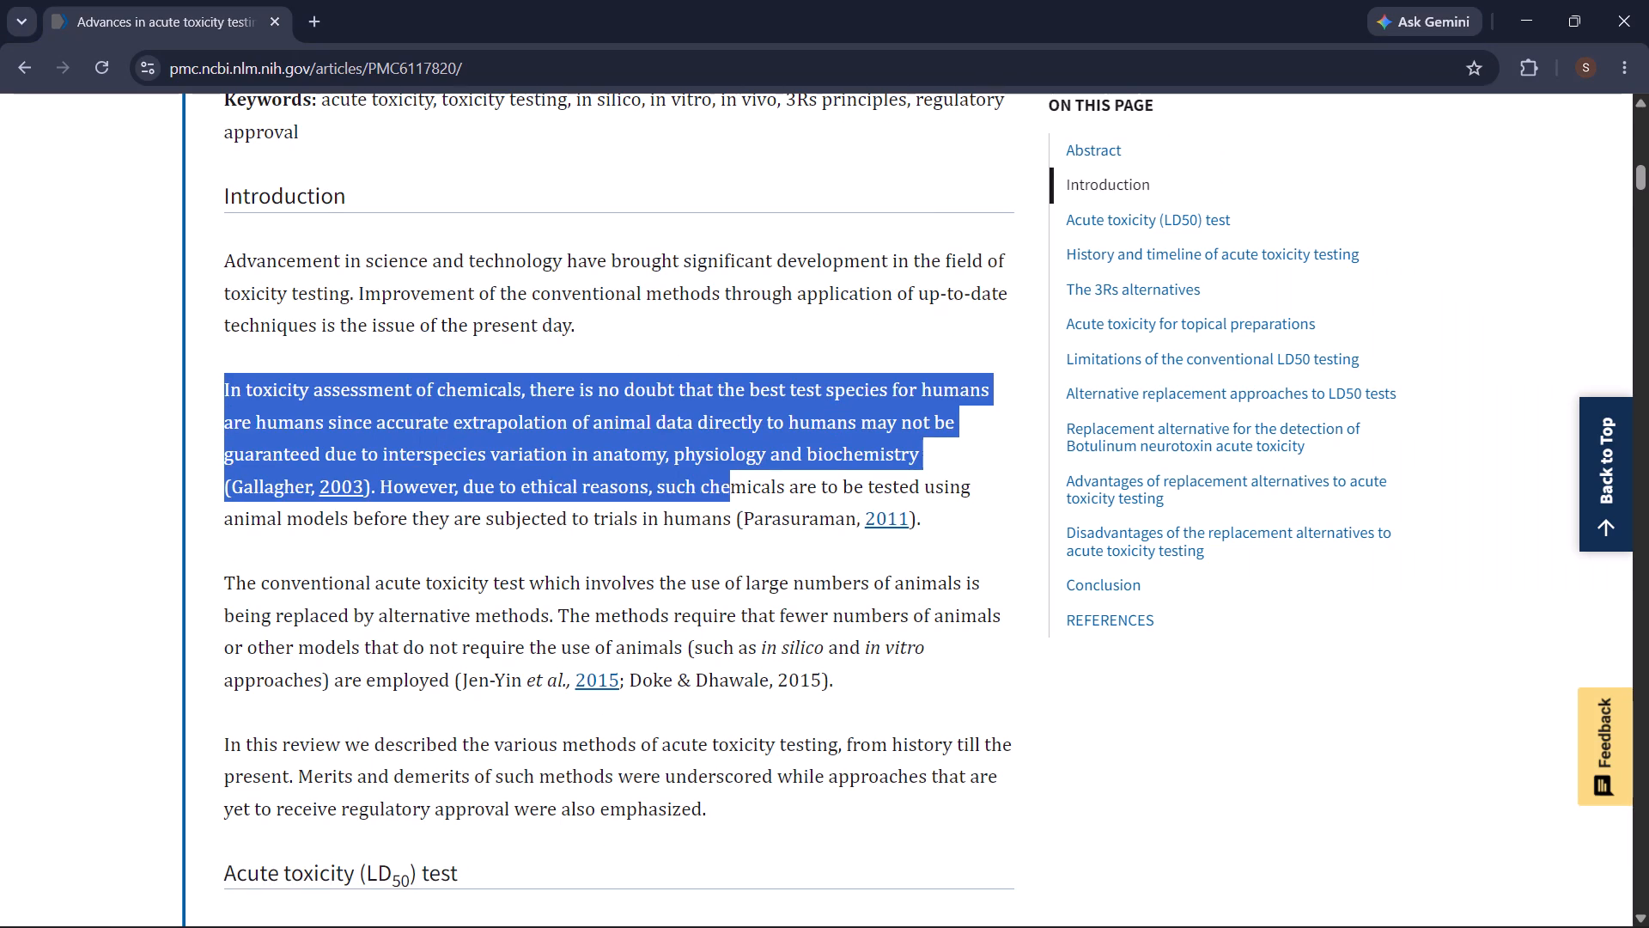
{"action": "left_click_drag", "start_coordinate": [739, 489], "coordinate": [971, 571]}
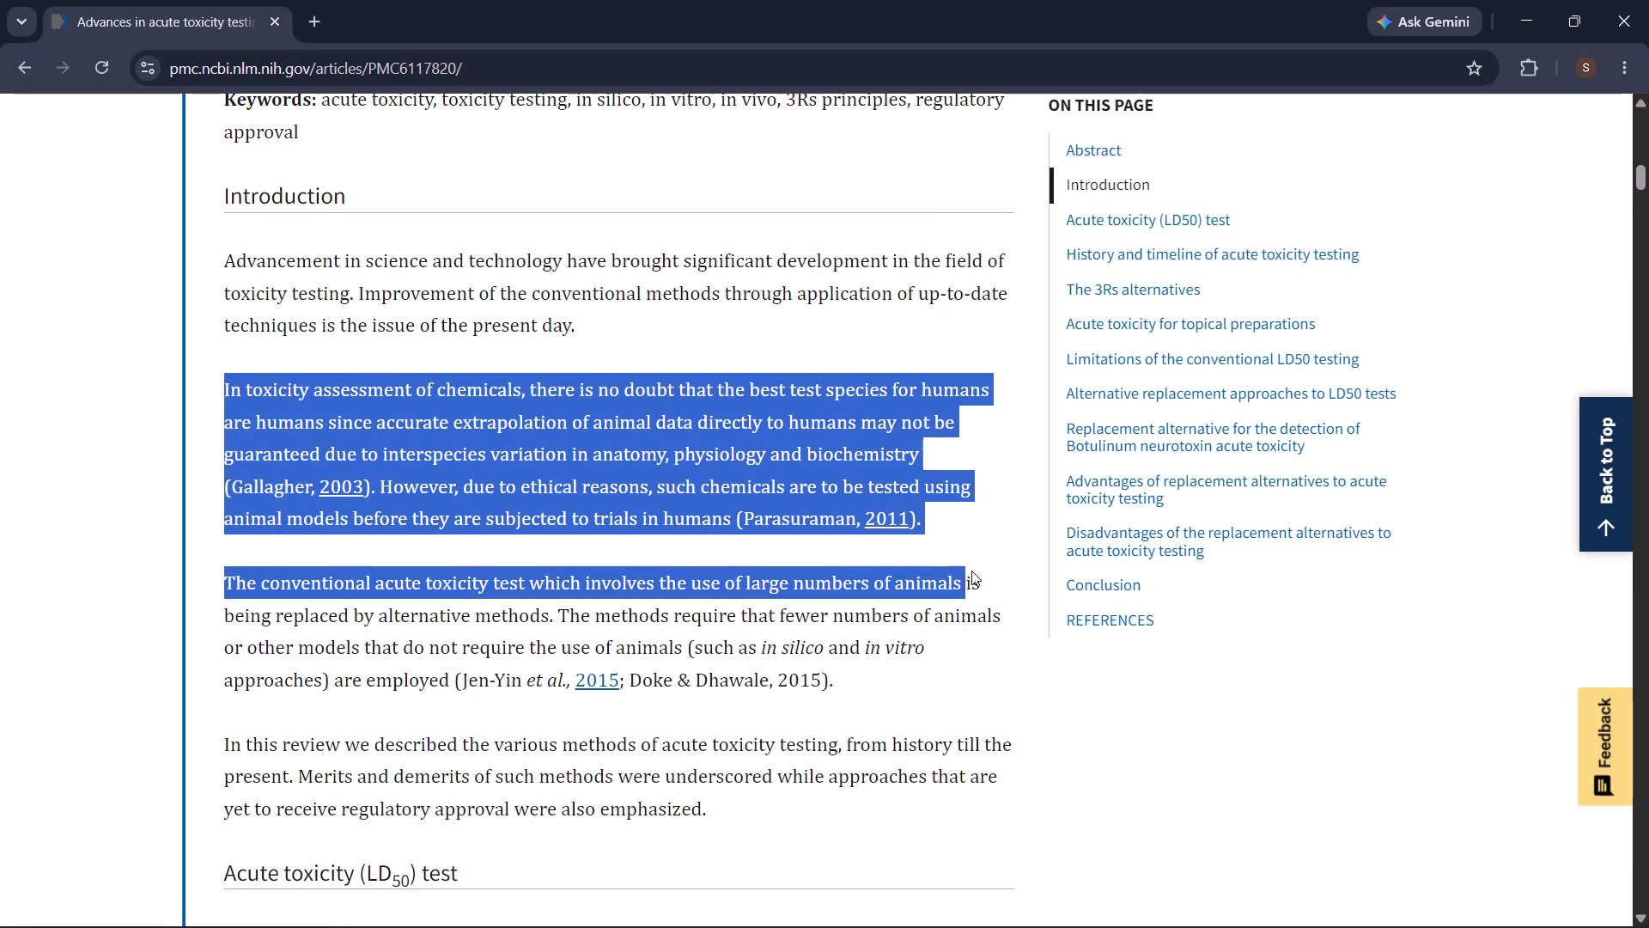
{"action": "left_click_drag", "start_coordinate": [971, 571], "coordinate": [1015, 693]}
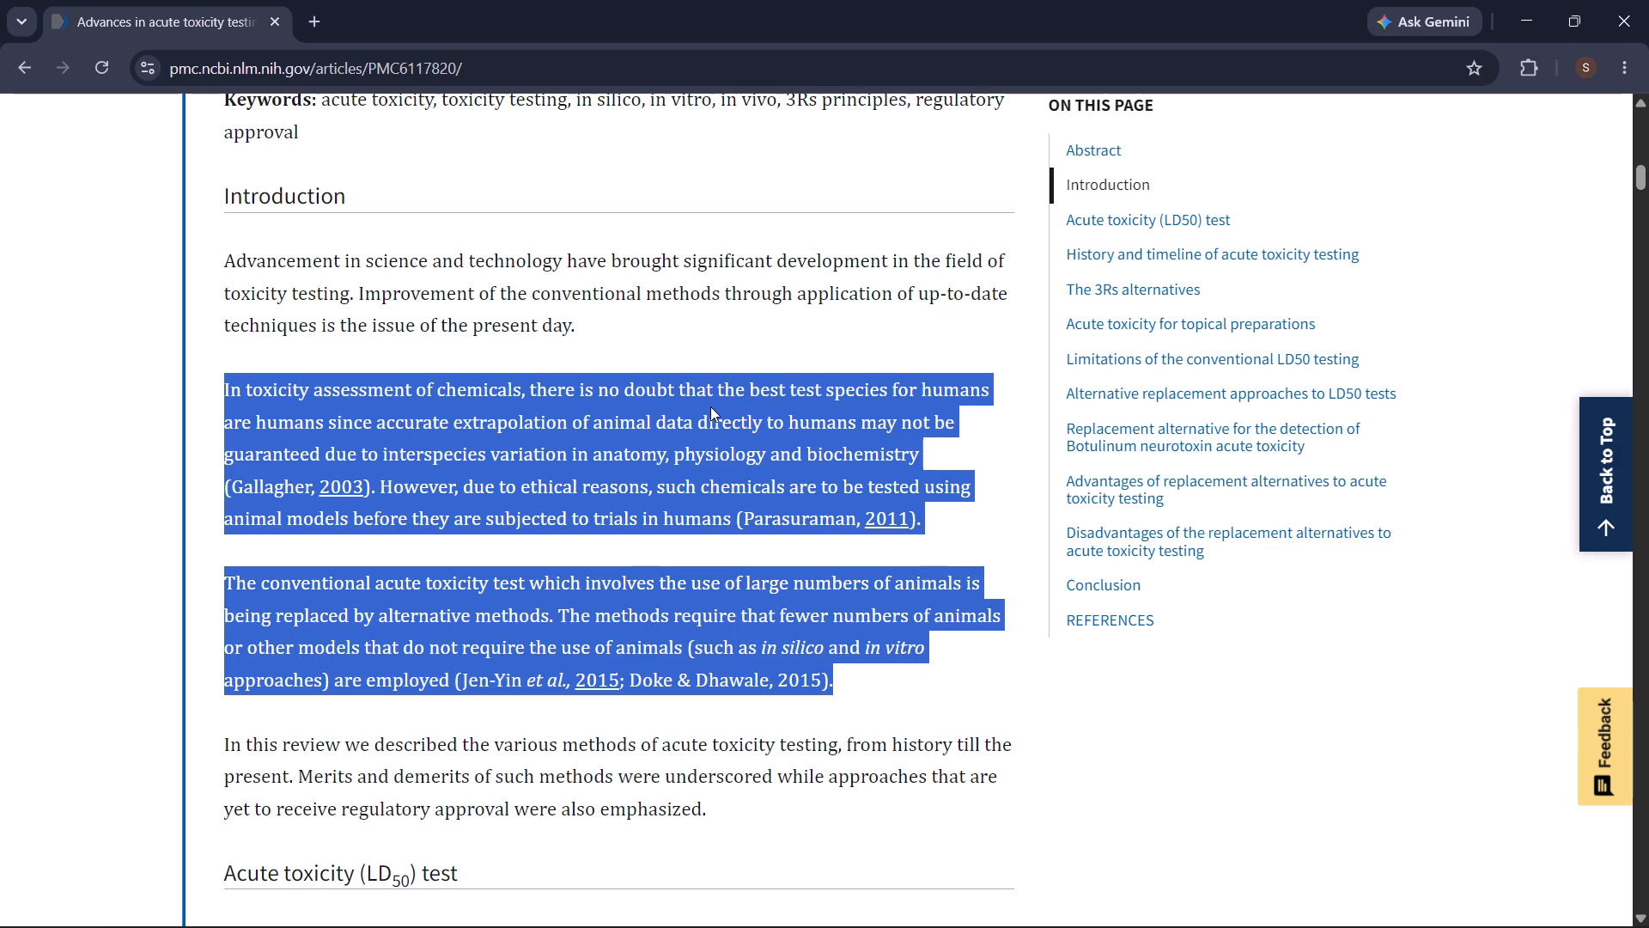
{"action": "key", "text": "ctrl+c"}
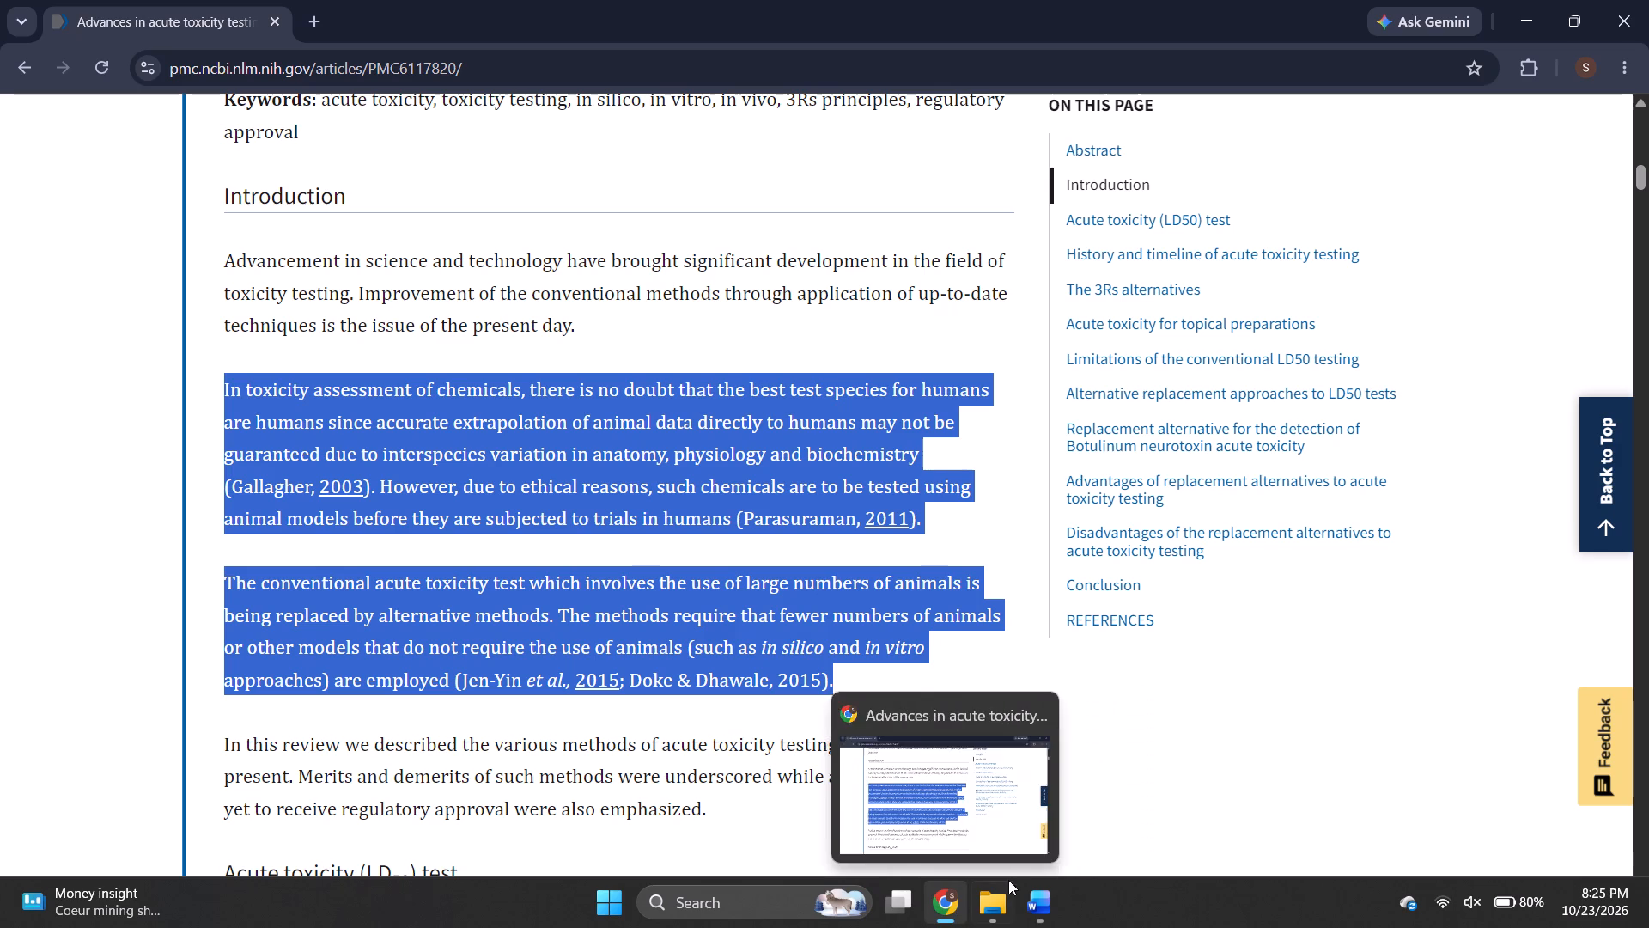
{"action": "left_click", "coordinate": [1036, 898]}
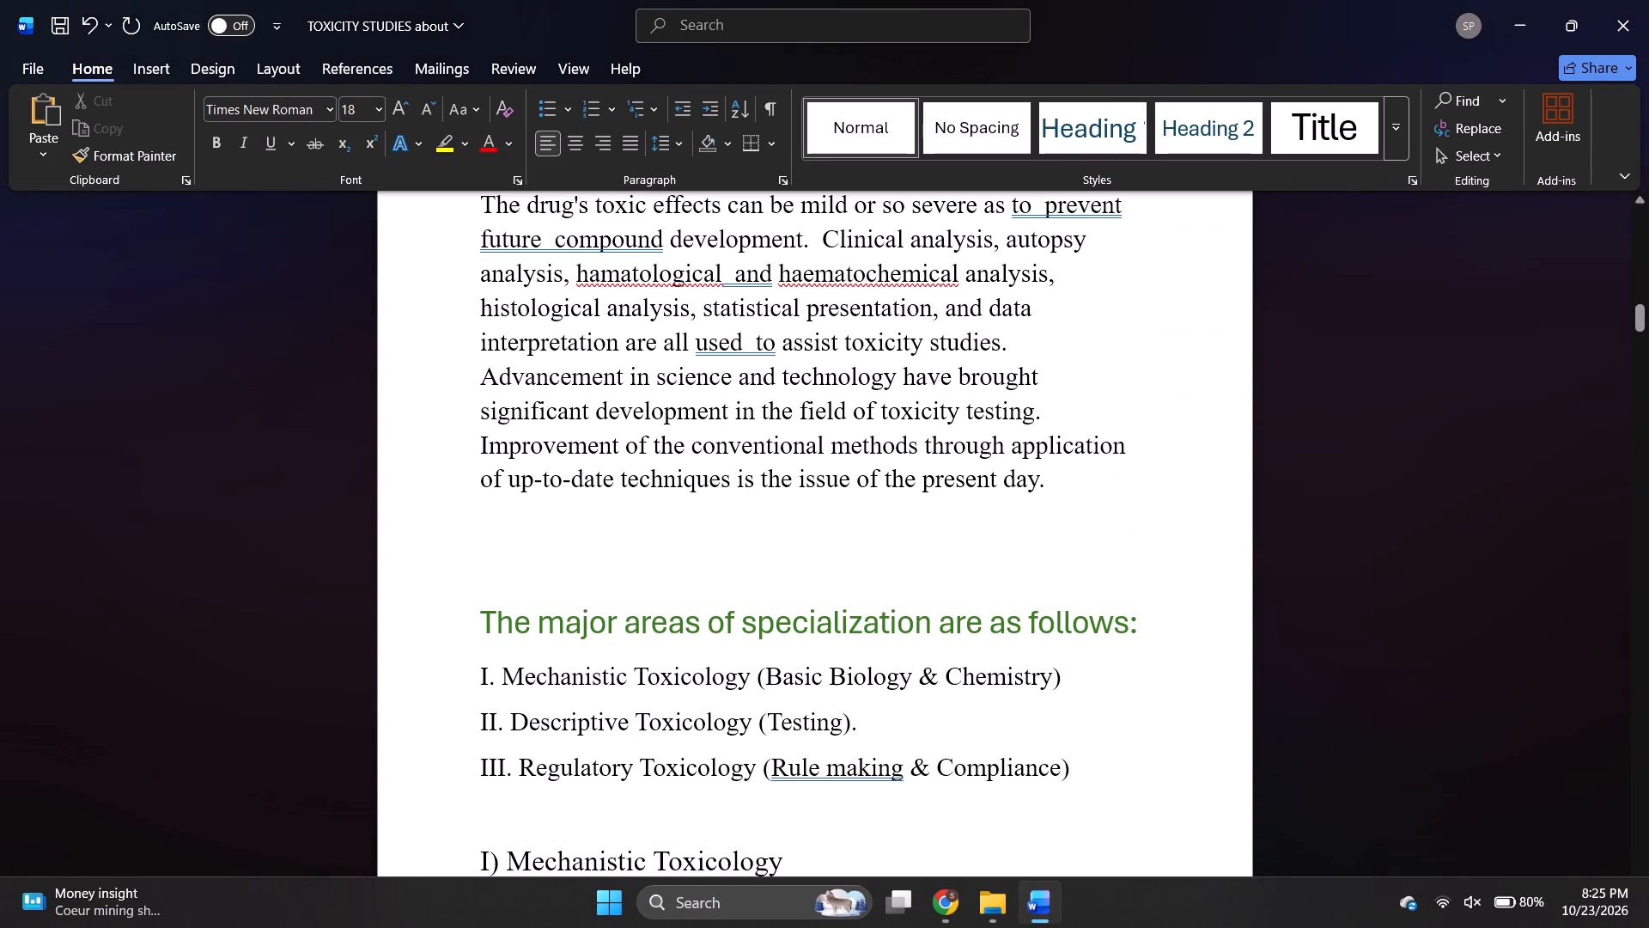
{"action": "left_click", "coordinate": [480, 512]}
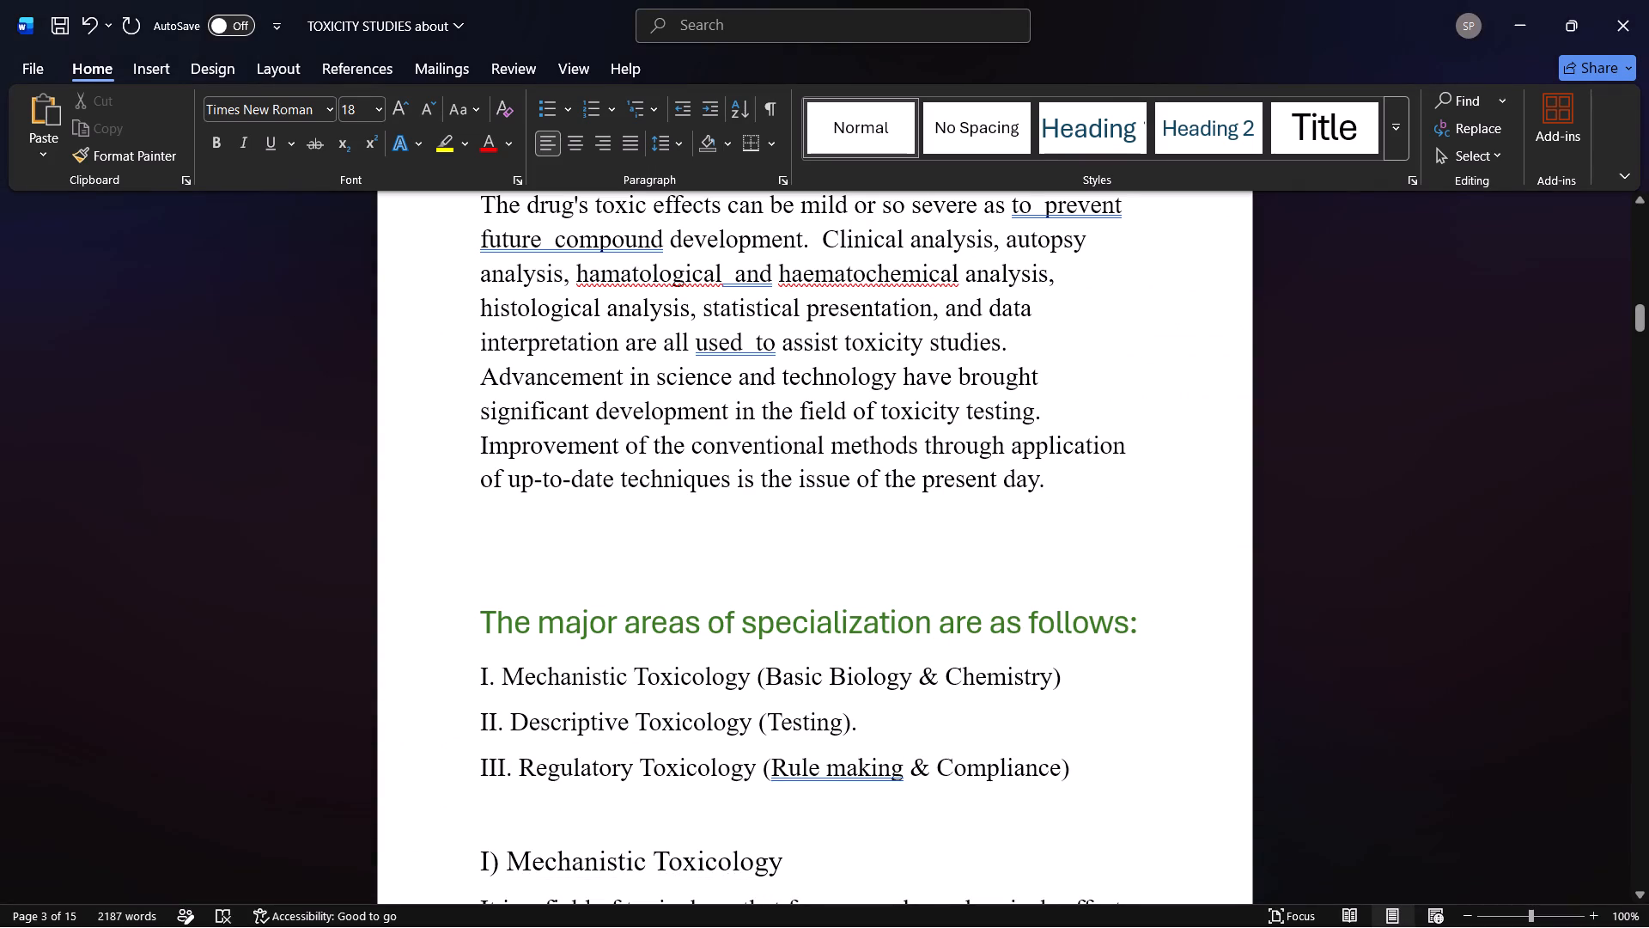
{"action": "key", "text": "ctrl+v"}
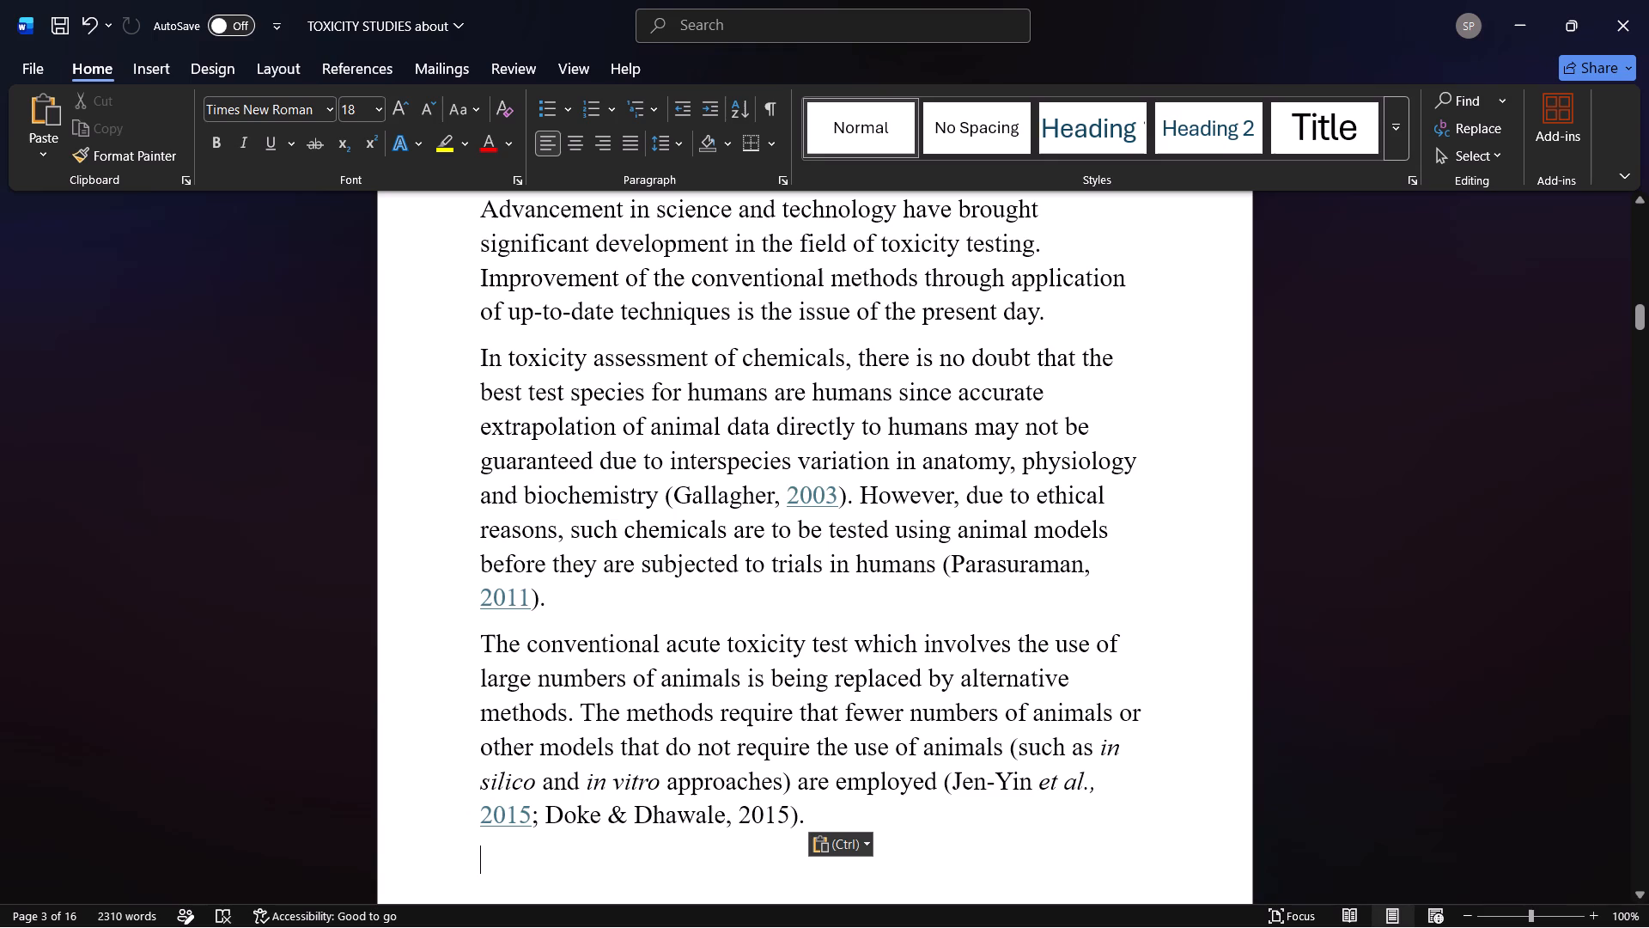
Split the text after "assist toxicity studies." so "Advancement in science and technology" starts its own paragraph, trimming the extra spaces before it.
{"action": "scroll", "coordinate": [822, 362], "scroll_direction": "down", "scroll_amount": 1}
{"action": "scroll", "coordinate": [822, 362], "scroll_direction": "up", "scroll_amount": 3}
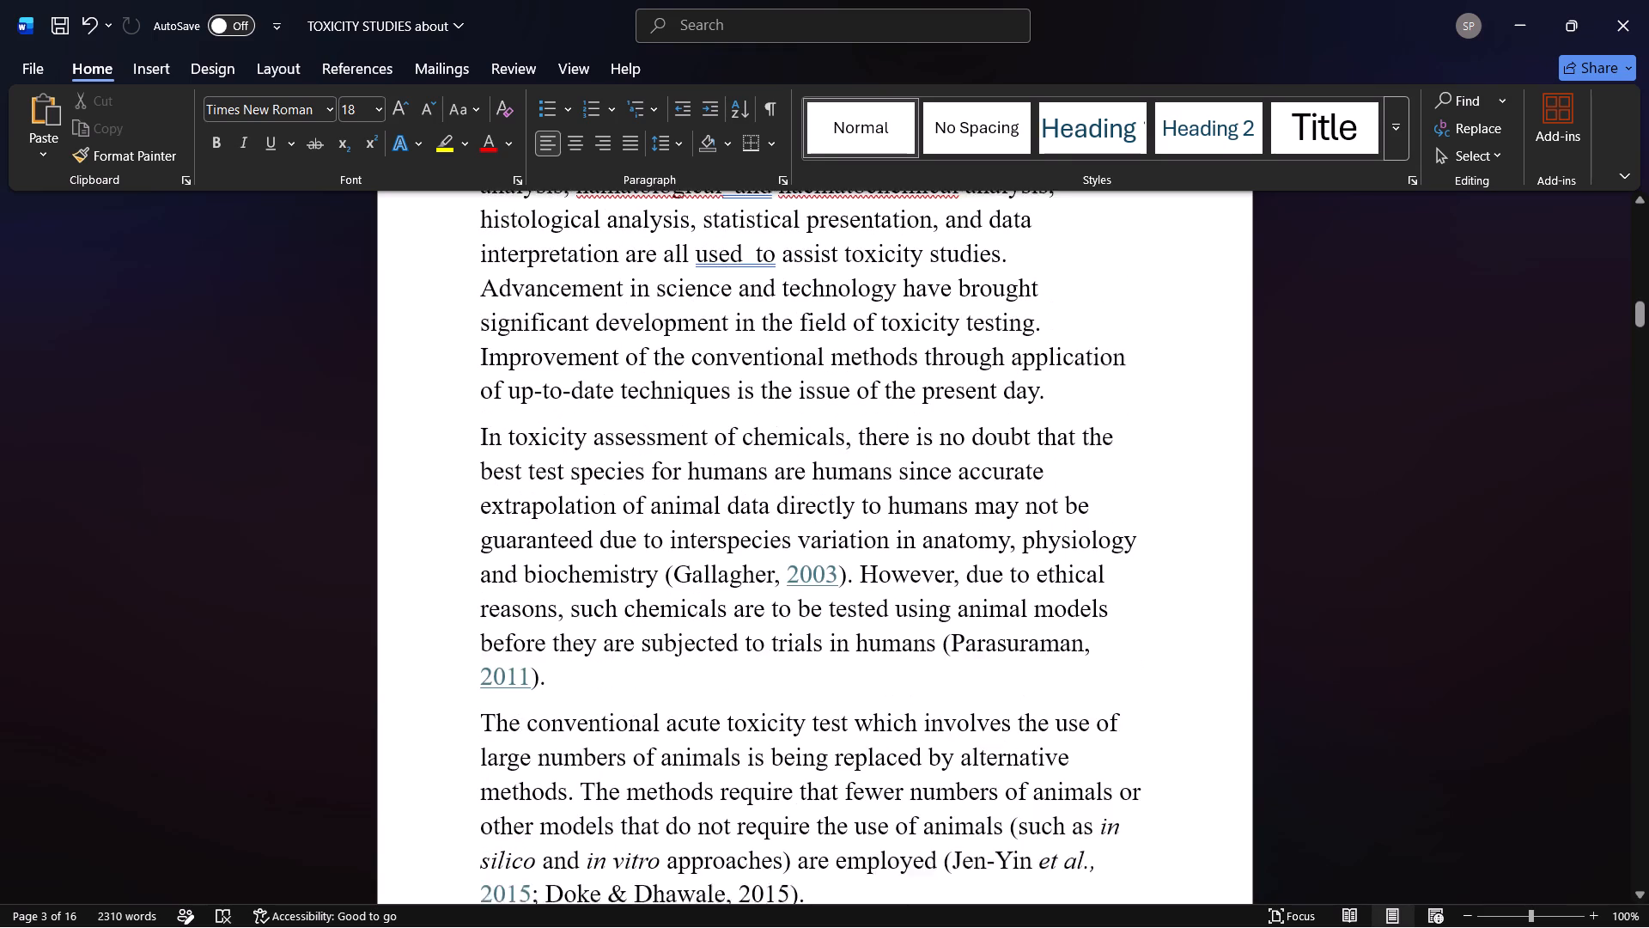
{"action": "scroll", "coordinate": [822, 362], "scroll_direction": "up", "scroll_amount": 4}
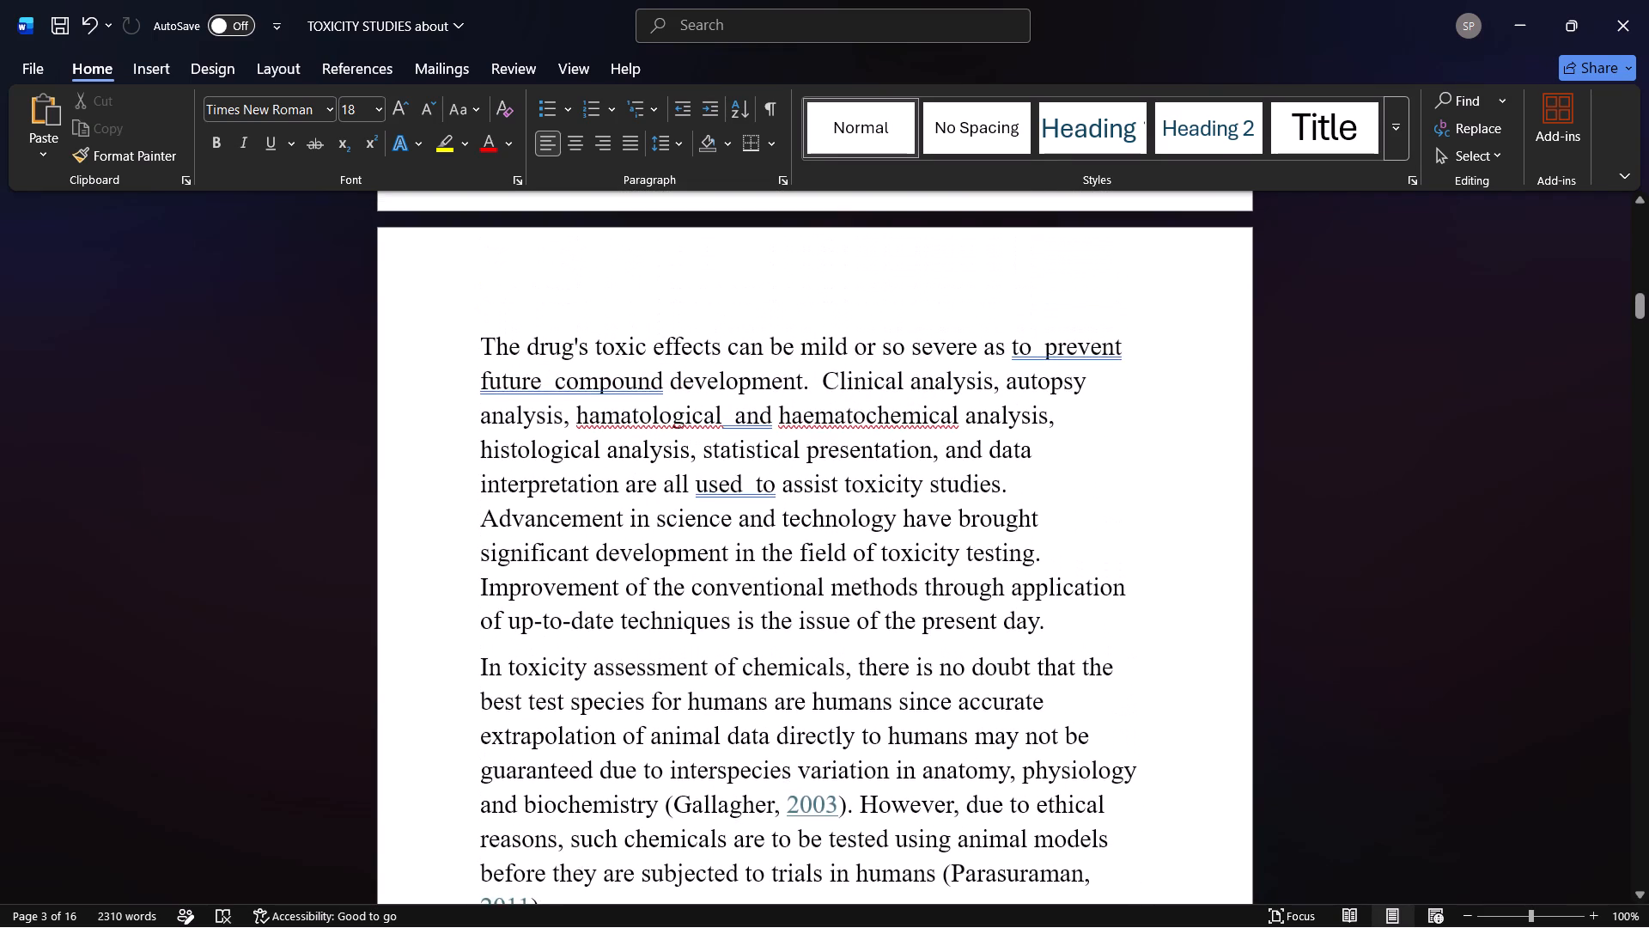
{"action": "scroll", "coordinate": [821, 362], "scroll_direction": "up", "scroll_amount": 3}
{"action": "scroll", "coordinate": [819, 360], "scroll_direction": "down", "scroll_amount": 1}
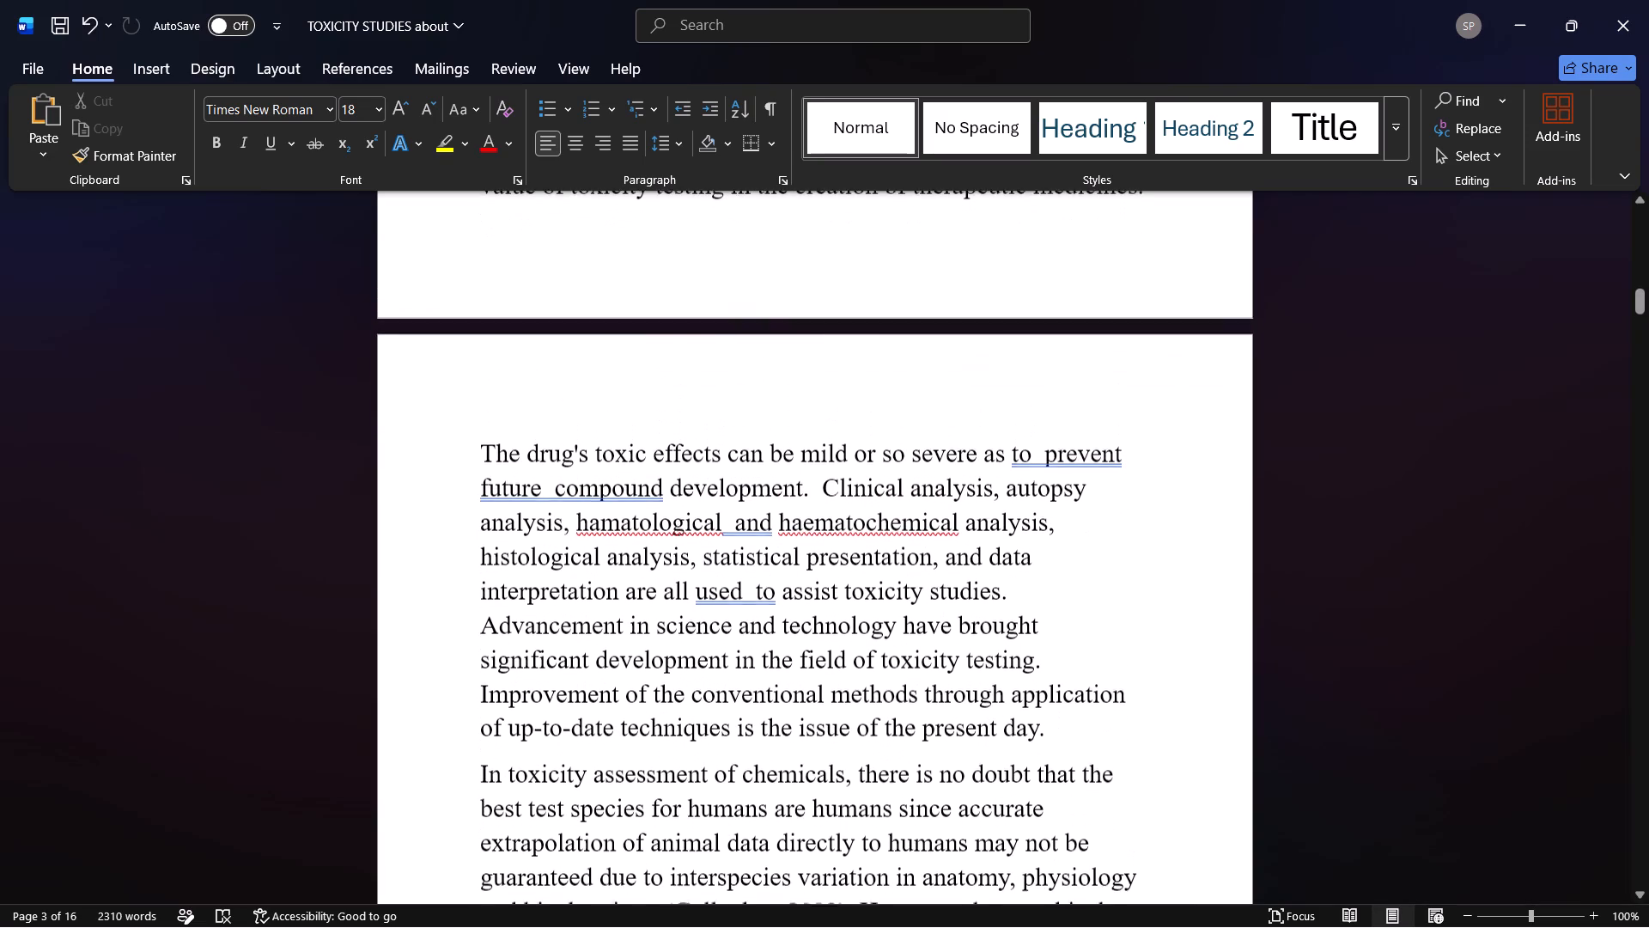
{"action": "left_click", "coordinate": [1010, 586]}
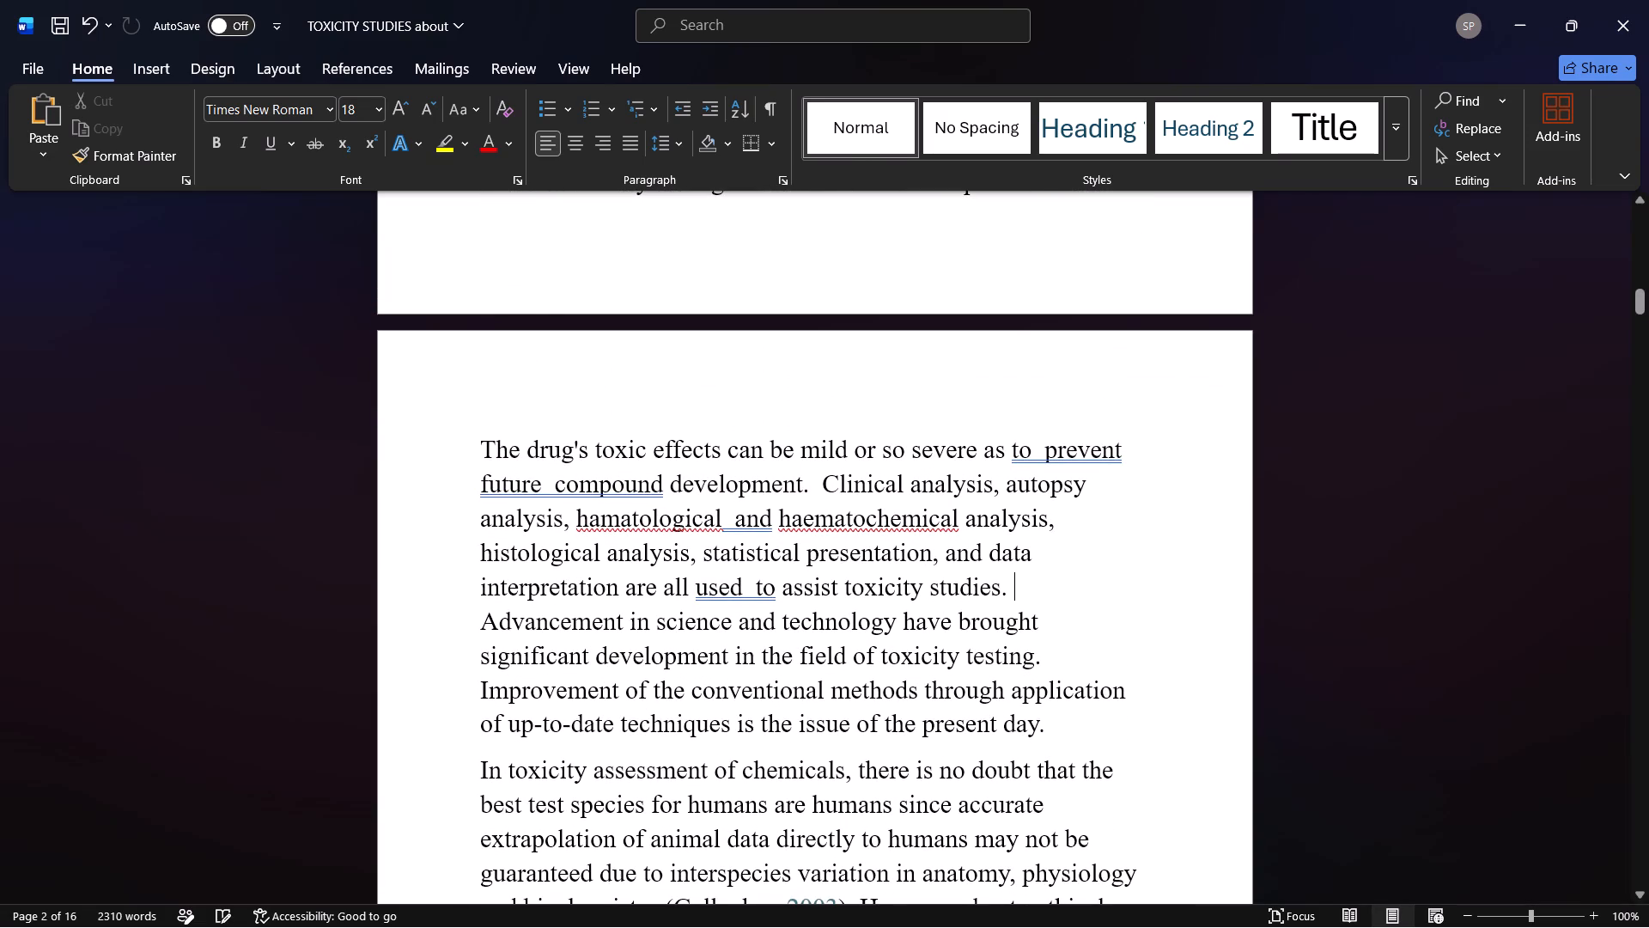
{"action": "key", "text": "Return"}
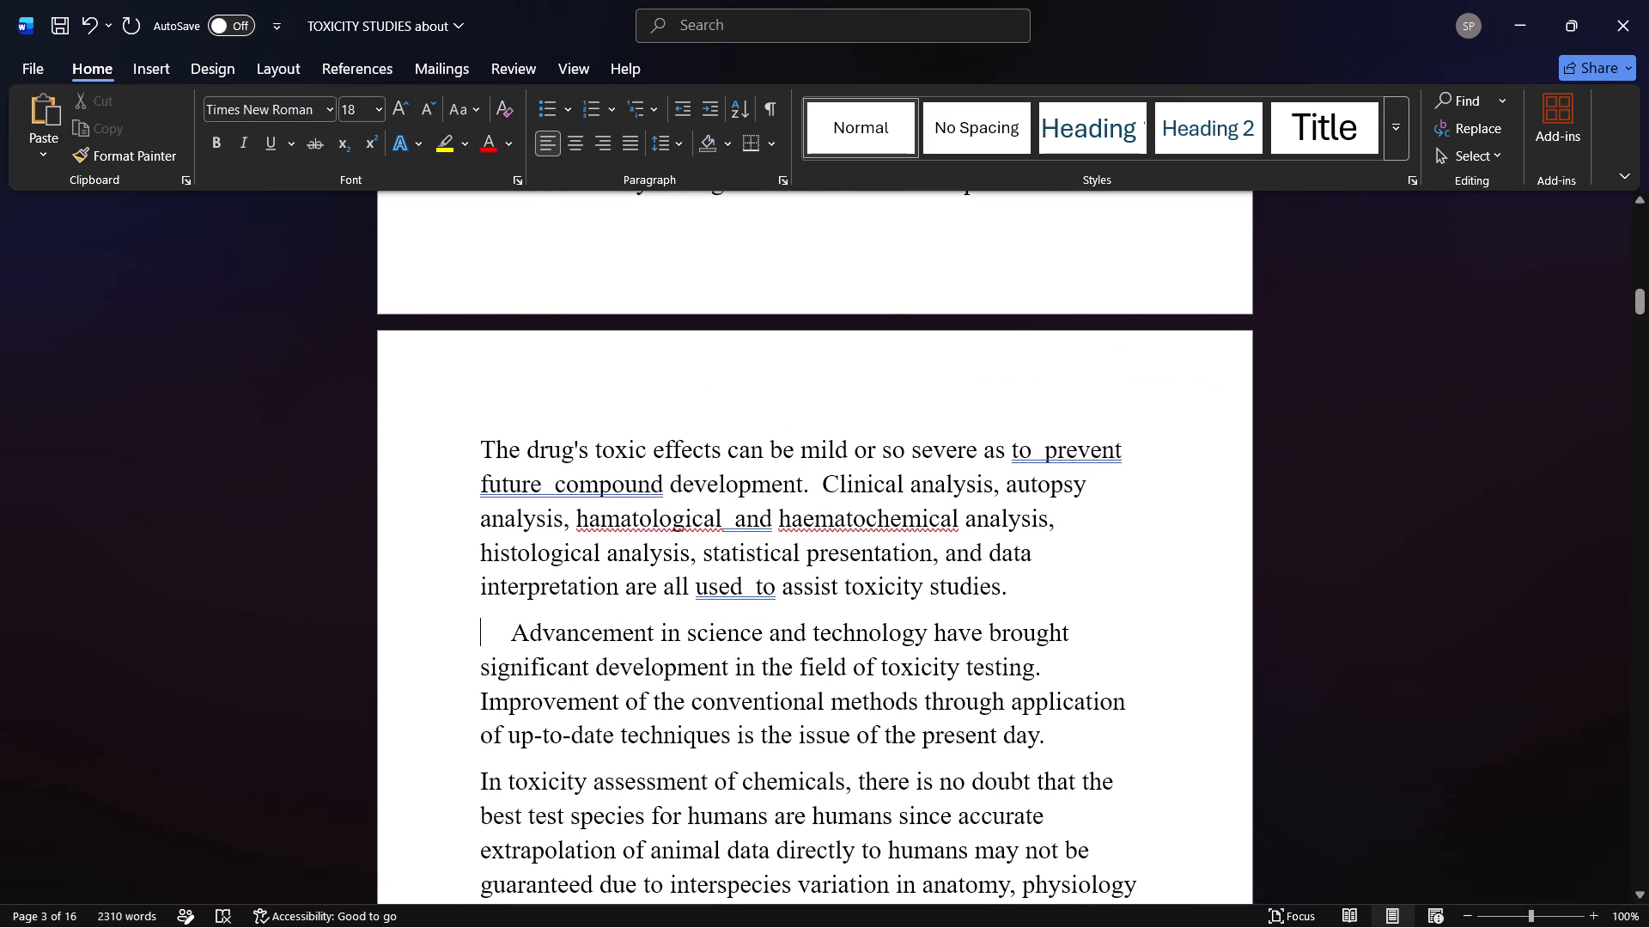
{"action": "left_click", "coordinate": [500, 641]}
{"action": "key", "text": "BackSpace"}
{"action": "key", "text": "BackSpace"}
{"action": "key", "text": "BackSpace"}
{"action": "key", "text": "BackSpace"}
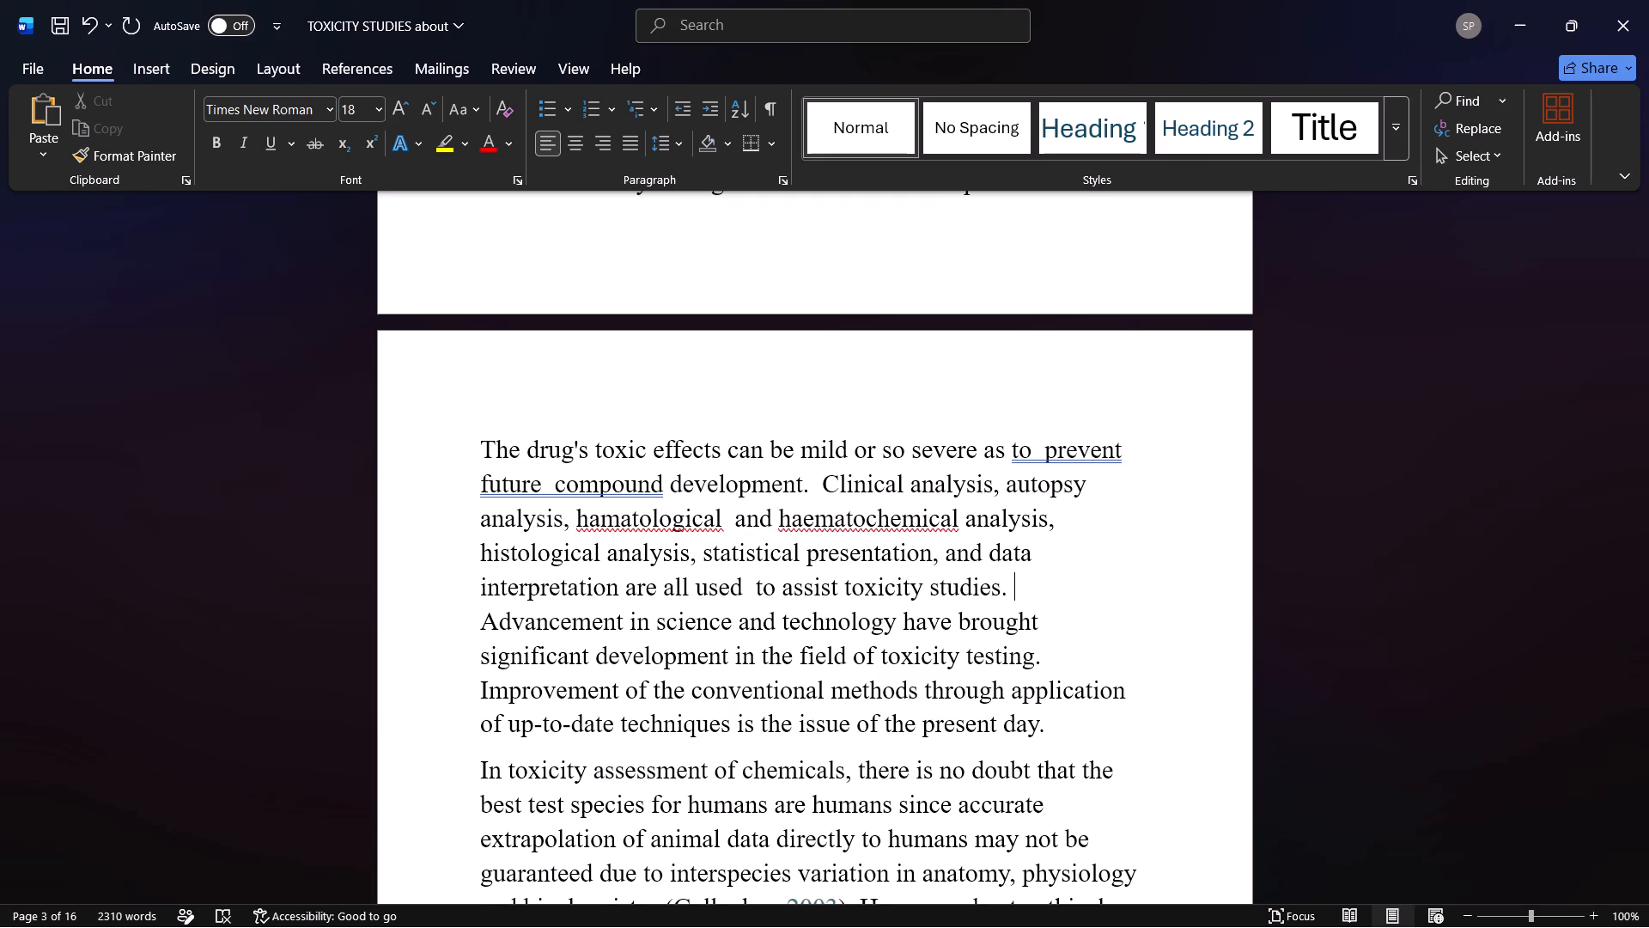
{"action": "key", "text": "Return"}
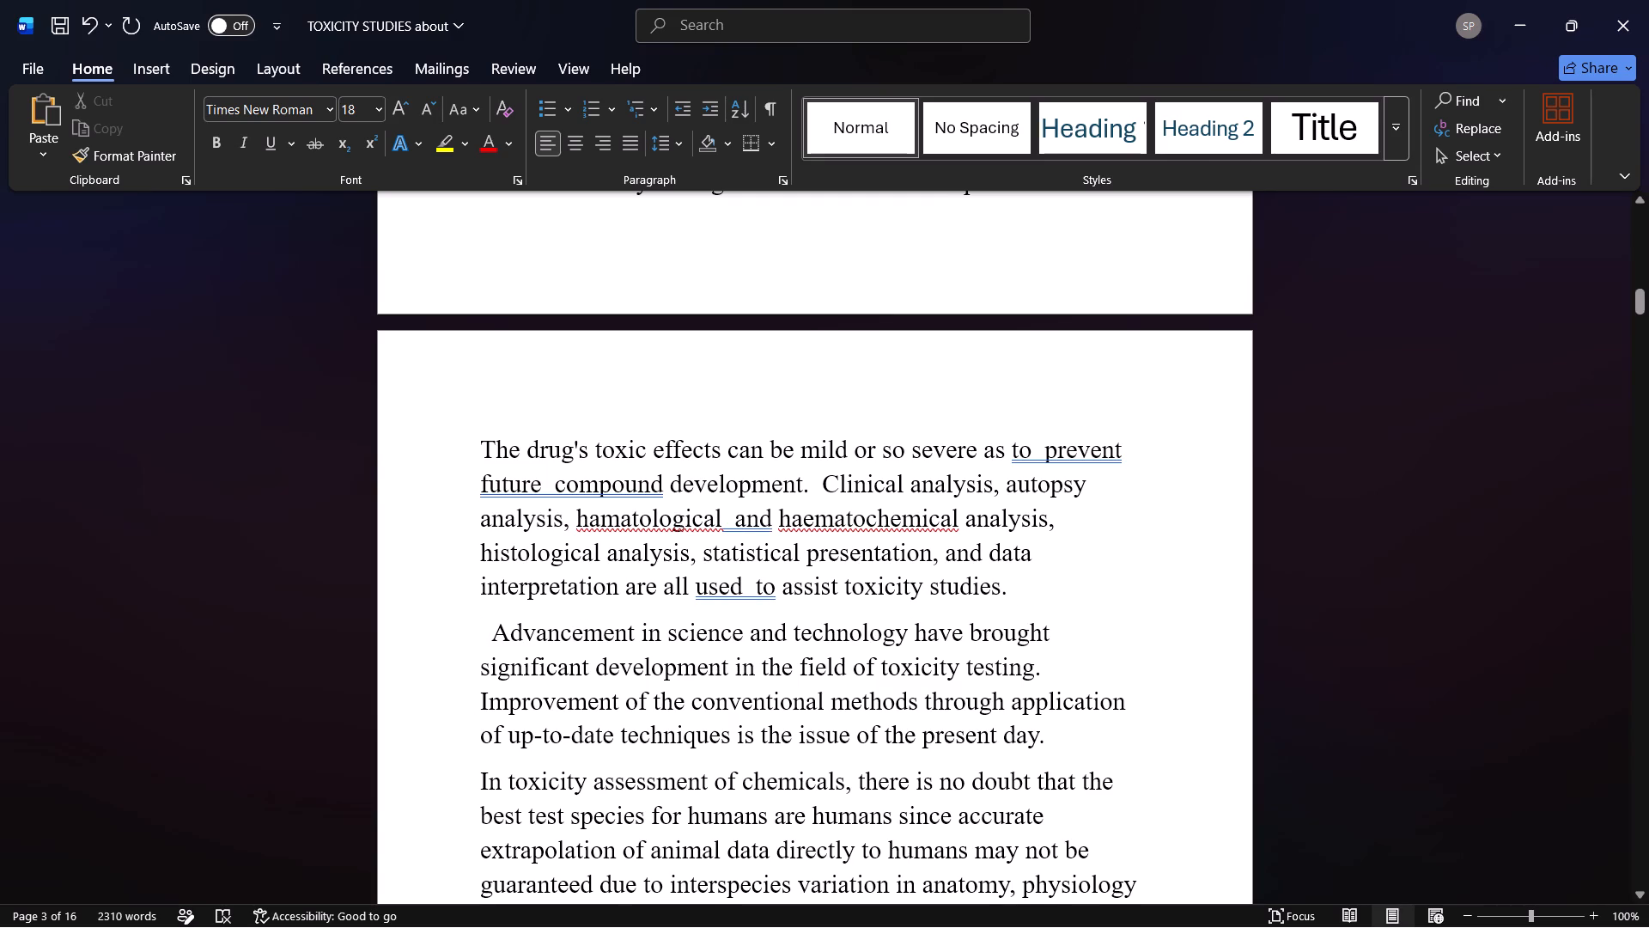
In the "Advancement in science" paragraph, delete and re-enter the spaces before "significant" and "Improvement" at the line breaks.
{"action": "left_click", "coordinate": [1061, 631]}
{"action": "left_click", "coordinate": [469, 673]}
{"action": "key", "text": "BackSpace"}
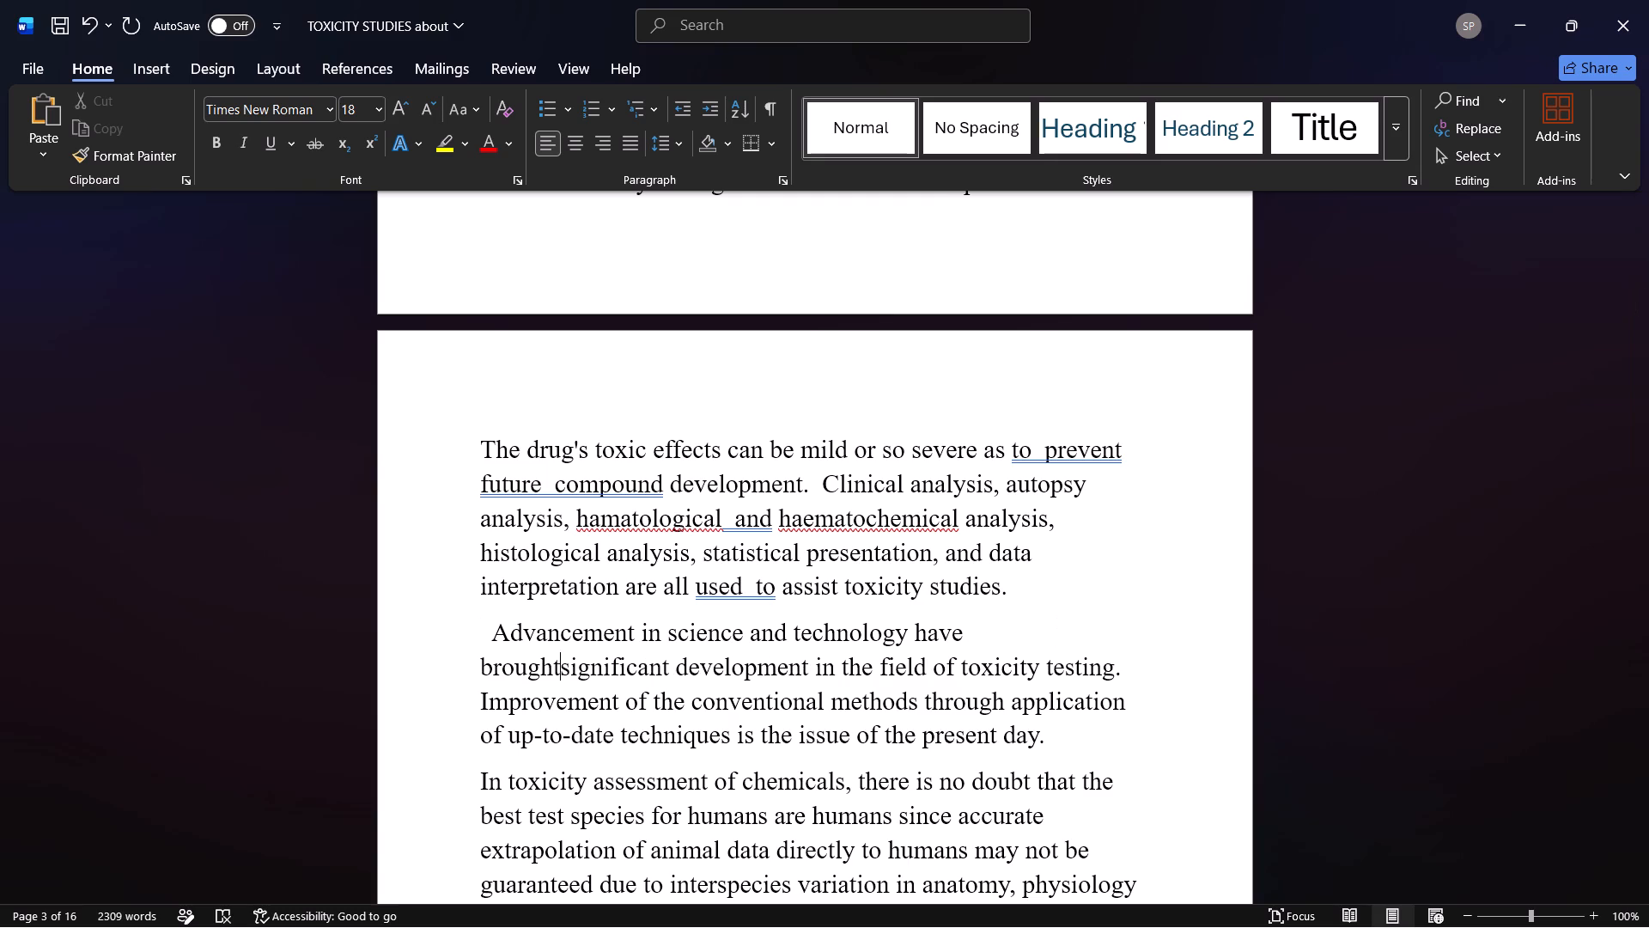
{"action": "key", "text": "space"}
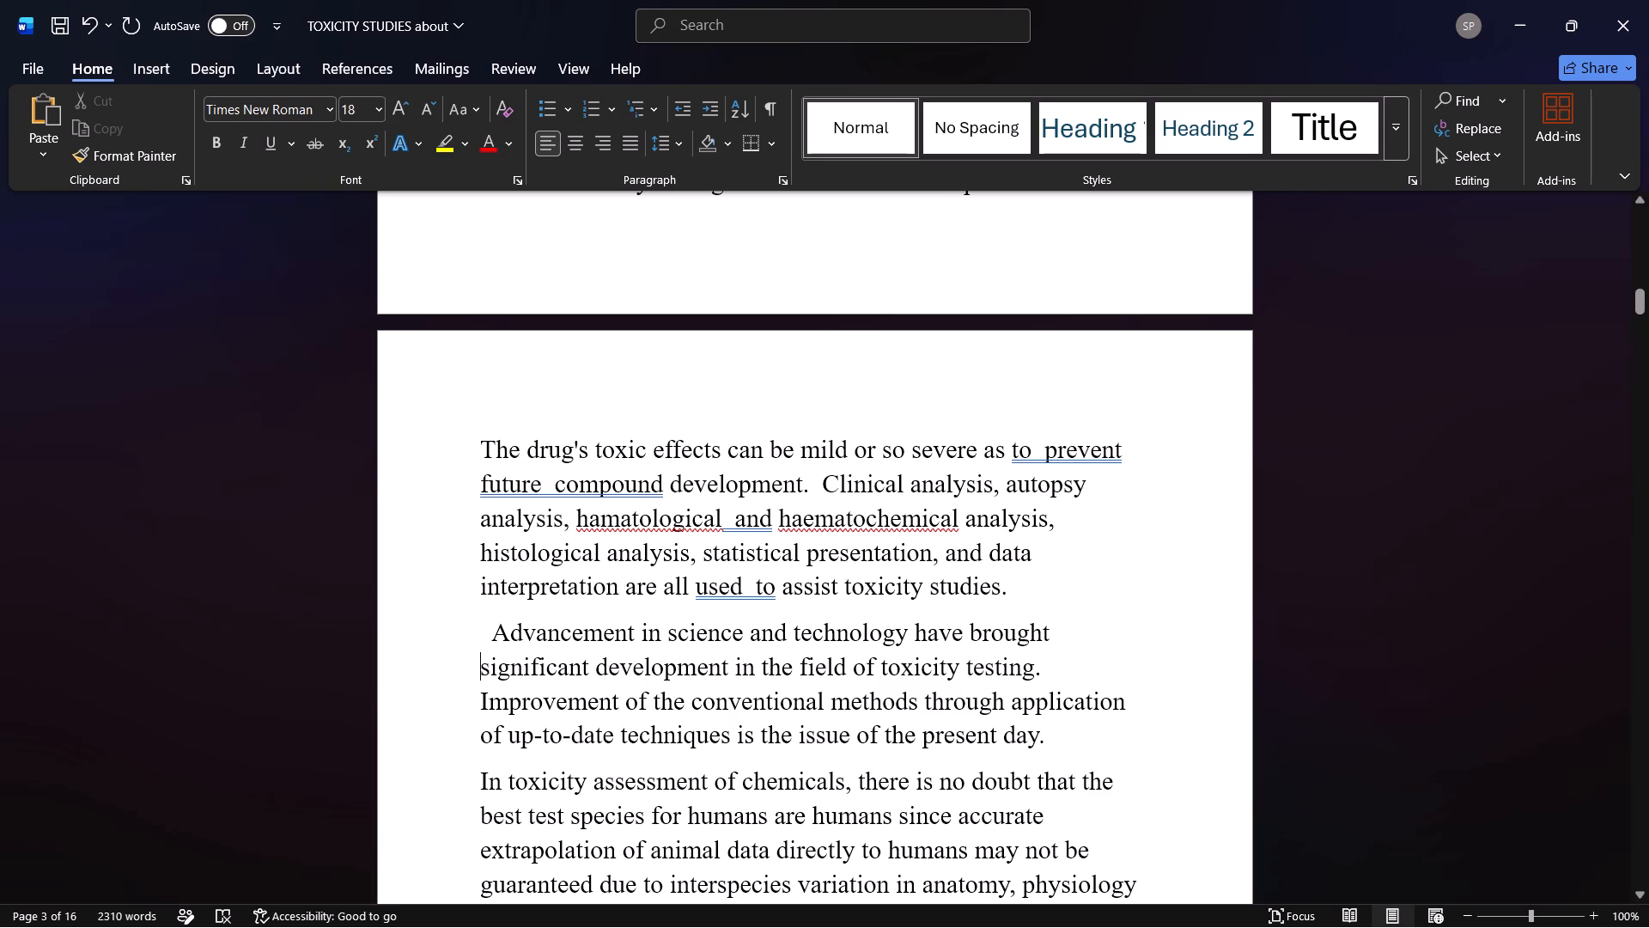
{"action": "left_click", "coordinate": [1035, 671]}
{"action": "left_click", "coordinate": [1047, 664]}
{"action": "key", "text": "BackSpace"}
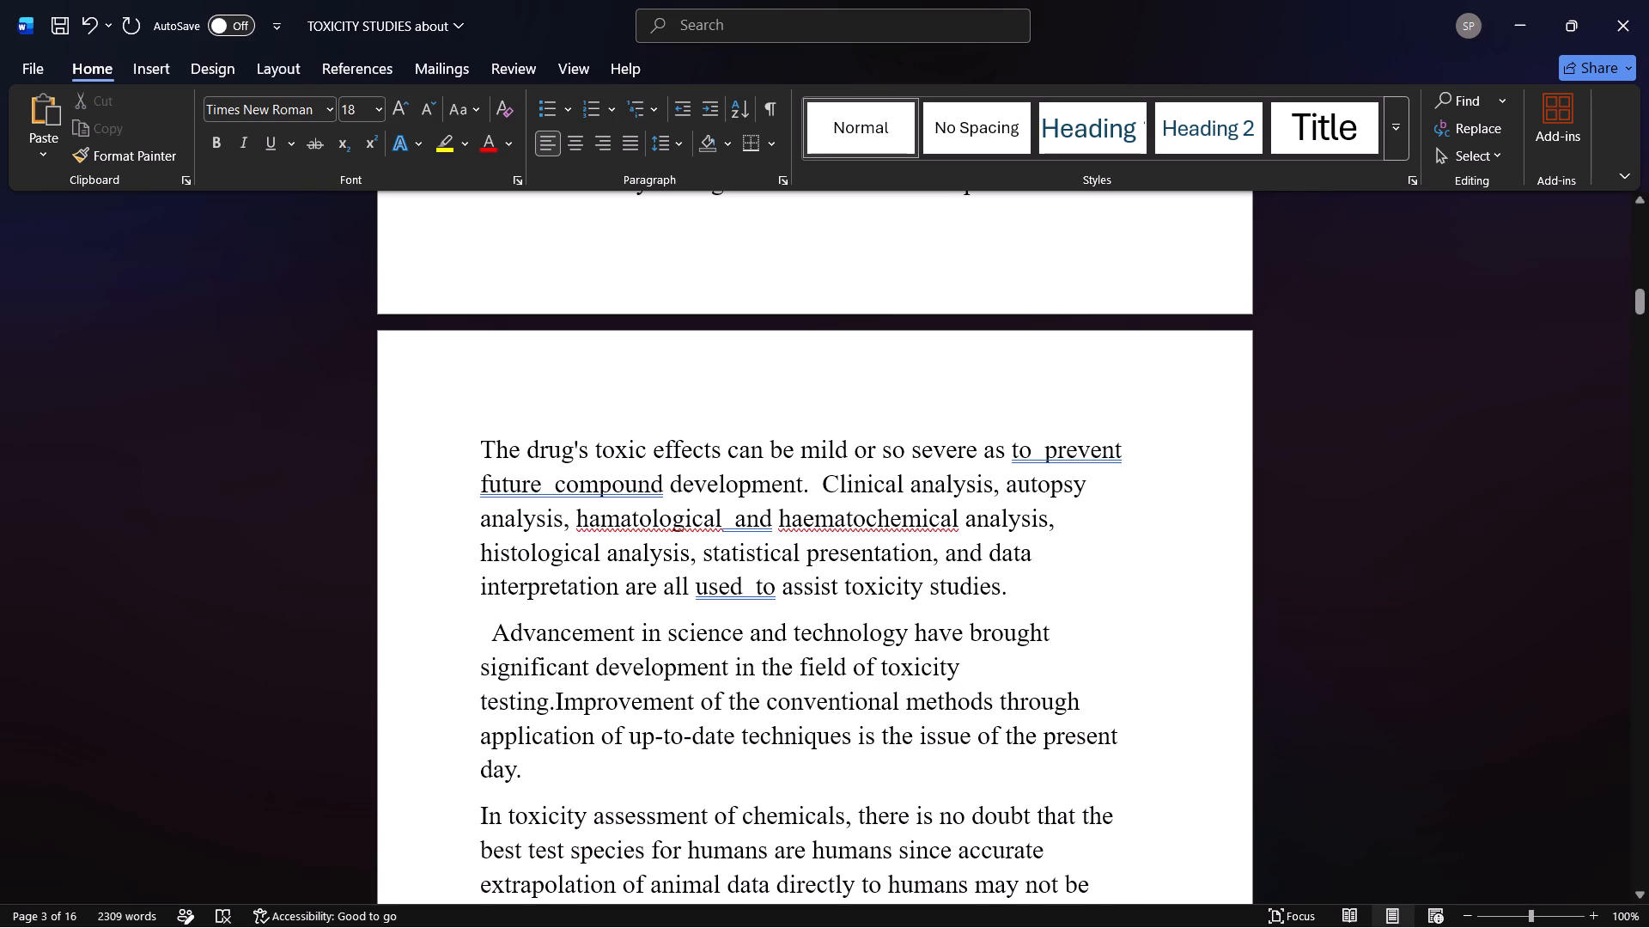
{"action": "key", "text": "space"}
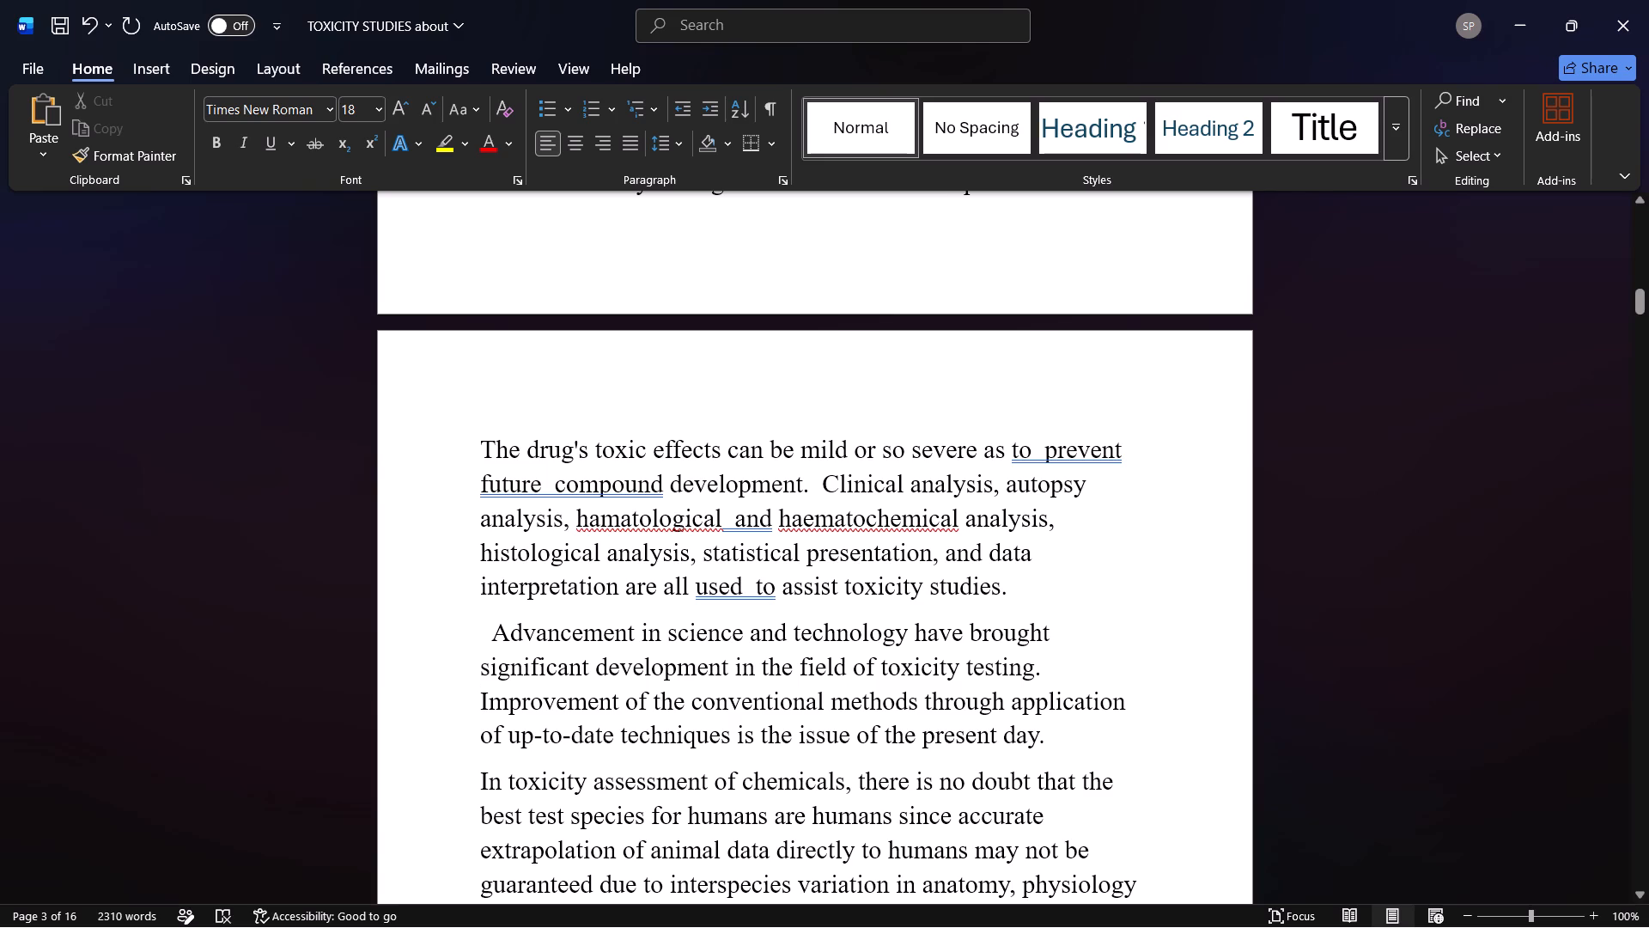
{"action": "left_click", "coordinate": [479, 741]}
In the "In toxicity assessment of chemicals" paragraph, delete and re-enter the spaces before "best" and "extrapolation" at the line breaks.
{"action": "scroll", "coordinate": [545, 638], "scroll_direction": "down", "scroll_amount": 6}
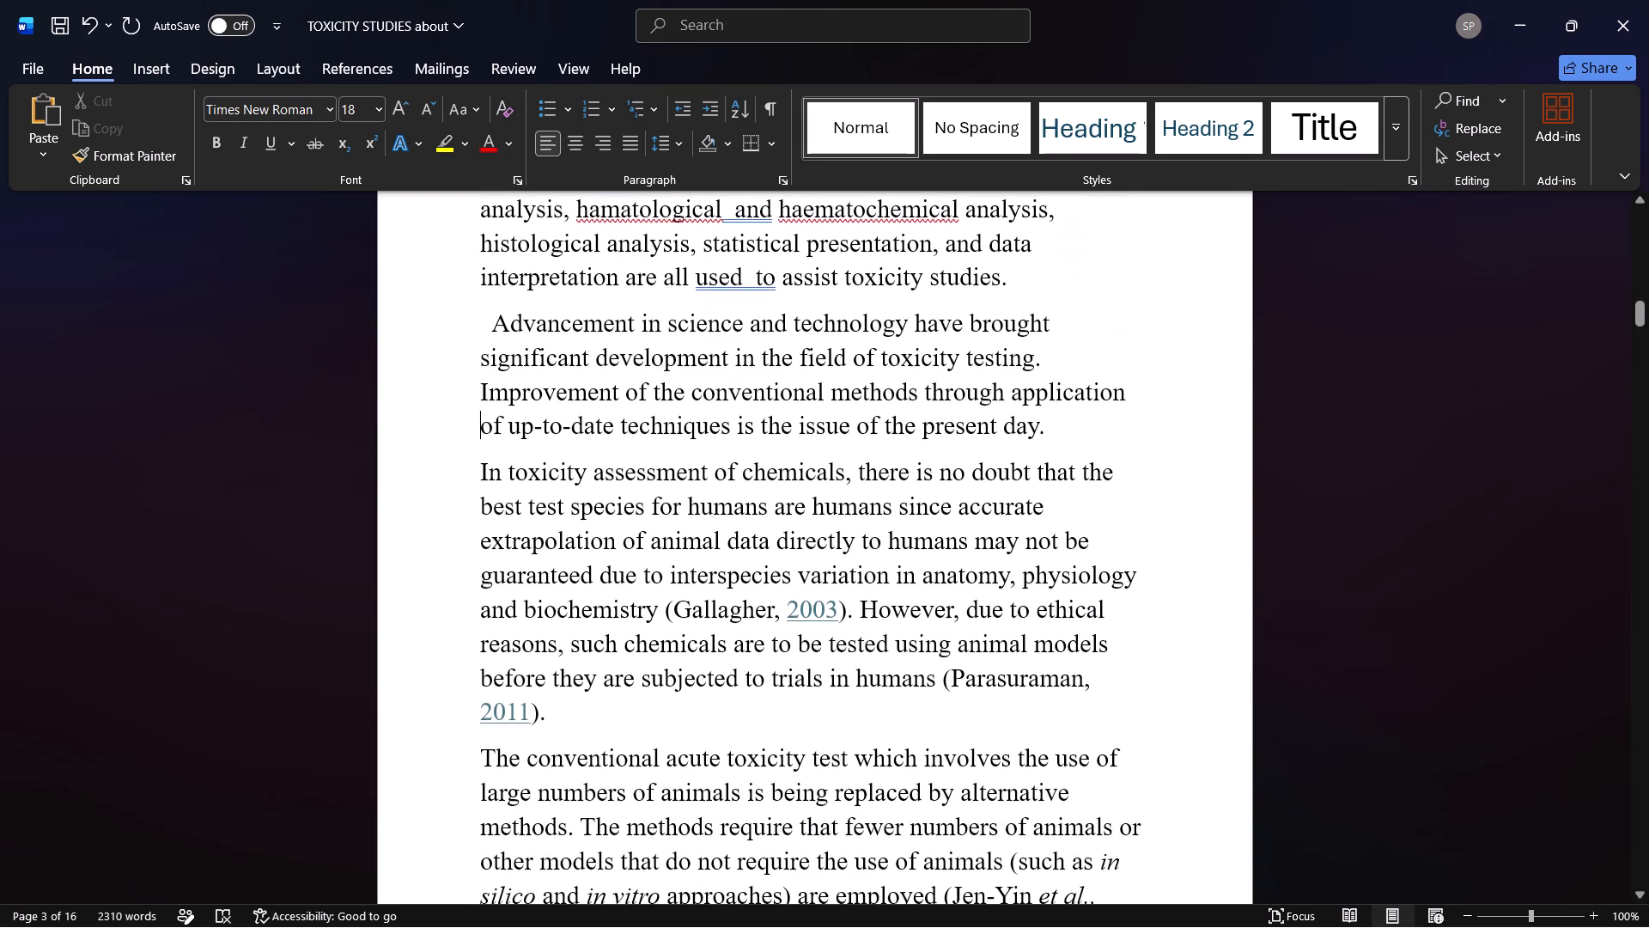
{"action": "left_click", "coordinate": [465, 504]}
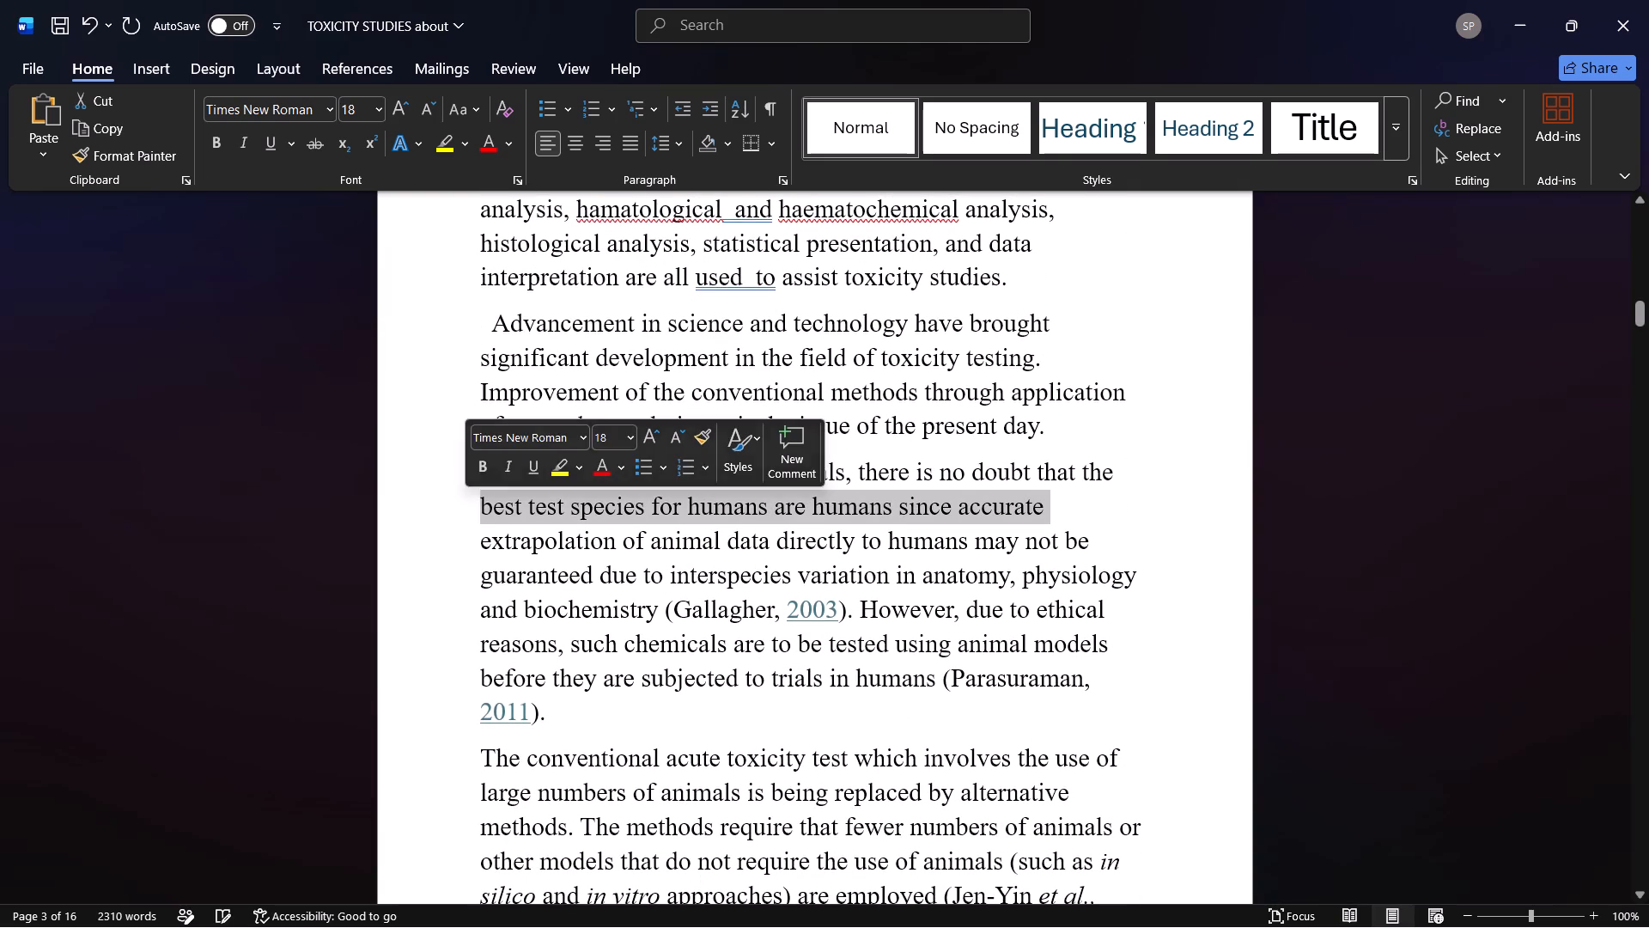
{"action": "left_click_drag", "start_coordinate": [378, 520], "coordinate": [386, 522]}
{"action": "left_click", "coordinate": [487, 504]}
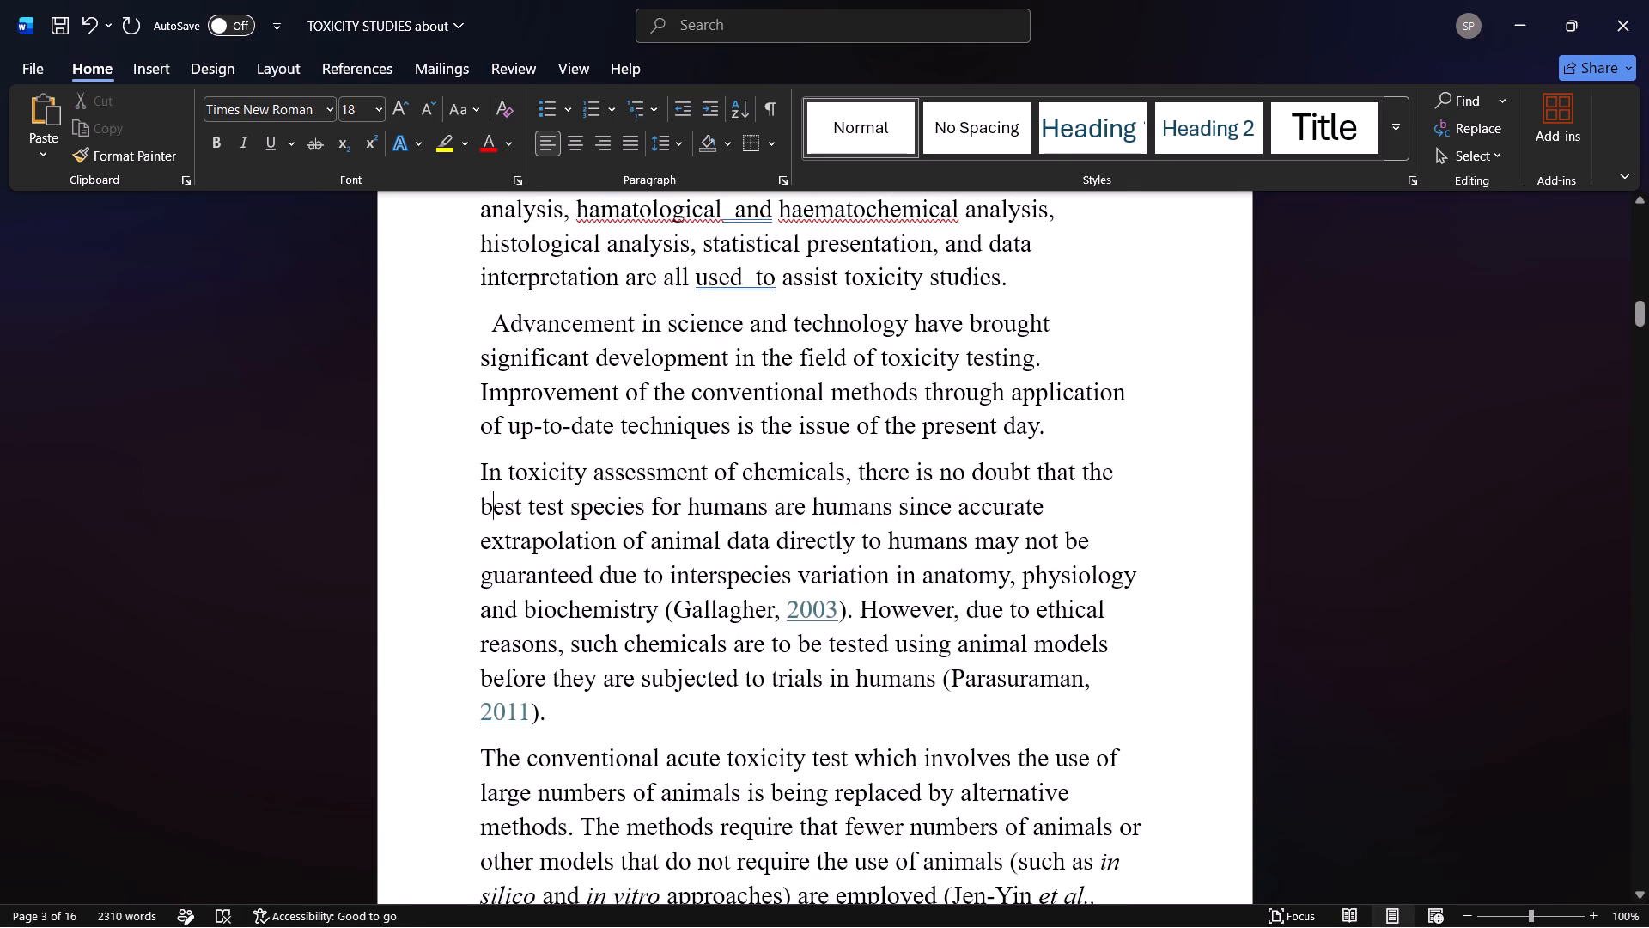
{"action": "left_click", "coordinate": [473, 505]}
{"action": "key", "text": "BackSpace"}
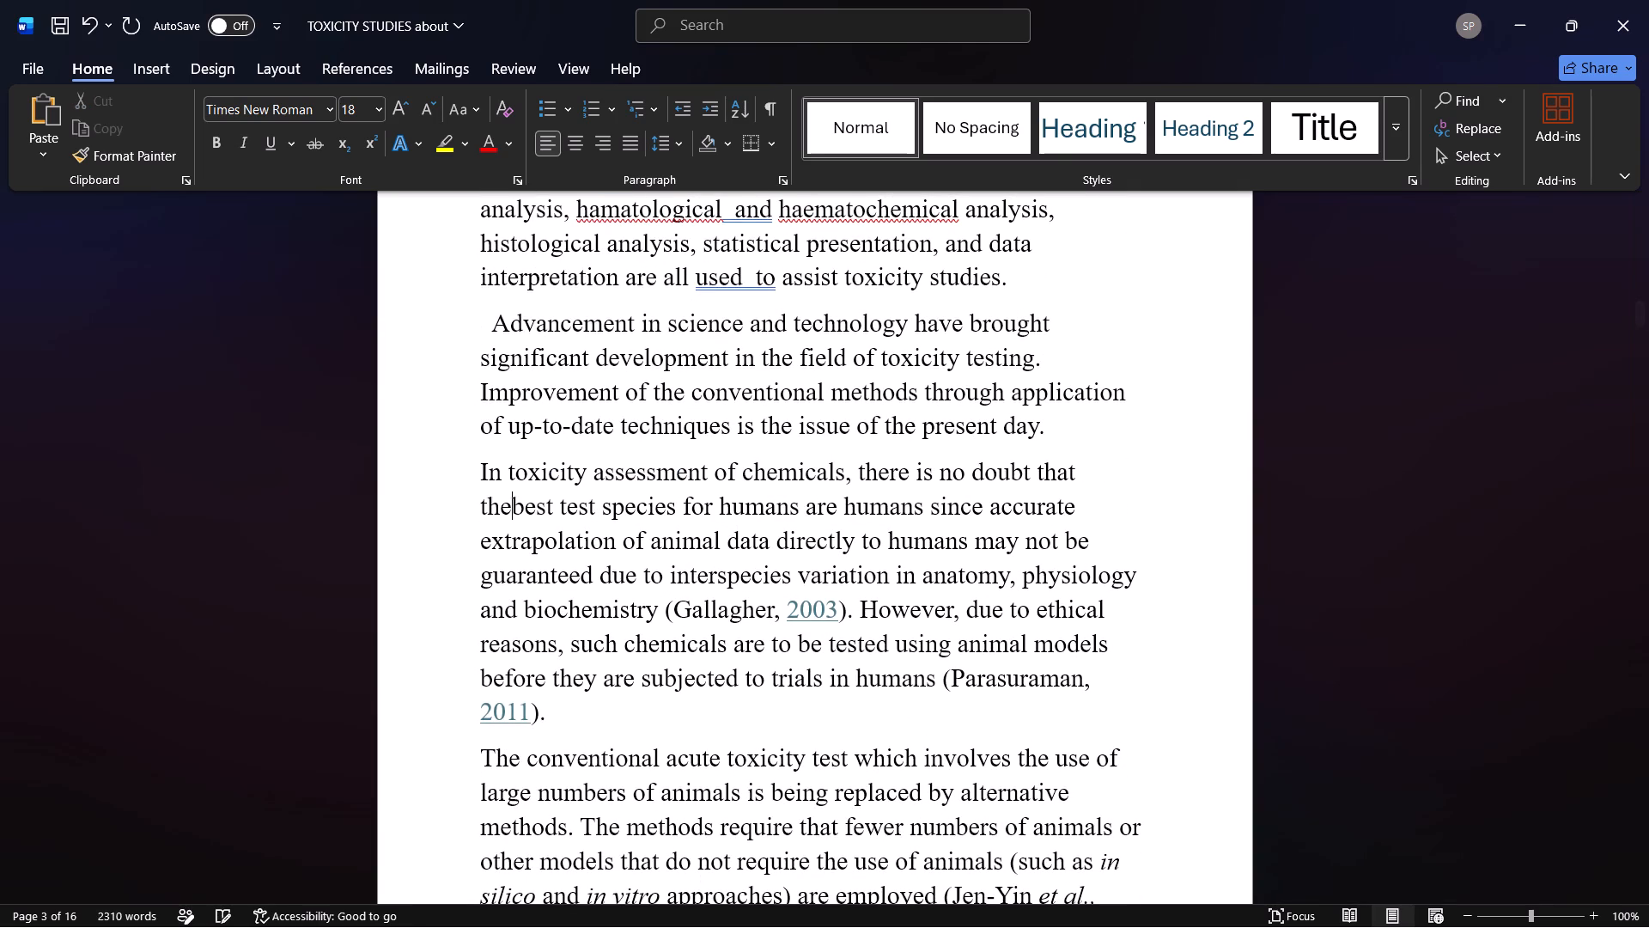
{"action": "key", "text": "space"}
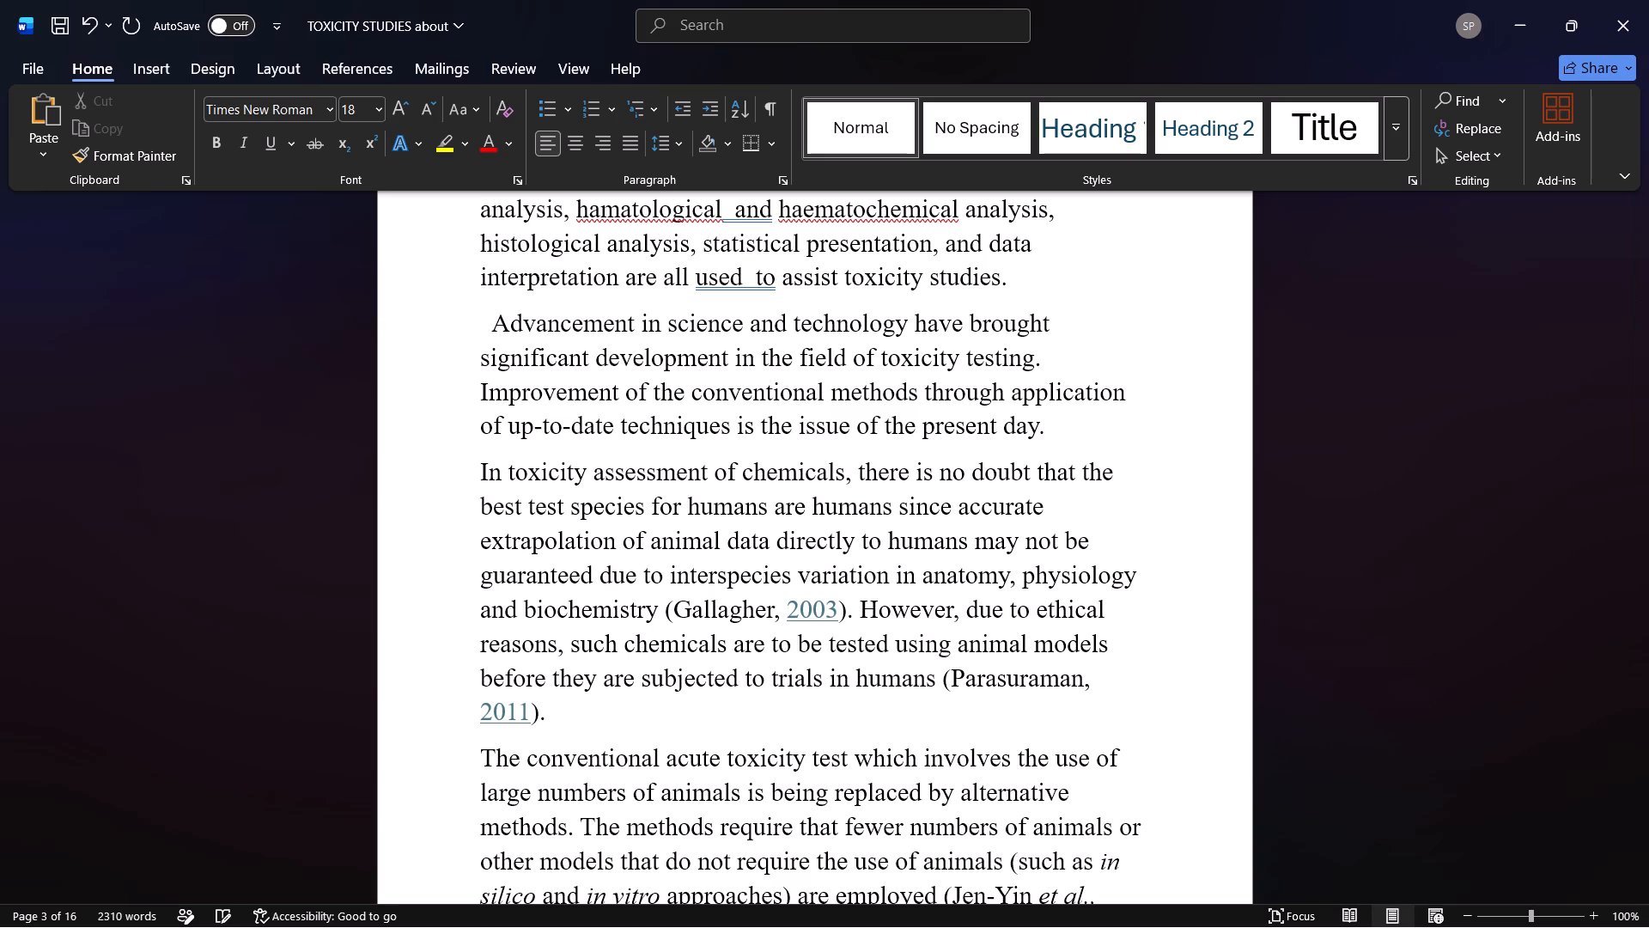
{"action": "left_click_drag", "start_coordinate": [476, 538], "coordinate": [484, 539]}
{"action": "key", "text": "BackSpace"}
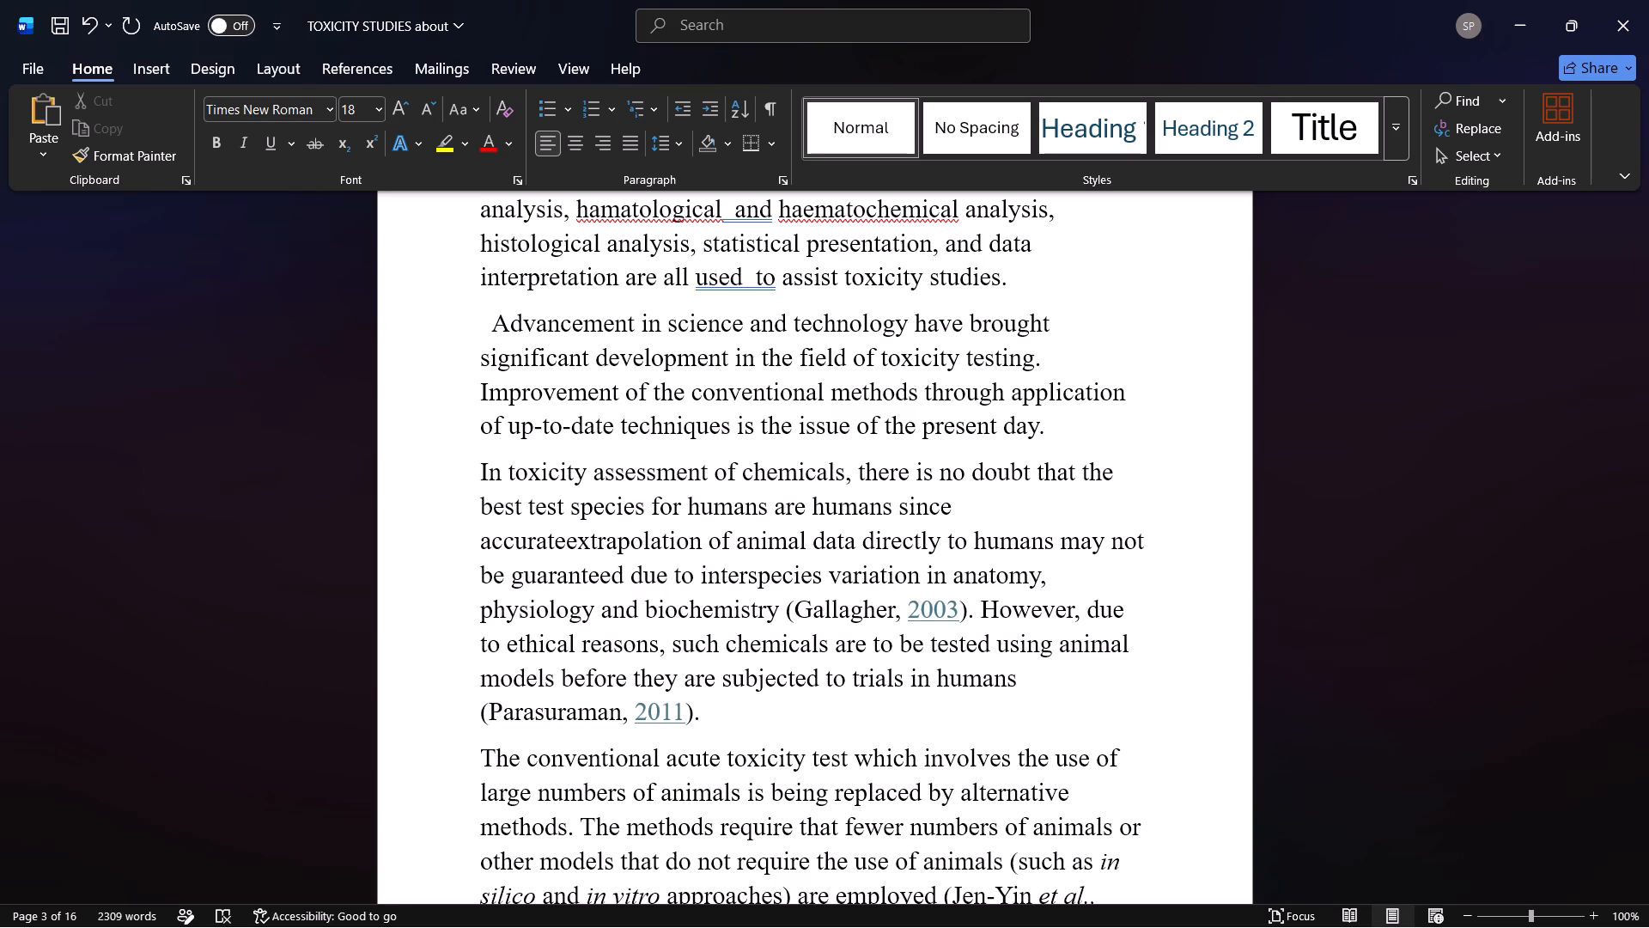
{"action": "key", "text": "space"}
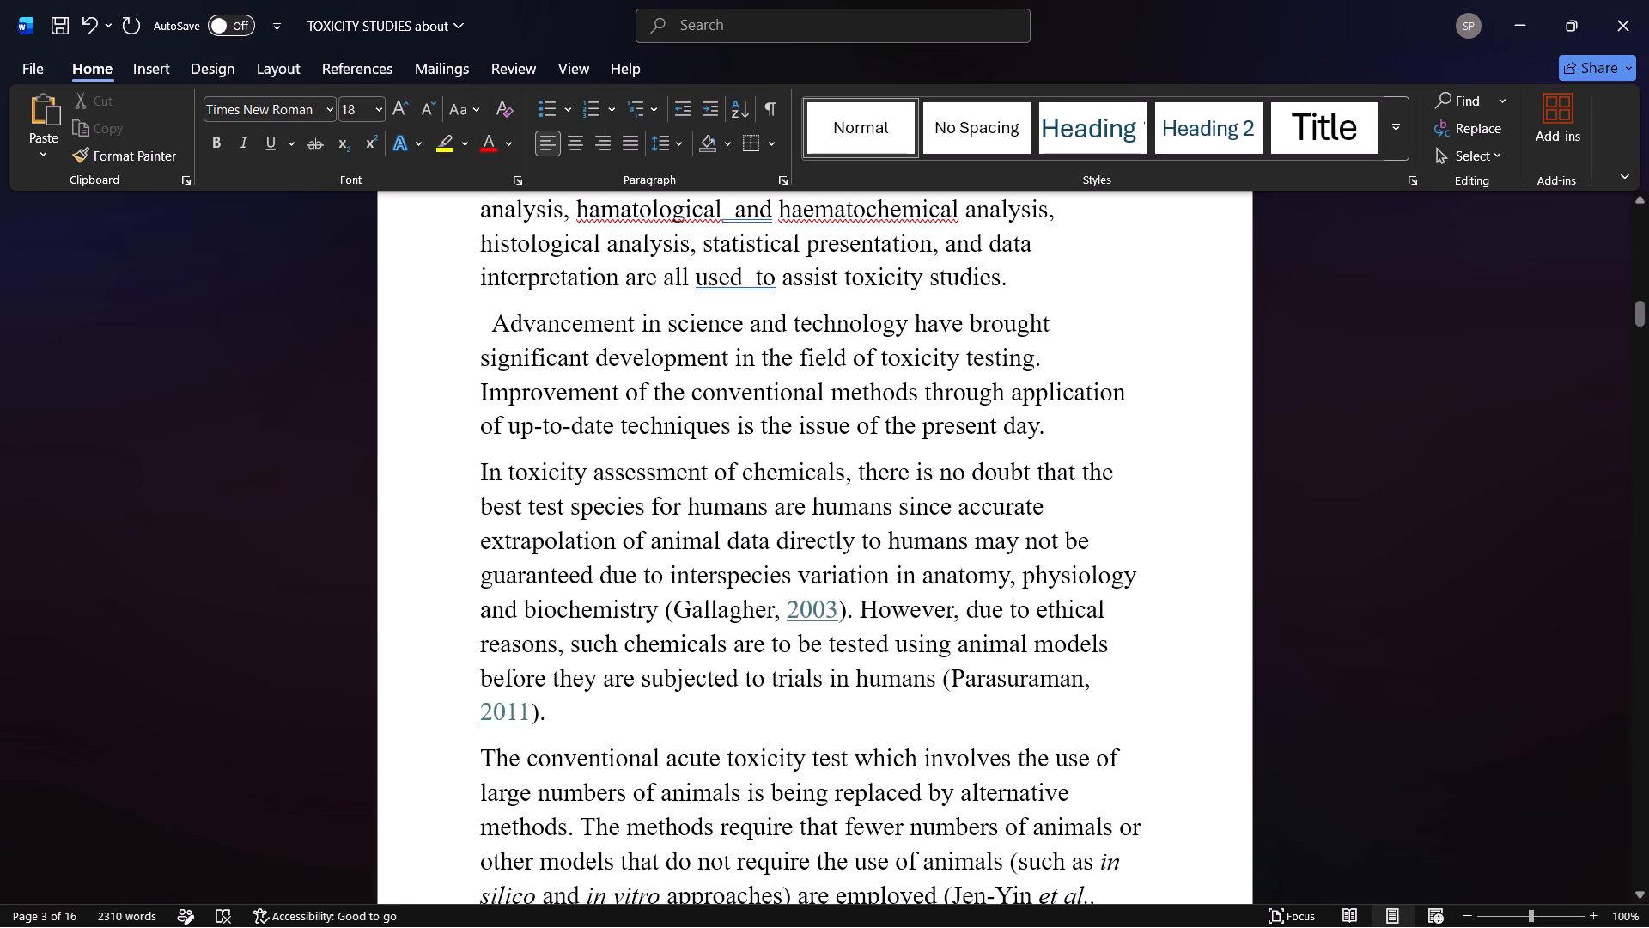
Copy the Introduction's closing paragraph, starting "In this review we described", from the article in Chrome into Word below the paragraph ending "Doke & Dhawale, 2015).".
{"action": "scroll", "coordinate": [583, 622], "scroll_direction": "down", "scroll_amount": 8}
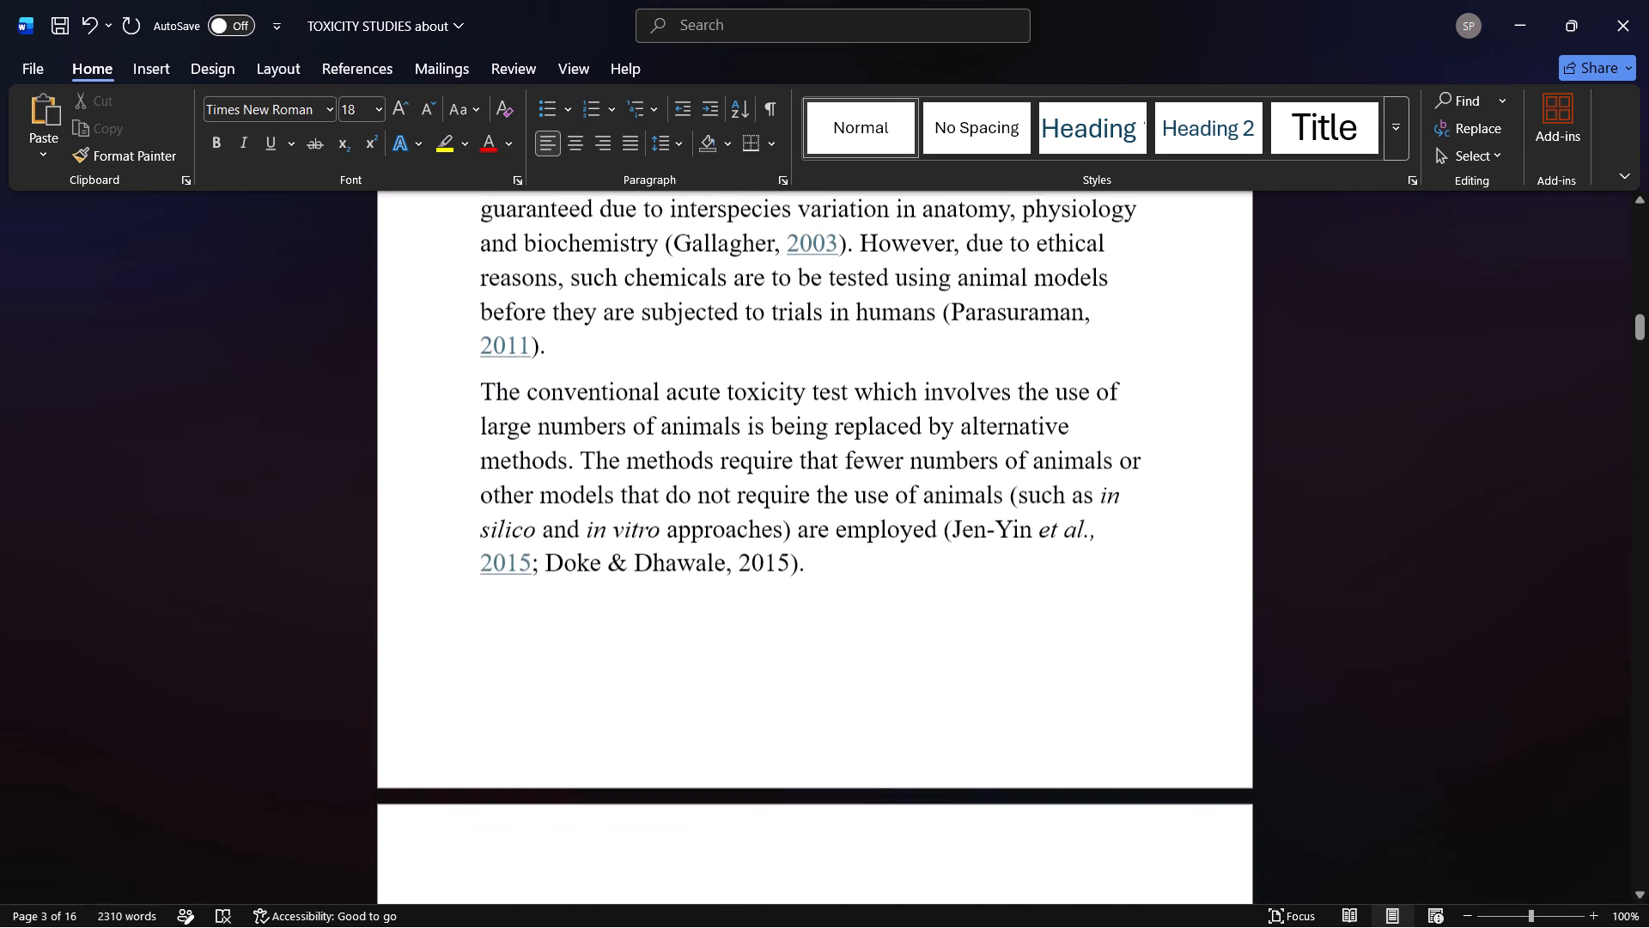
{"action": "scroll", "coordinate": [599, 585], "scroll_direction": "down", "scroll_amount": 4}
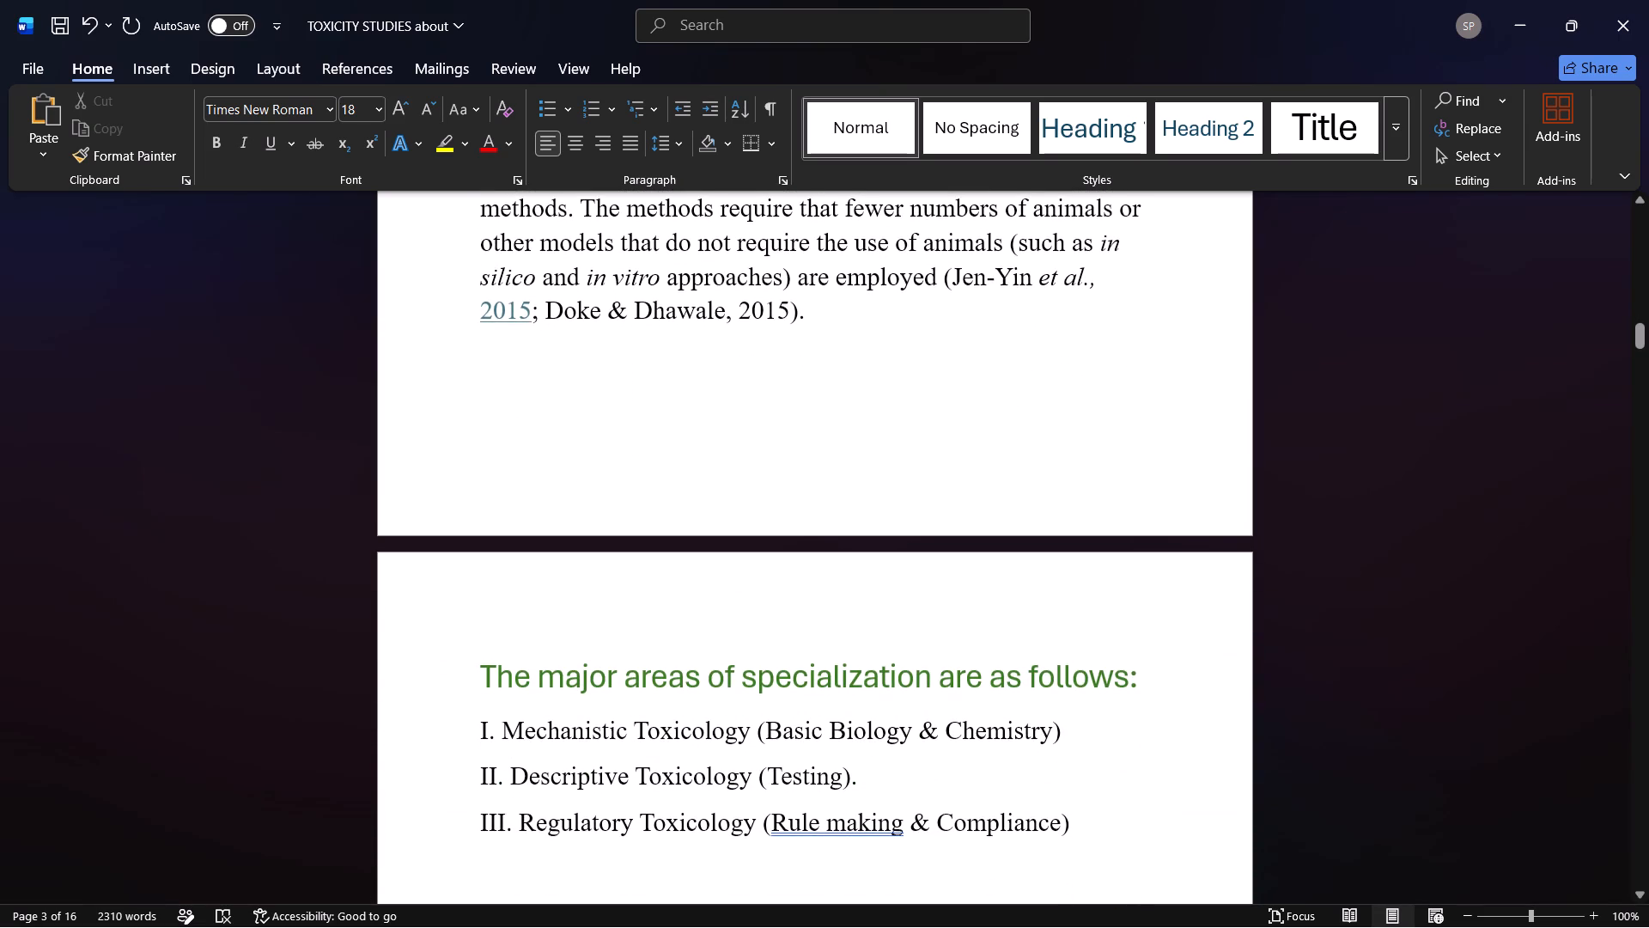
{"action": "left_click", "coordinate": [824, 307]}
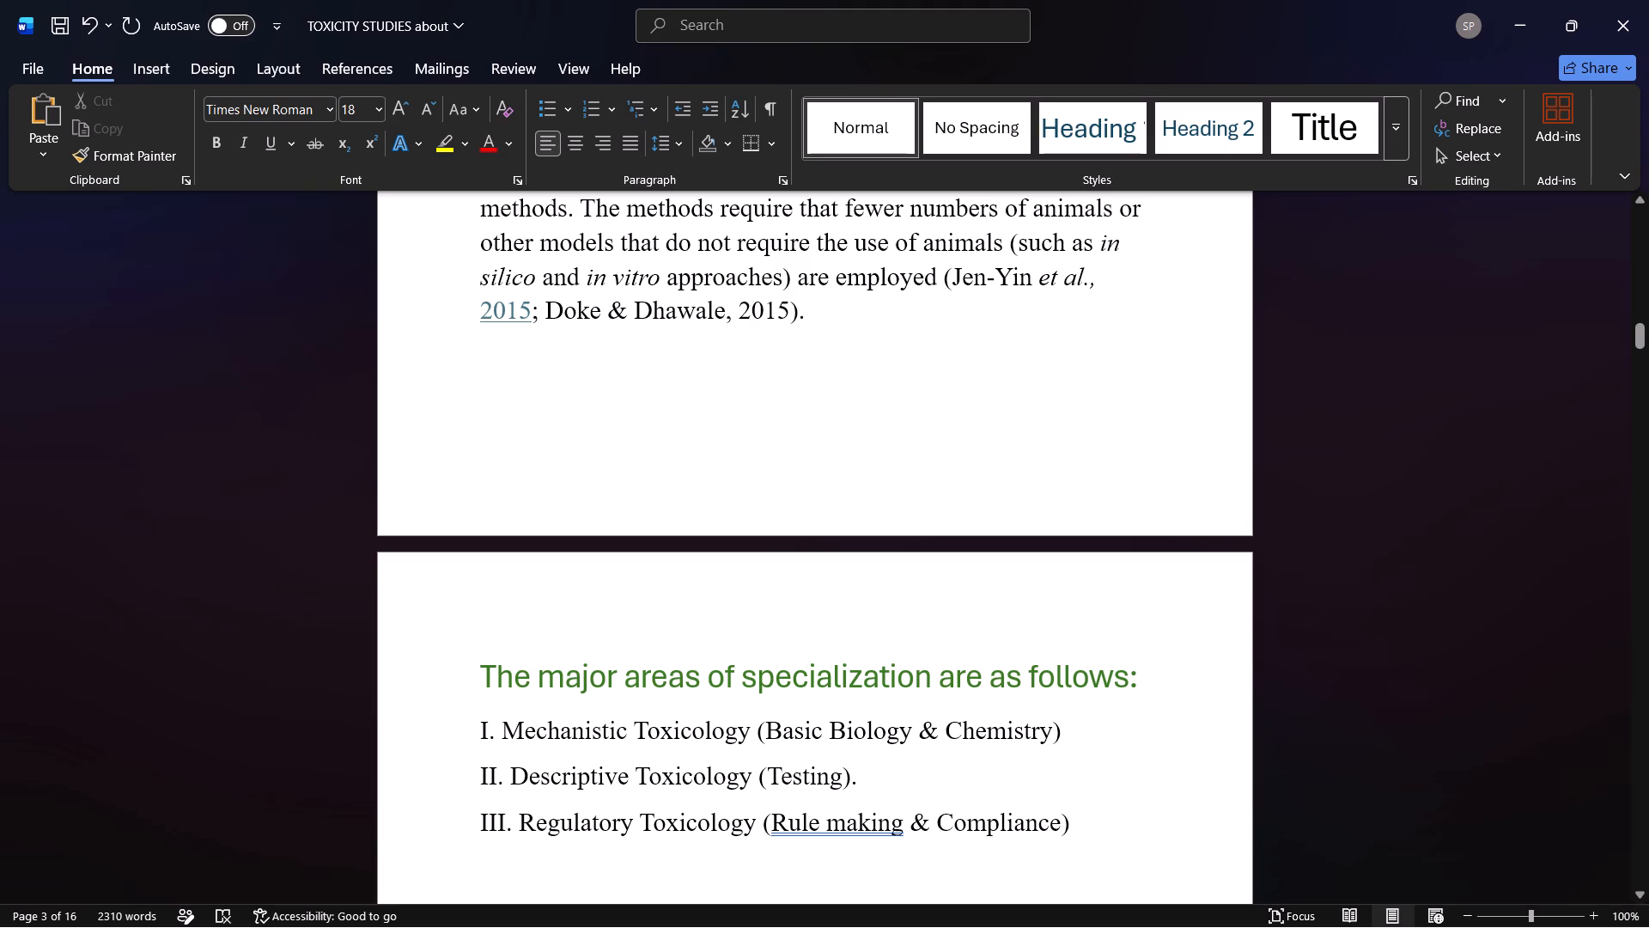
{"action": "left_click", "coordinate": [481, 347]}
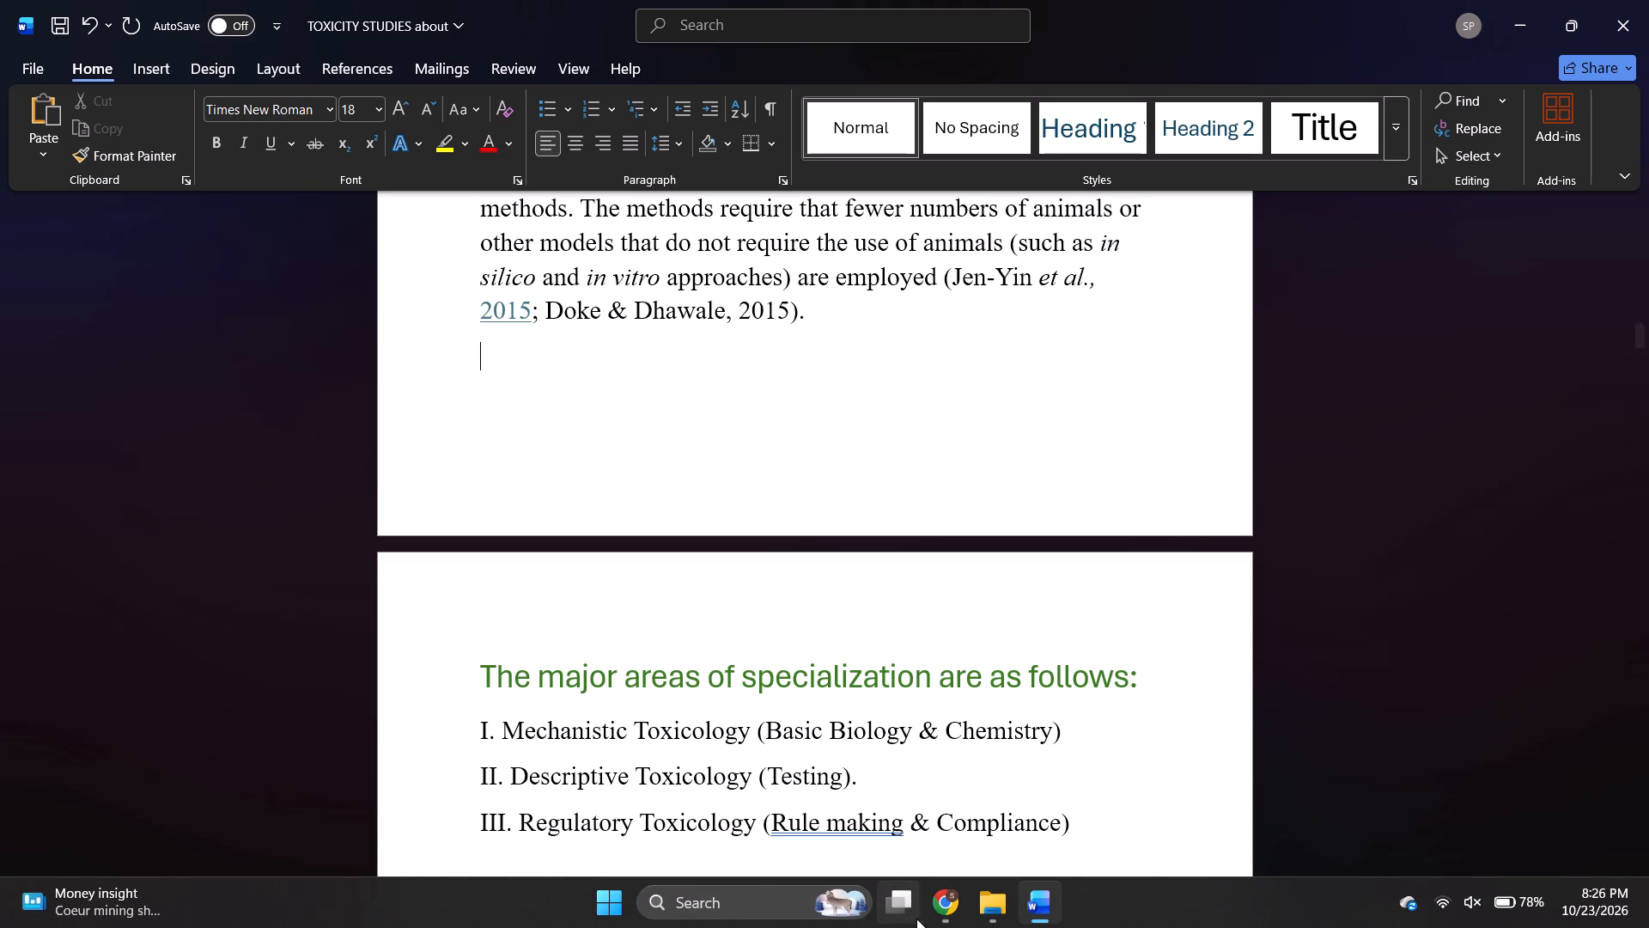
{"action": "left_click", "coordinate": [941, 903]}
{"action": "scroll", "coordinate": [935, 809], "scroll_direction": "down", "scroll_amount": 4}
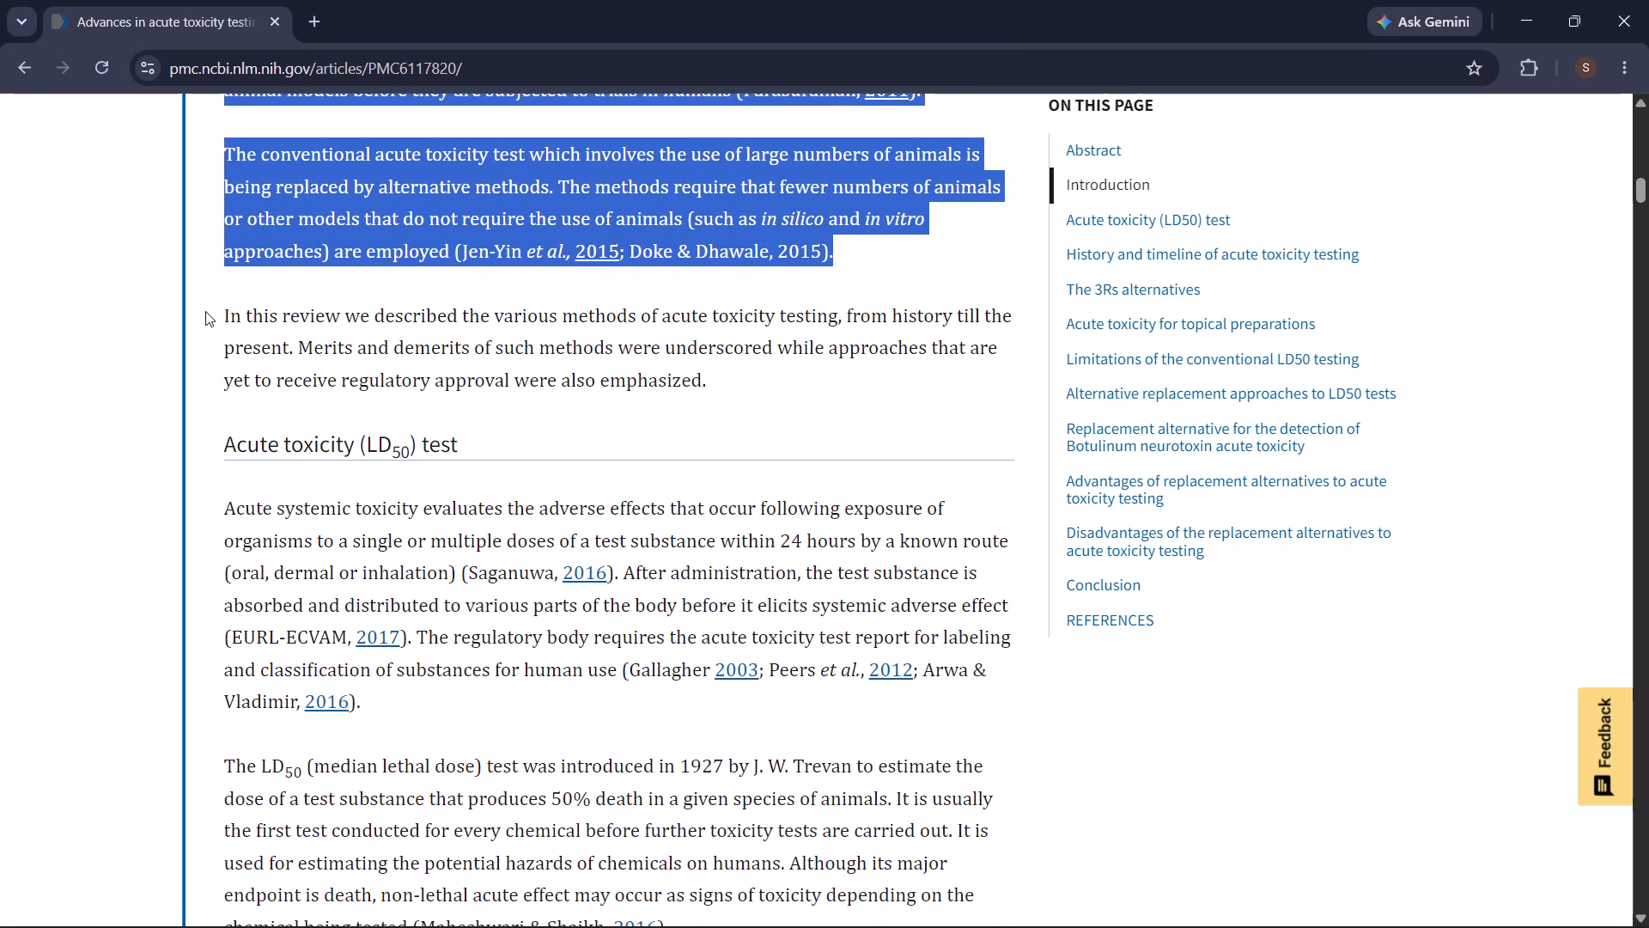
{"action": "left_click_drag", "start_coordinate": [205, 311], "coordinate": [533, 406]}
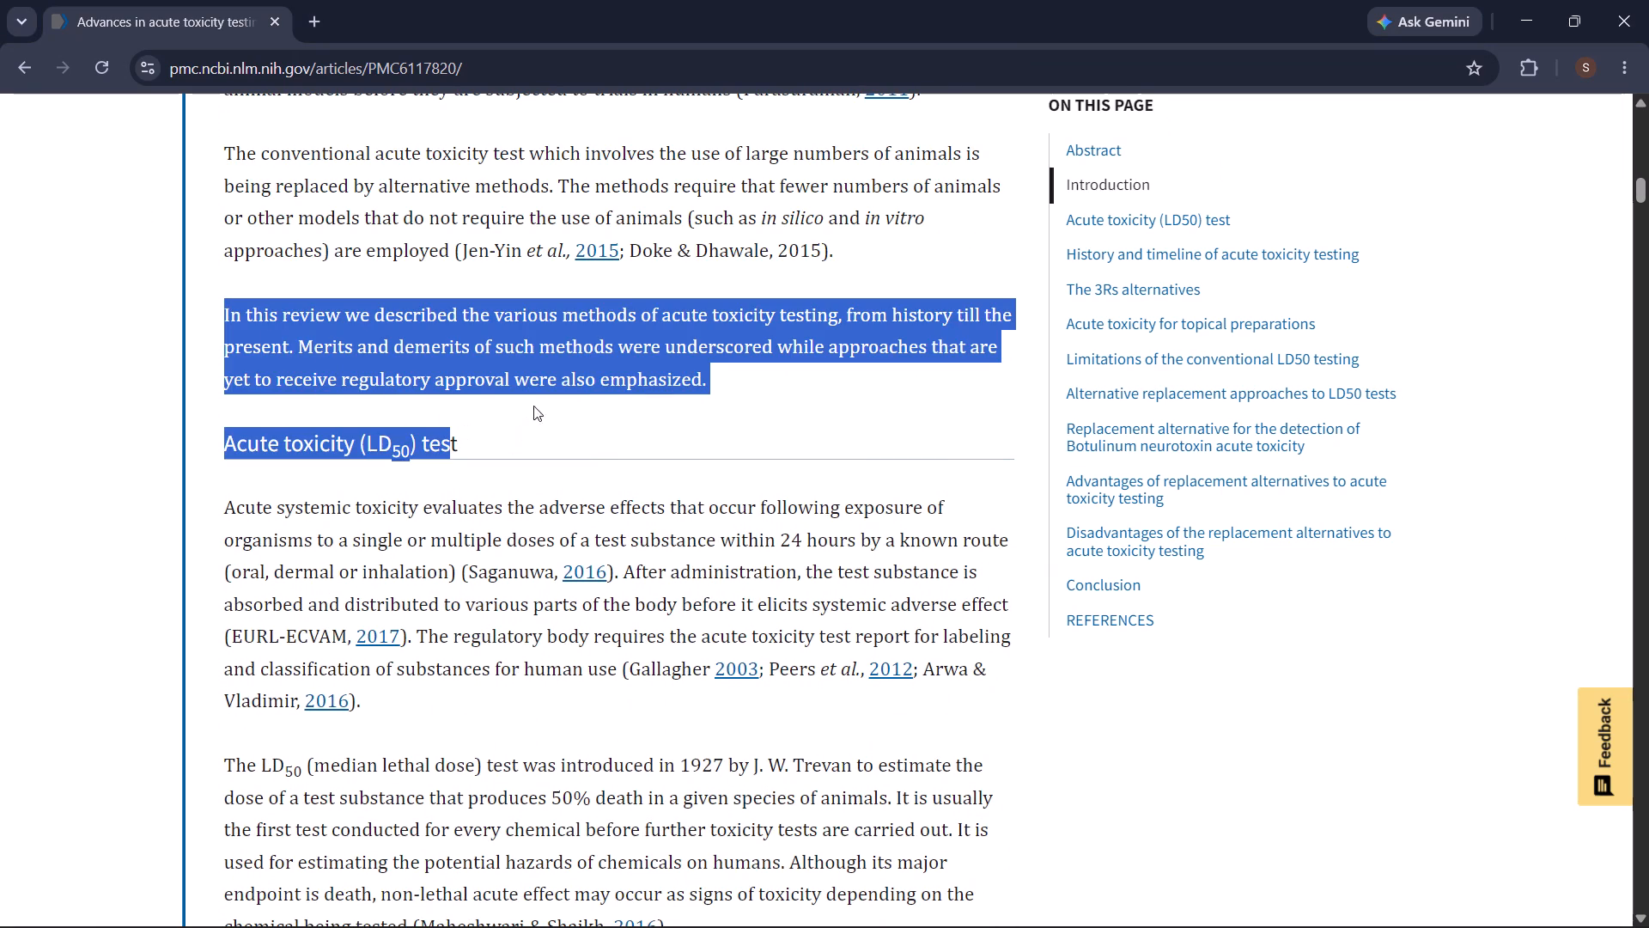
{"action": "left_click_drag", "start_coordinate": [533, 406], "coordinate": [707, 378]}
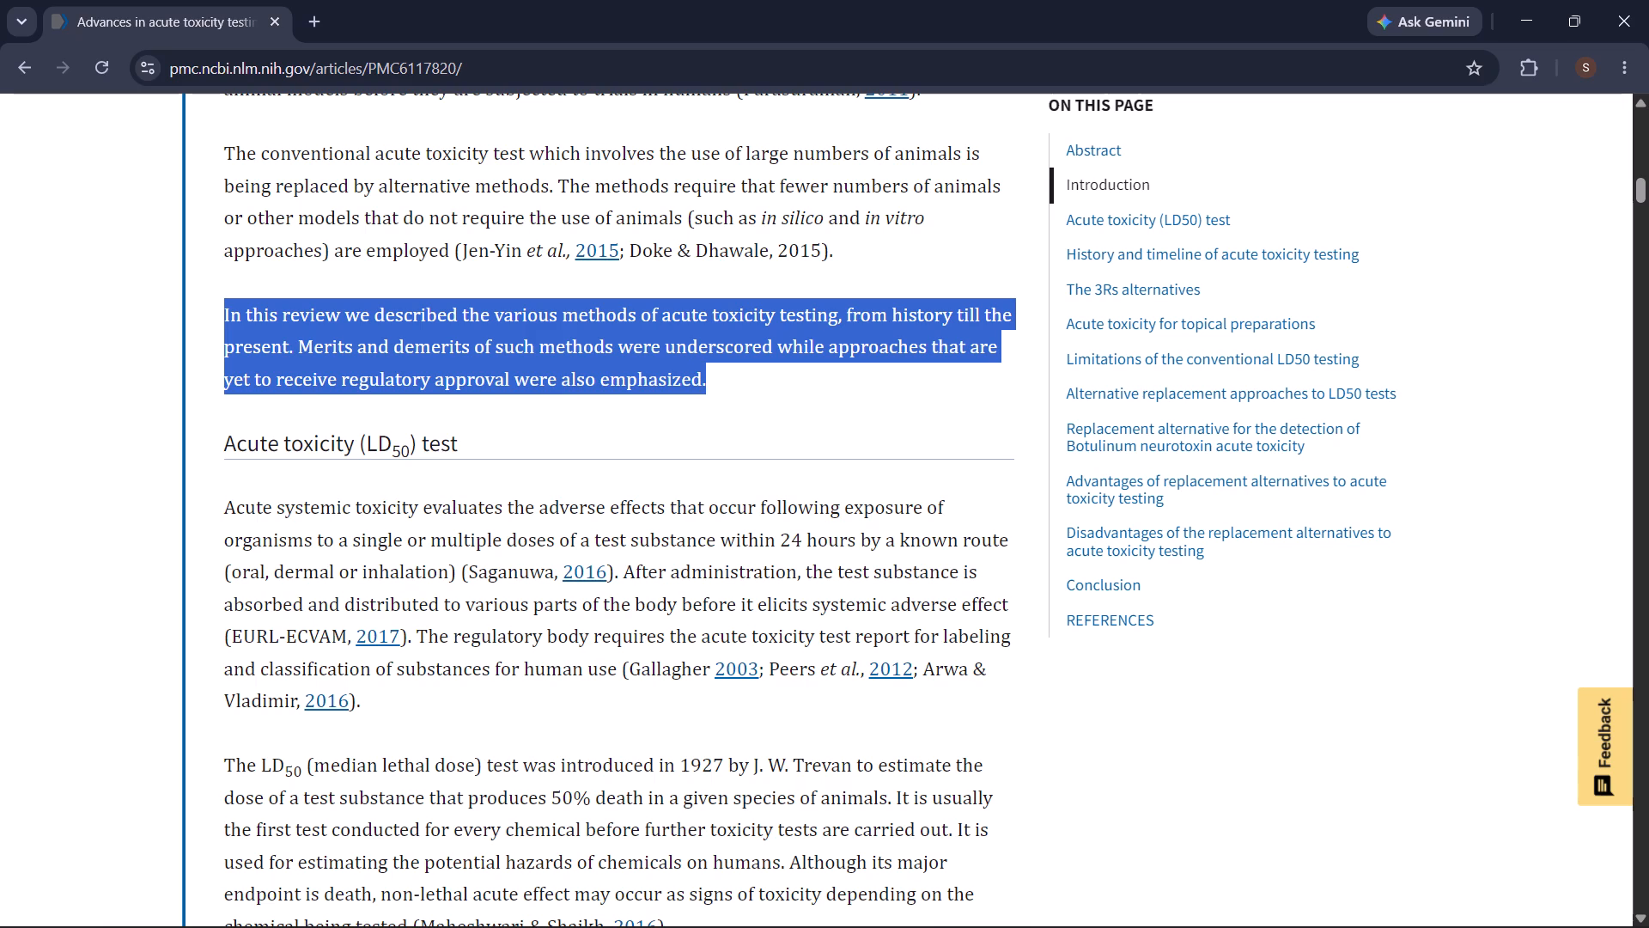
{"action": "key", "text": "ctrl+c"}
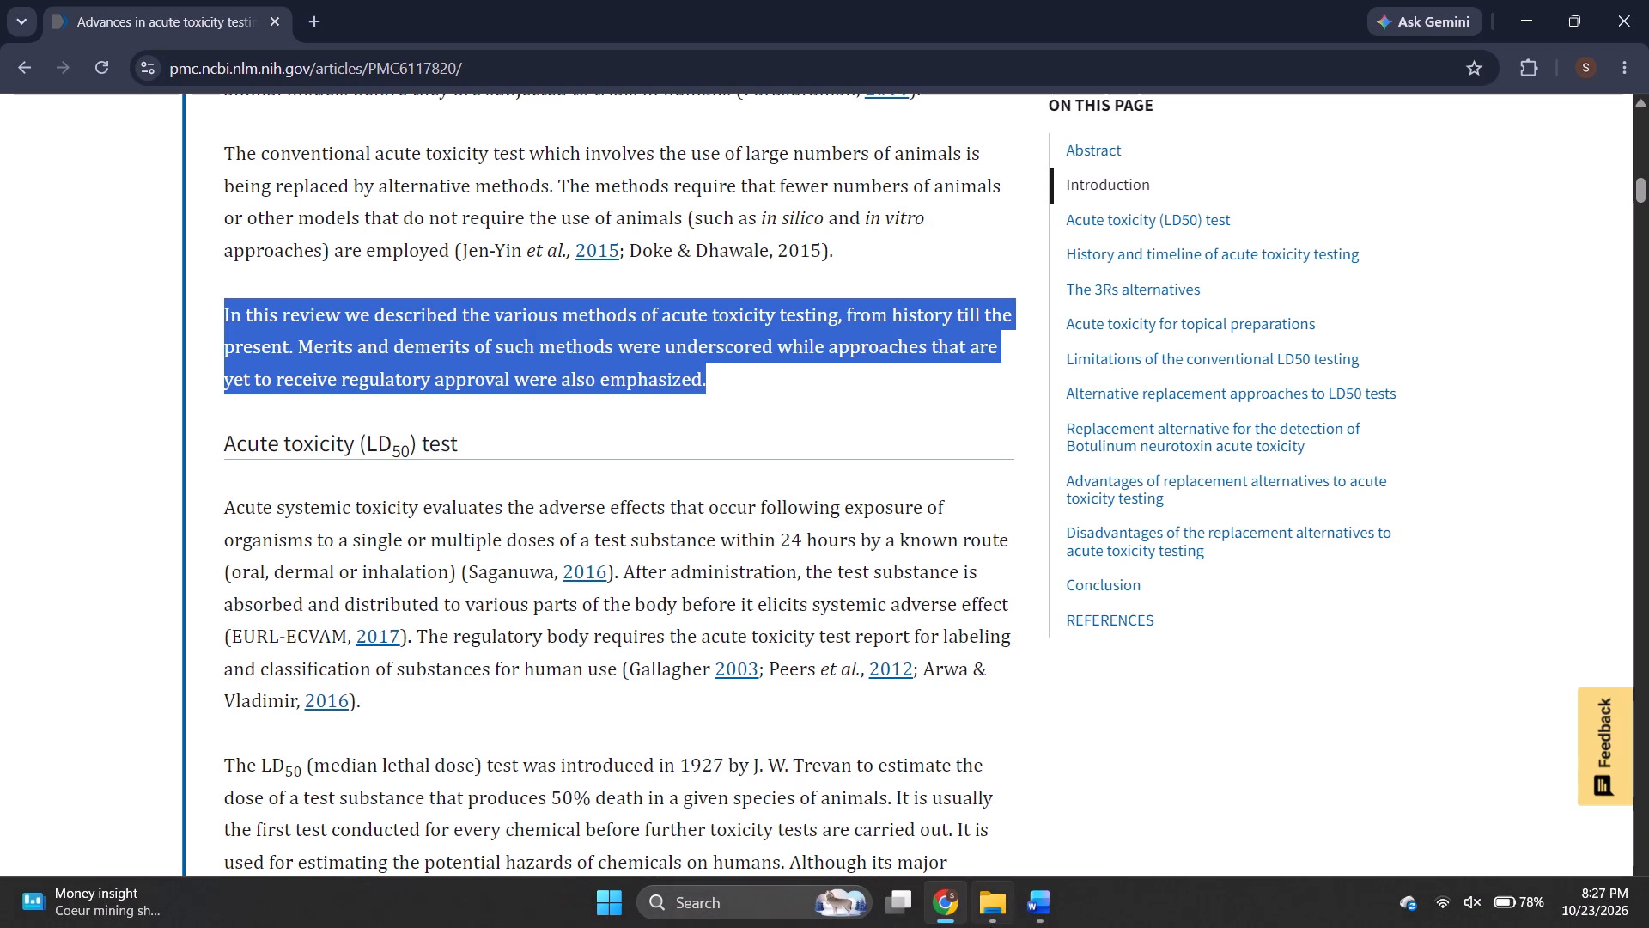
{"action": "left_click", "coordinate": [1041, 900]}
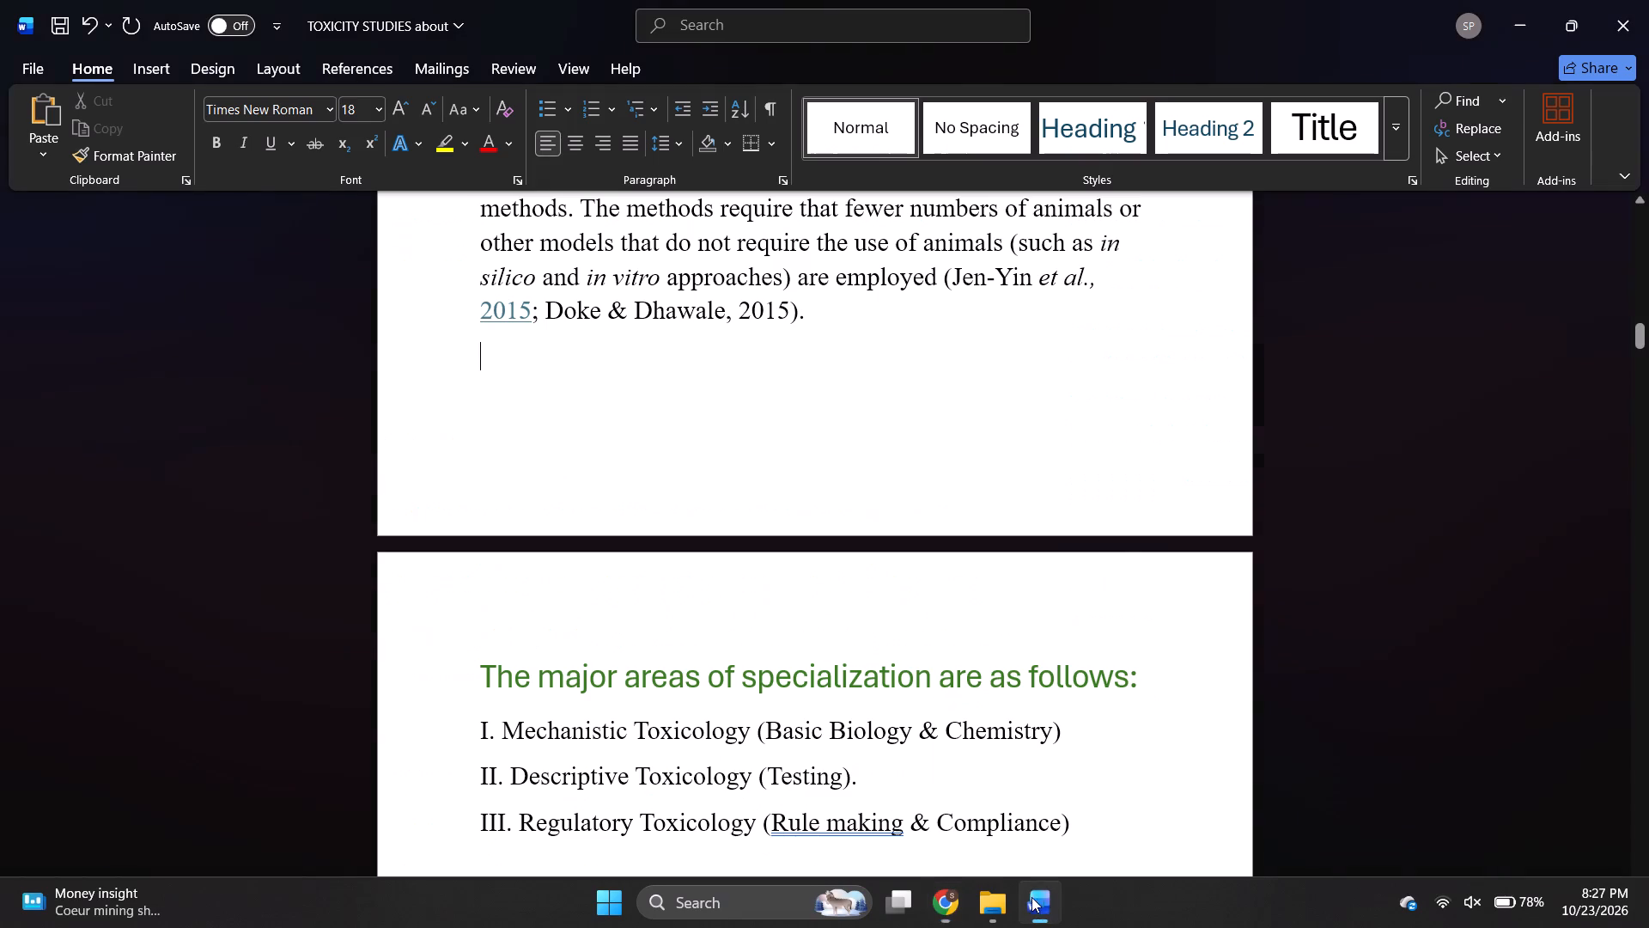
{"action": "left_click", "coordinate": [490, 345]}
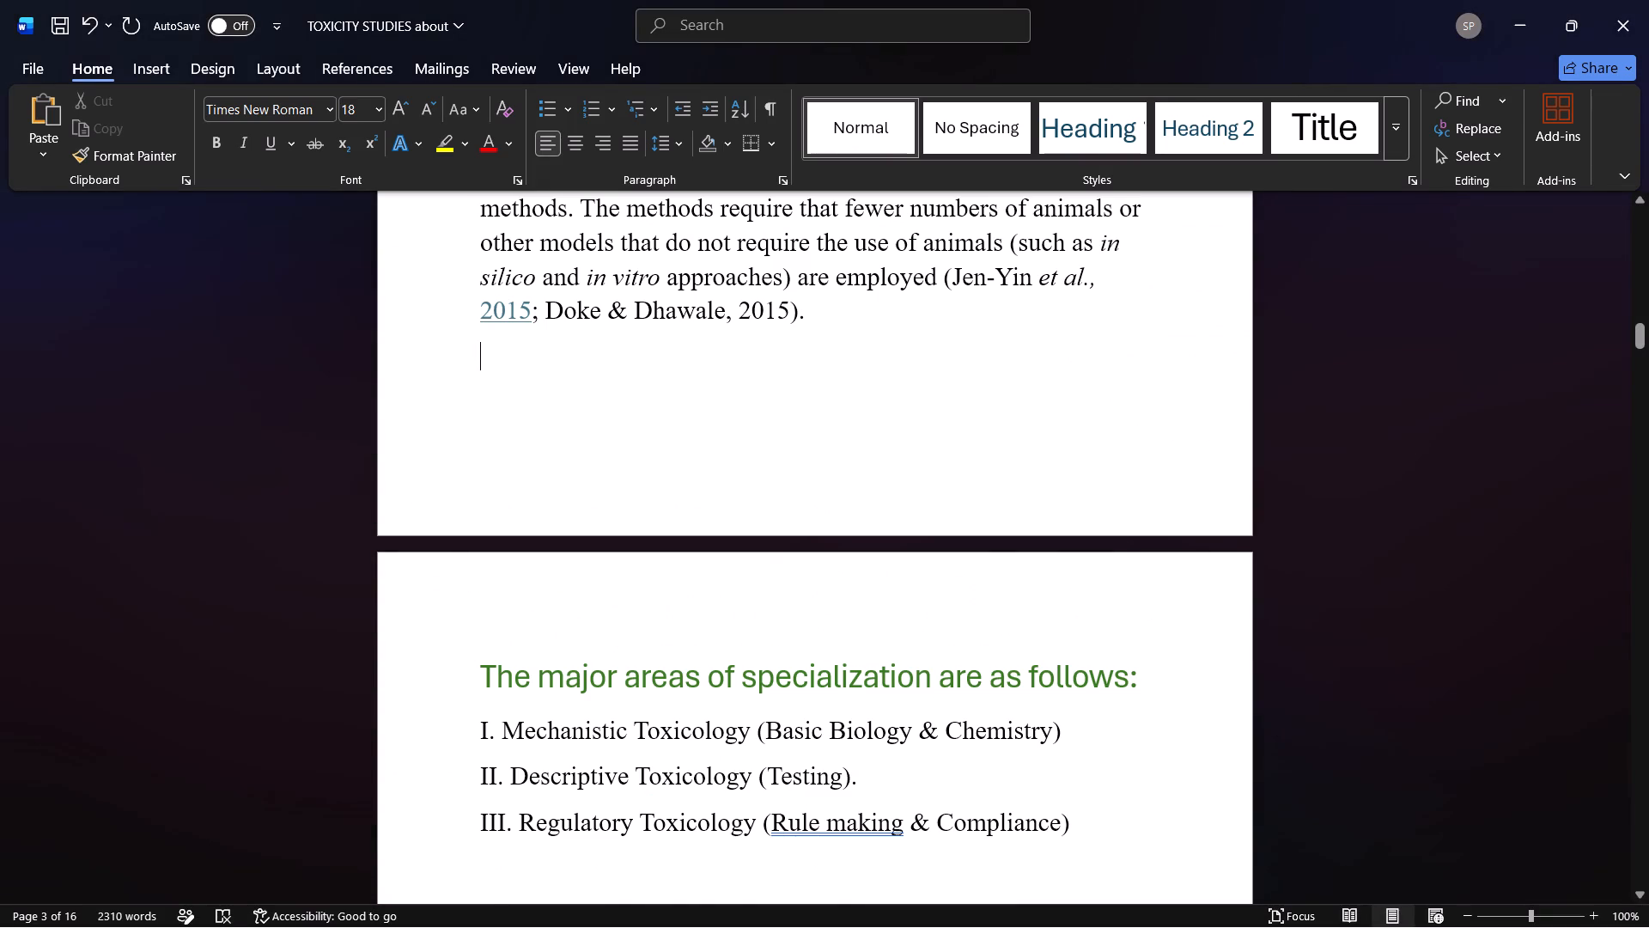
{"action": "key", "text": "ctrl+v"}
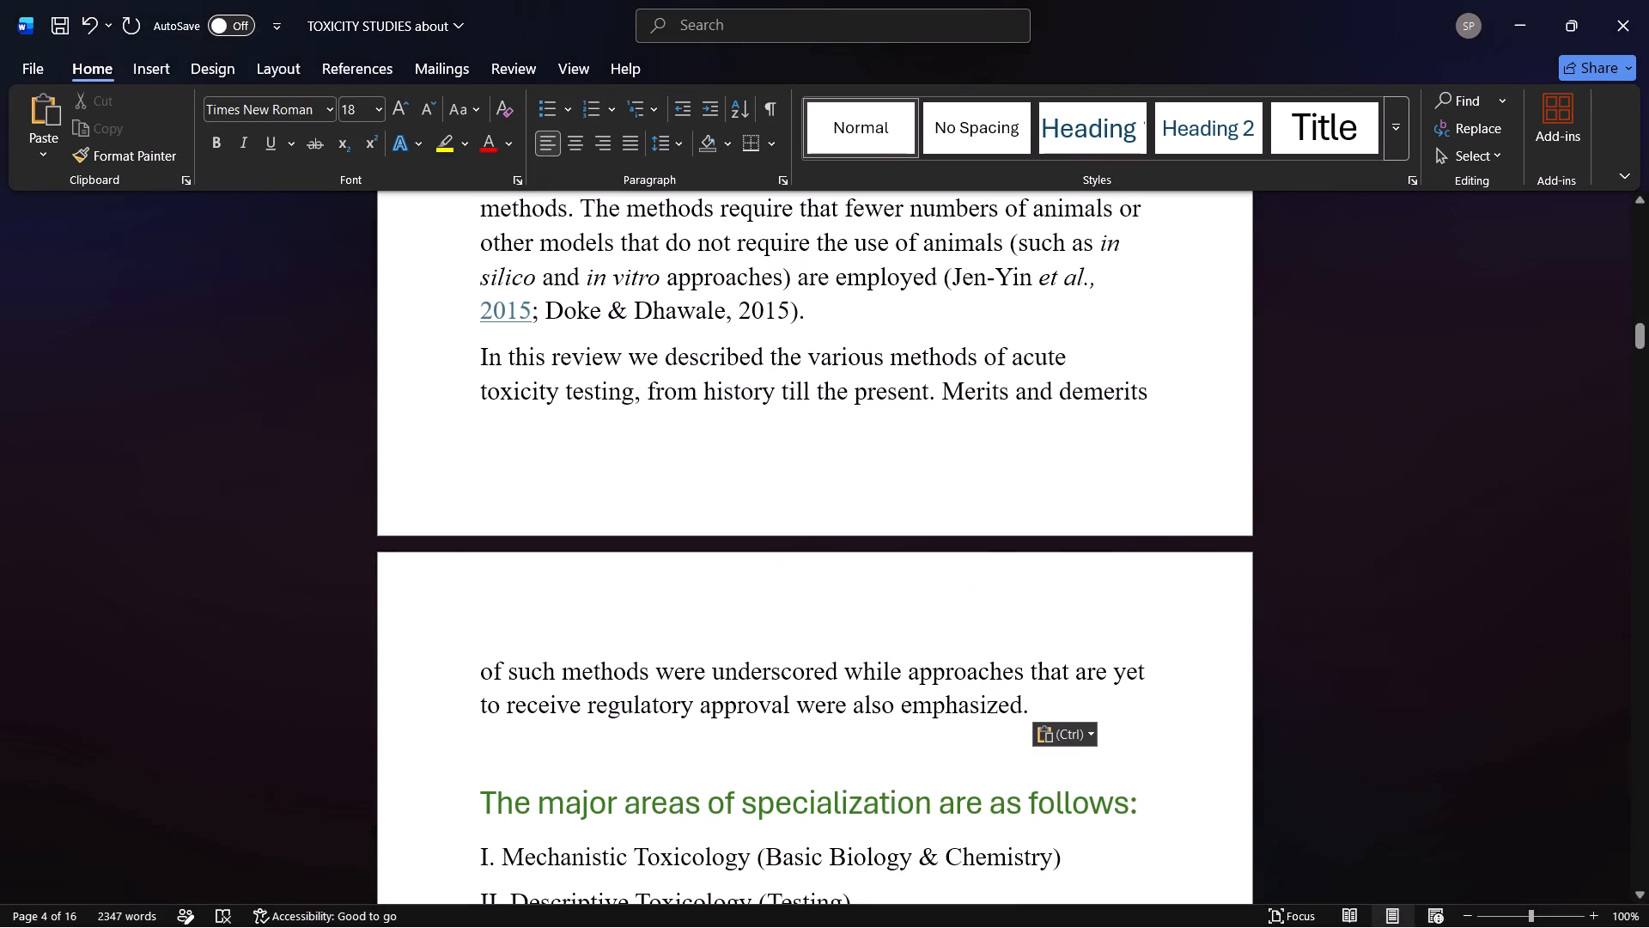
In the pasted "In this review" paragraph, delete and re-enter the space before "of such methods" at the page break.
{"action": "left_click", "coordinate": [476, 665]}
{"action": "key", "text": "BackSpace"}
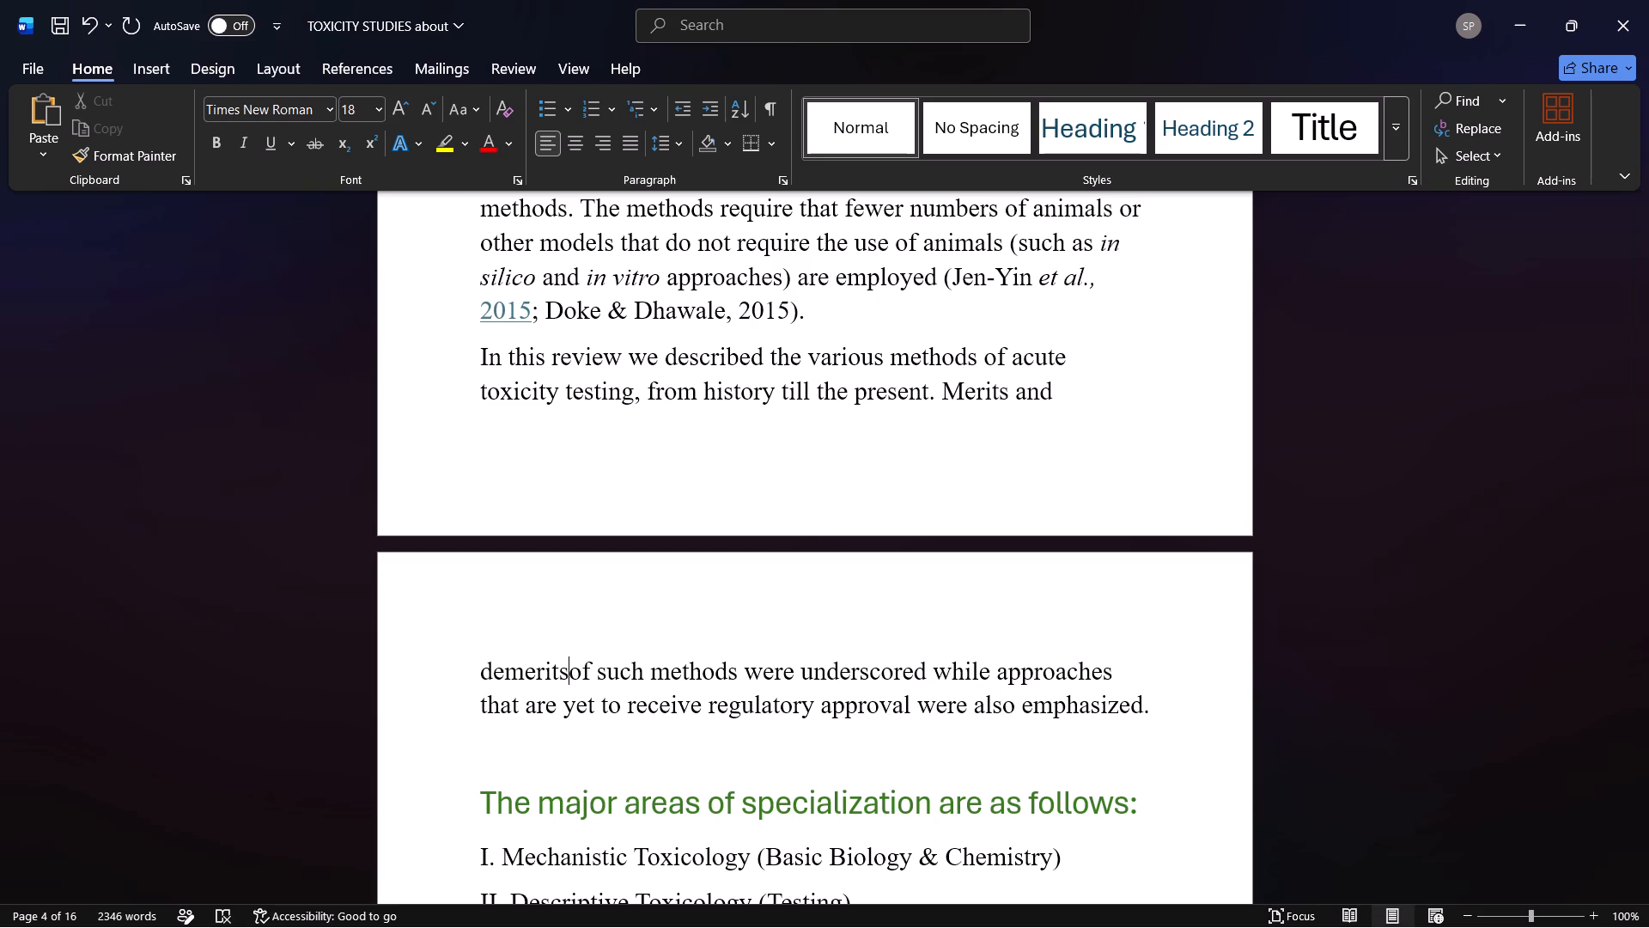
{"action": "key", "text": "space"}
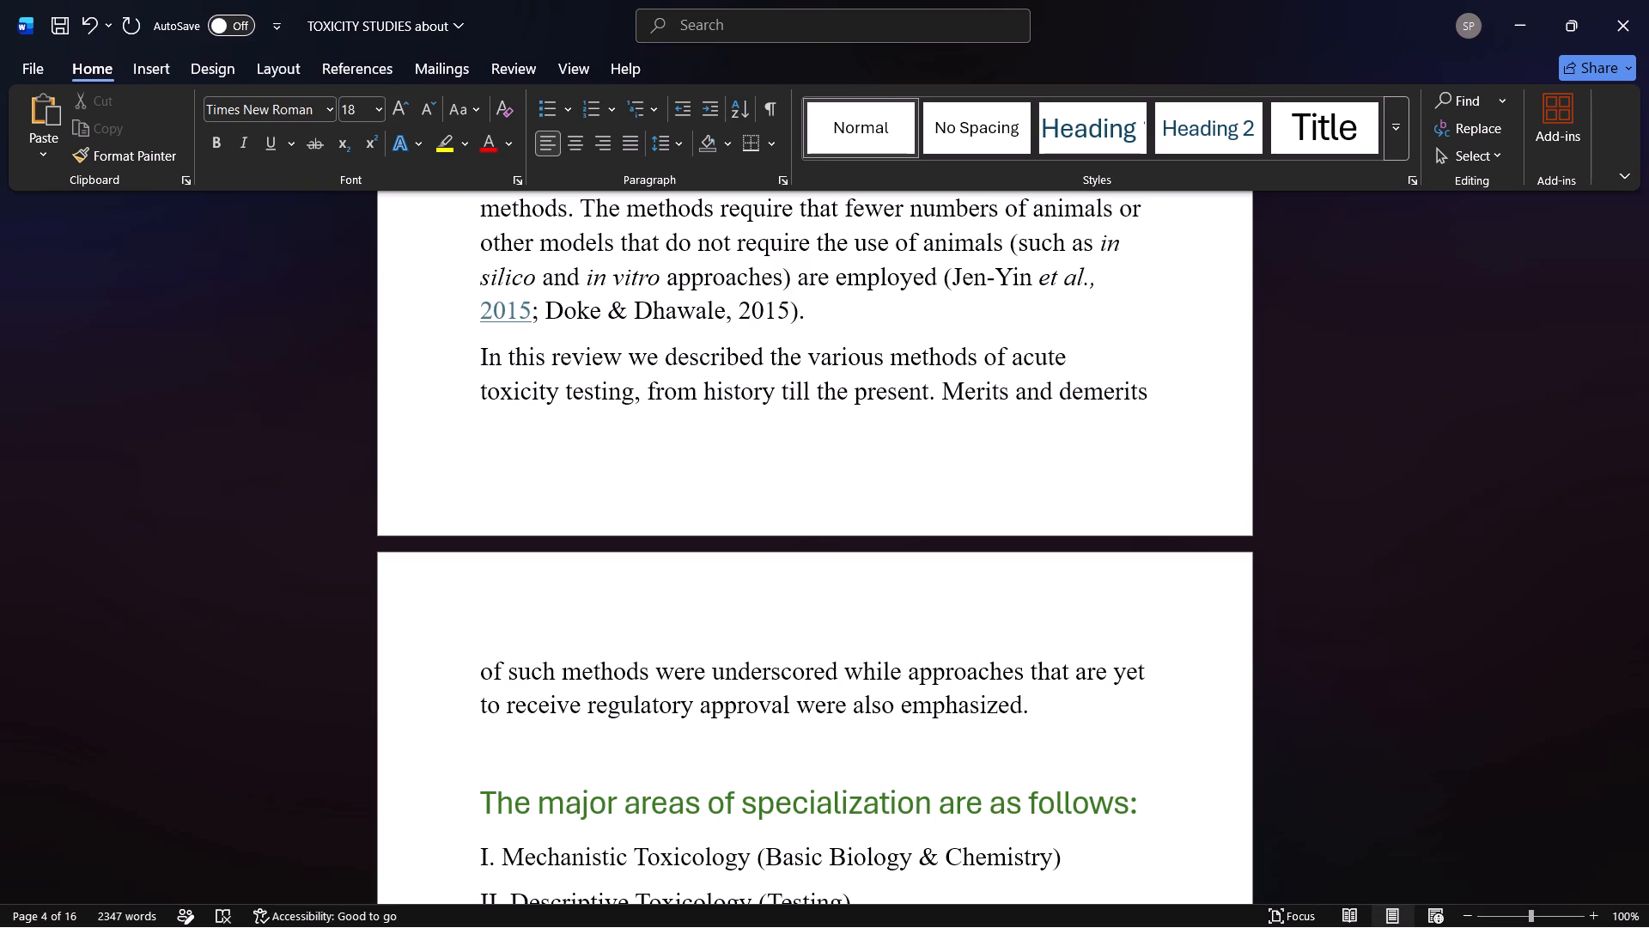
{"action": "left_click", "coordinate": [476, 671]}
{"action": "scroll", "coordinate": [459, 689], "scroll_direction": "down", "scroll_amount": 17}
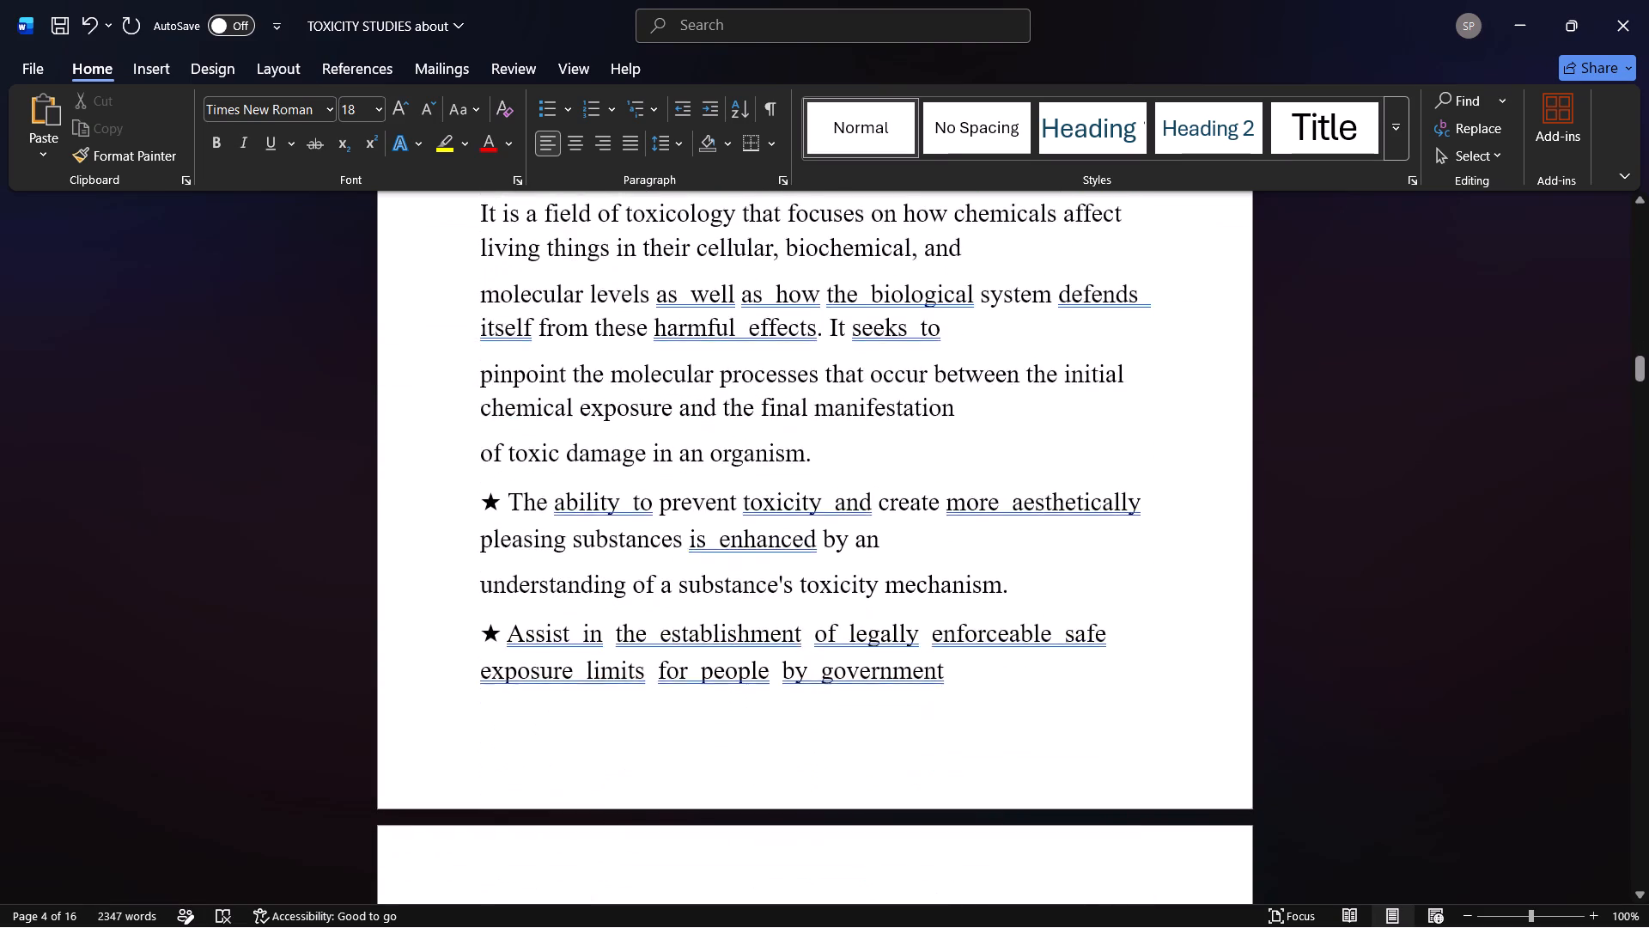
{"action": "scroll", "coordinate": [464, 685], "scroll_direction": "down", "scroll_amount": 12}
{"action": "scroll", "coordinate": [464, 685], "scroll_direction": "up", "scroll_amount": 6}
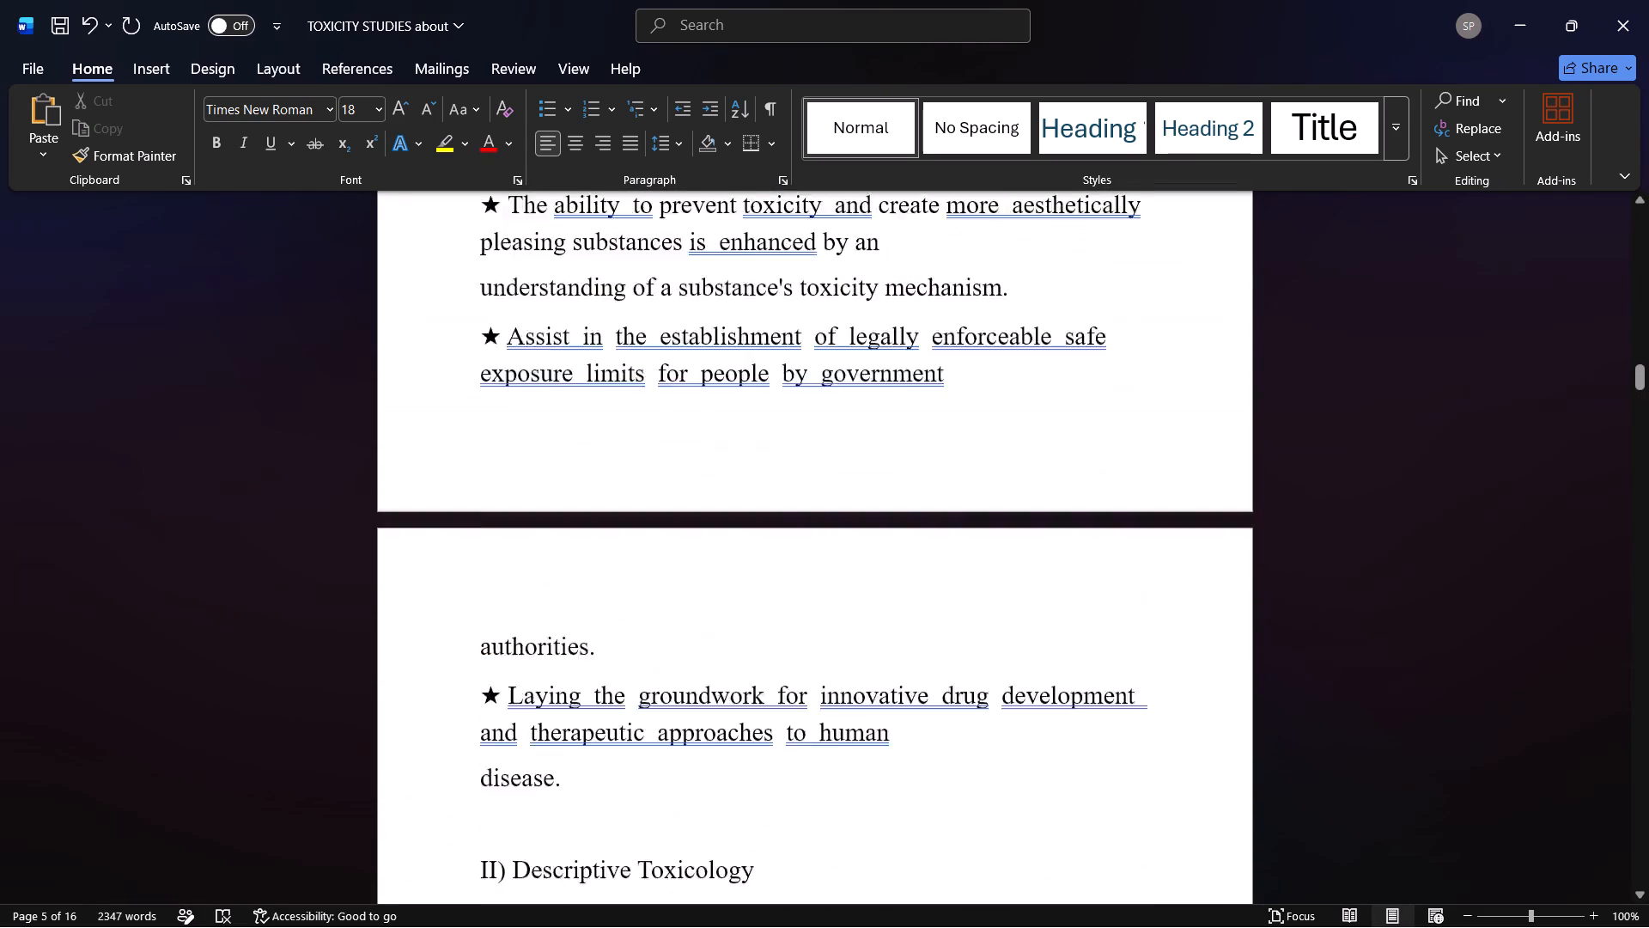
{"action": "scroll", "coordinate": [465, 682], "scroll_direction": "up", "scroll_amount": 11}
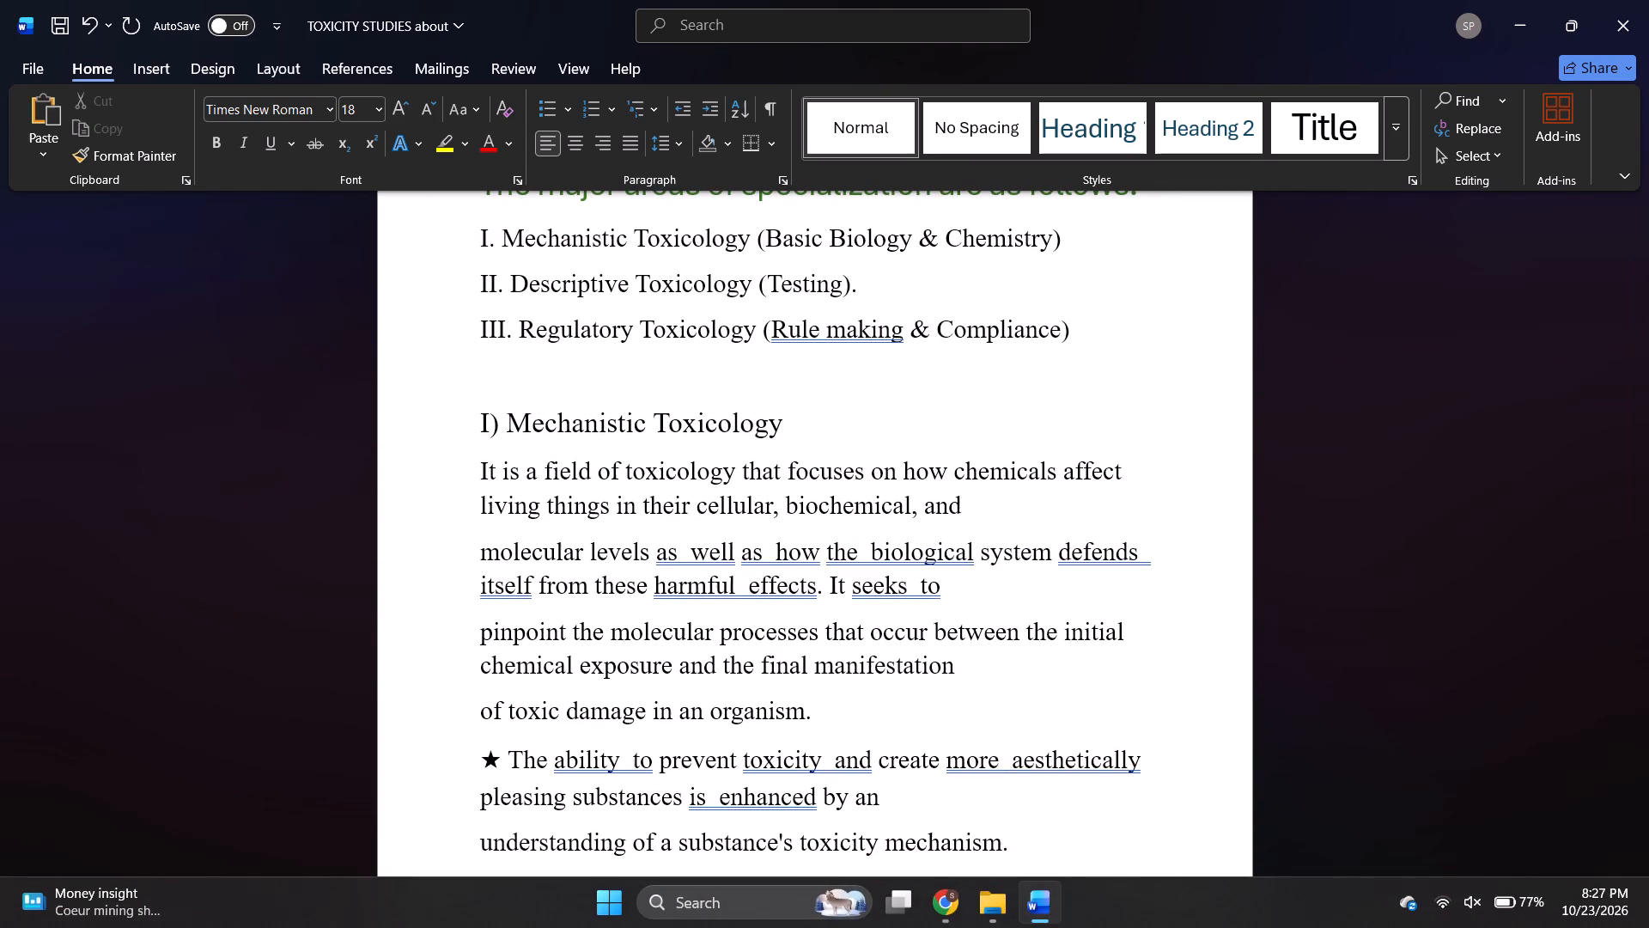
Switch to the article in Chrome and read its Acute toxicity (LD50) test section, including the Table 1 dose-range classification.
{"action": "left_click", "coordinate": [951, 895]}
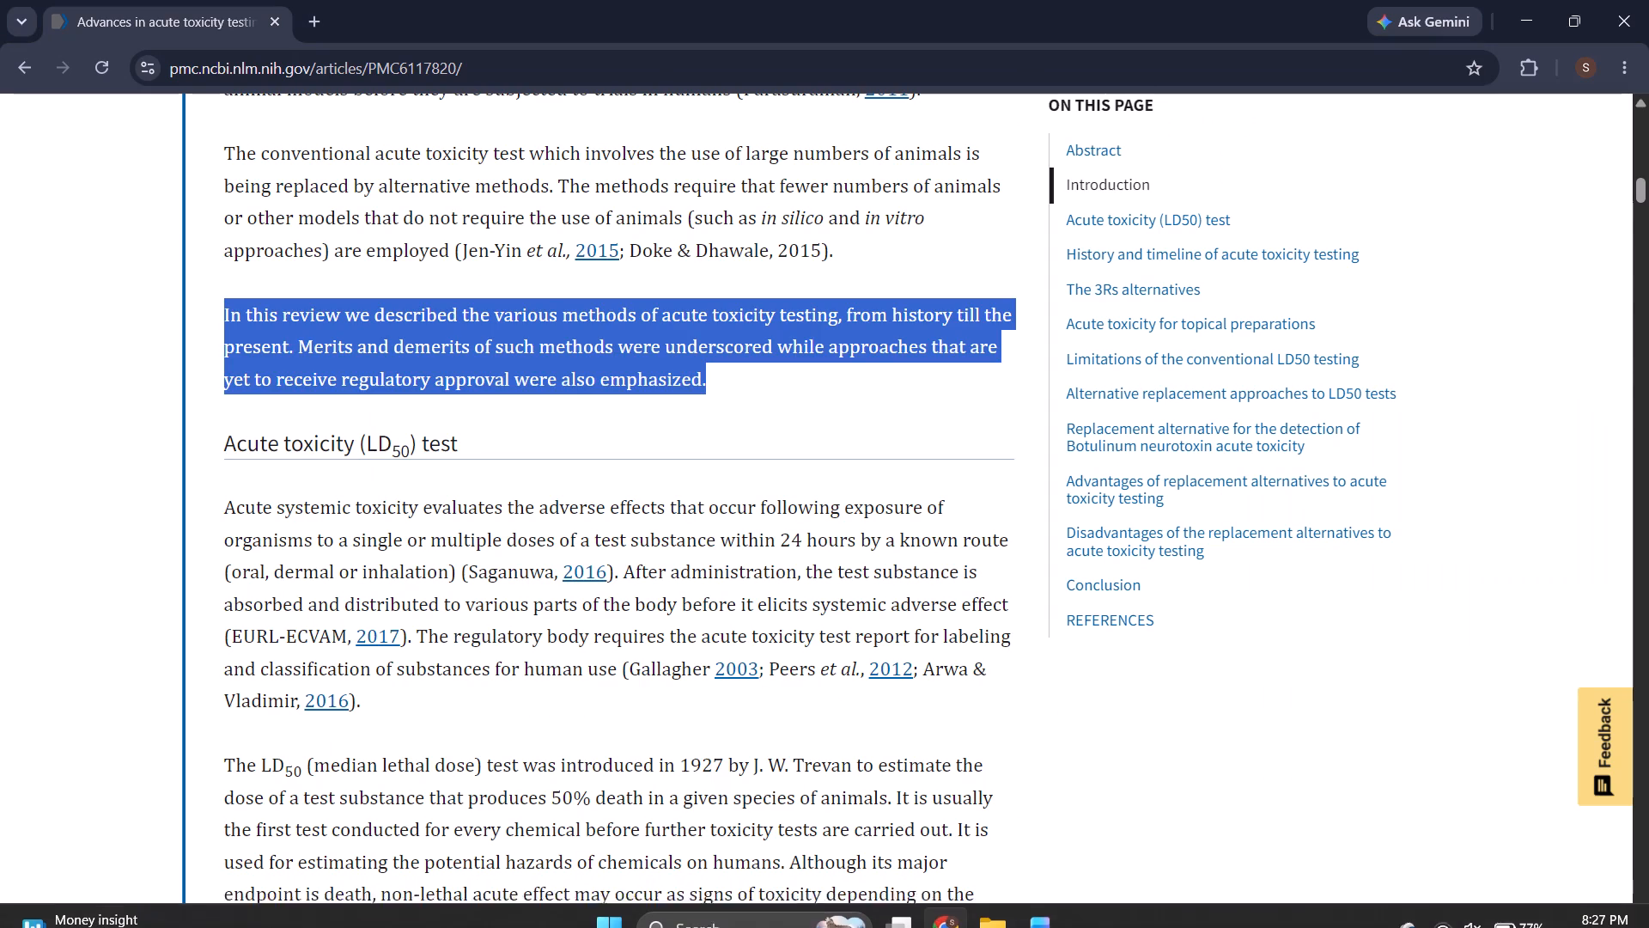
{"action": "scroll", "coordinate": [607, 566], "scroll_direction": "down", "scroll_amount": 3}
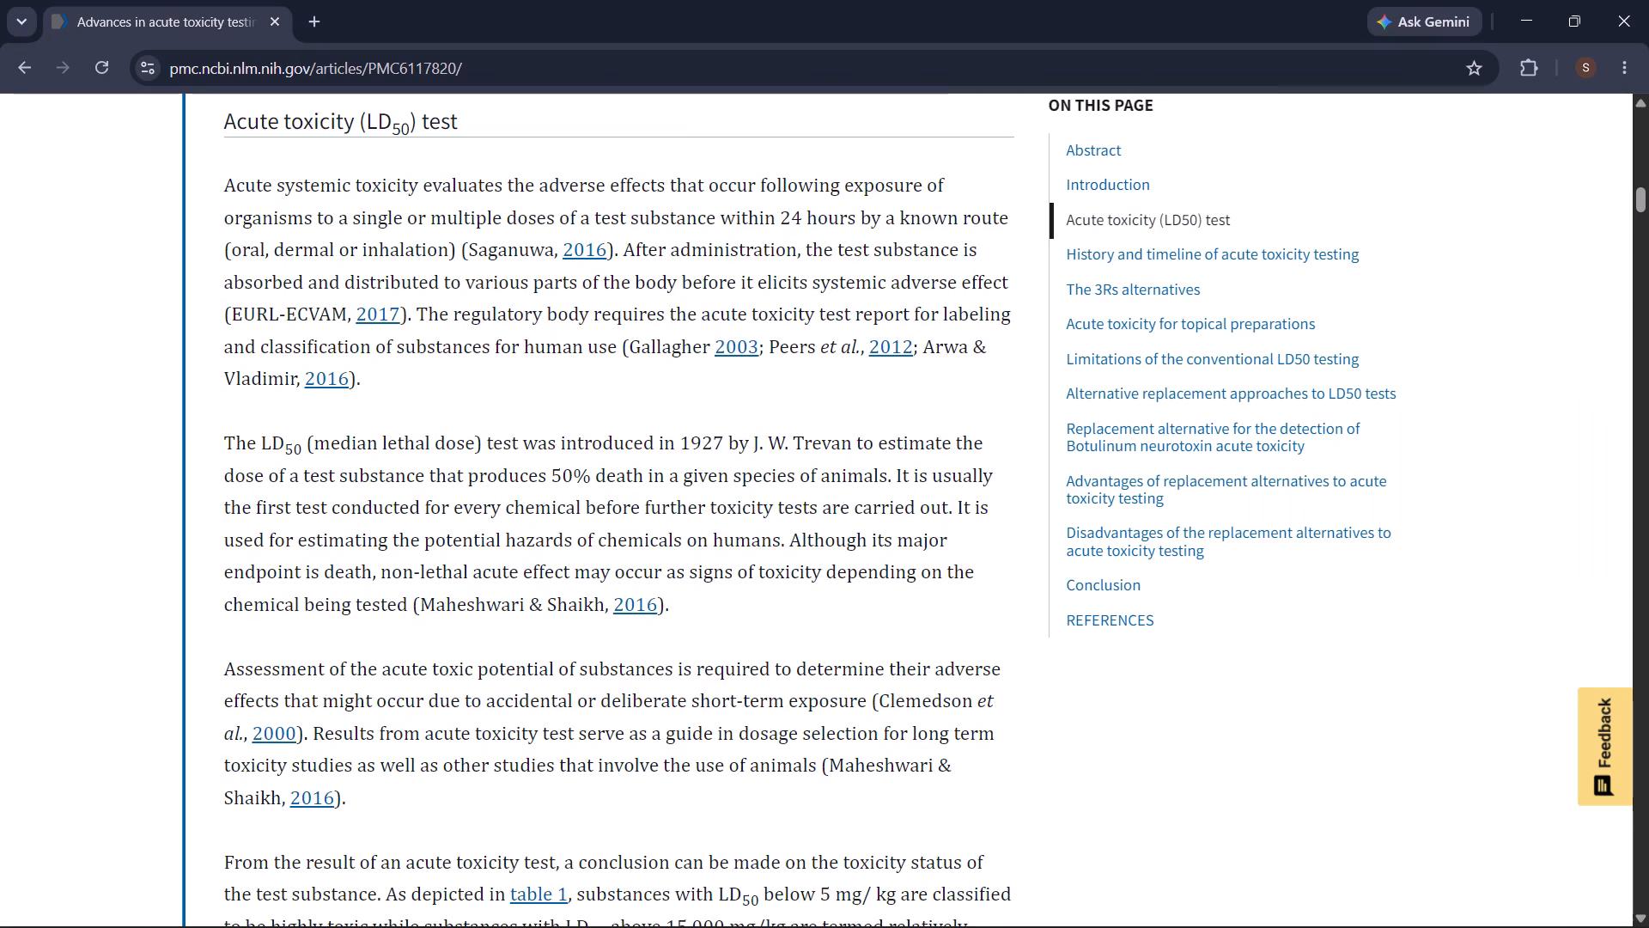
{"action": "scroll", "coordinate": [624, 559], "scroll_direction": "up", "scroll_amount": 1}
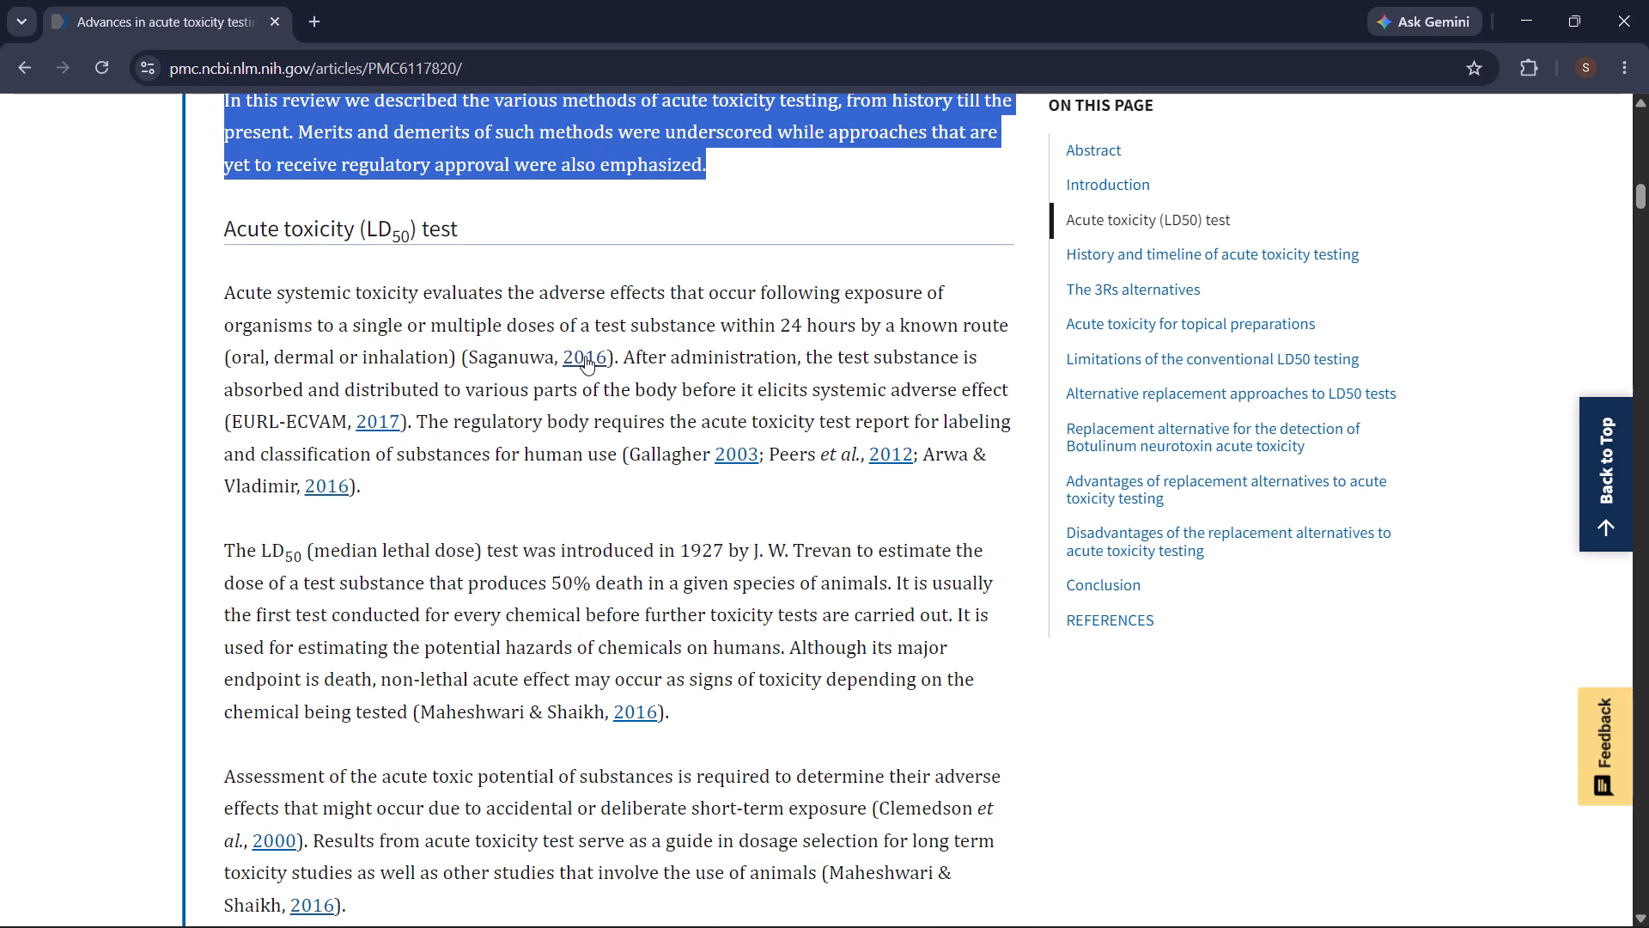
{"action": "scroll", "coordinate": [745, 413], "scroll_direction": "down", "scroll_amount": 4}
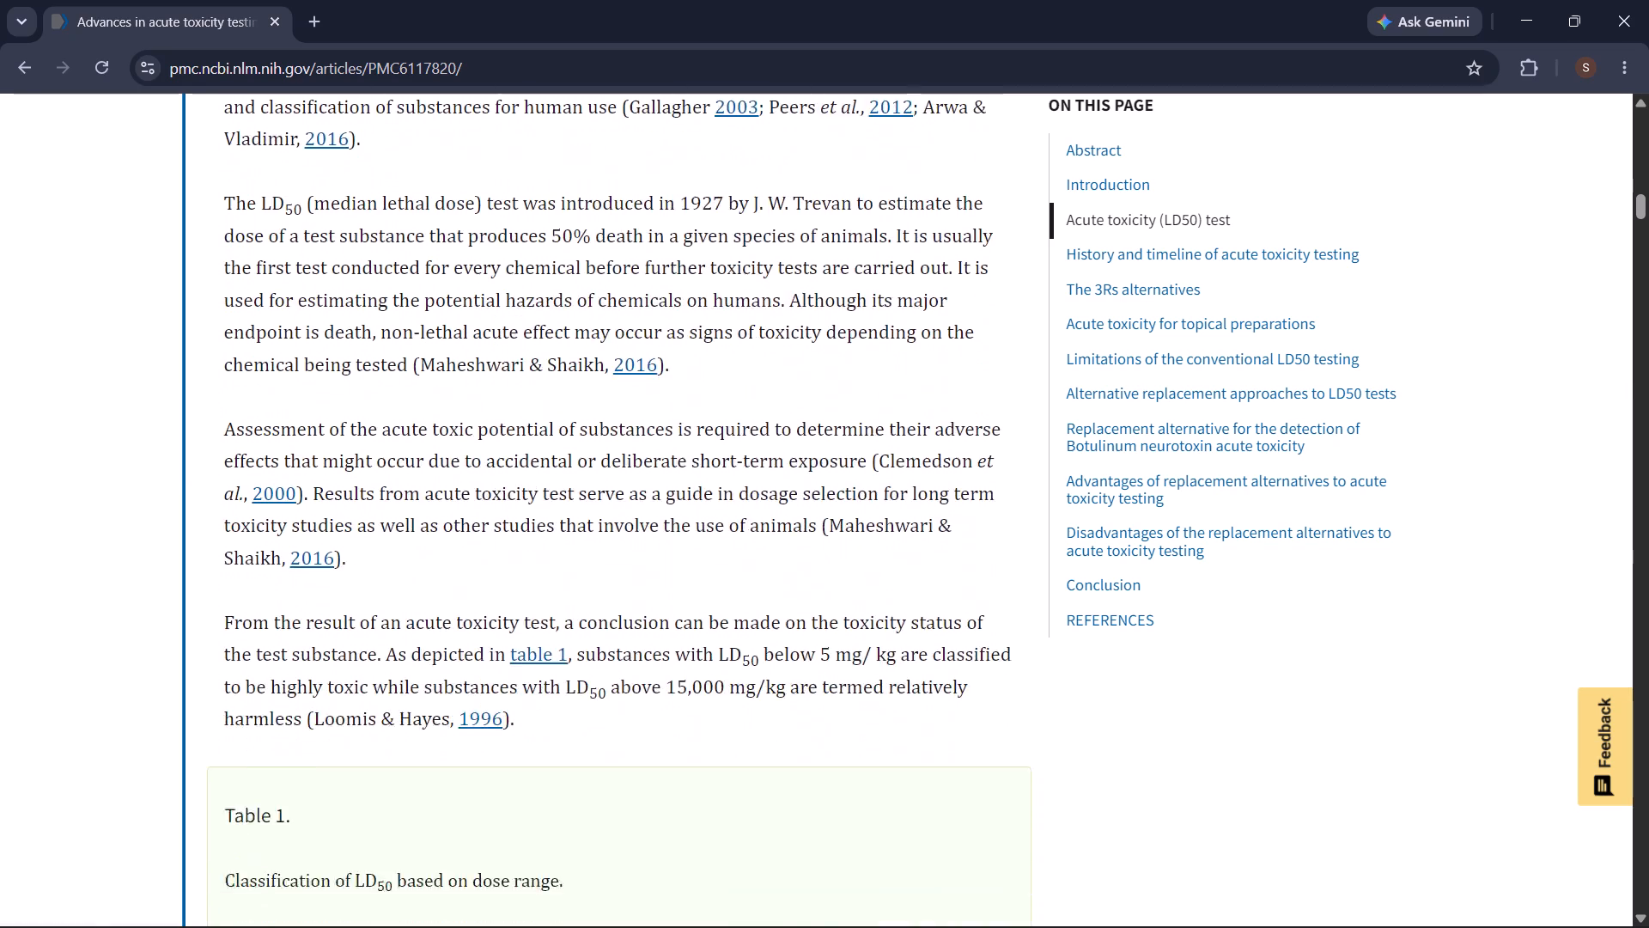
{"action": "scroll", "coordinate": [754, 394], "scroll_direction": "down", "scroll_amount": 5}
{"action": "scroll", "coordinate": [758, 388], "scroll_direction": "up", "scroll_amount": 4}
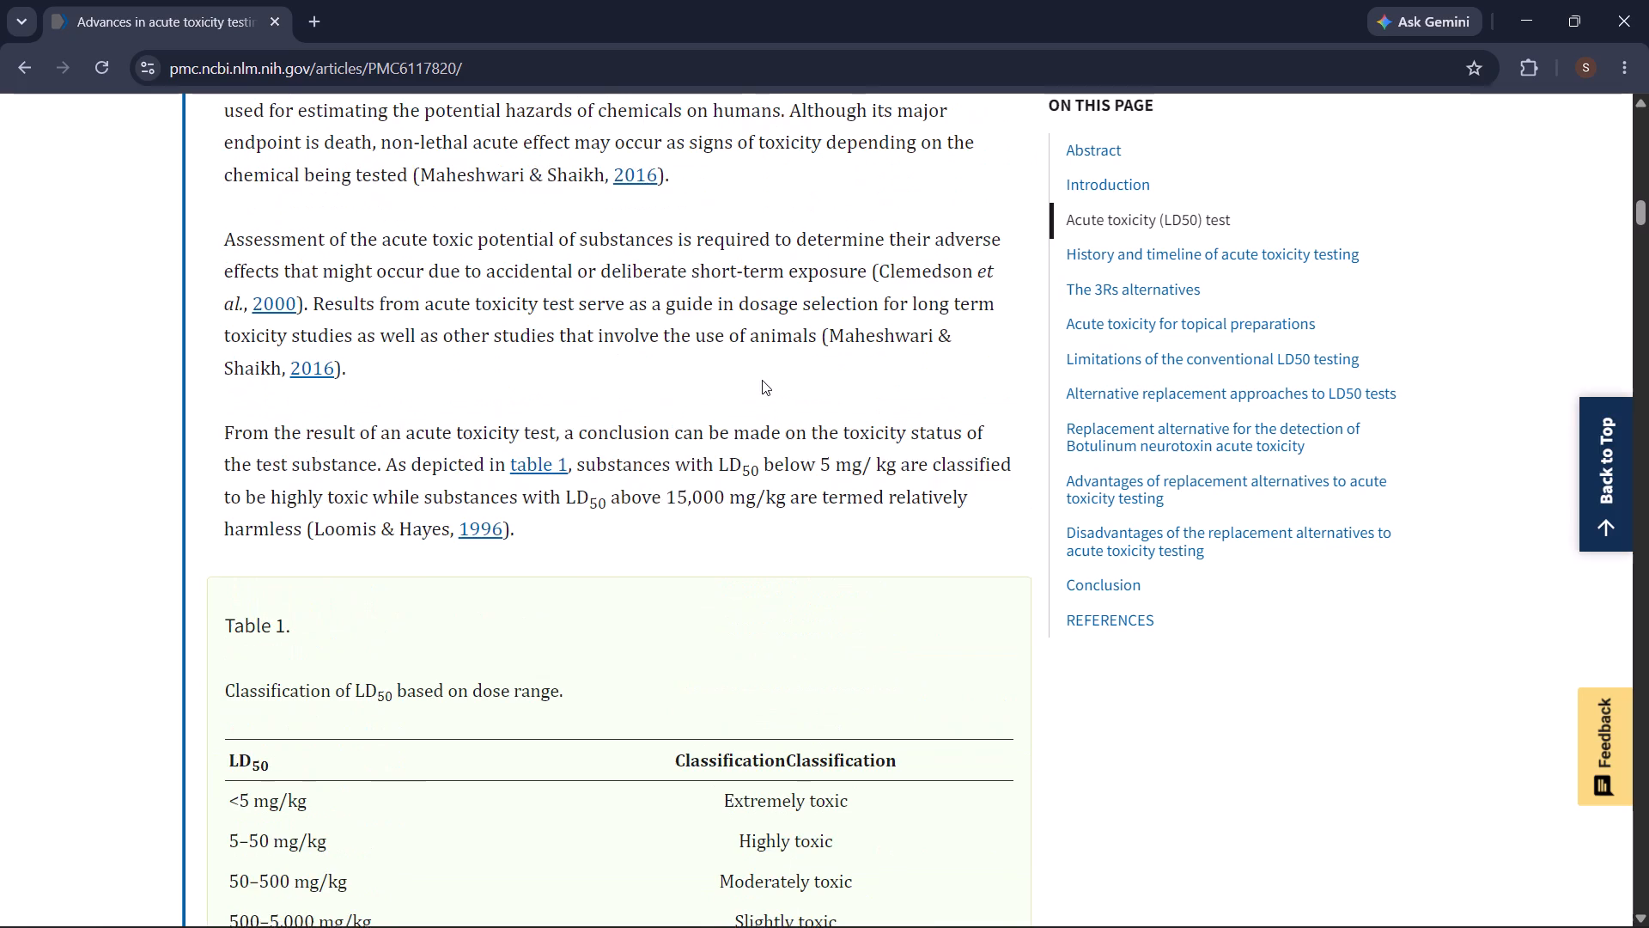
{"action": "scroll", "coordinate": [762, 380], "scroll_direction": "up", "scroll_amount": 4}
{"action": "scroll", "coordinate": [763, 379], "scroll_direction": "down", "scroll_amount": 6}
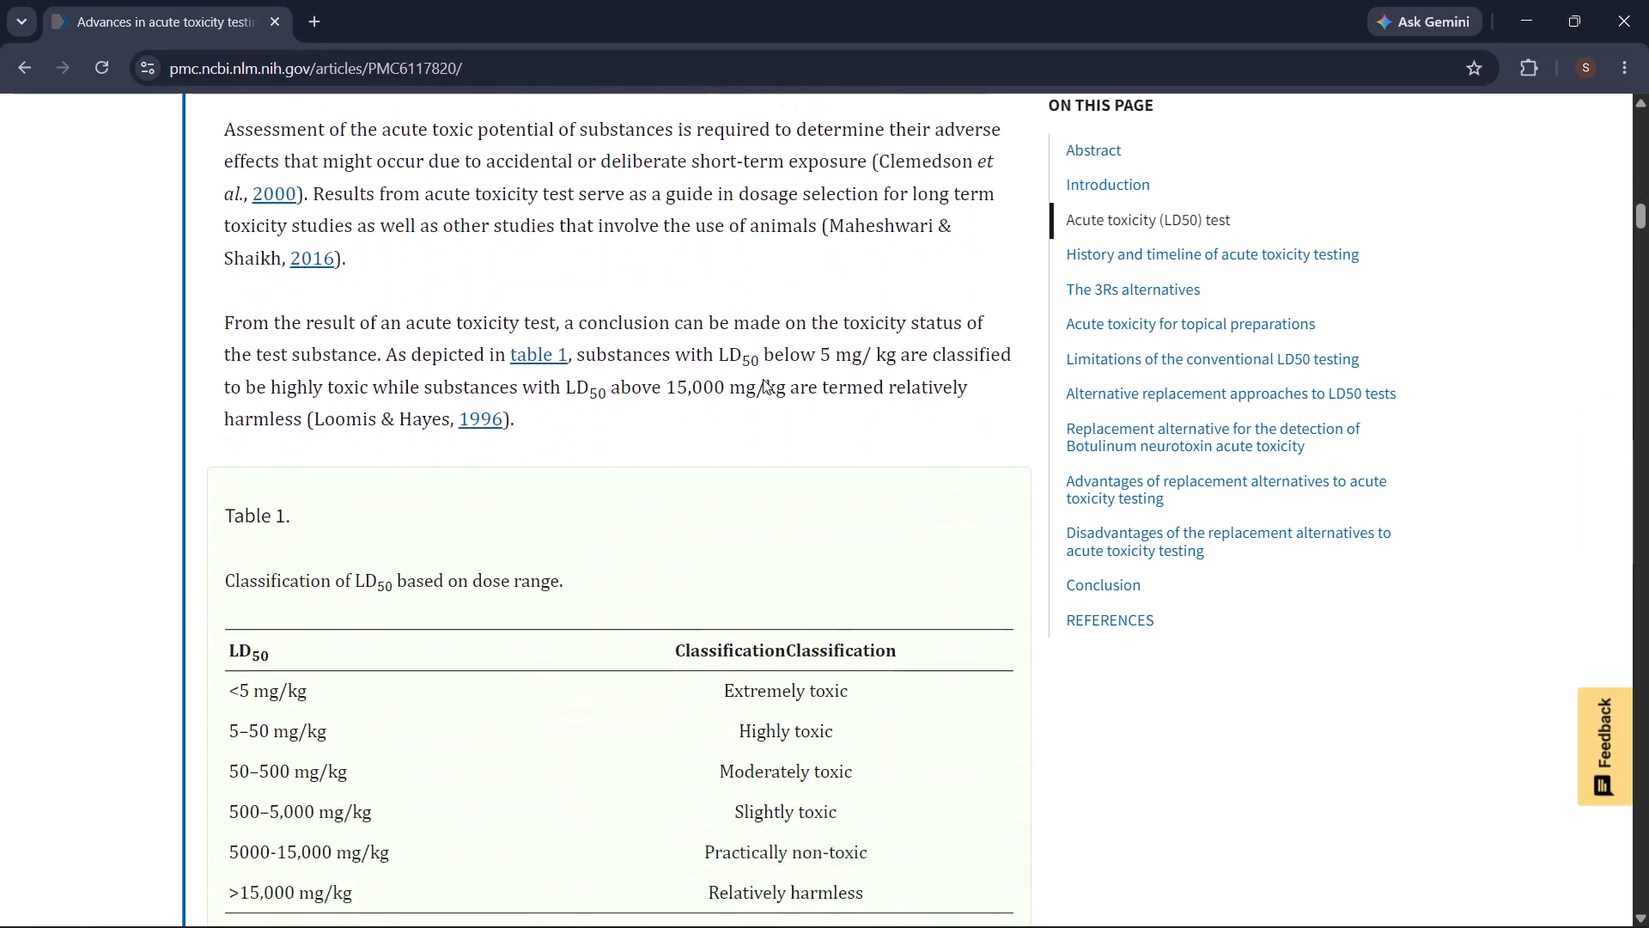
{"action": "scroll", "coordinate": [763, 379], "scroll_direction": "down", "scroll_amount": 7}
{"action": "scroll", "coordinate": [763, 379], "scroll_direction": "up", "scroll_amount": 4}
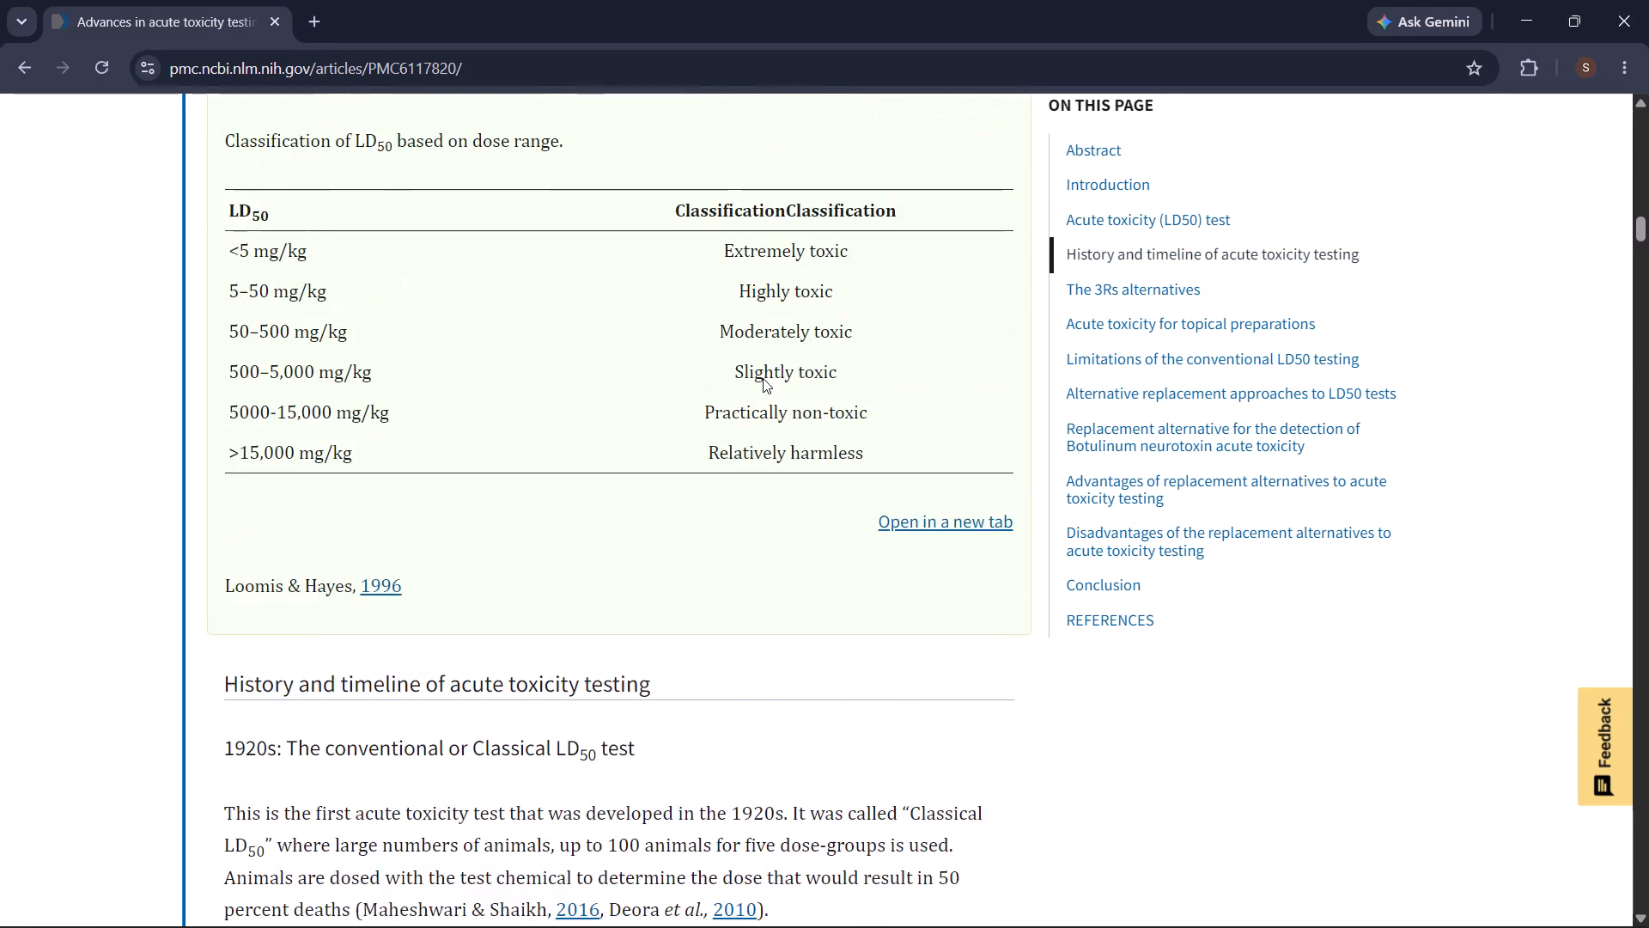
{"action": "scroll", "coordinate": [763, 378], "scroll_direction": "up", "scroll_amount": 4}
{"action": "scroll", "coordinate": [763, 379], "scroll_direction": "down", "scroll_amount": 1}
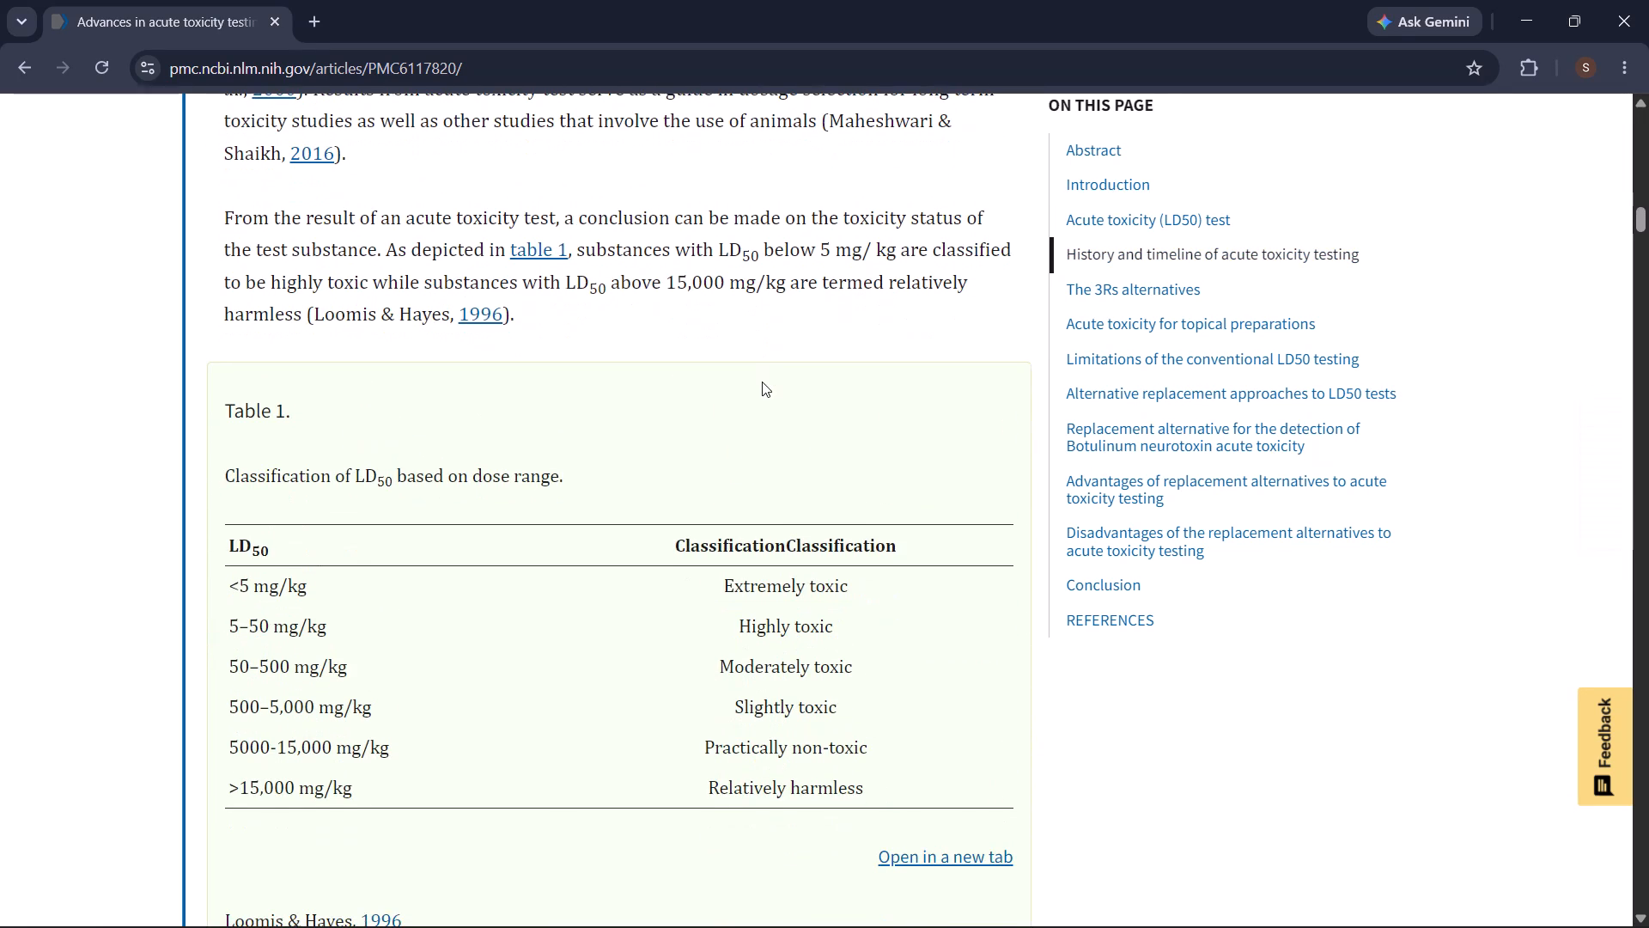
{"action": "scroll", "coordinate": [762, 380], "scroll_direction": "down", "scroll_amount": 4}
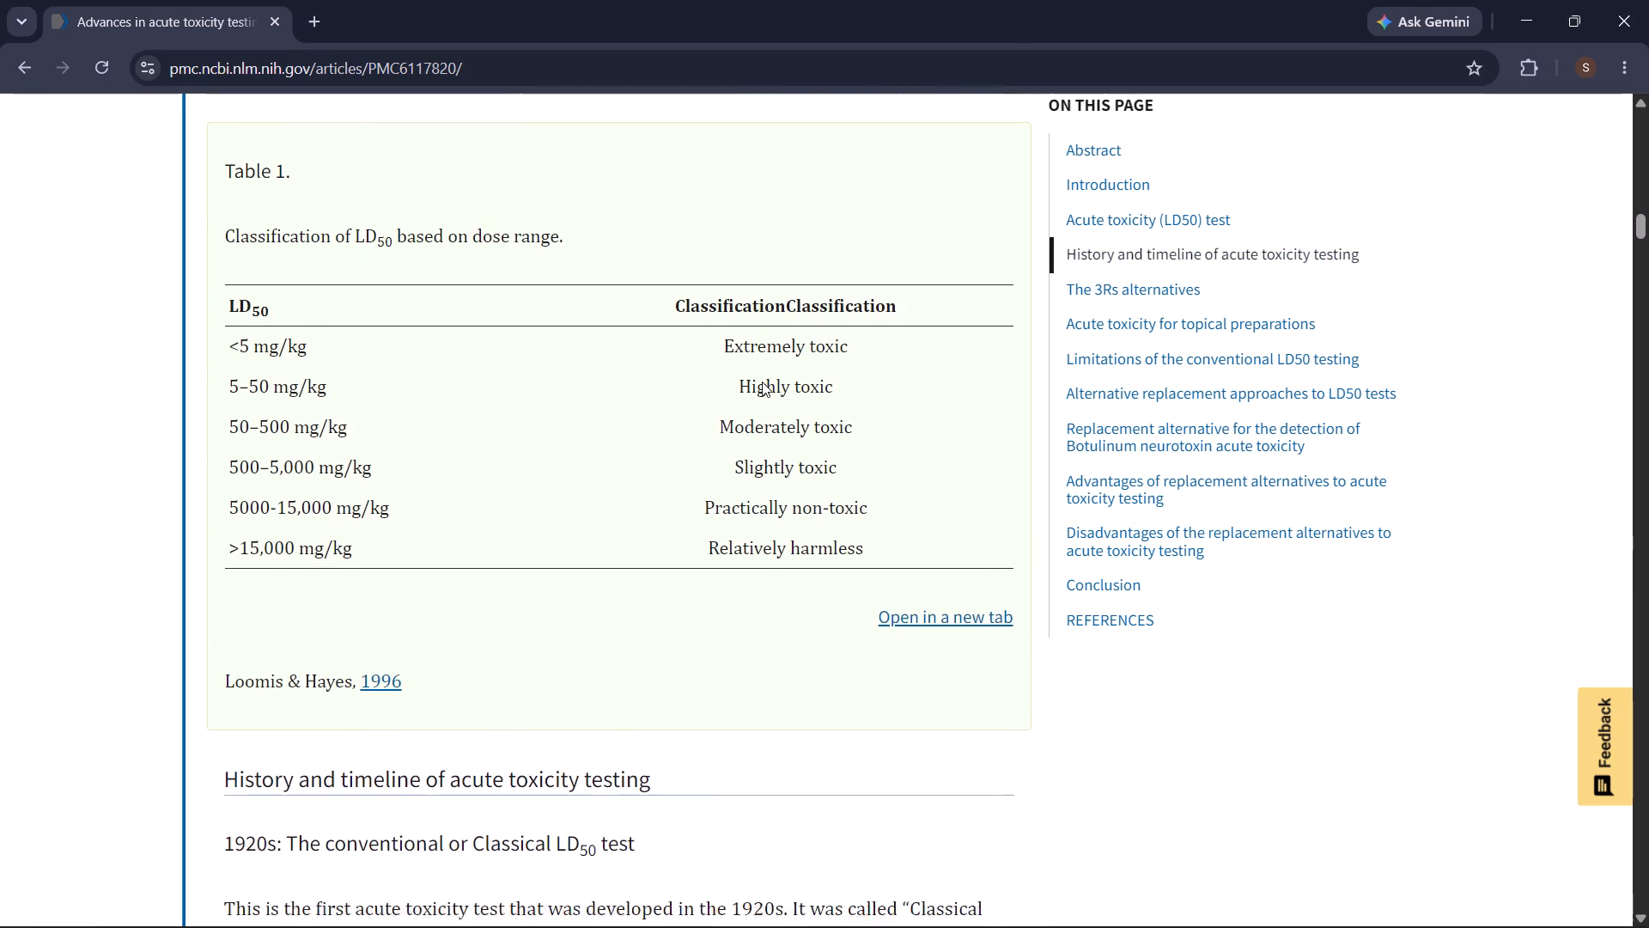
Read the article's History and timeline of acute toxicity testing section, including the comparison table of conventional LD50 methods.
{"action": "scroll", "coordinate": [765, 377], "scroll_direction": "down", "scroll_amount": 5}
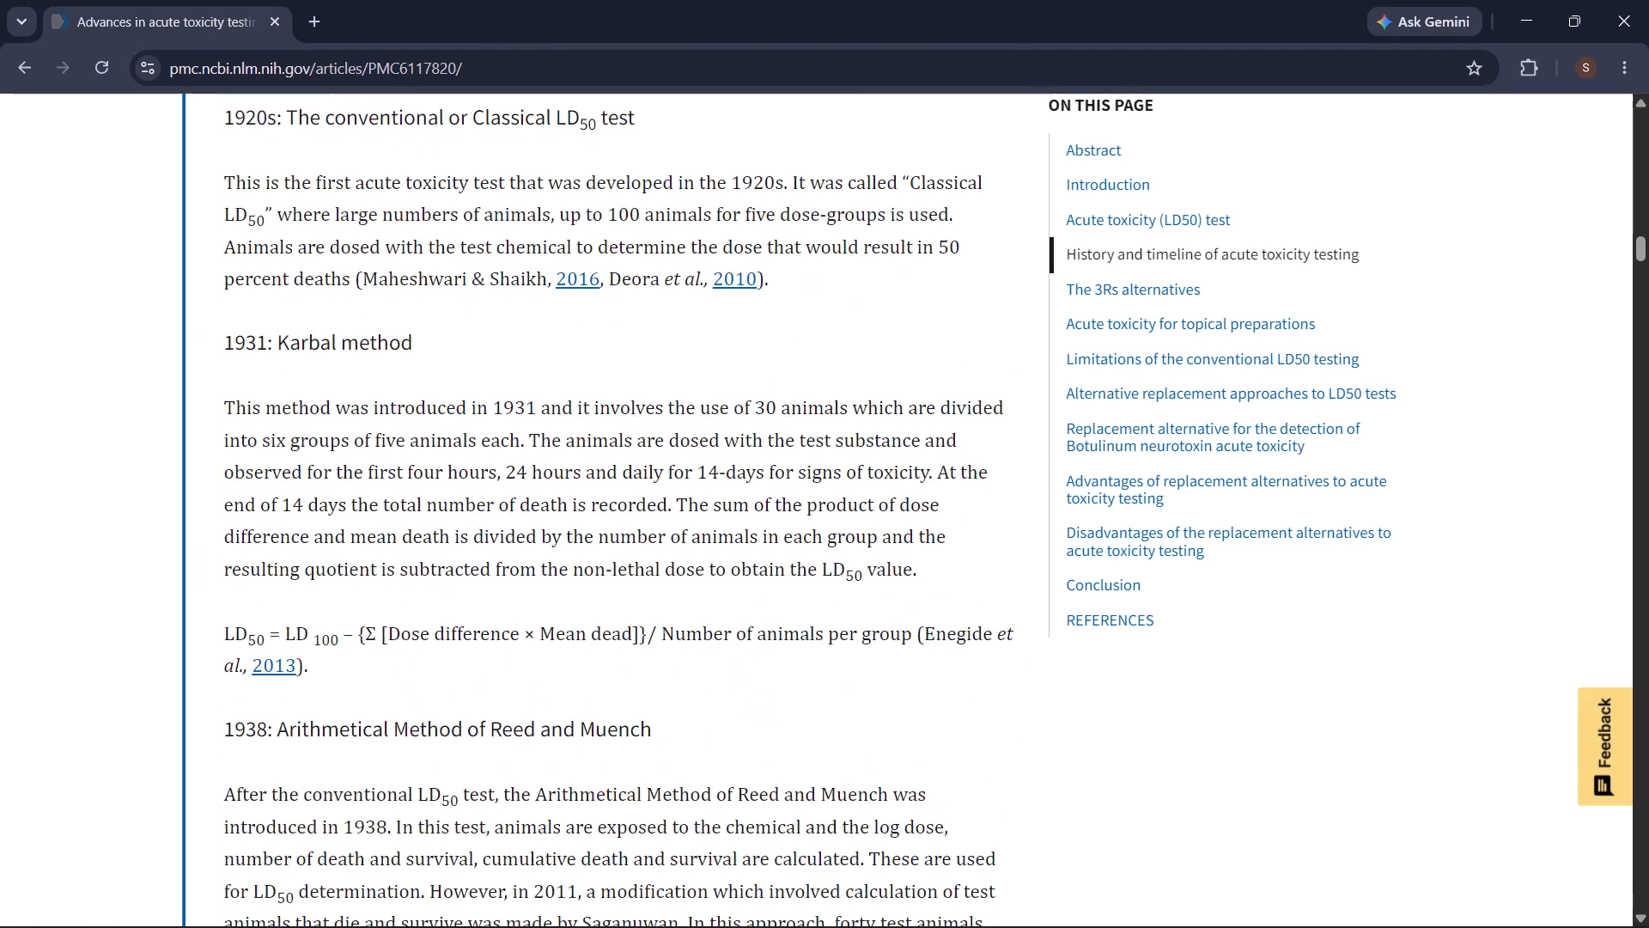
{"action": "scroll", "coordinate": [766, 375], "scroll_direction": "up", "scroll_amount": 2}
{"action": "scroll", "coordinate": [766, 370], "scroll_direction": "down", "scroll_amount": 7}
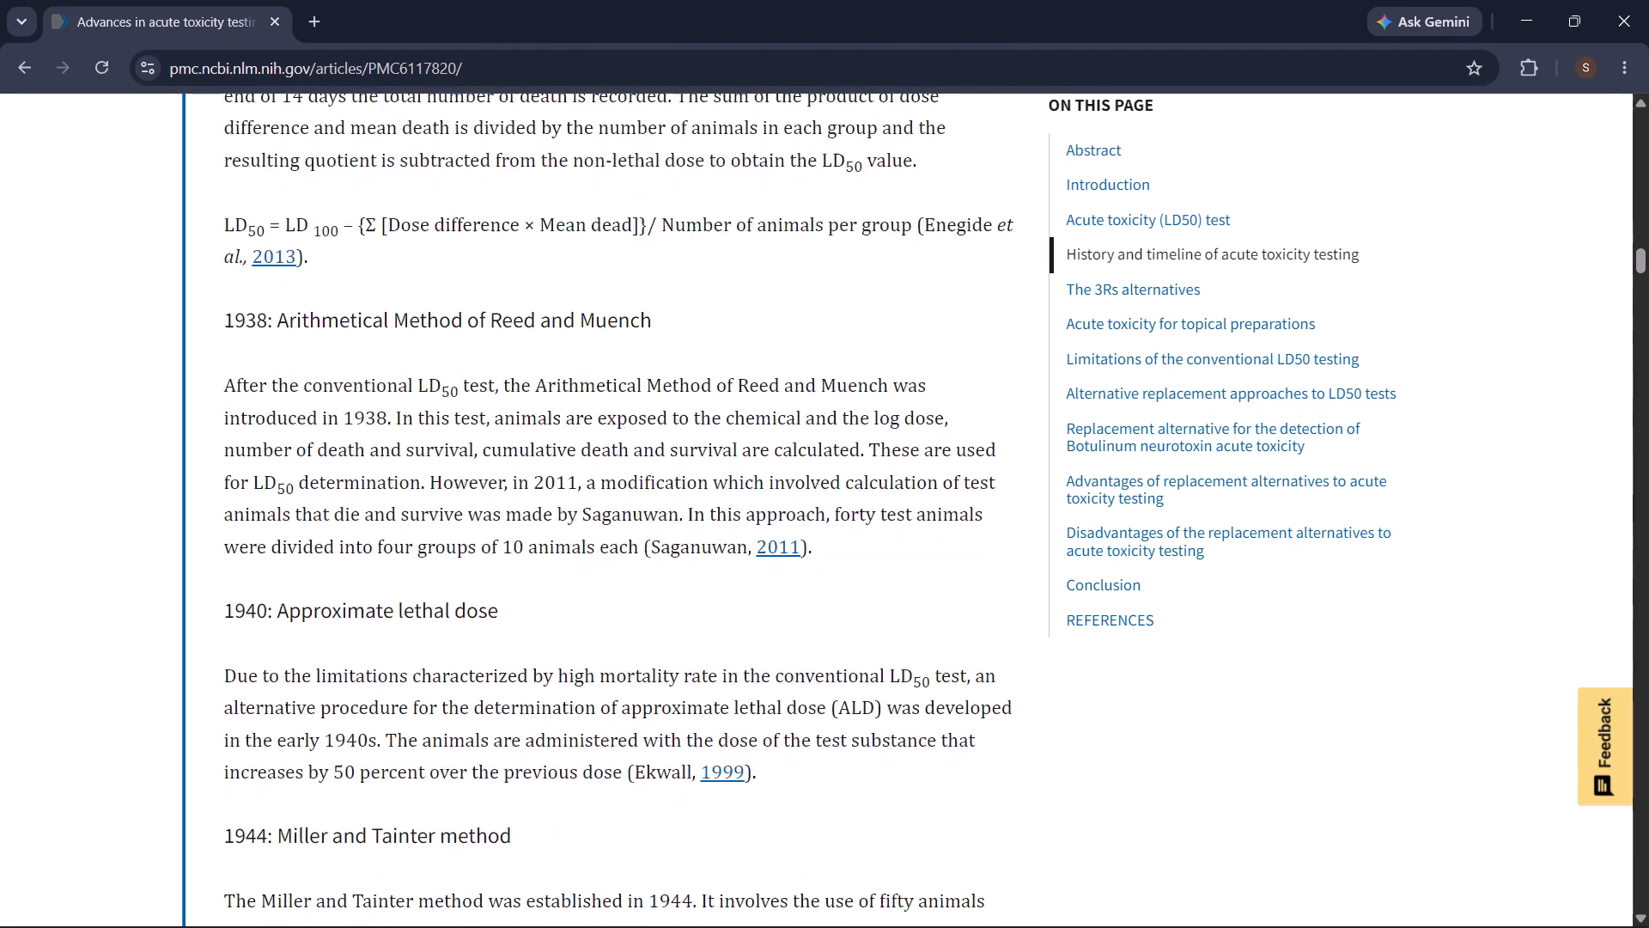
{"action": "scroll", "coordinate": [766, 370], "scroll_direction": "down", "scroll_amount": 10}
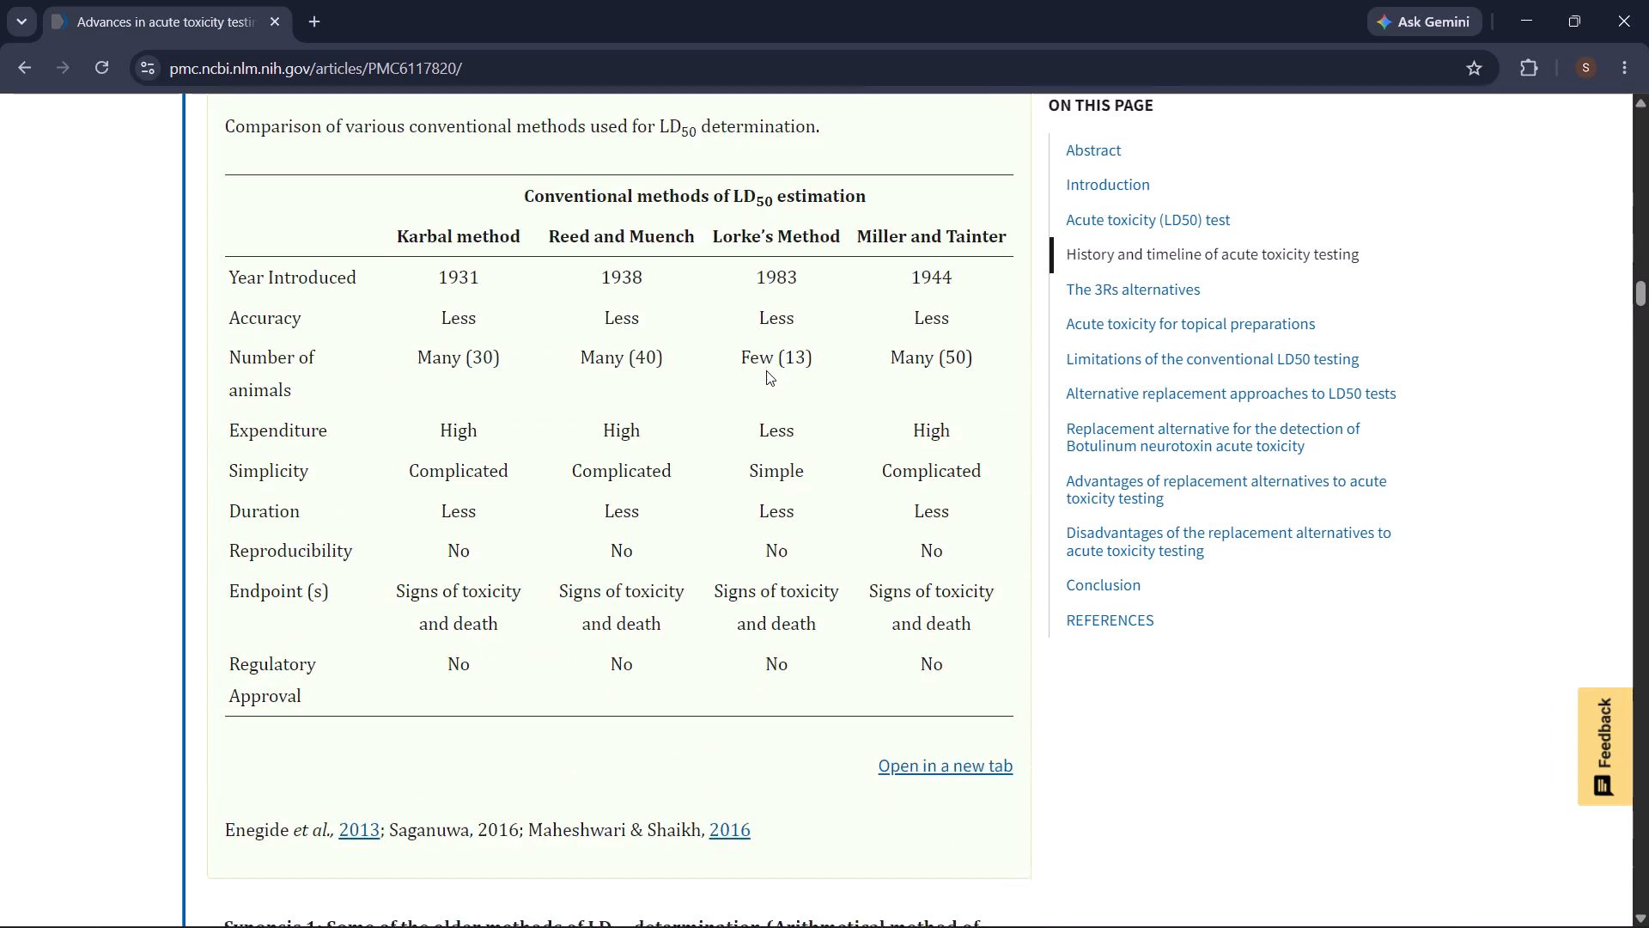
{"action": "scroll", "coordinate": [766, 370], "scroll_direction": "down", "scroll_amount": 10}
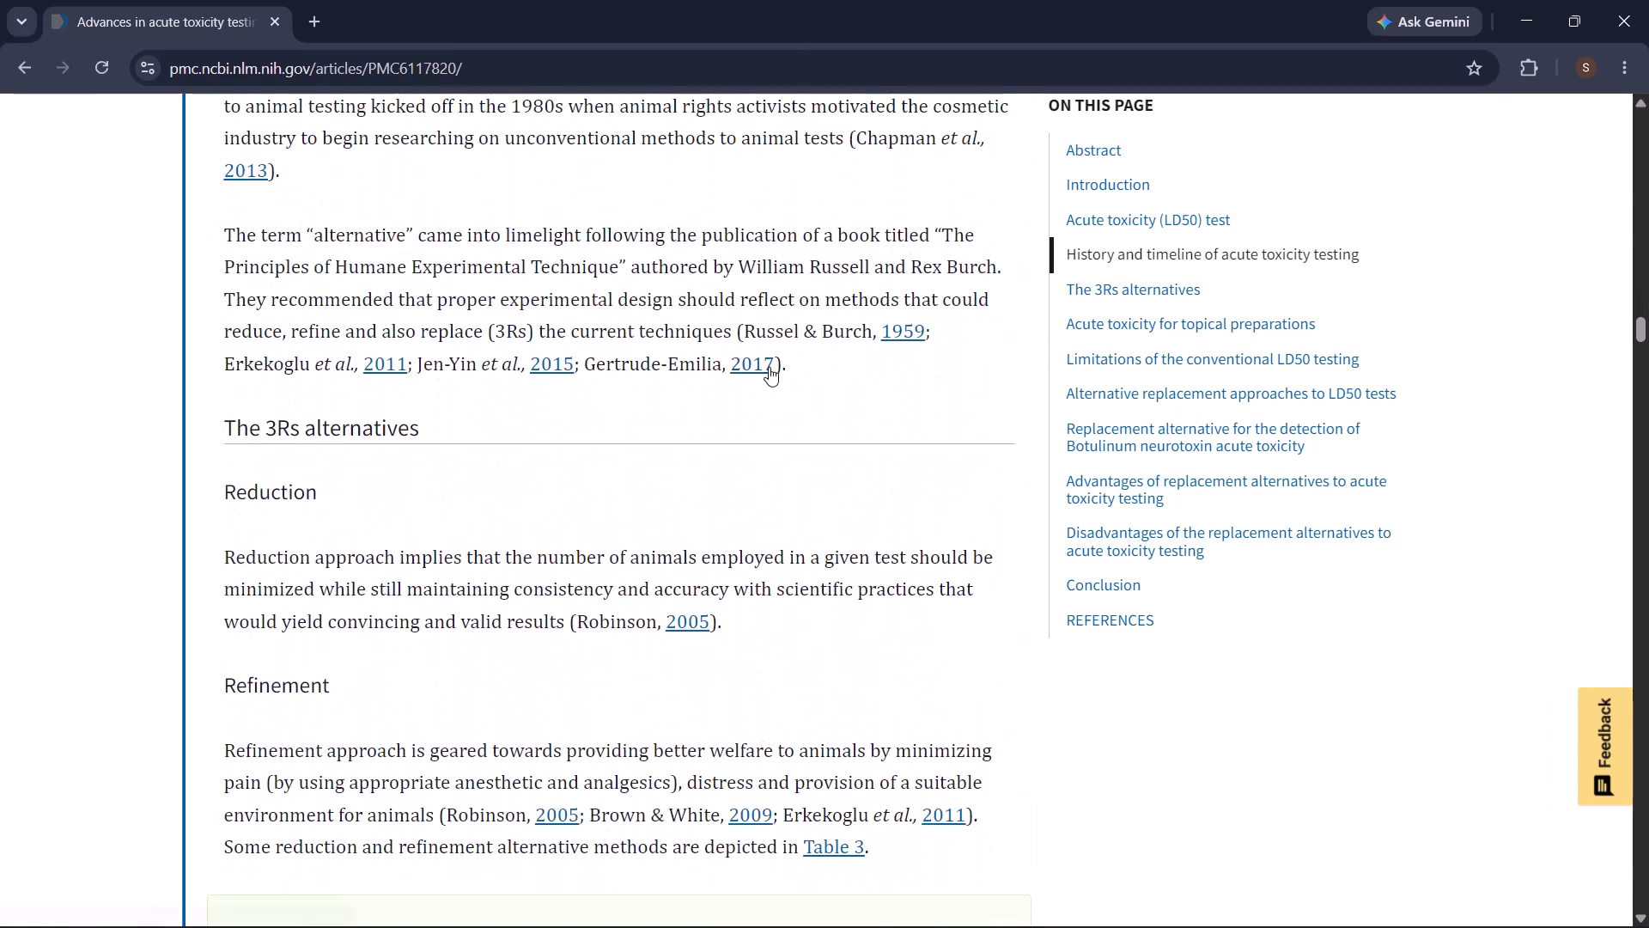
Read The 3Rs alternatives section, covering reduction, refinement, replacement, the OECD test guidelines and the Enegide et al. method.
{"action": "scroll", "coordinate": [769, 367], "scroll_direction": "down", "scroll_amount": 2}
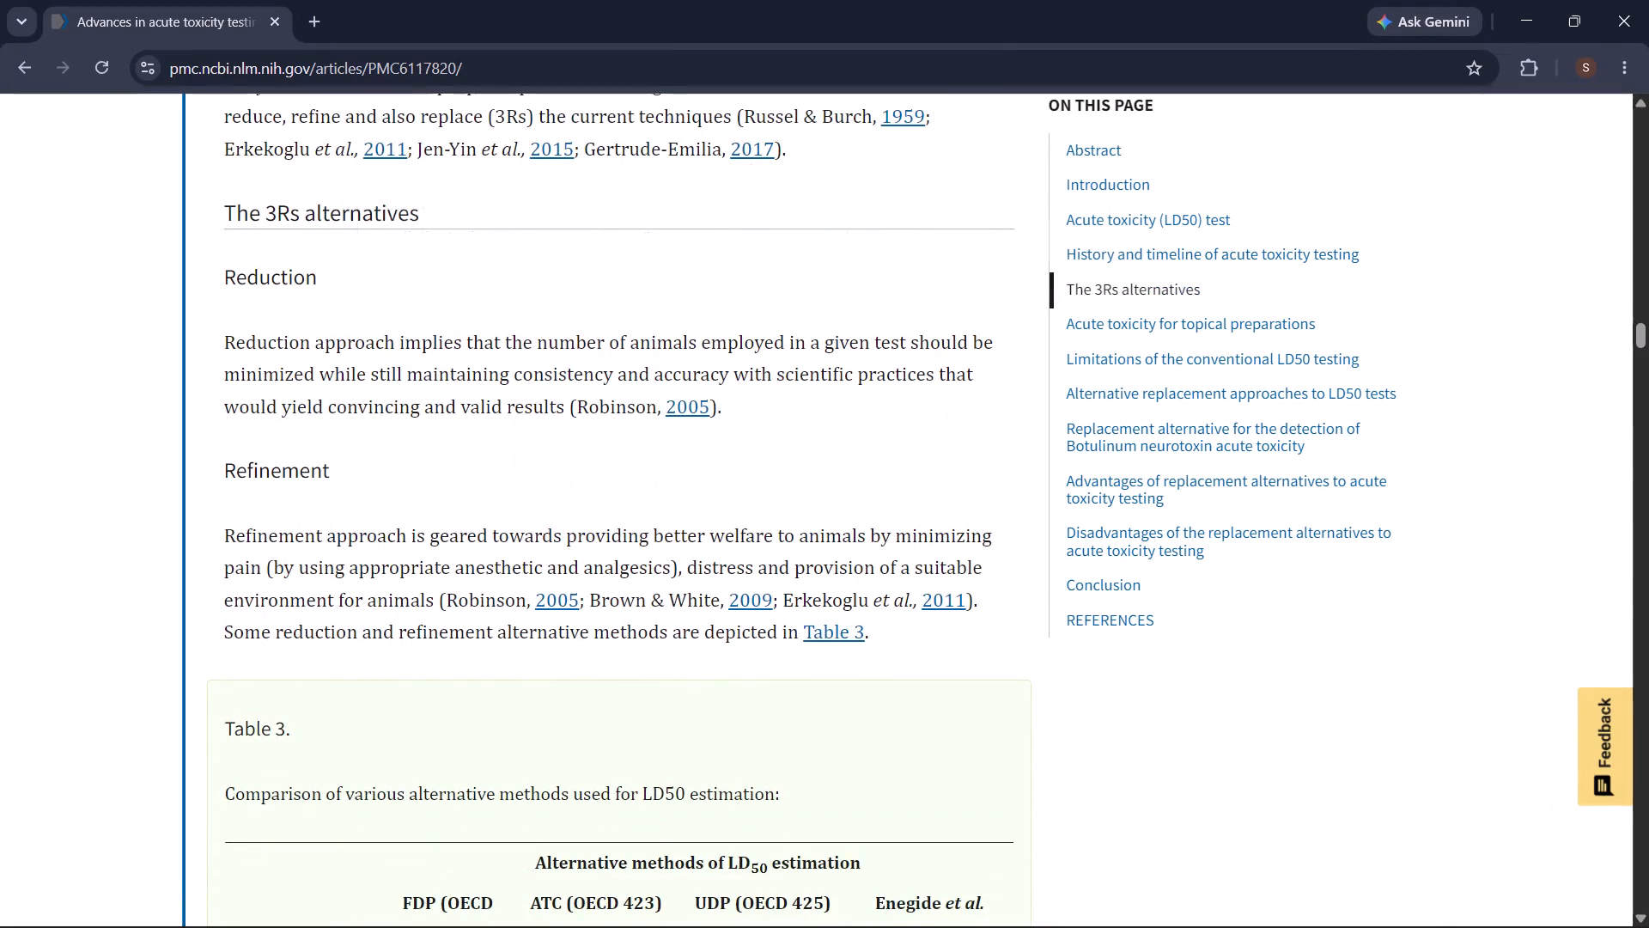
{"action": "scroll", "coordinate": [539, 406], "scroll_direction": "down", "scroll_amount": 15}
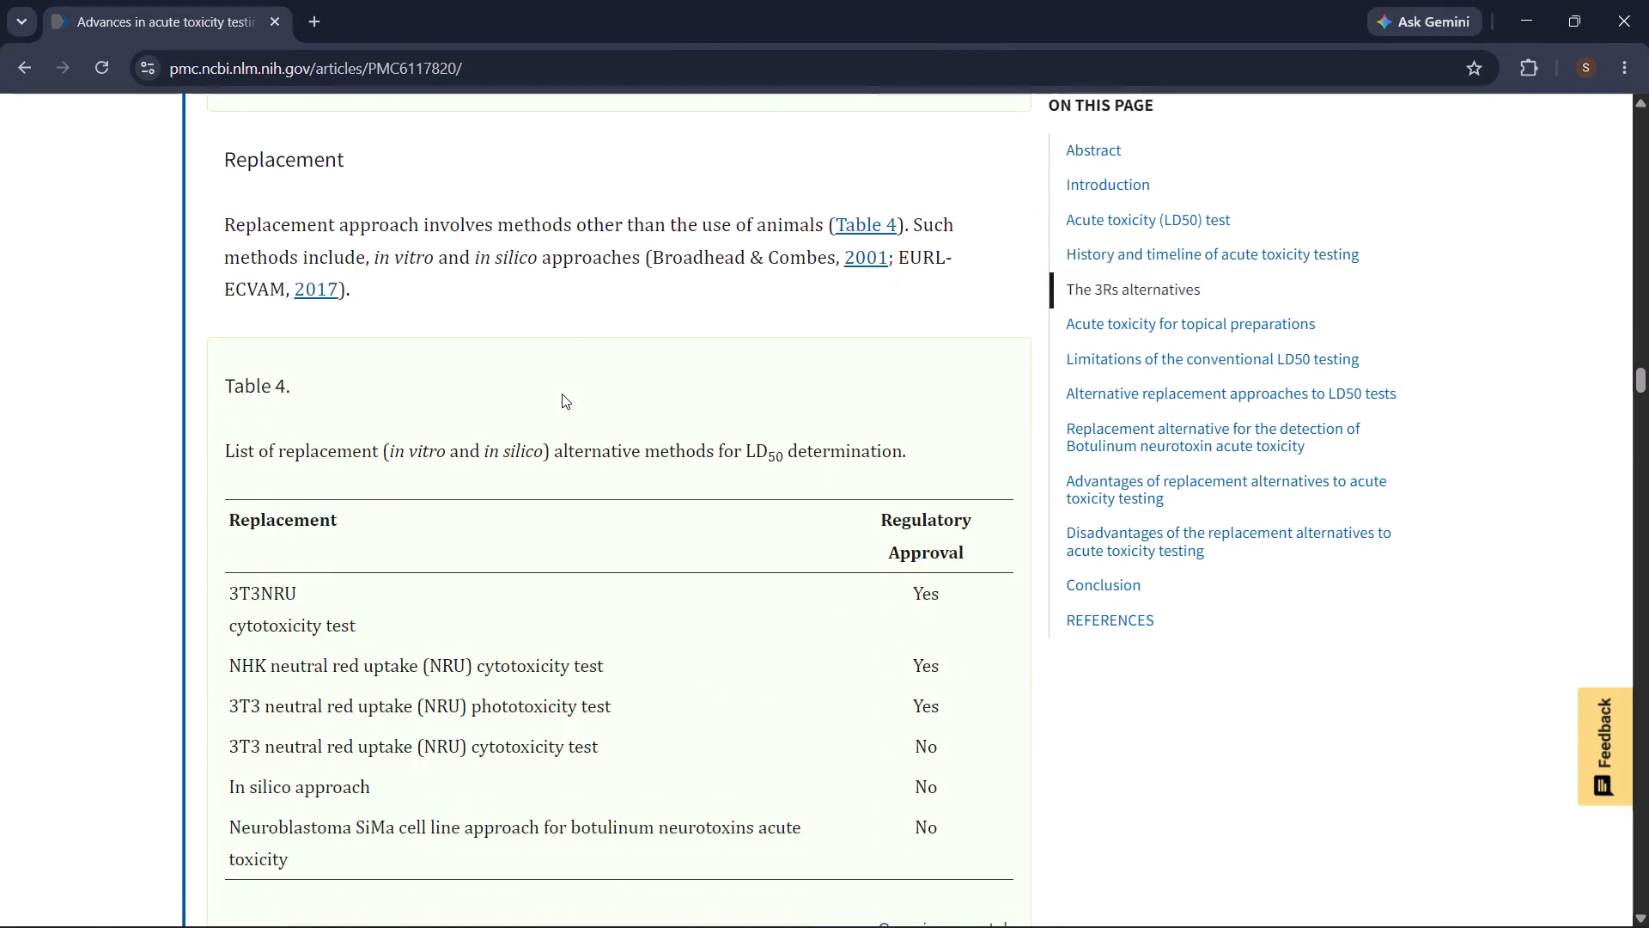
{"action": "scroll", "coordinate": [562, 394], "scroll_direction": "down", "scroll_amount": 9}
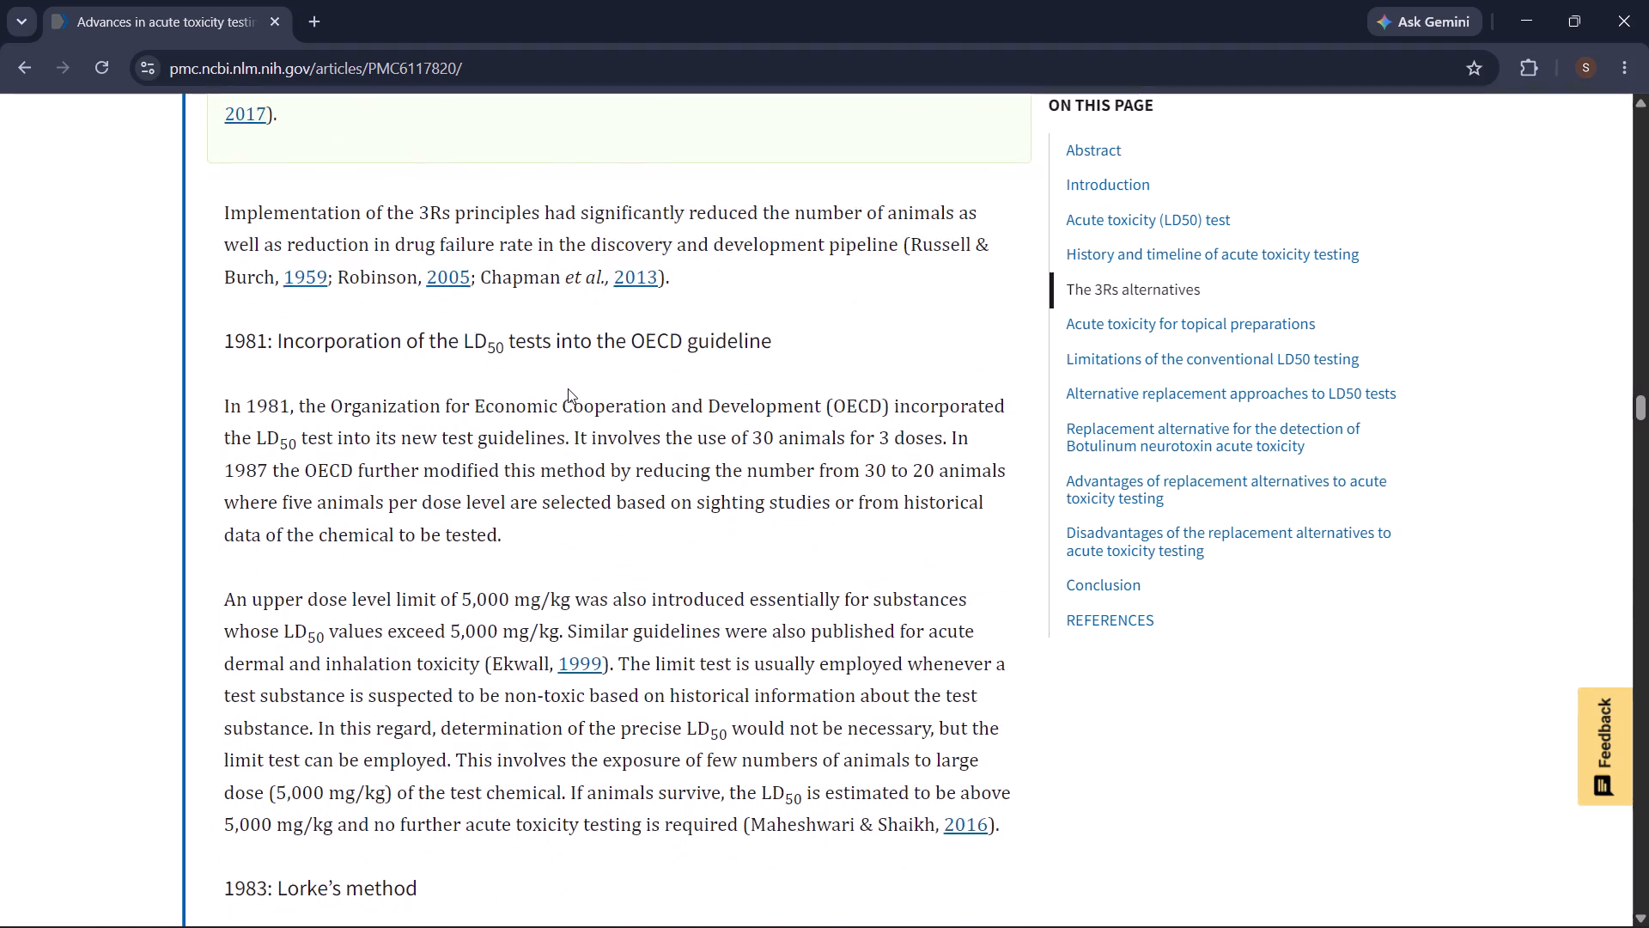
{"action": "scroll", "coordinate": [568, 388], "scroll_direction": "down", "scroll_amount": 13}
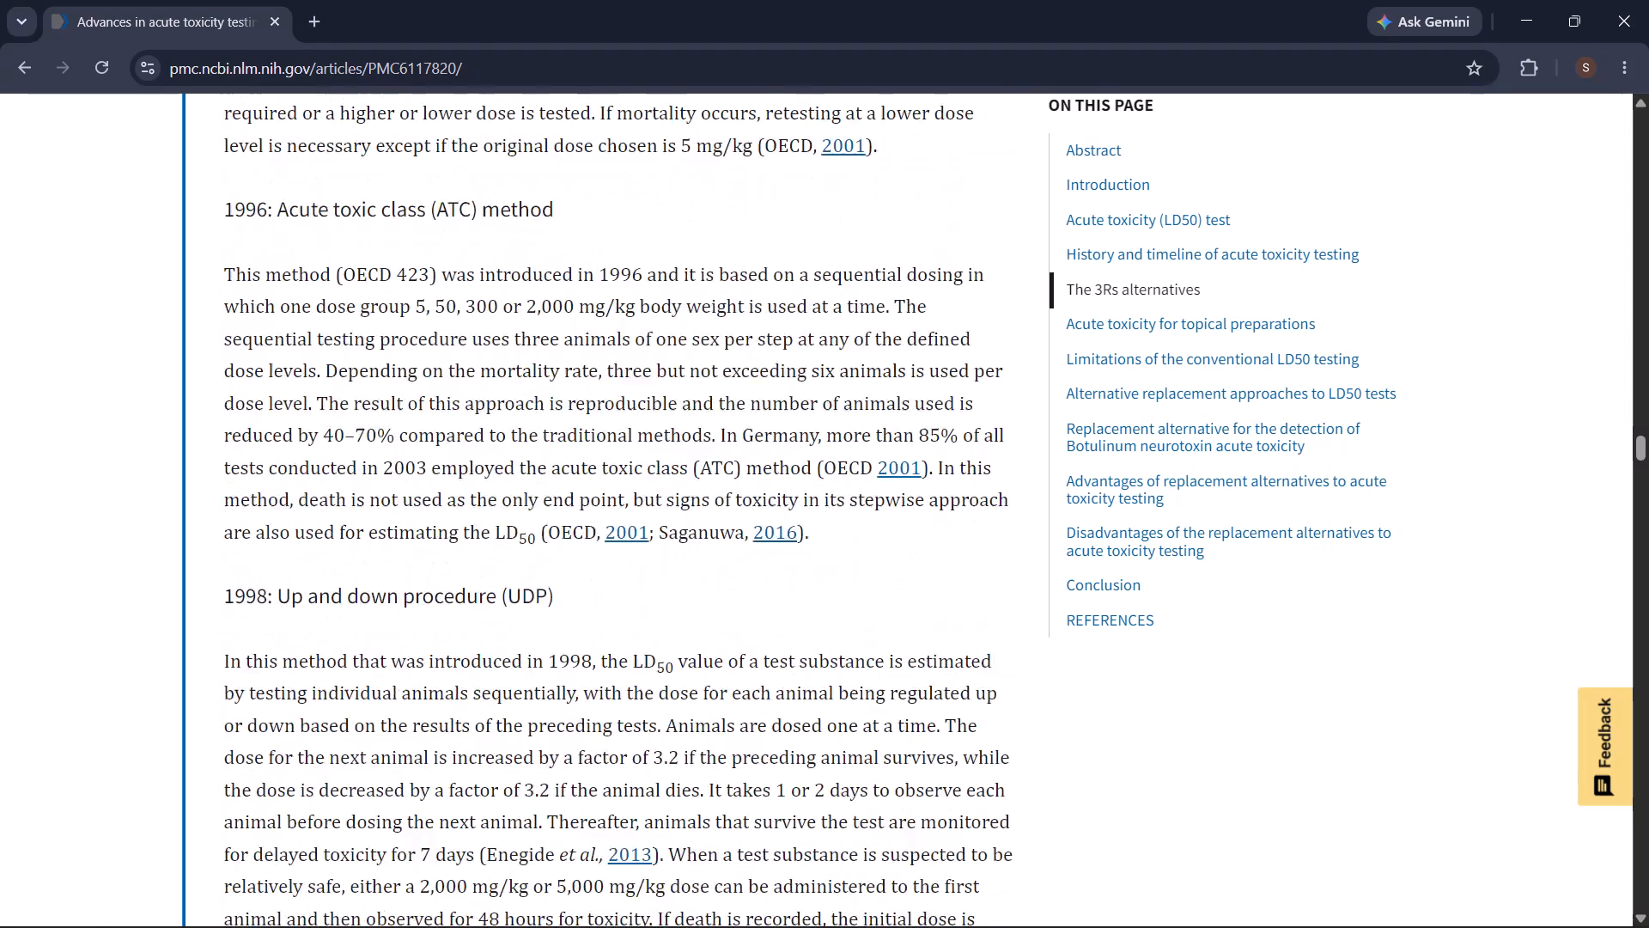
{"action": "scroll", "coordinate": [568, 388], "scroll_direction": "down", "scroll_amount": 11}
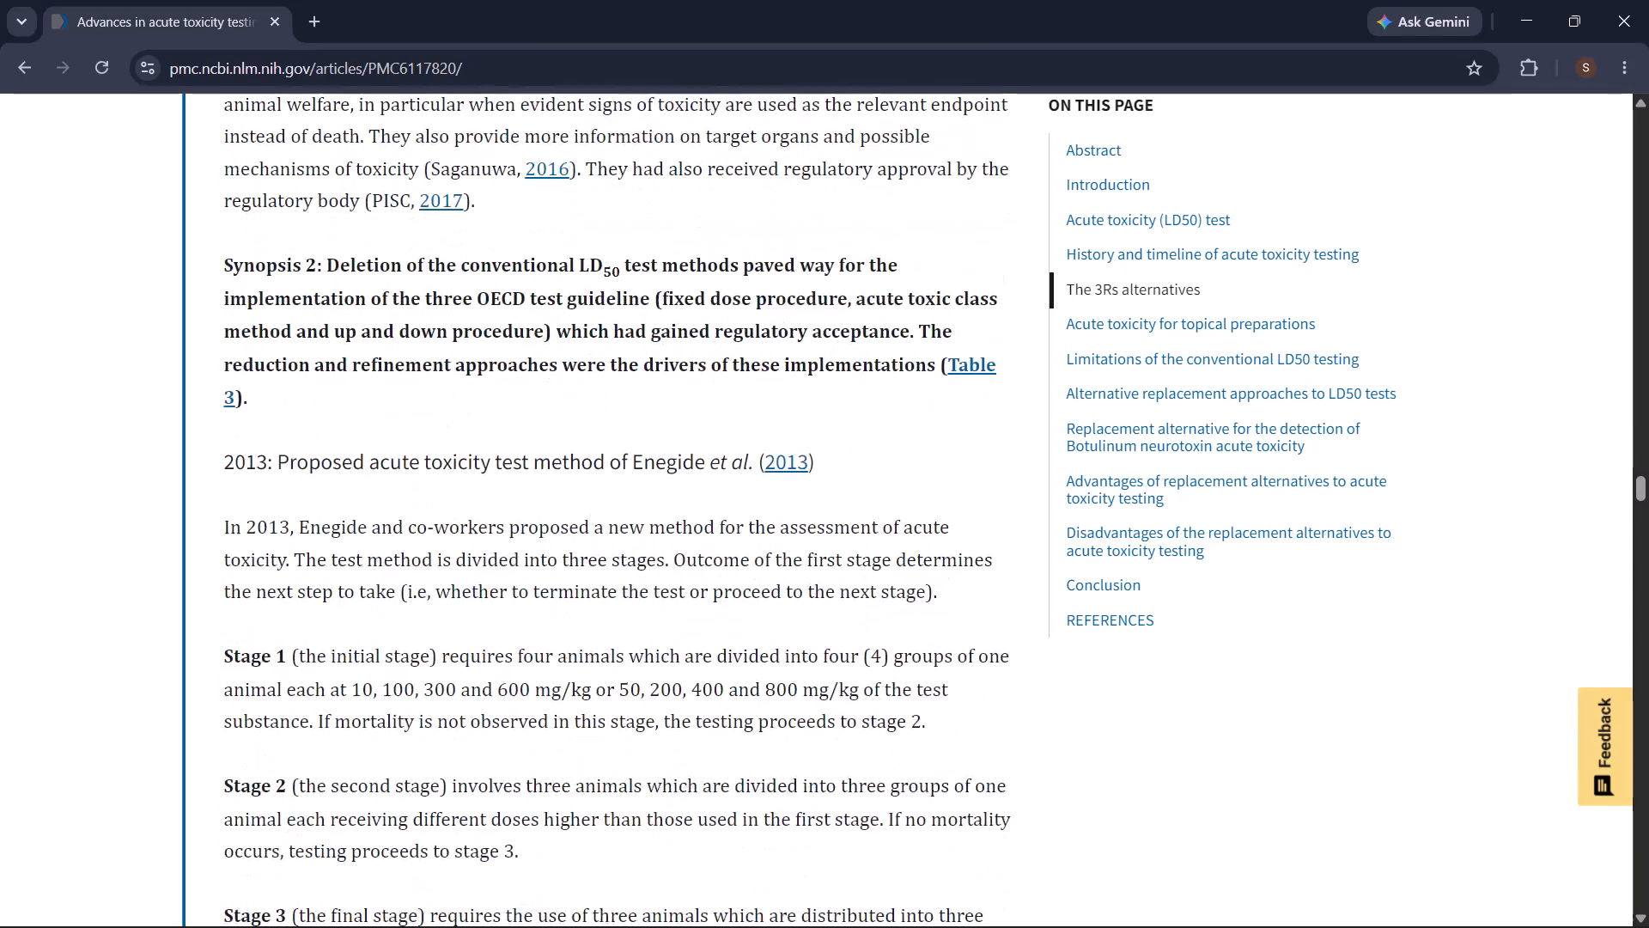
{"action": "scroll", "coordinate": [576, 383], "scroll_direction": "down", "scroll_amount": 9}
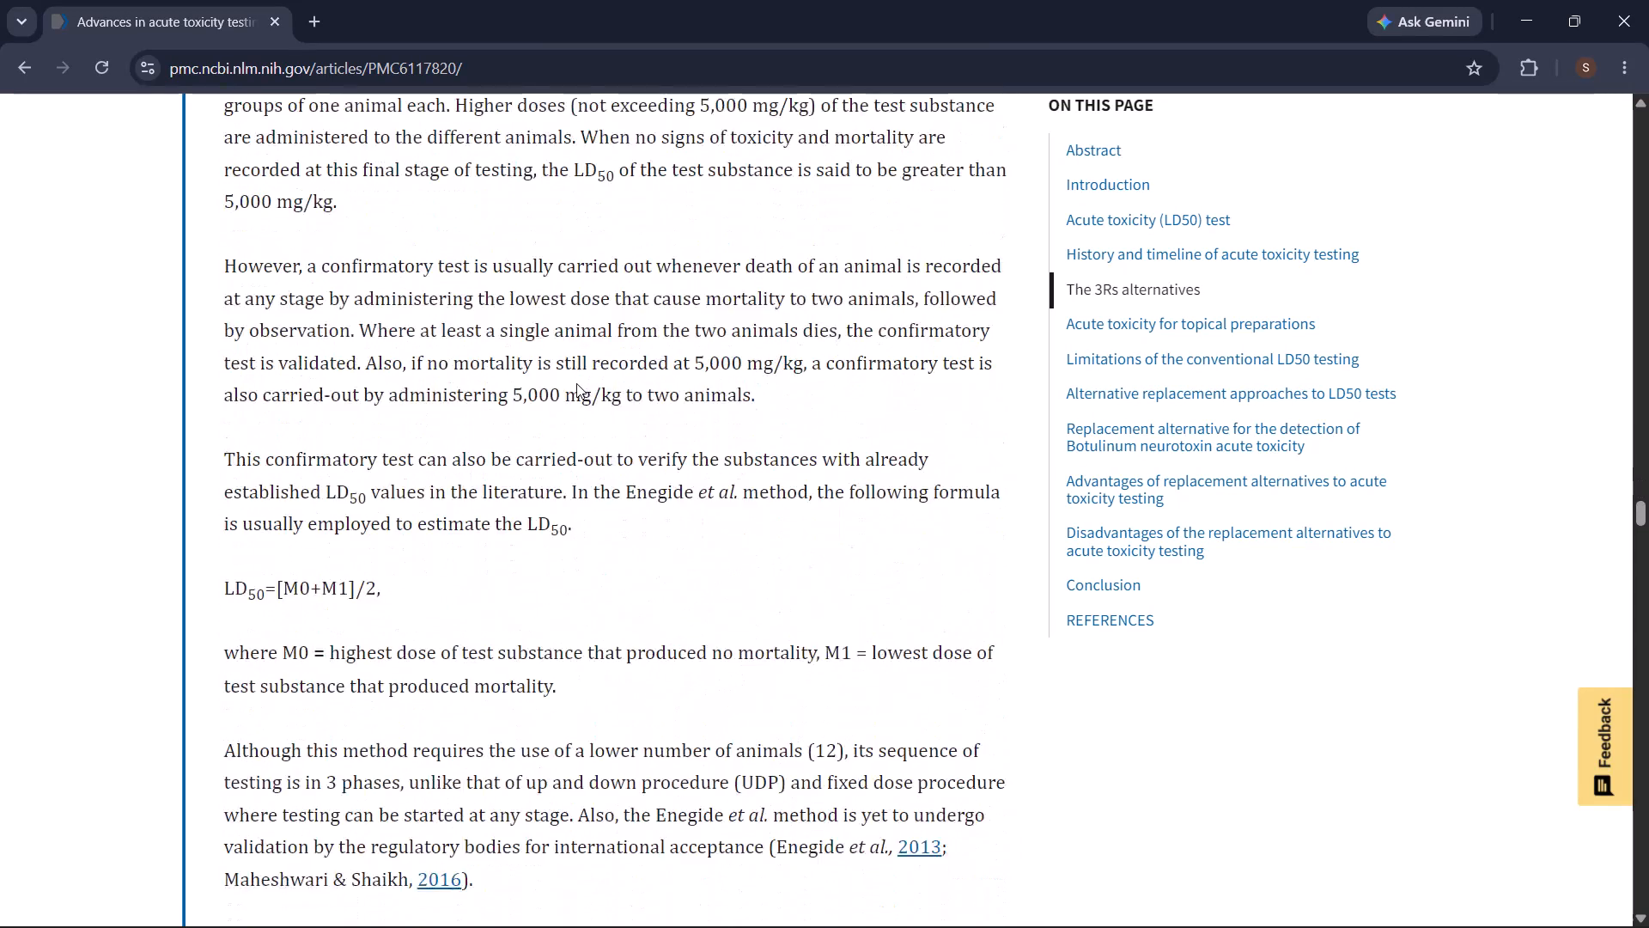
Look through the sections on topical preparations, limitations of conventional LD50 testing and alternative replacement approaches for usable material.
{"action": "scroll", "coordinate": [576, 383], "scroll_direction": "down", "scroll_amount": 5}
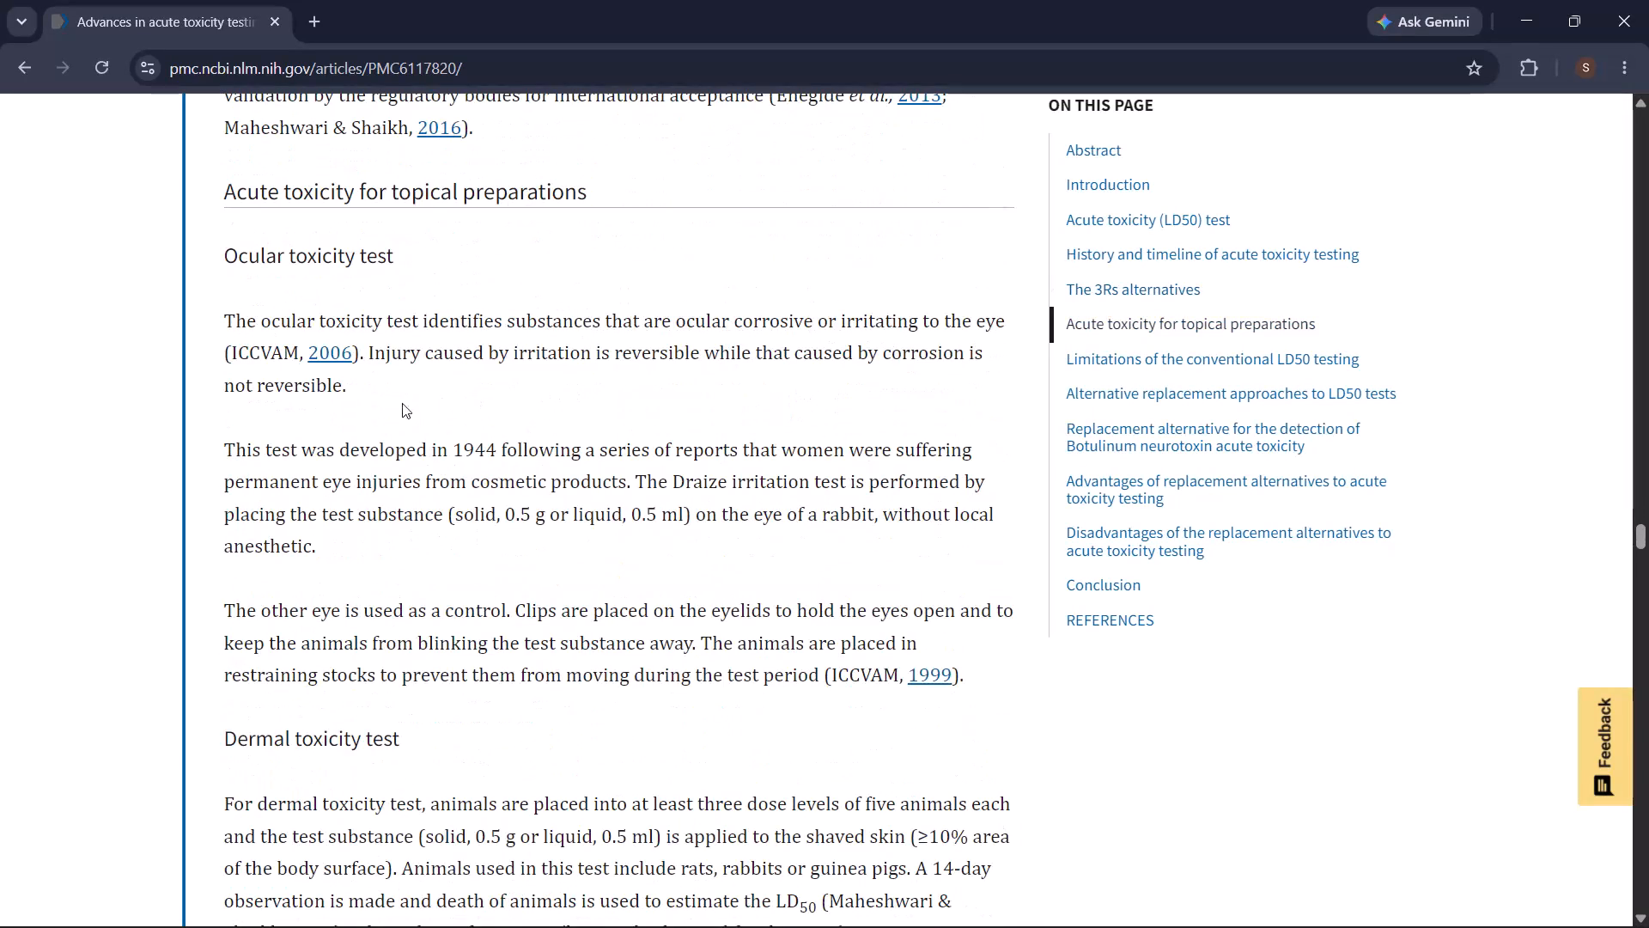
{"action": "scroll", "coordinate": [441, 304], "scroll_direction": "down", "scroll_amount": 9}
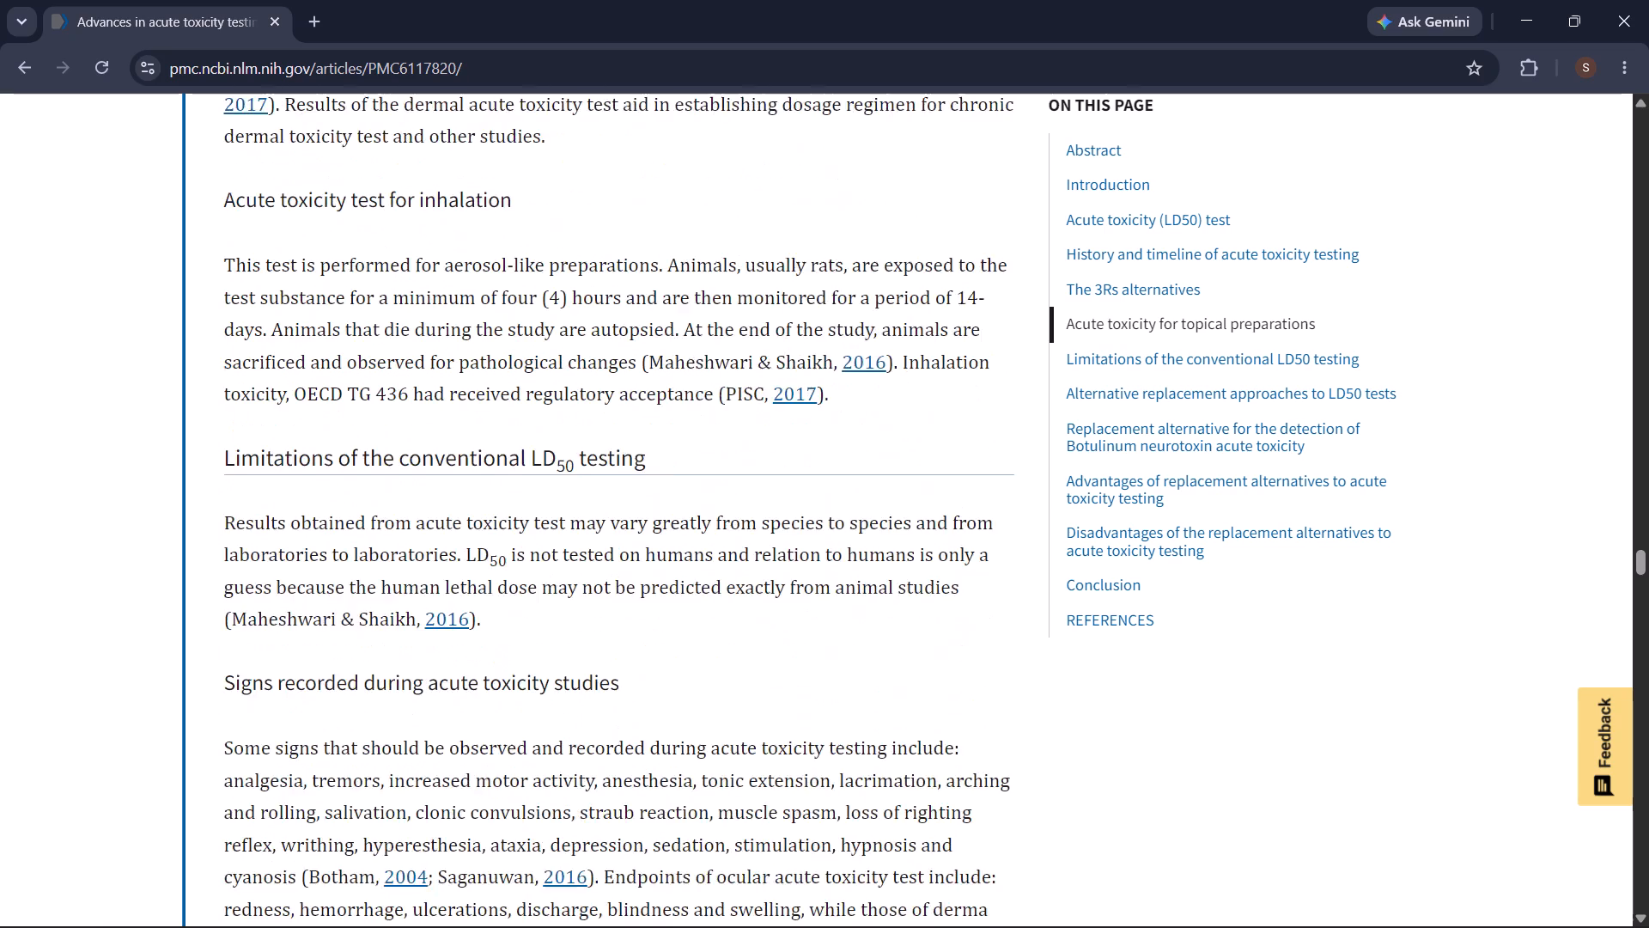
{"action": "scroll", "coordinate": [439, 308], "scroll_direction": "up", "scroll_amount": 4}
{"action": "scroll", "coordinate": [439, 308], "scroll_direction": "down", "scroll_amount": 1}
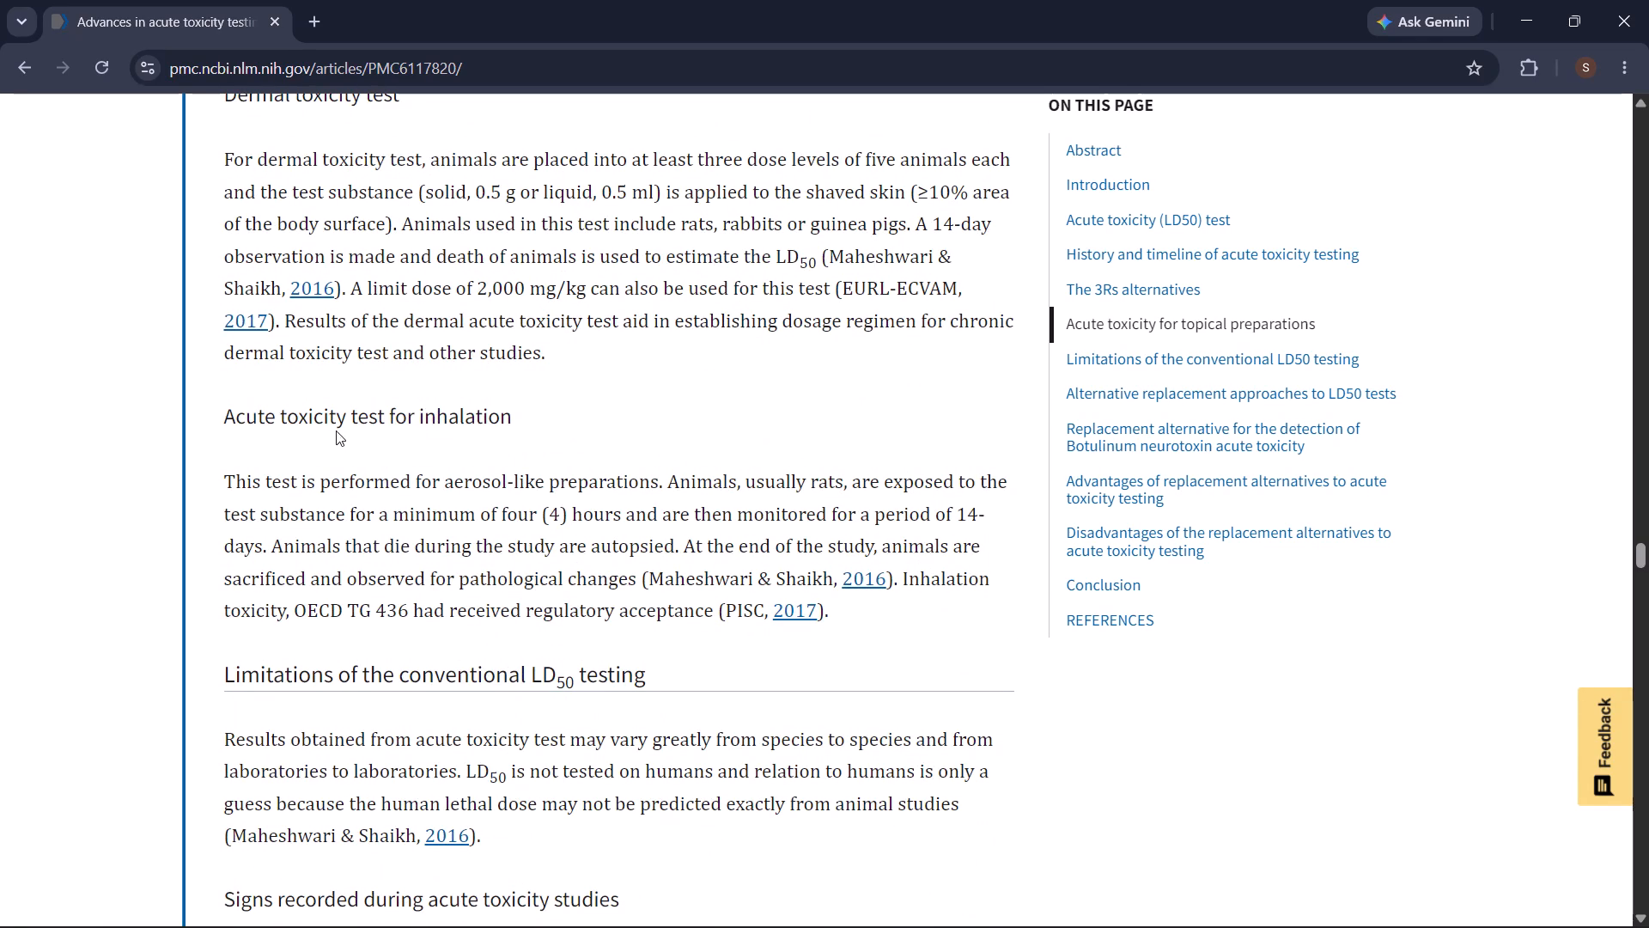
{"action": "scroll", "coordinate": [435, 415], "scroll_direction": "down", "scroll_amount": 10}
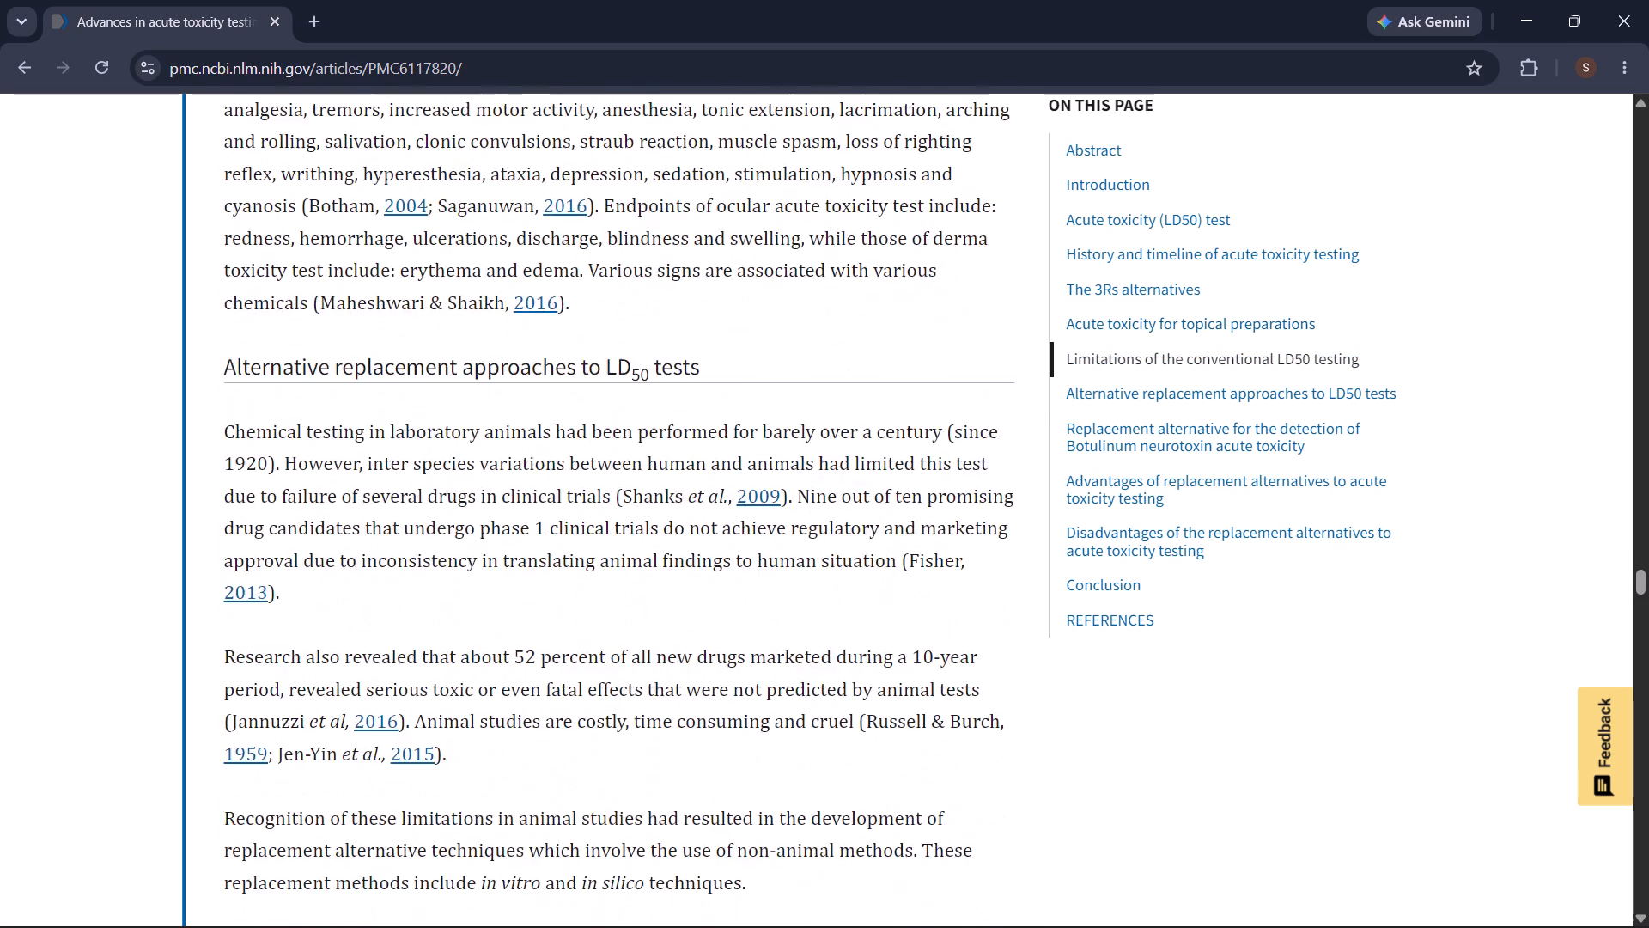
{"action": "scroll", "coordinate": [453, 395], "scroll_direction": "down", "scroll_amount": 4}
{"action": "scroll", "coordinate": [456, 392], "scroll_direction": "up", "scroll_amount": 7}
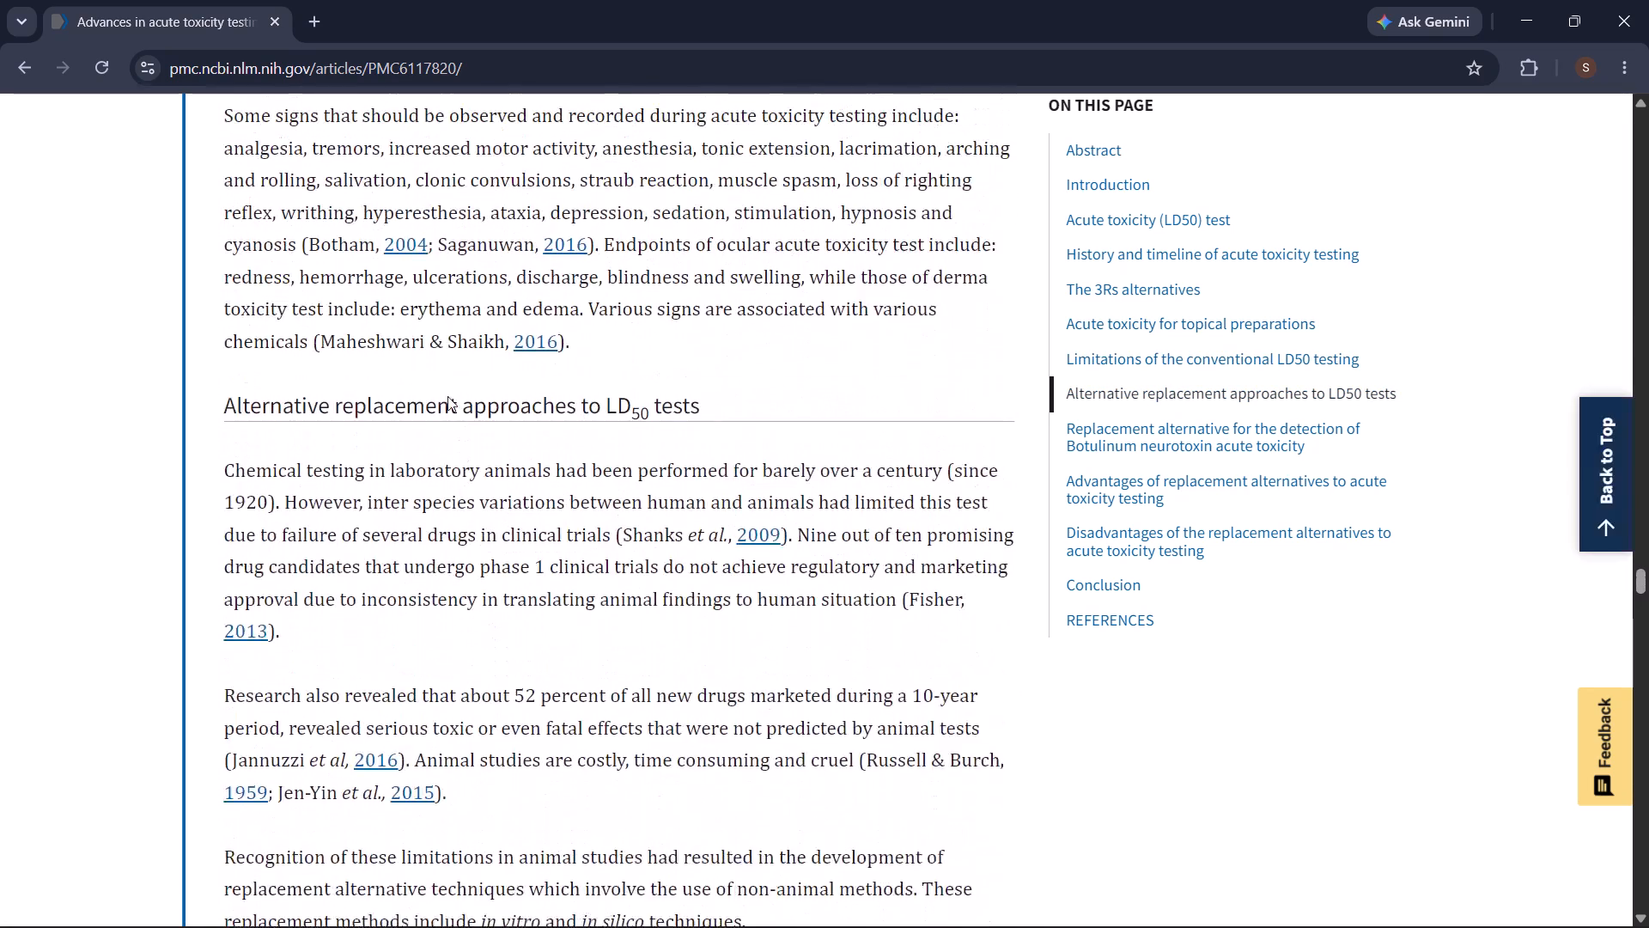
{"action": "scroll", "coordinate": [161, 510], "scroll_direction": "down", "scroll_amount": 1}
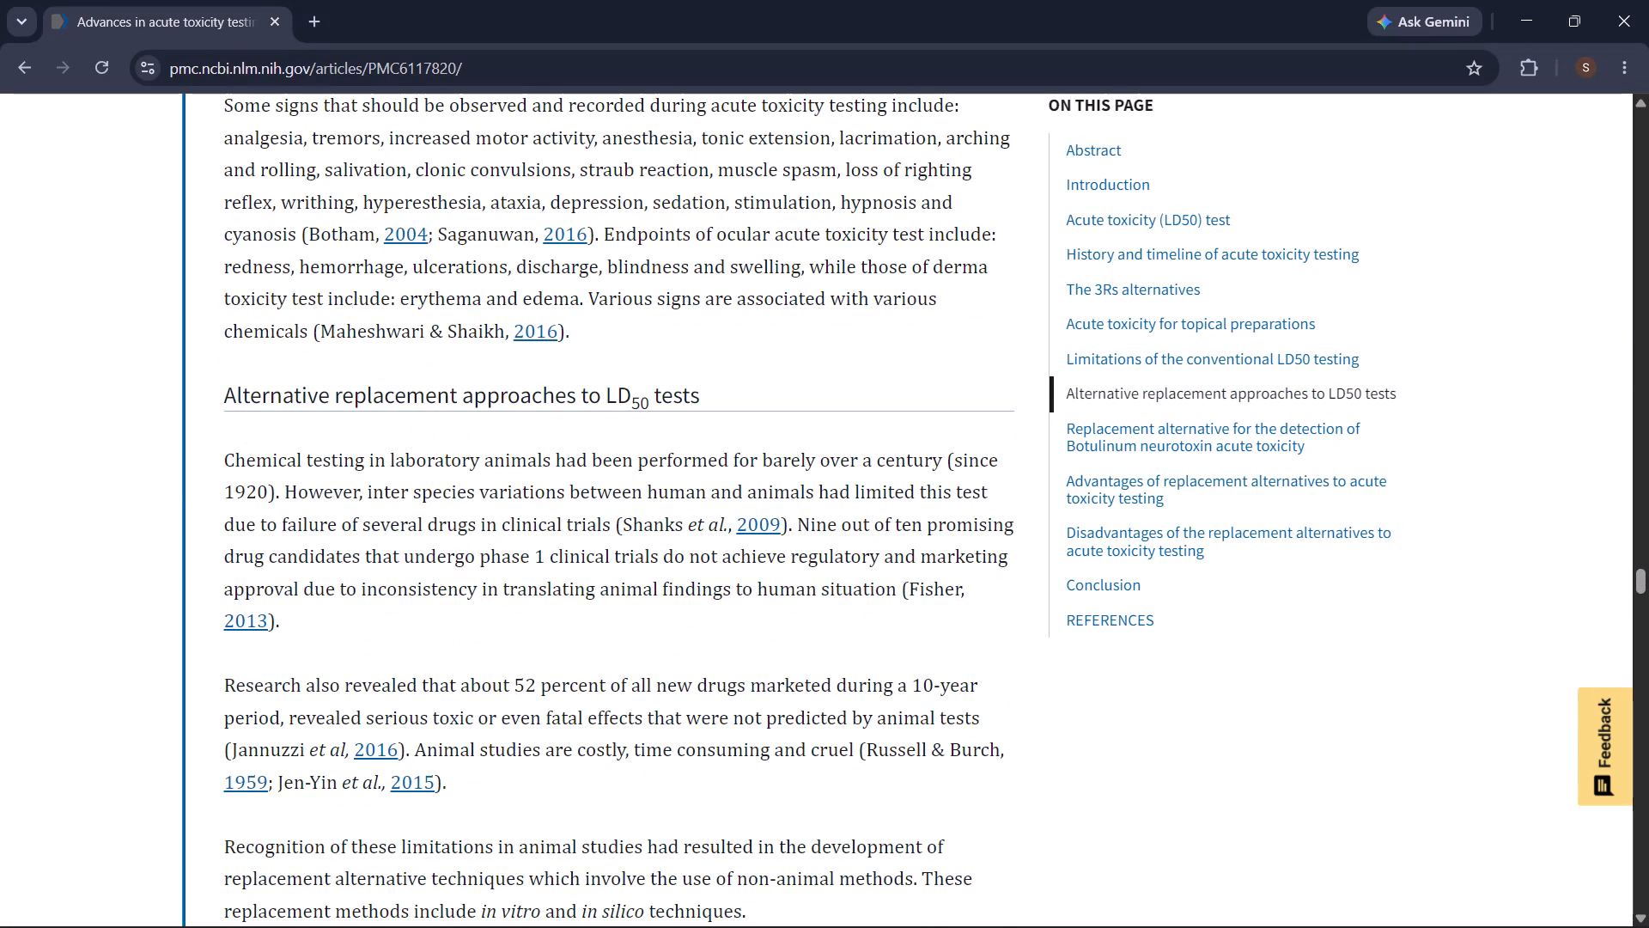
Read the article's in vitro method, Botulinum neurotoxin replacement alternative and in silico approach sections, through to the advantages of replacement alternatives.
{"action": "scroll", "coordinate": [550, 431], "scroll_direction": "down", "scroll_amount": 6}
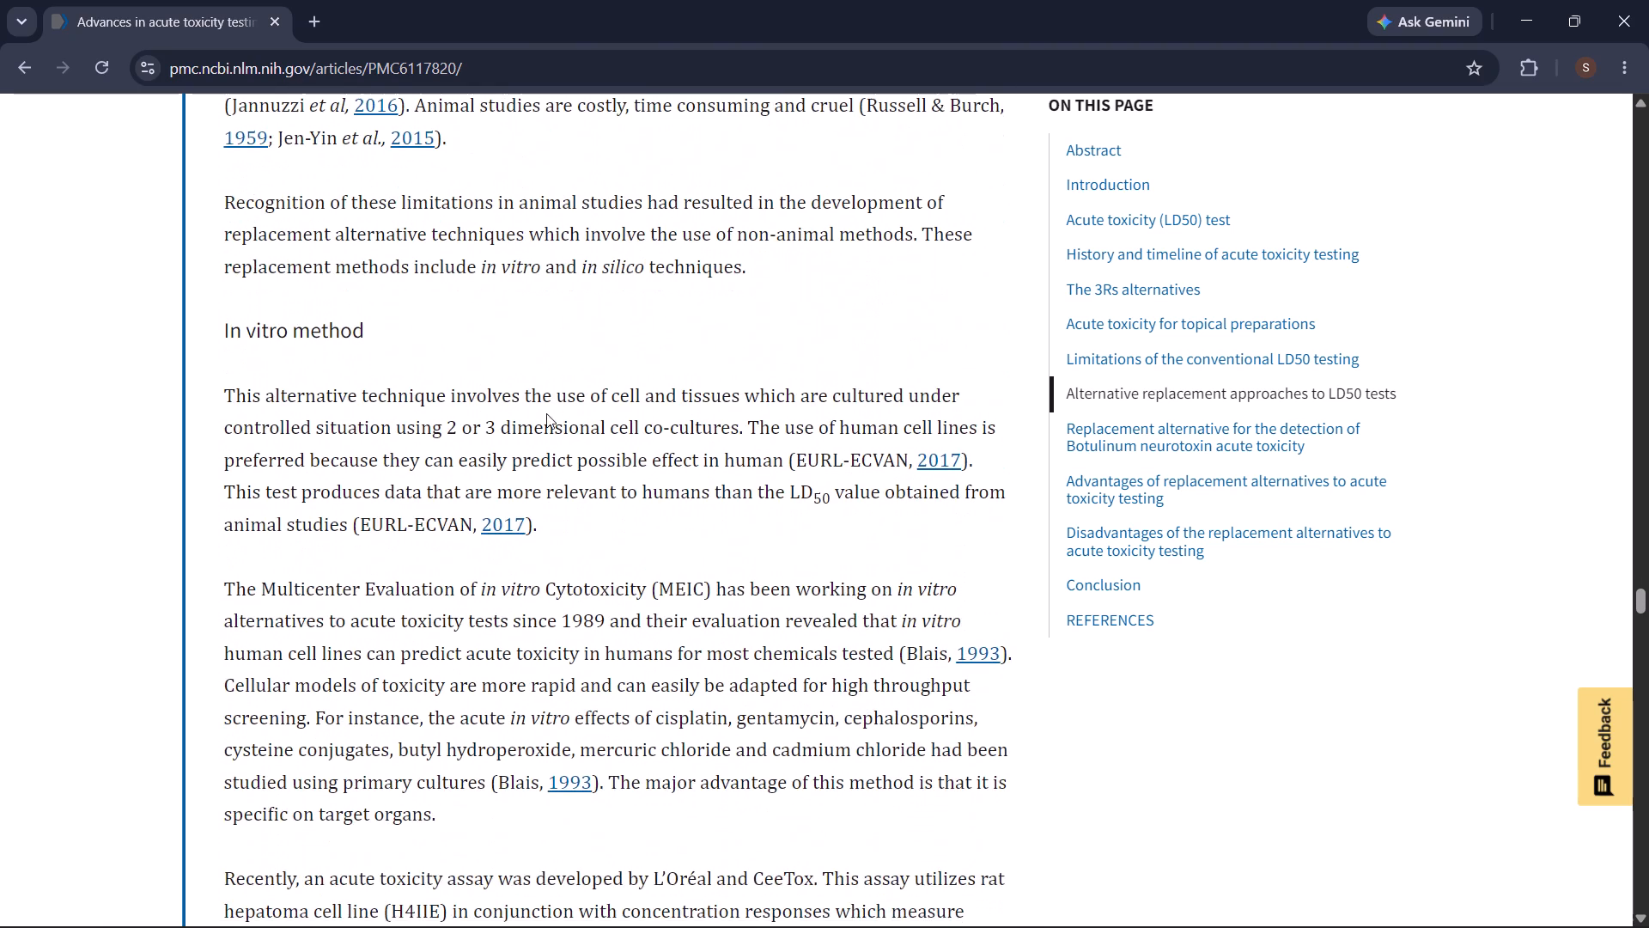
{"action": "scroll", "coordinate": [546, 413], "scroll_direction": "down", "scroll_amount": 5}
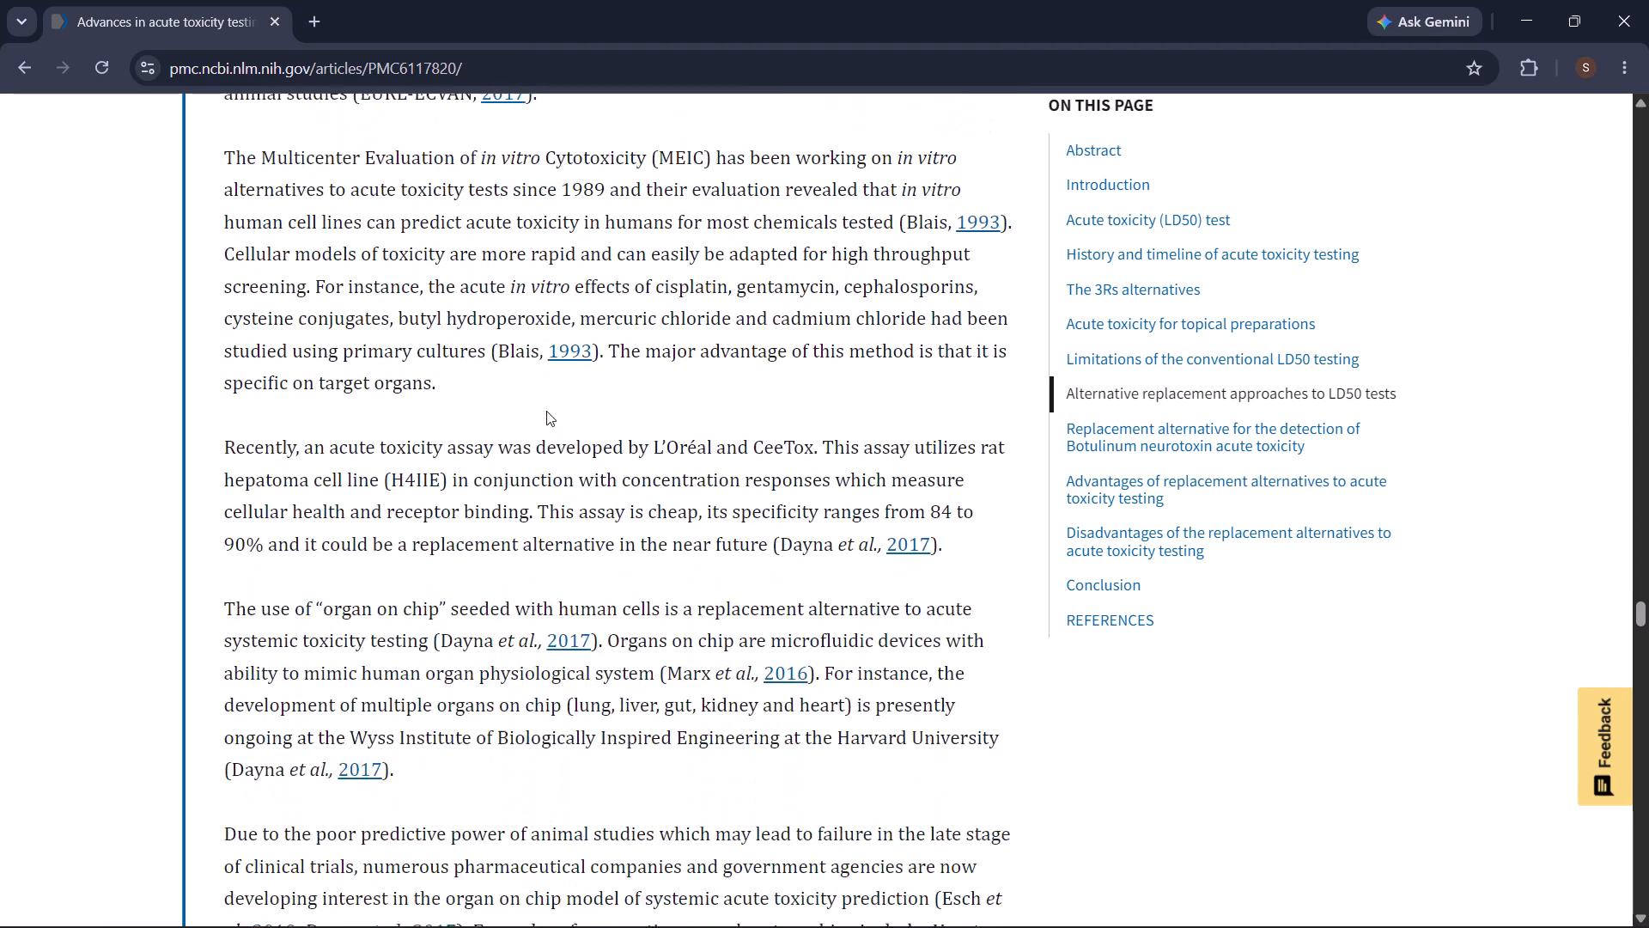
{"action": "scroll", "coordinate": [546, 411], "scroll_direction": "down", "scroll_amount": 14}
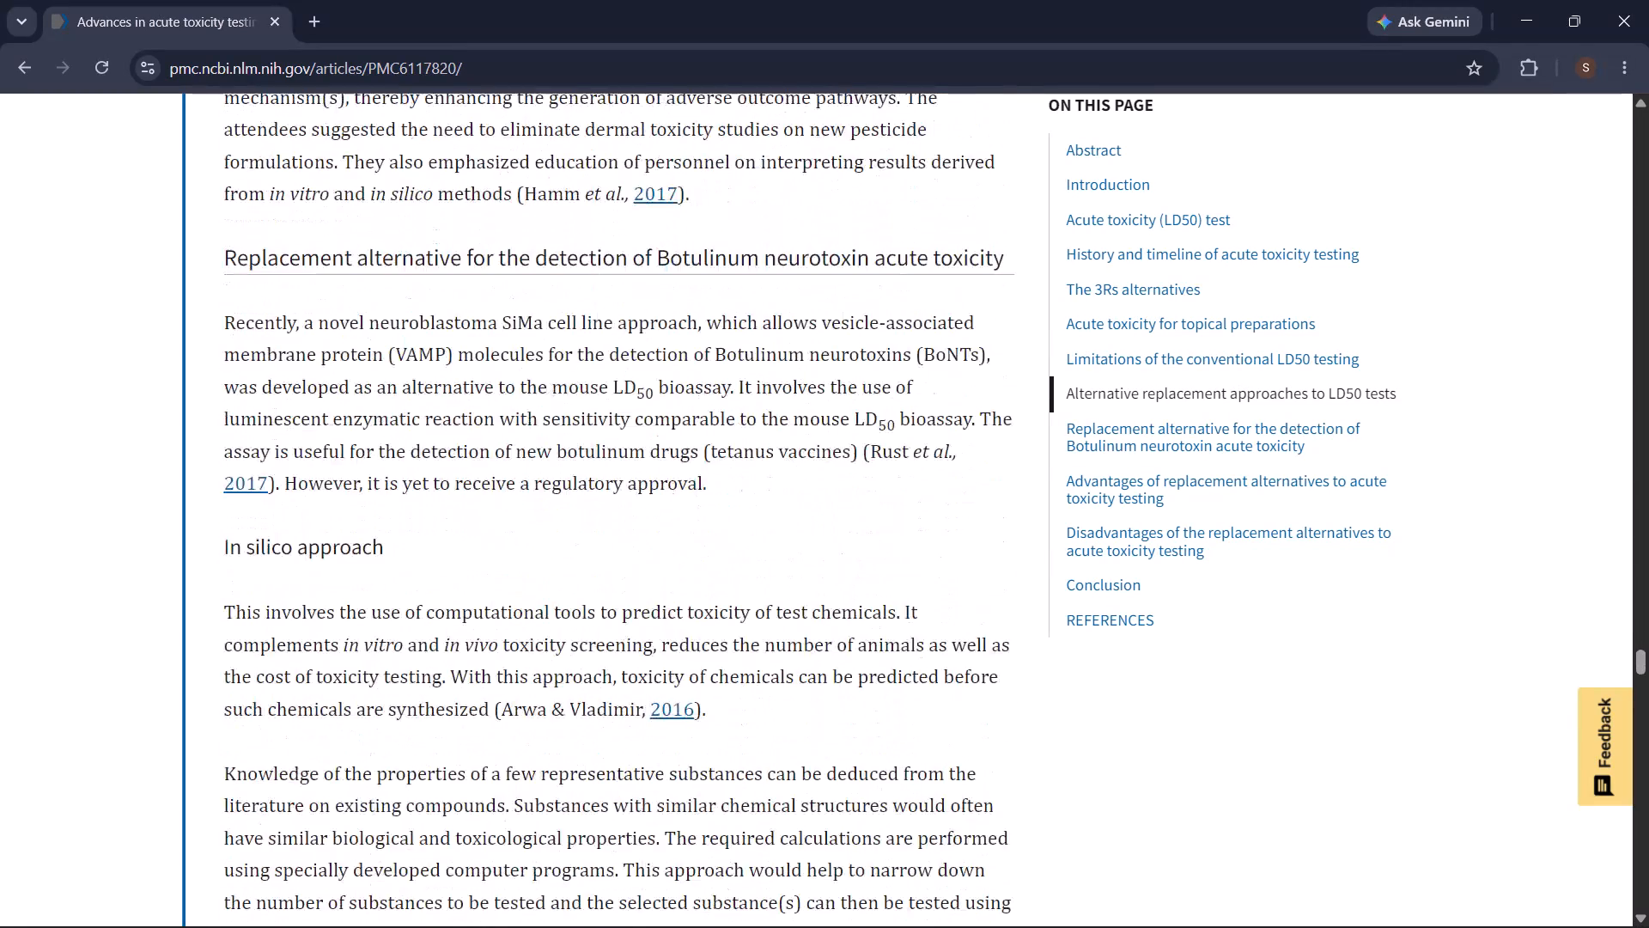
{"action": "scroll", "coordinate": [546, 411], "scroll_direction": "down", "scroll_amount": 7}
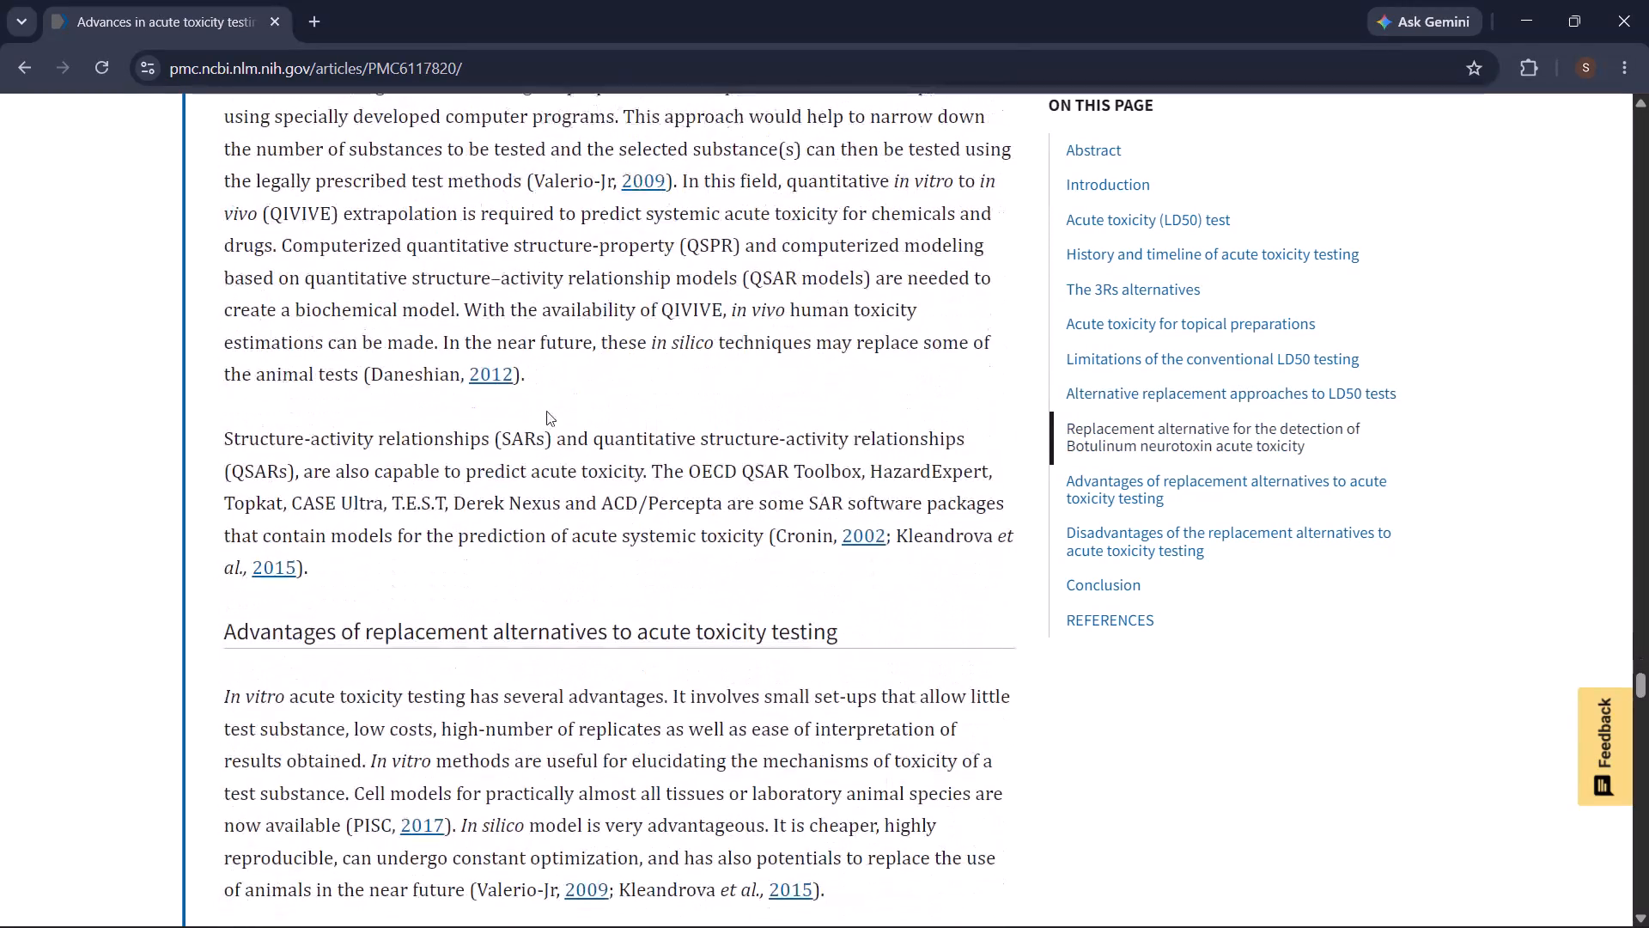
{"action": "scroll", "coordinate": [1156, 571], "scroll_direction": "down", "scroll_amount": 1}
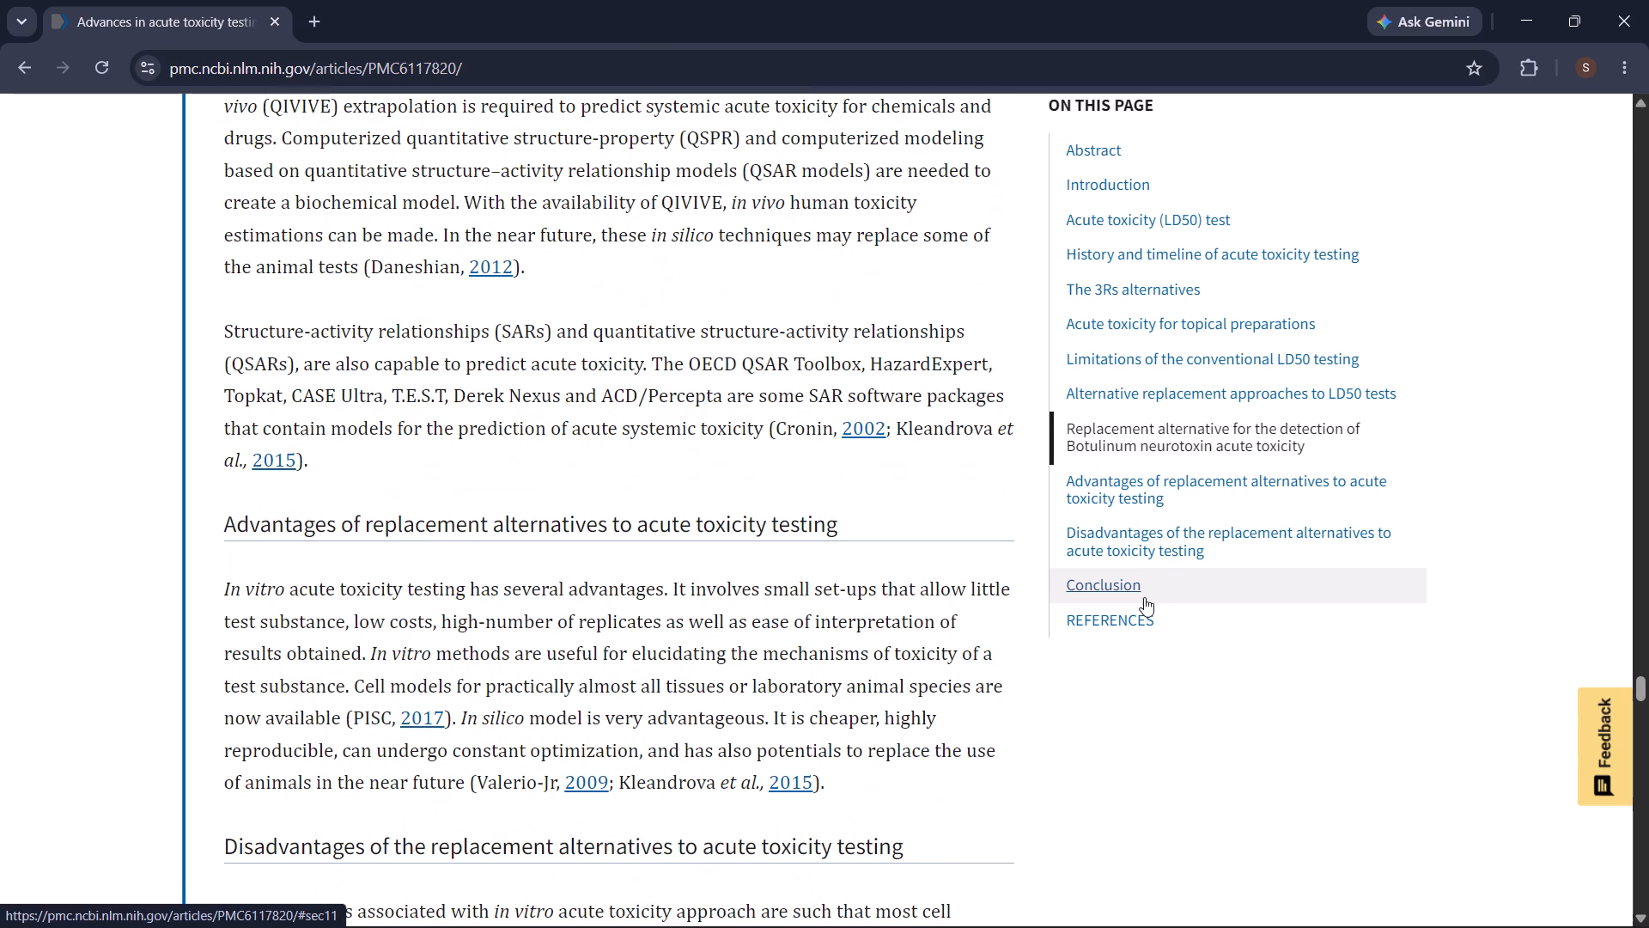
Review the article's Conclusion, then go back section by section through disadvantages, advantages and Botulinum neurotoxin to alternative replacement approaches.
{"action": "left_click", "coordinate": [1093, 595]}
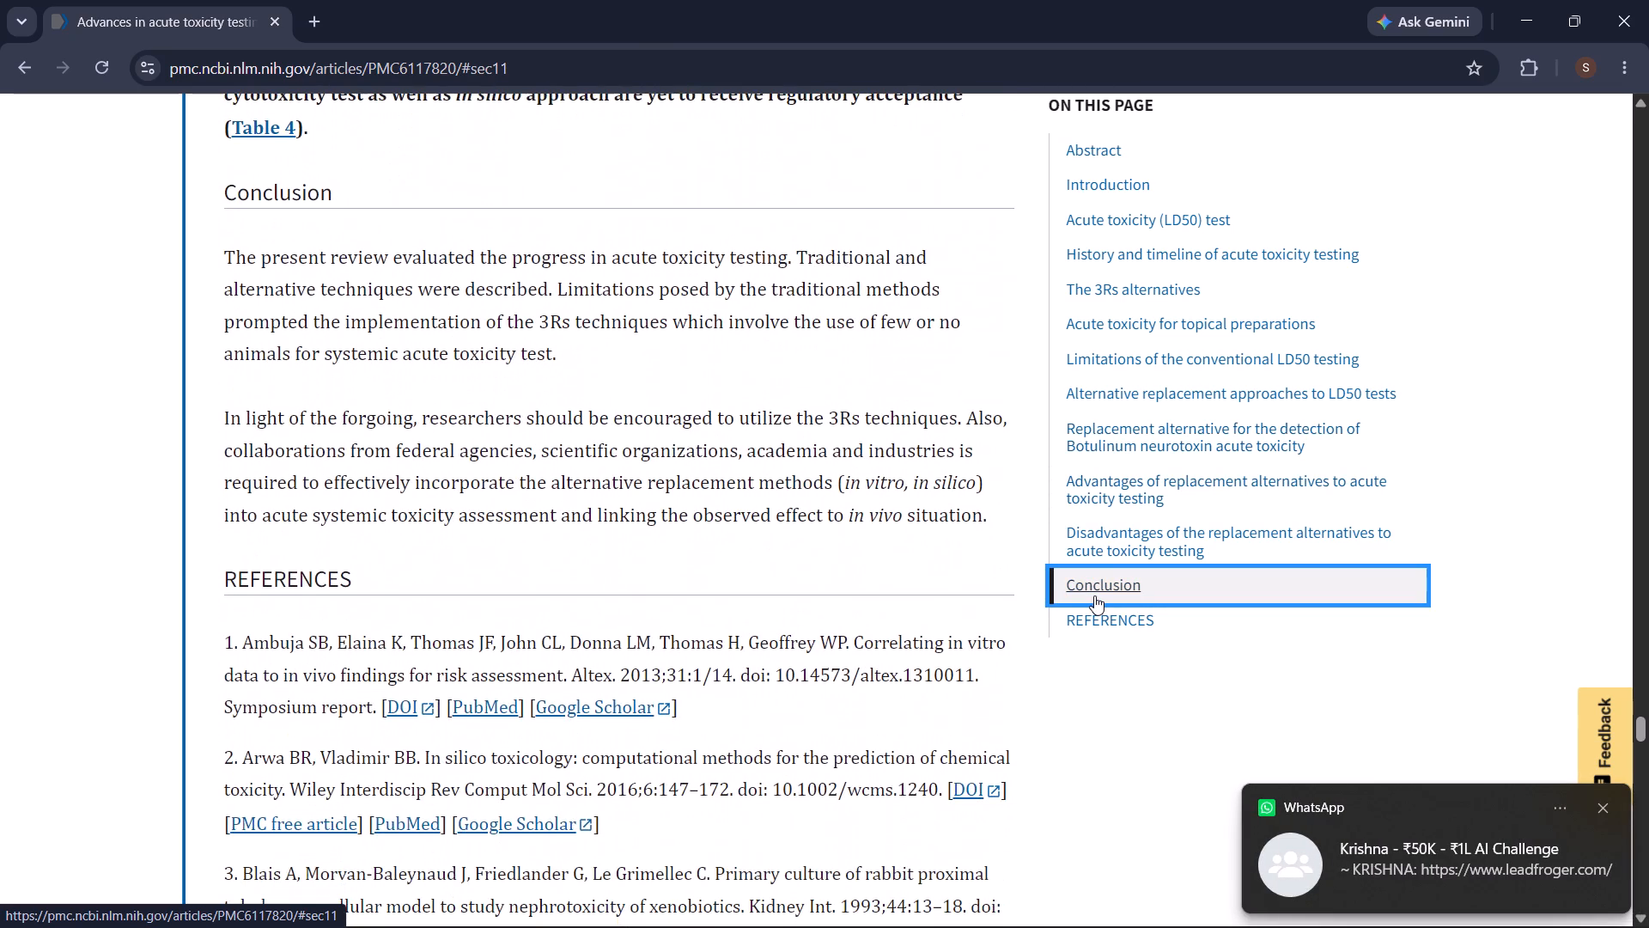
{"action": "left_click", "coordinate": [1098, 537]}
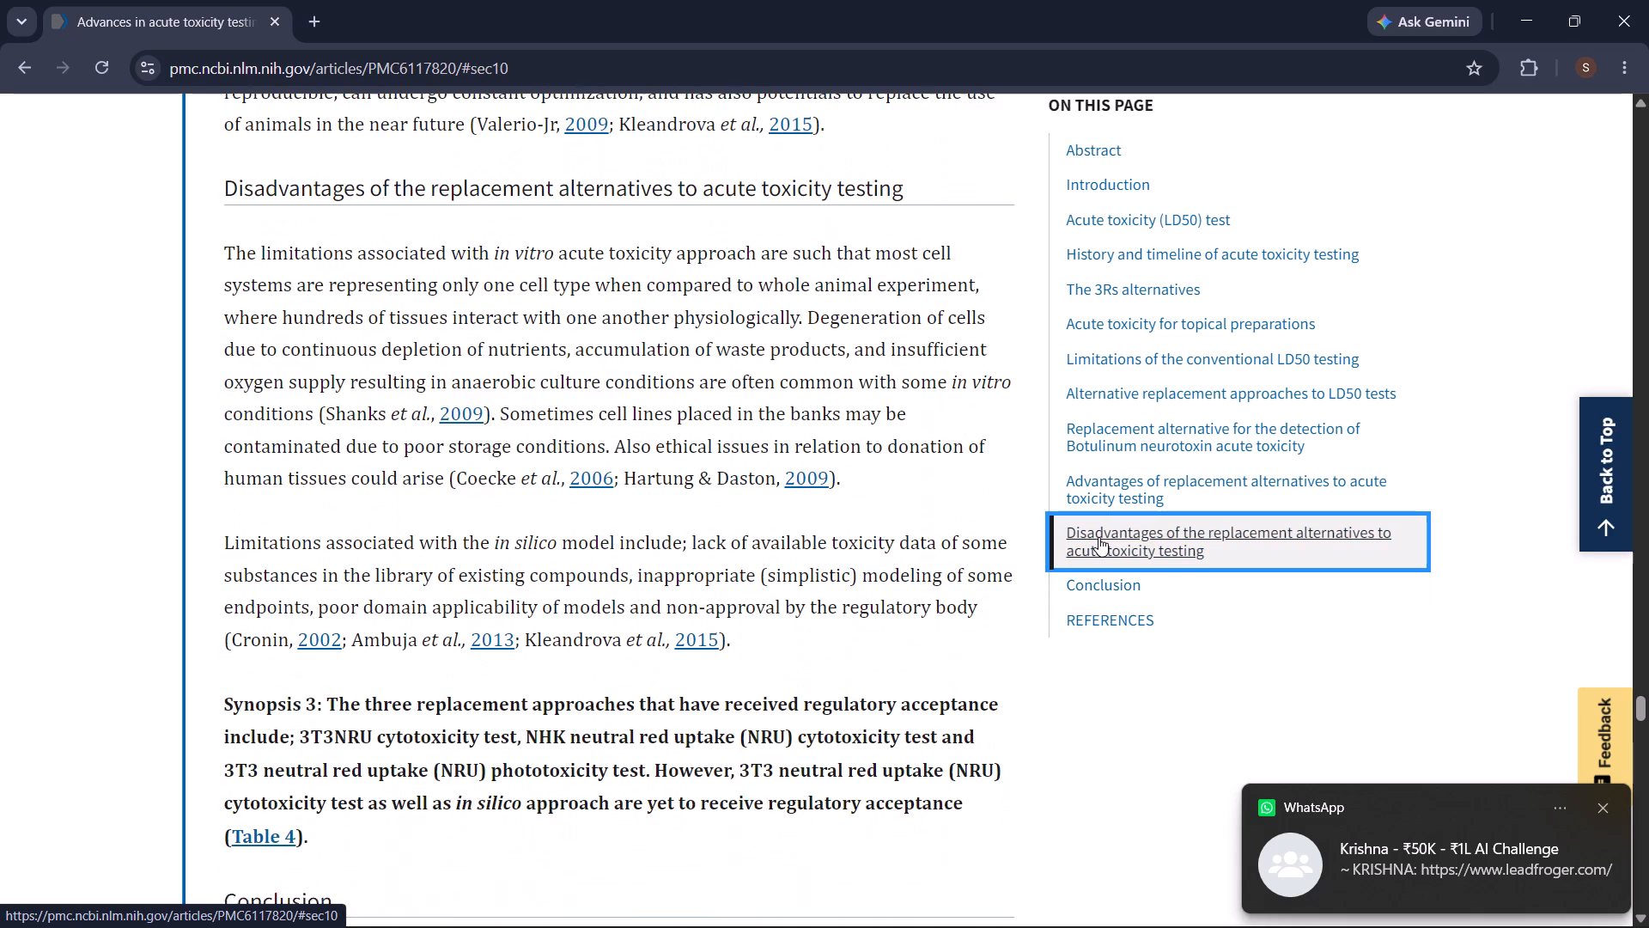
{"action": "left_click", "coordinate": [1093, 491]}
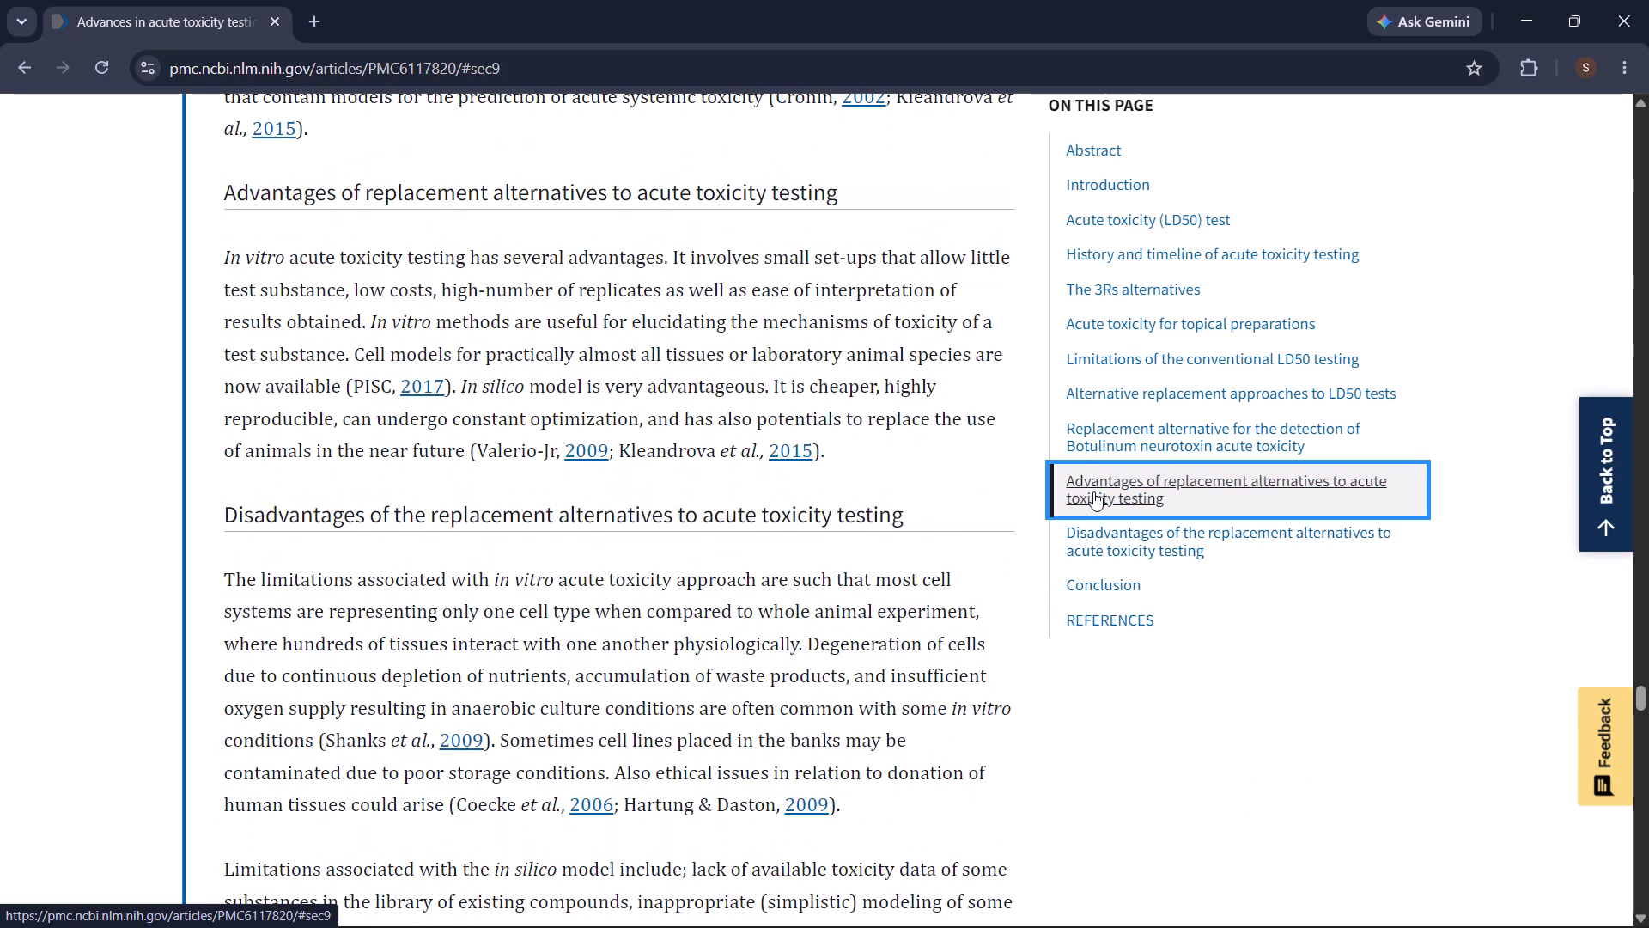
{"action": "left_click", "coordinate": [1063, 434]}
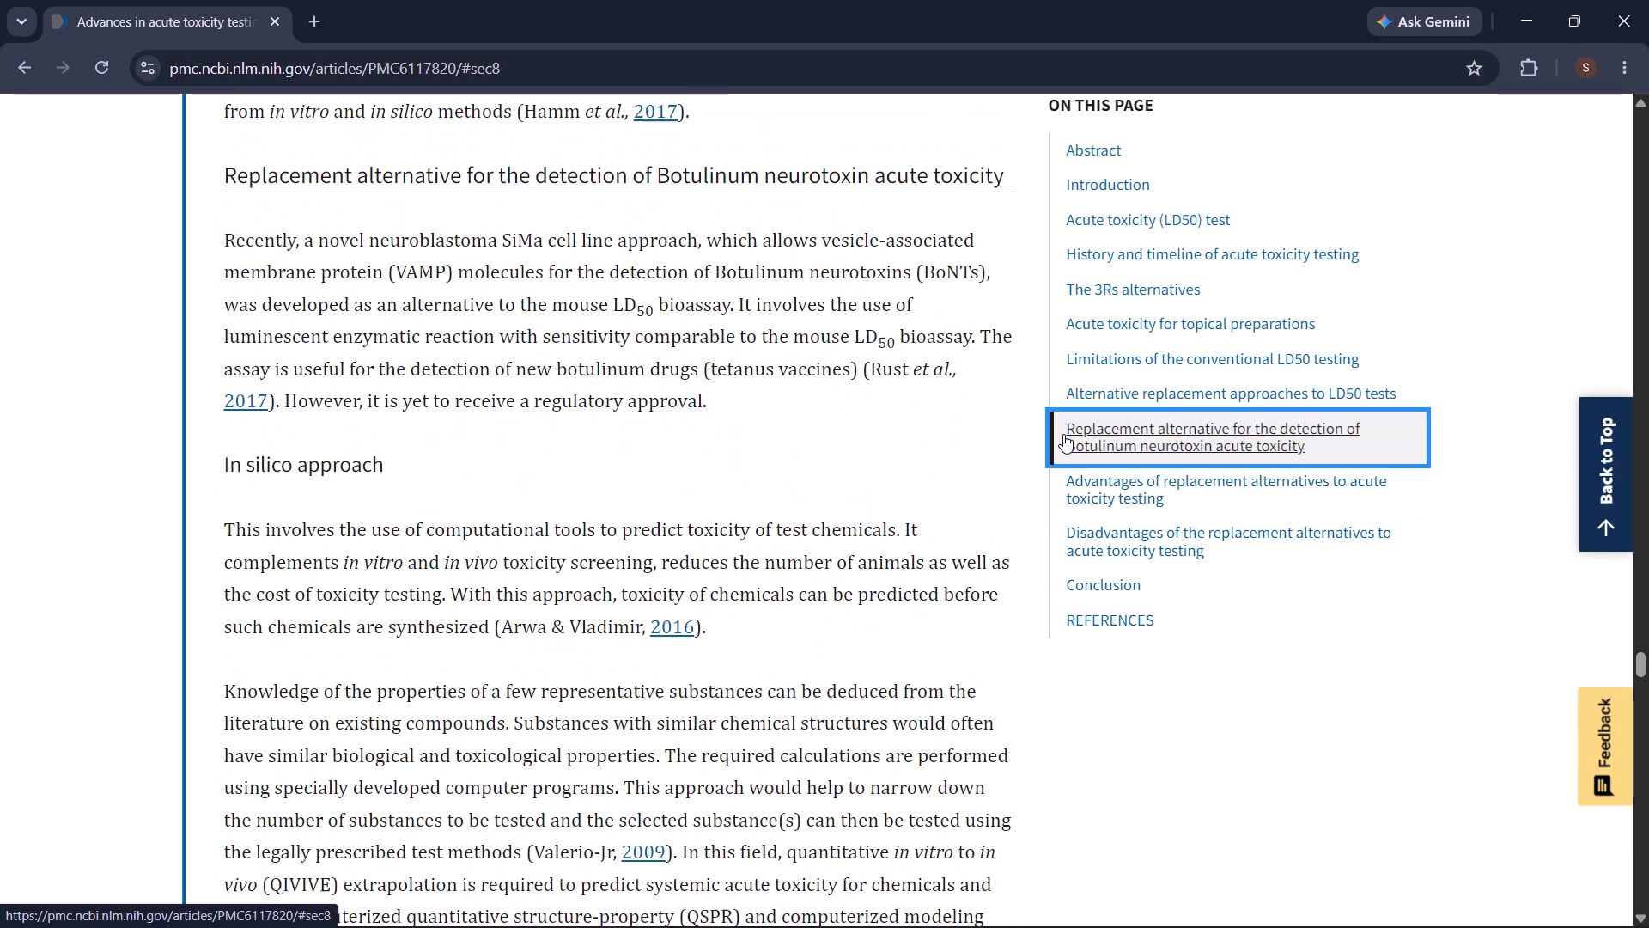
{"action": "left_click", "coordinate": [1079, 390]}
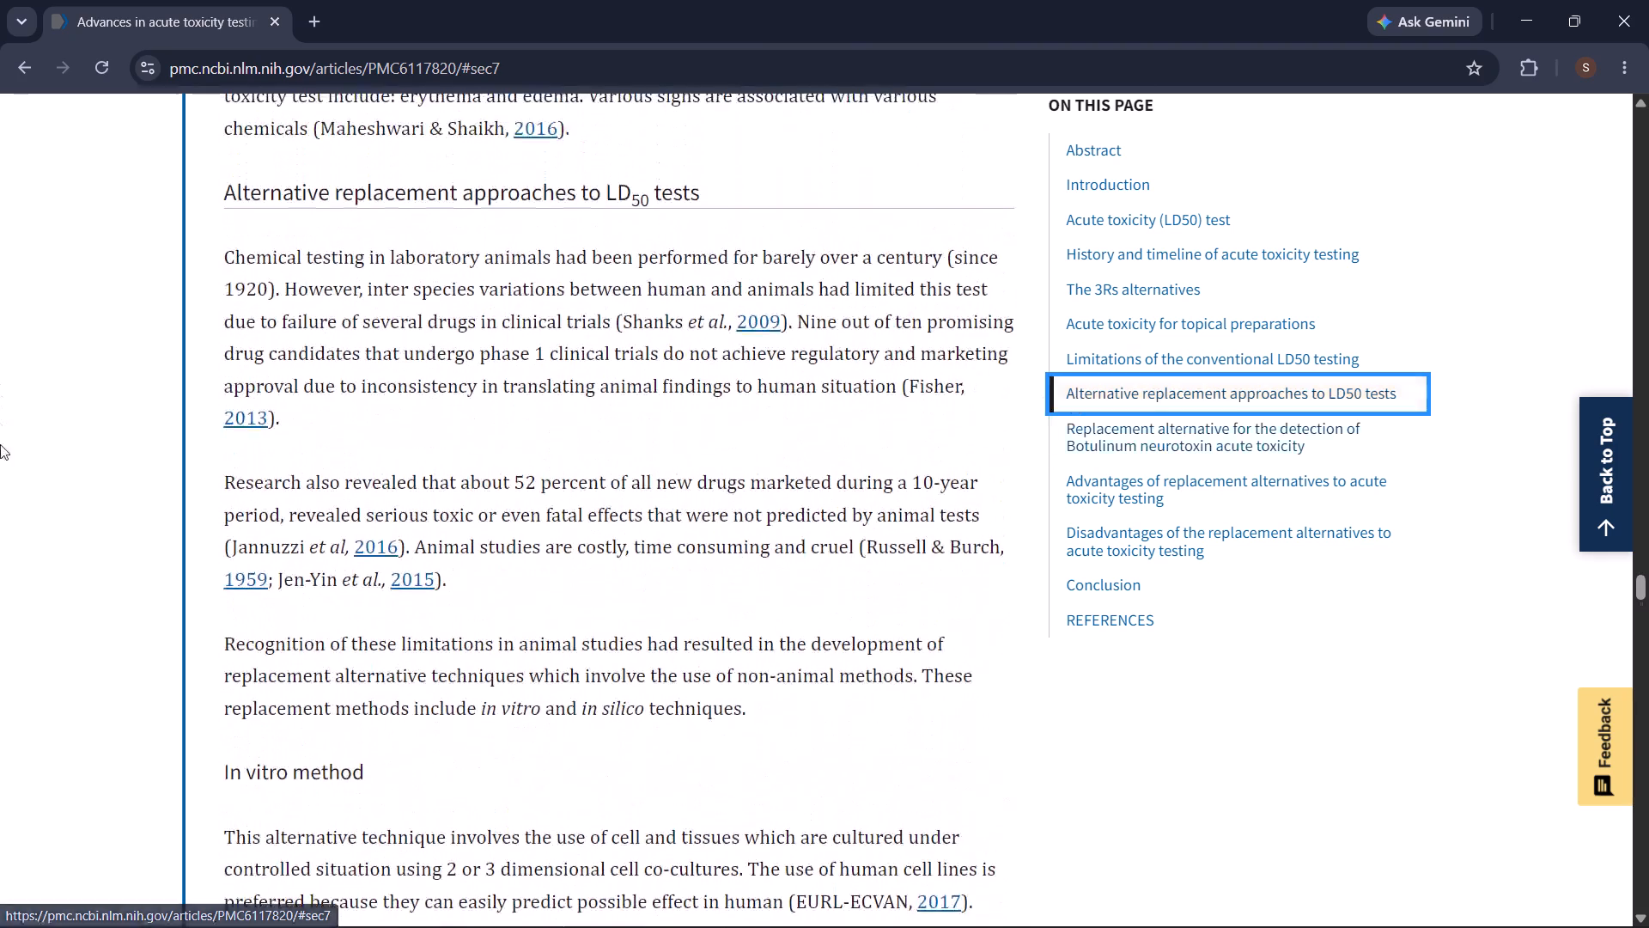
Leave the article and return to the Google results for "about toxicity studies articles".
{"action": "left_click", "coordinate": [15, 72]}
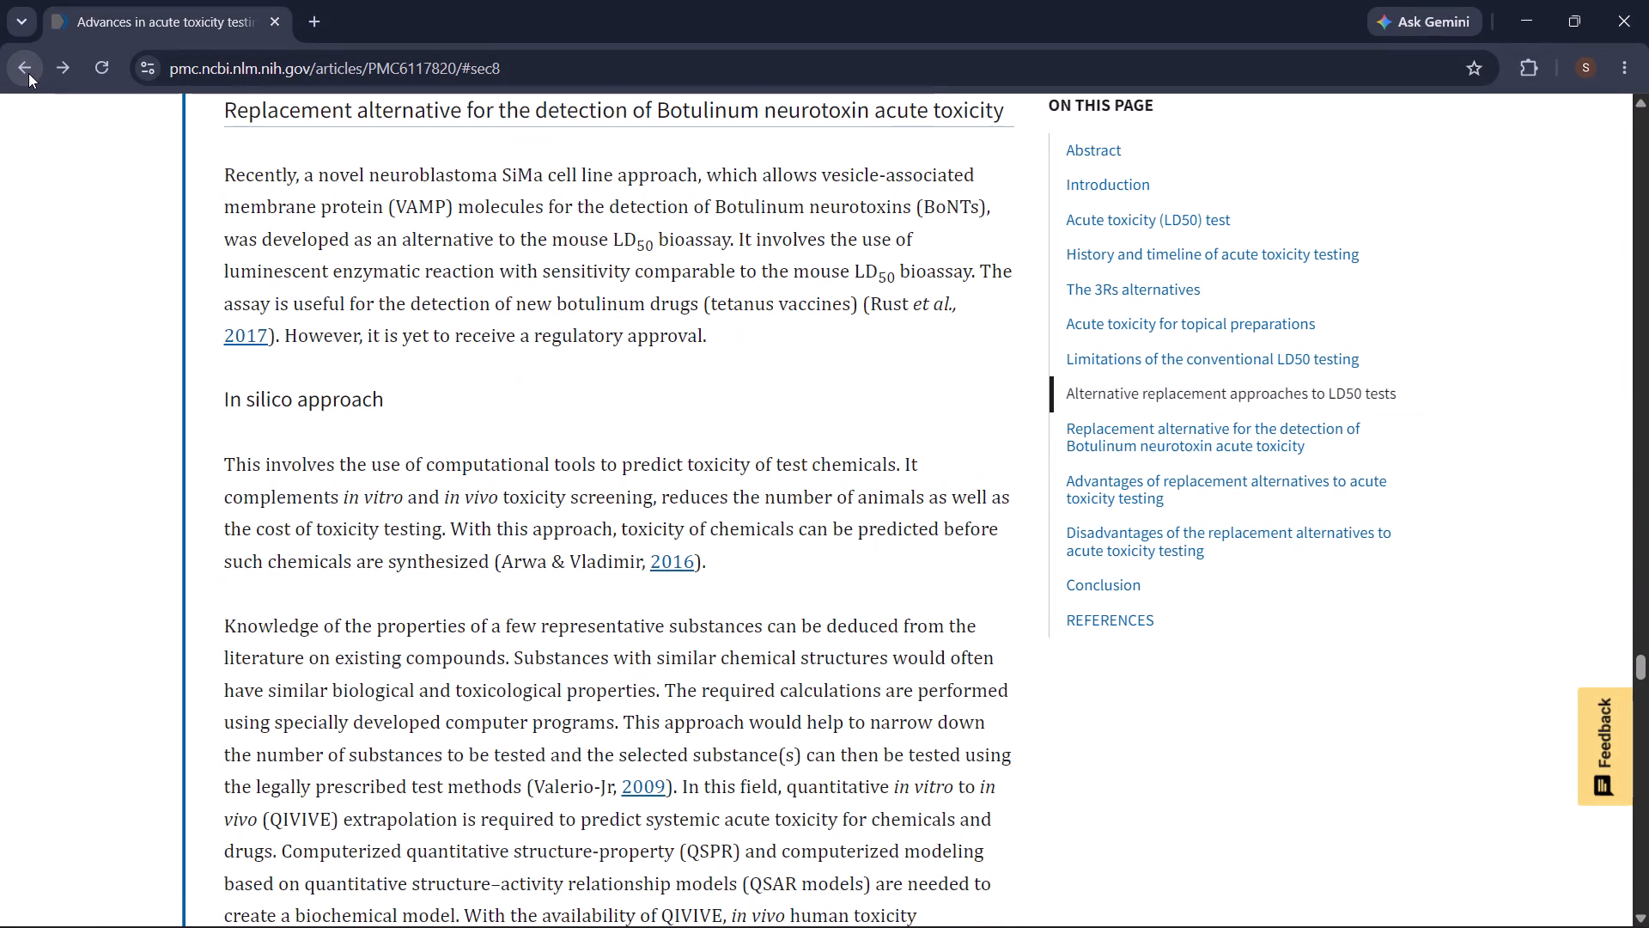
{"action": "left_click", "coordinate": [24, 73]}
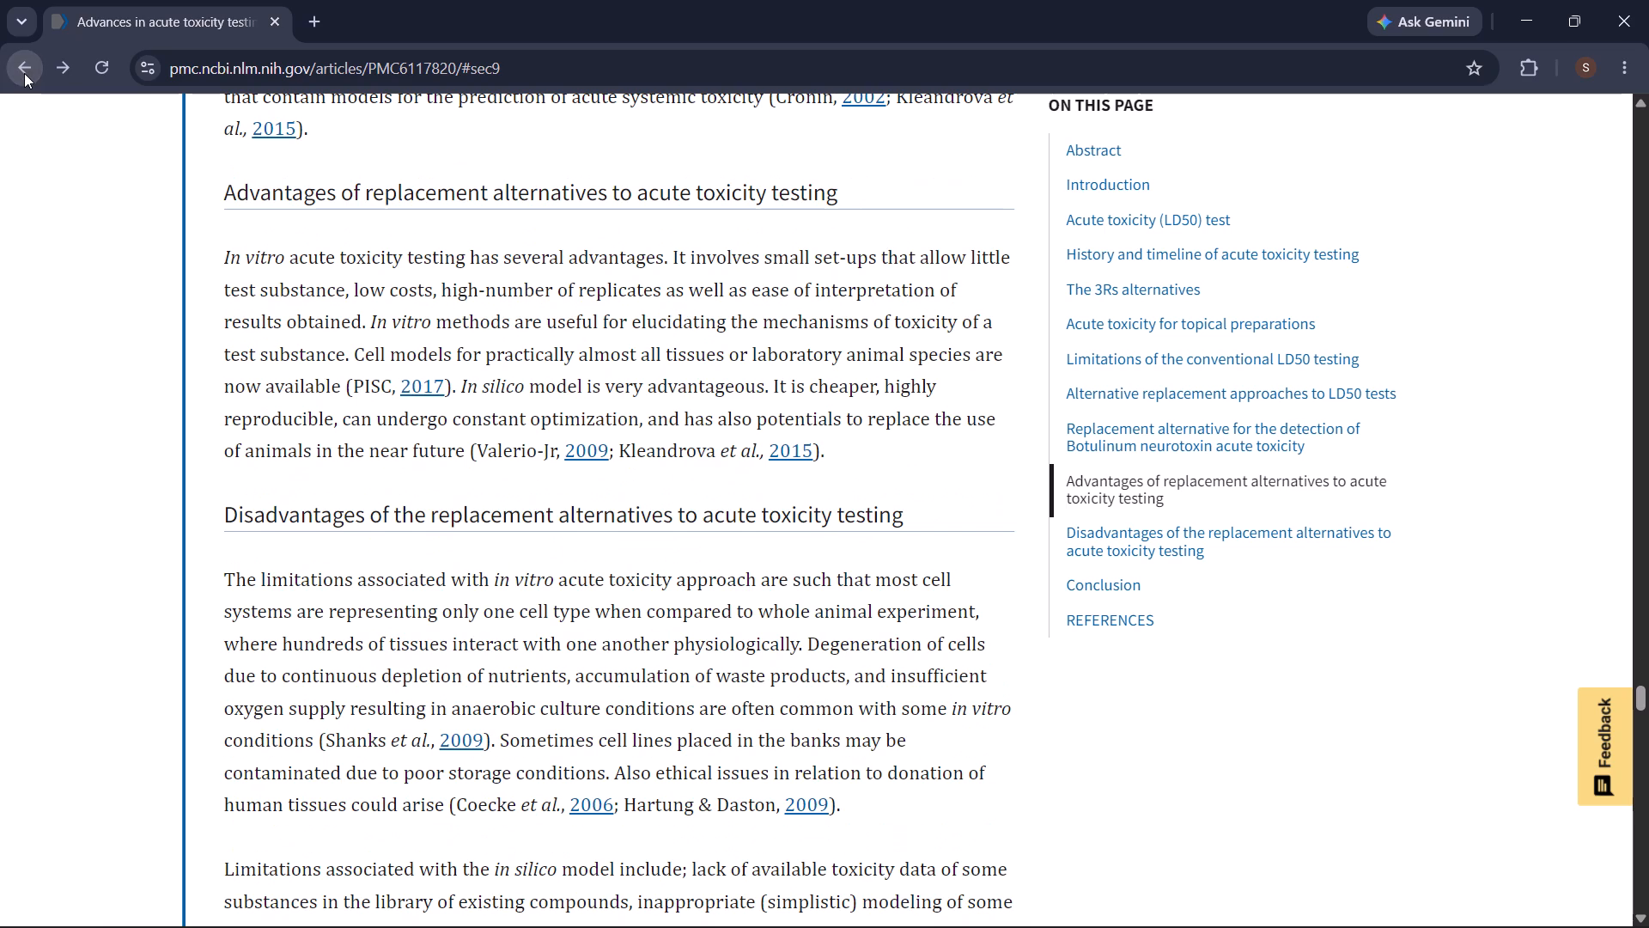
{"action": "left_click", "coordinate": [25, 73]}
{"action": "triple_click", "coordinate": [25, 73]}
{"action": "left_click", "coordinate": [25, 73]}
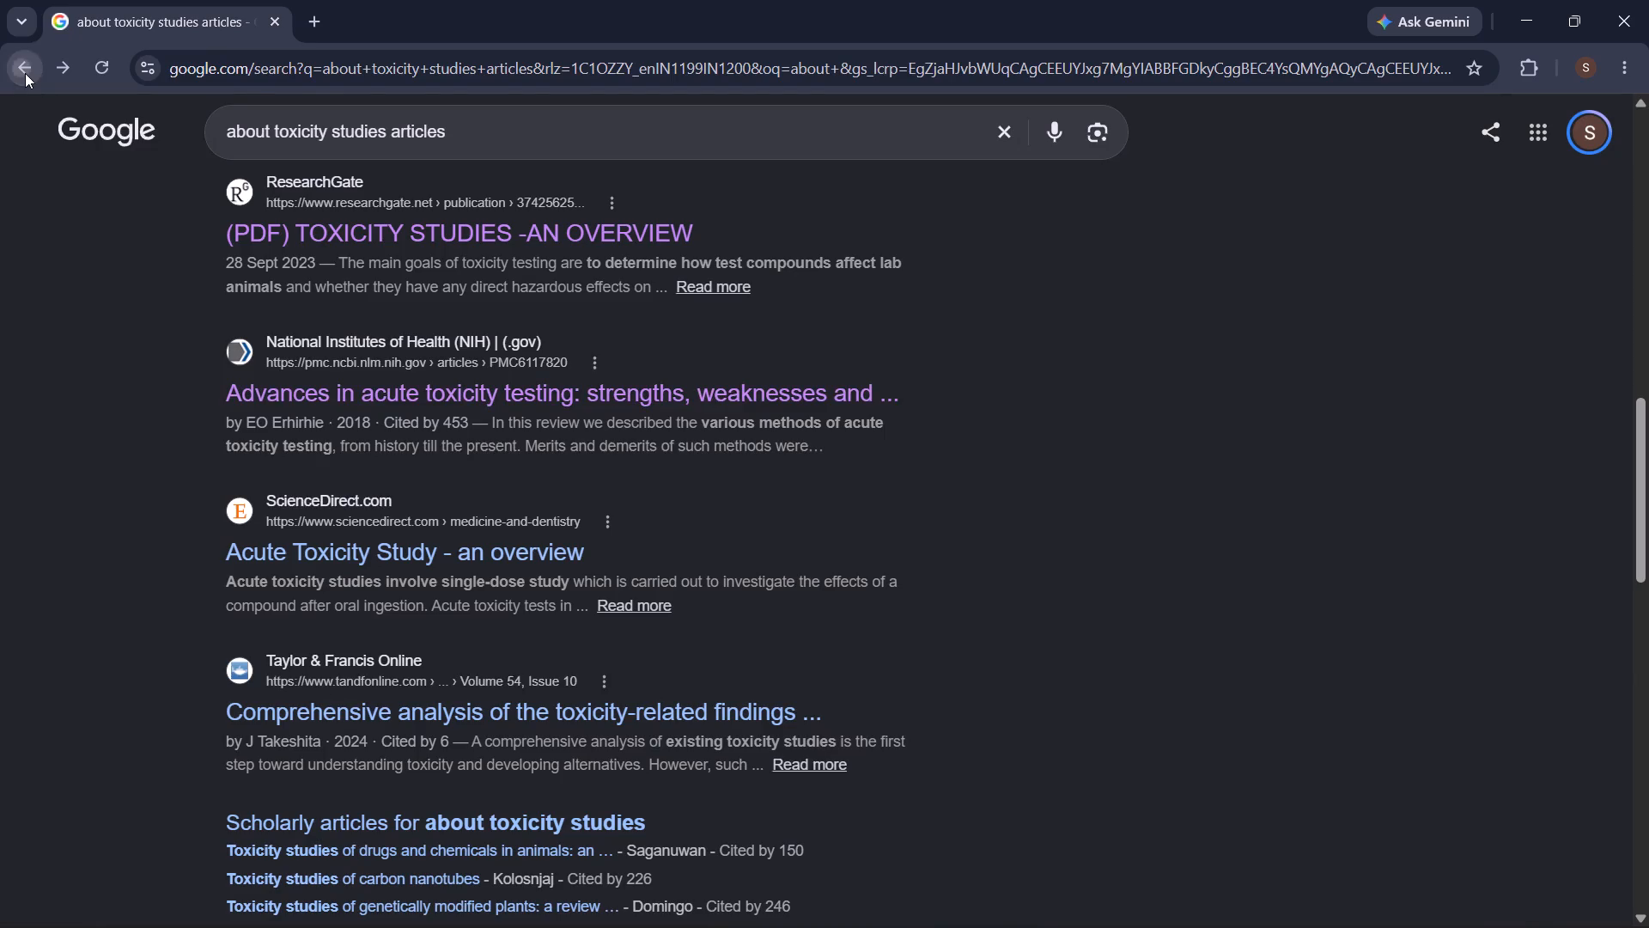
Search Google again for "about toxicity studies articles" and look over the results for another source.
{"action": "left_click", "coordinate": [497, 385]}
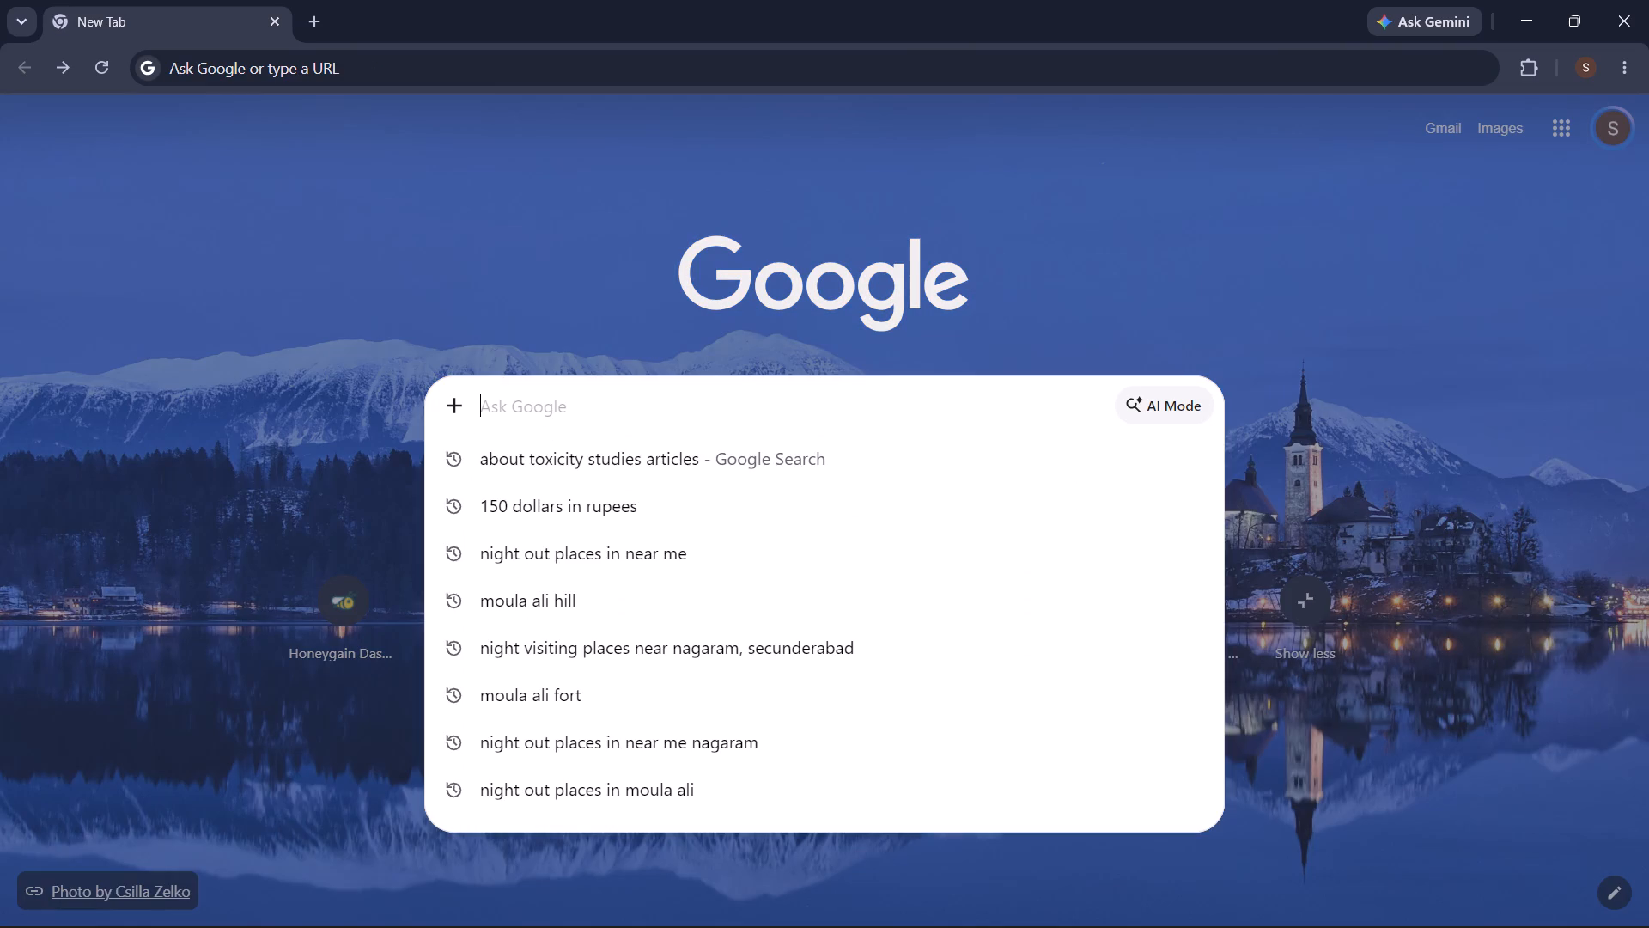
{"action": "left_click", "coordinate": [489, 438]}
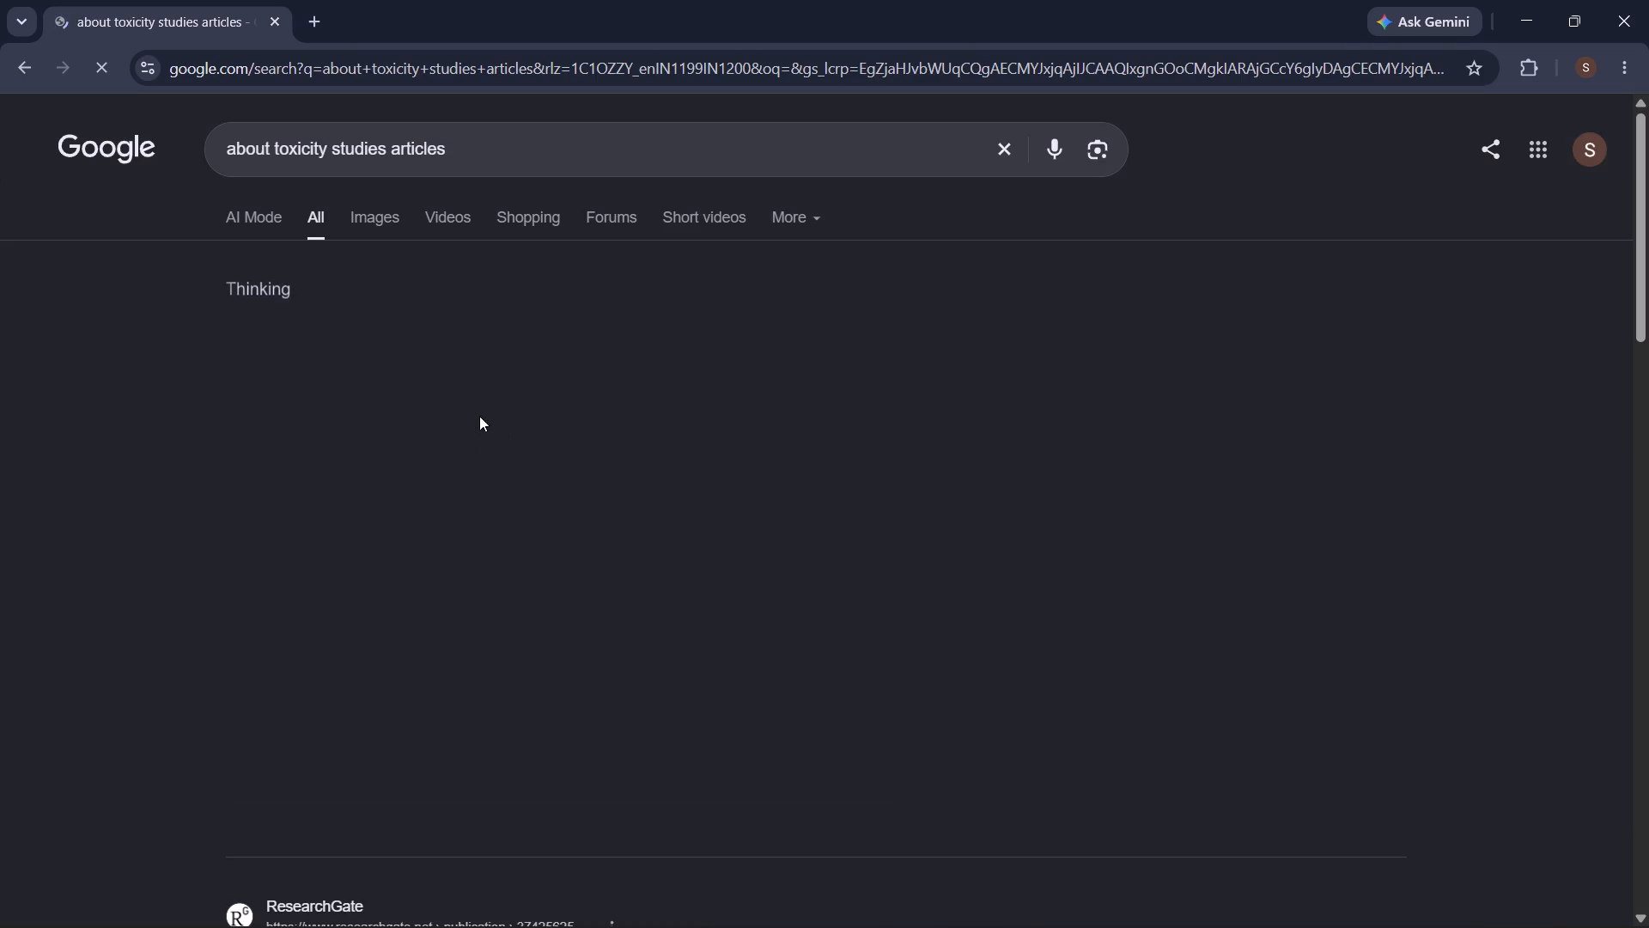
{"action": "scroll", "coordinate": [365, 338], "scroll_direction": "down", "scroll_amount": 8}
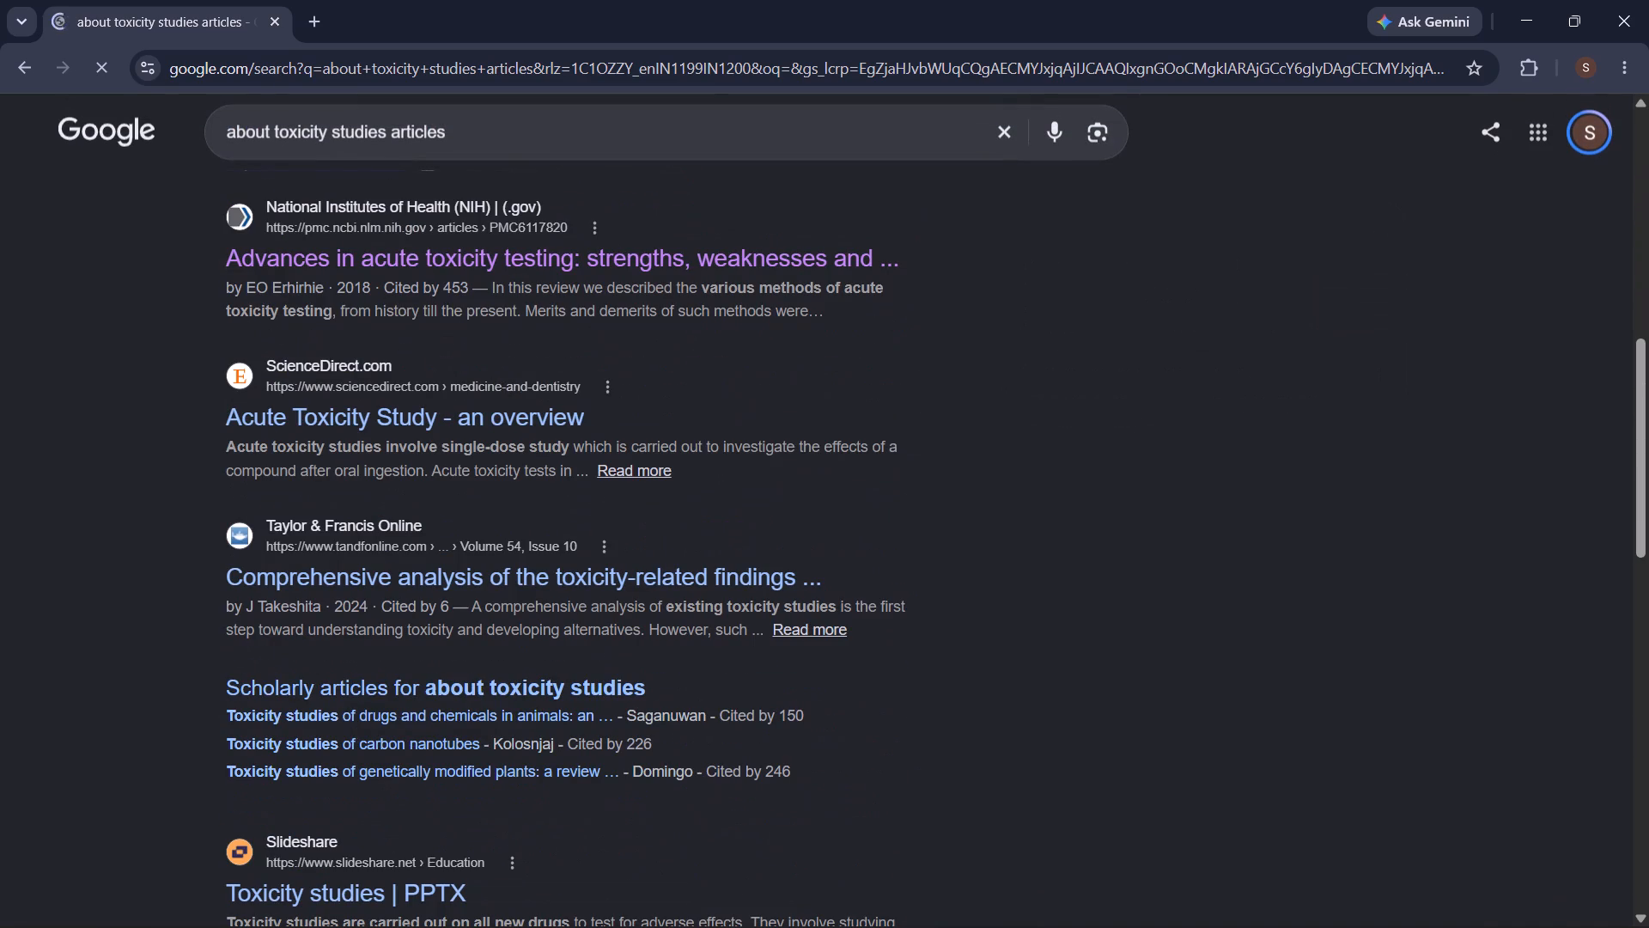
{"action": "scroll", "coordinate": [368, 303], "scroll_direction": "up", "scroll_amount": 2}
{"action": "scroll", "coordinate": [368, 303], "scroll_direction": "down", "scroll_amount": 1}
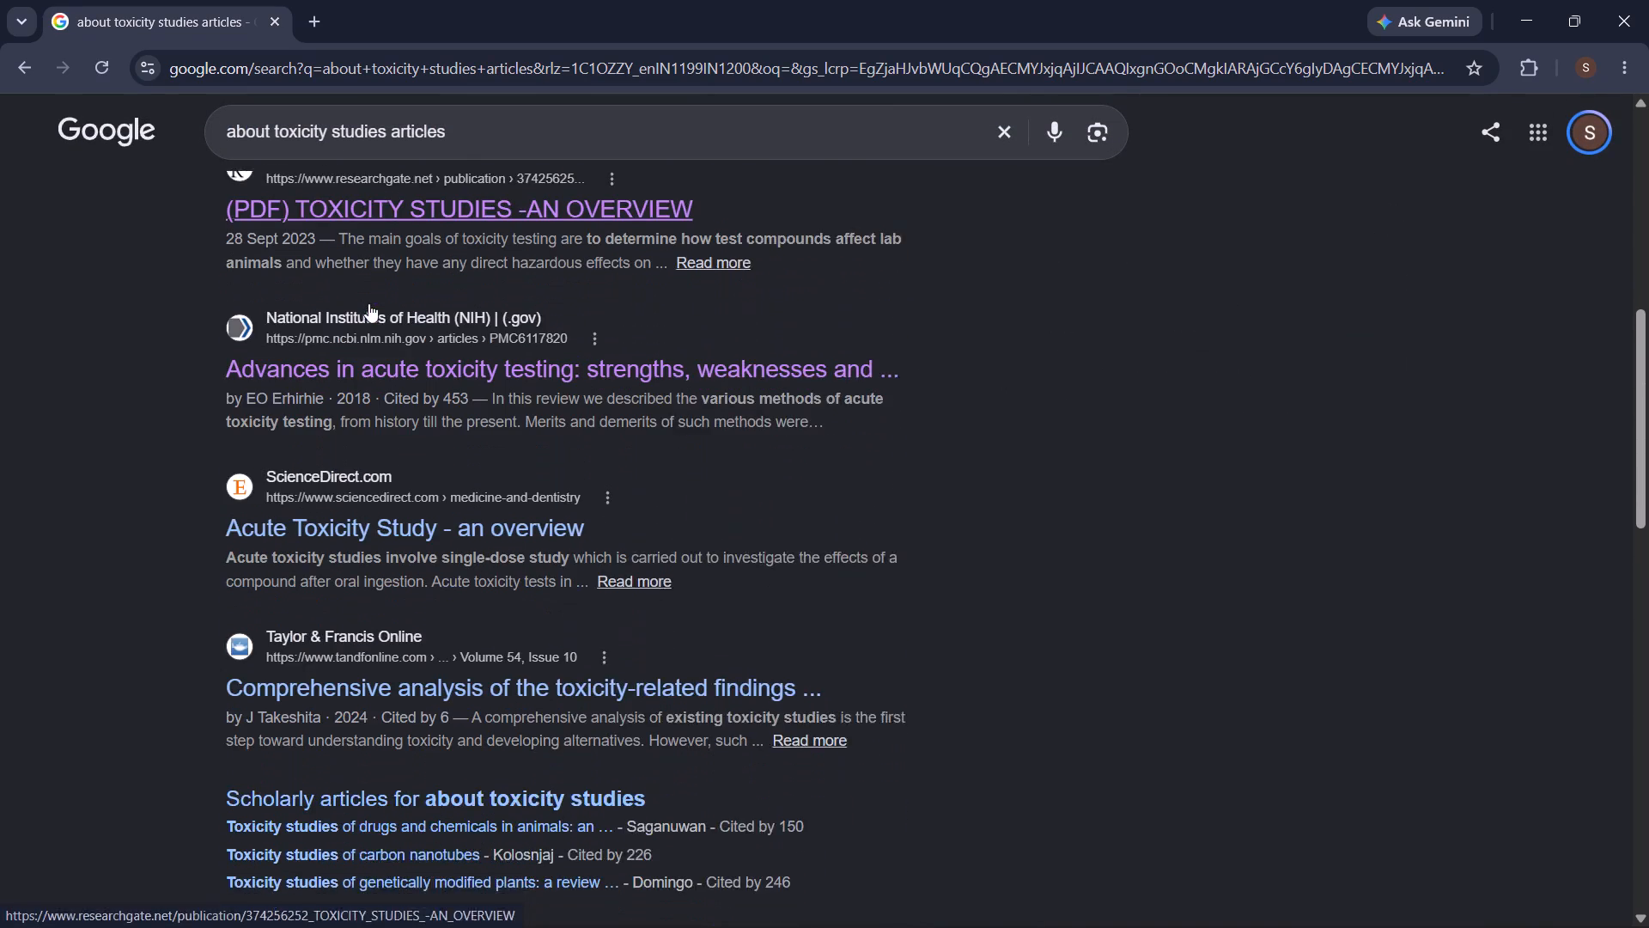
Open the ScienceDirect result "Acute Toxicity Study - an overview" and accept all cookies.
{"action": "scroll", "coordinate": [368, 303], "scroll_direction": "down", "scroll_amount": 1}
{"action": "left_click_drag", "start_coordinate": [352, 395], "coordinate": [353, 405]}
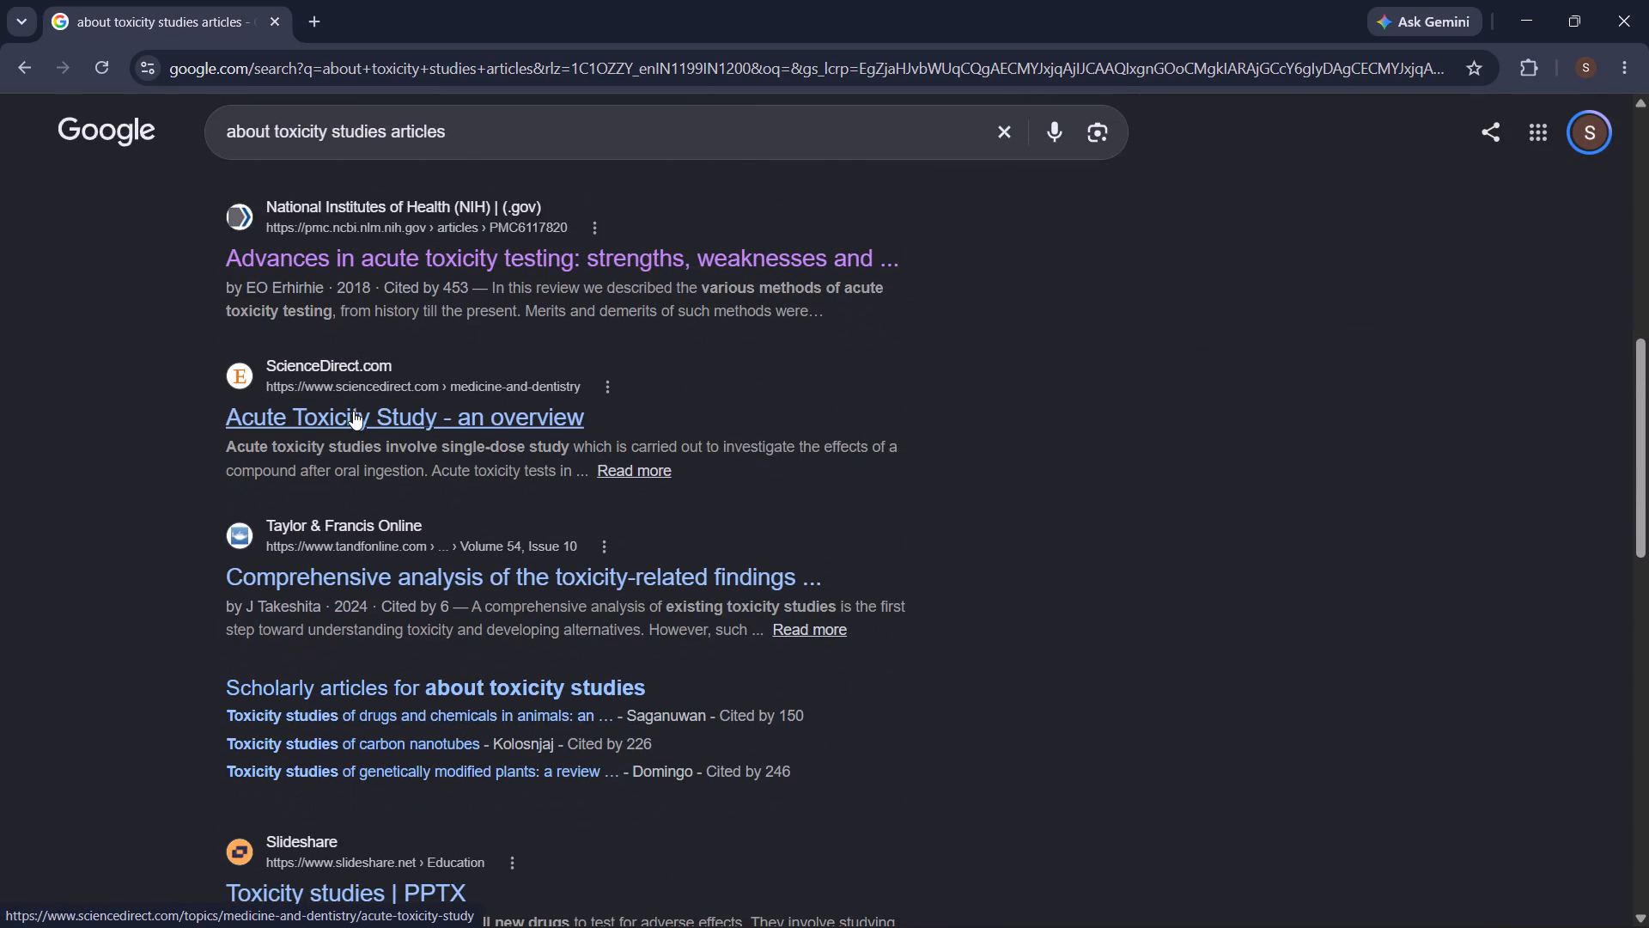
{"action": "left_click", "coordinate": [353, 411]}
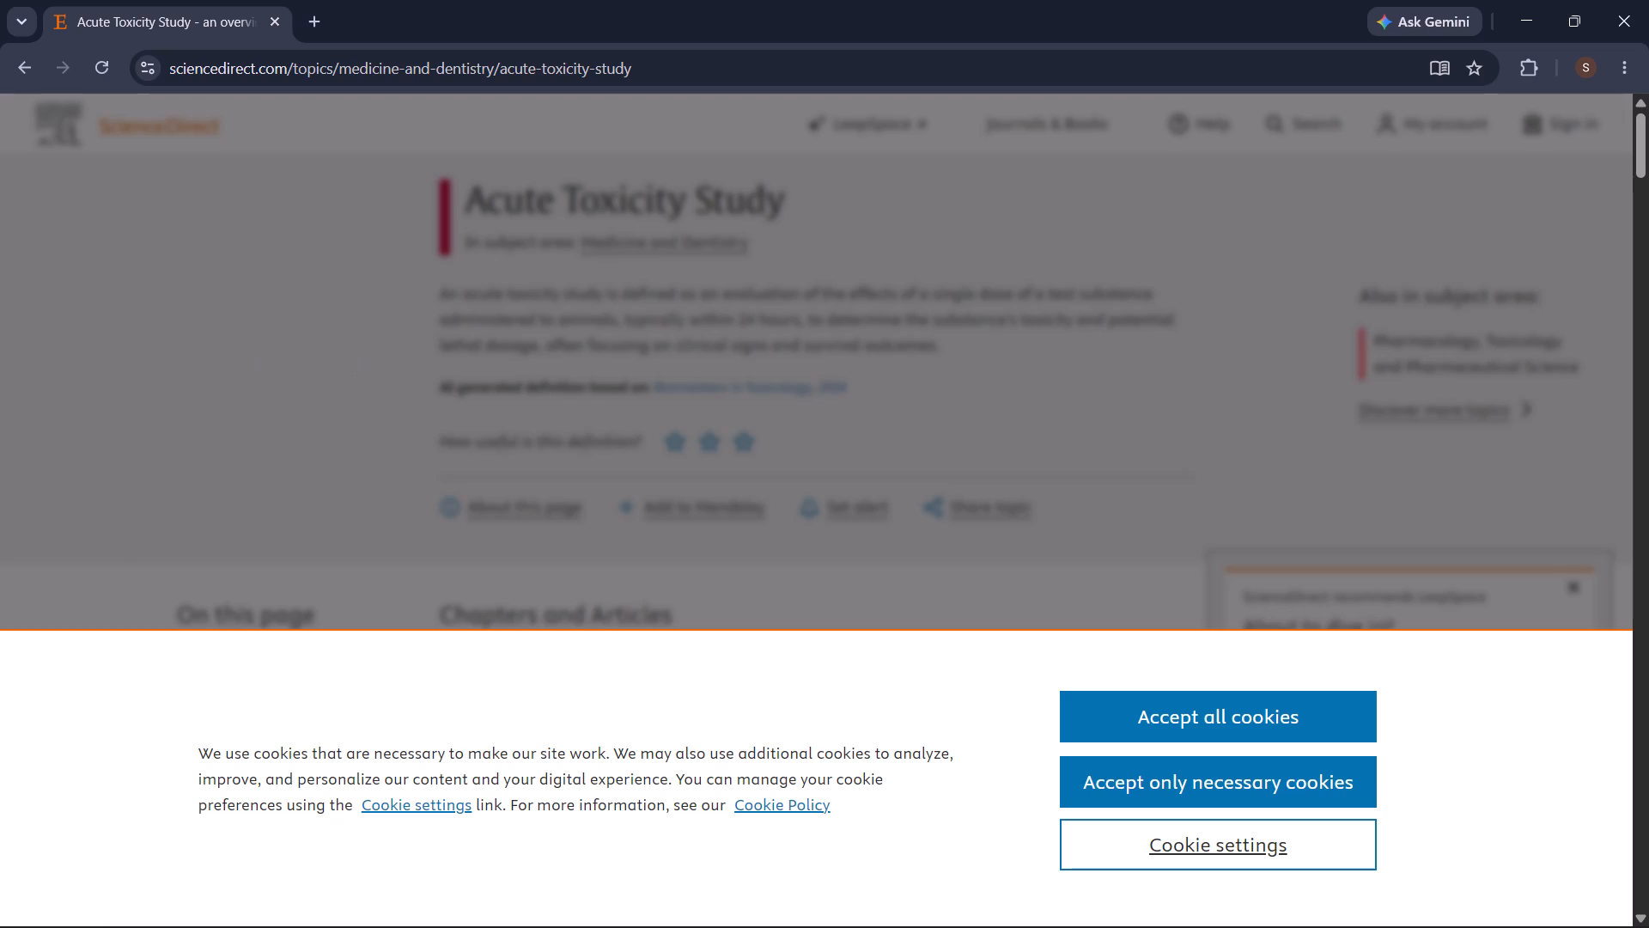
{"action": "left_click", "coordinate": [1104, 715]}
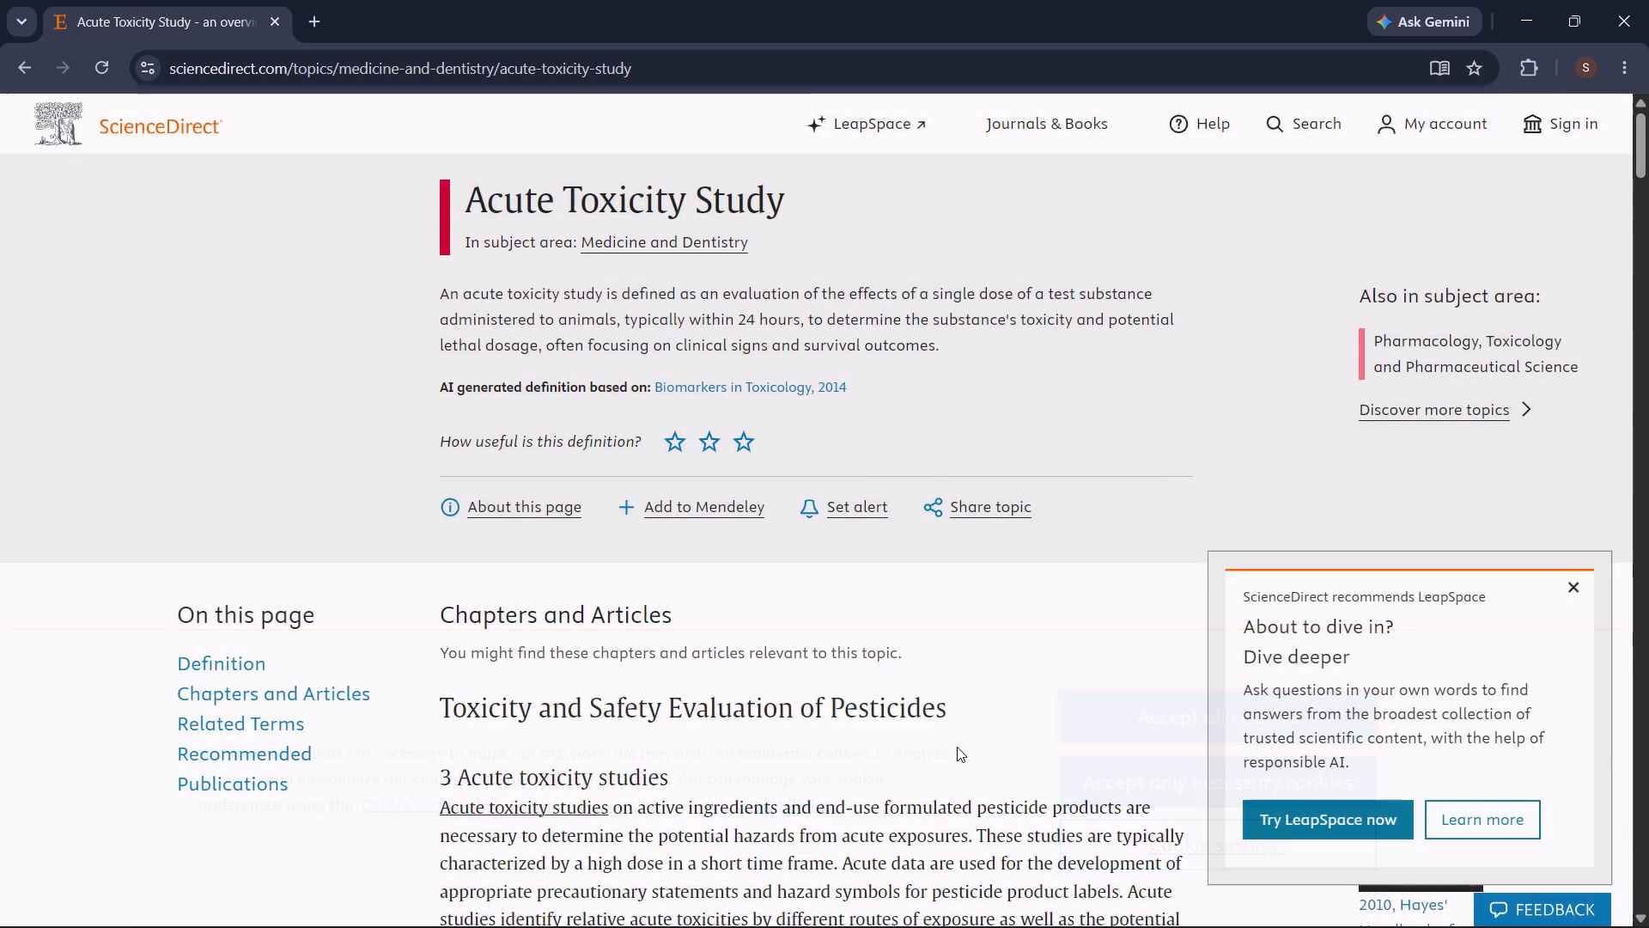
Look through the Acute Toxicity Study page's chapter excerpts, from the pesticide evaluation chapter to the one on rodent models.
{"action": "scroll", "coordinate": [192, 834], "scroll_direction": "down", "scroll_amount": 11}
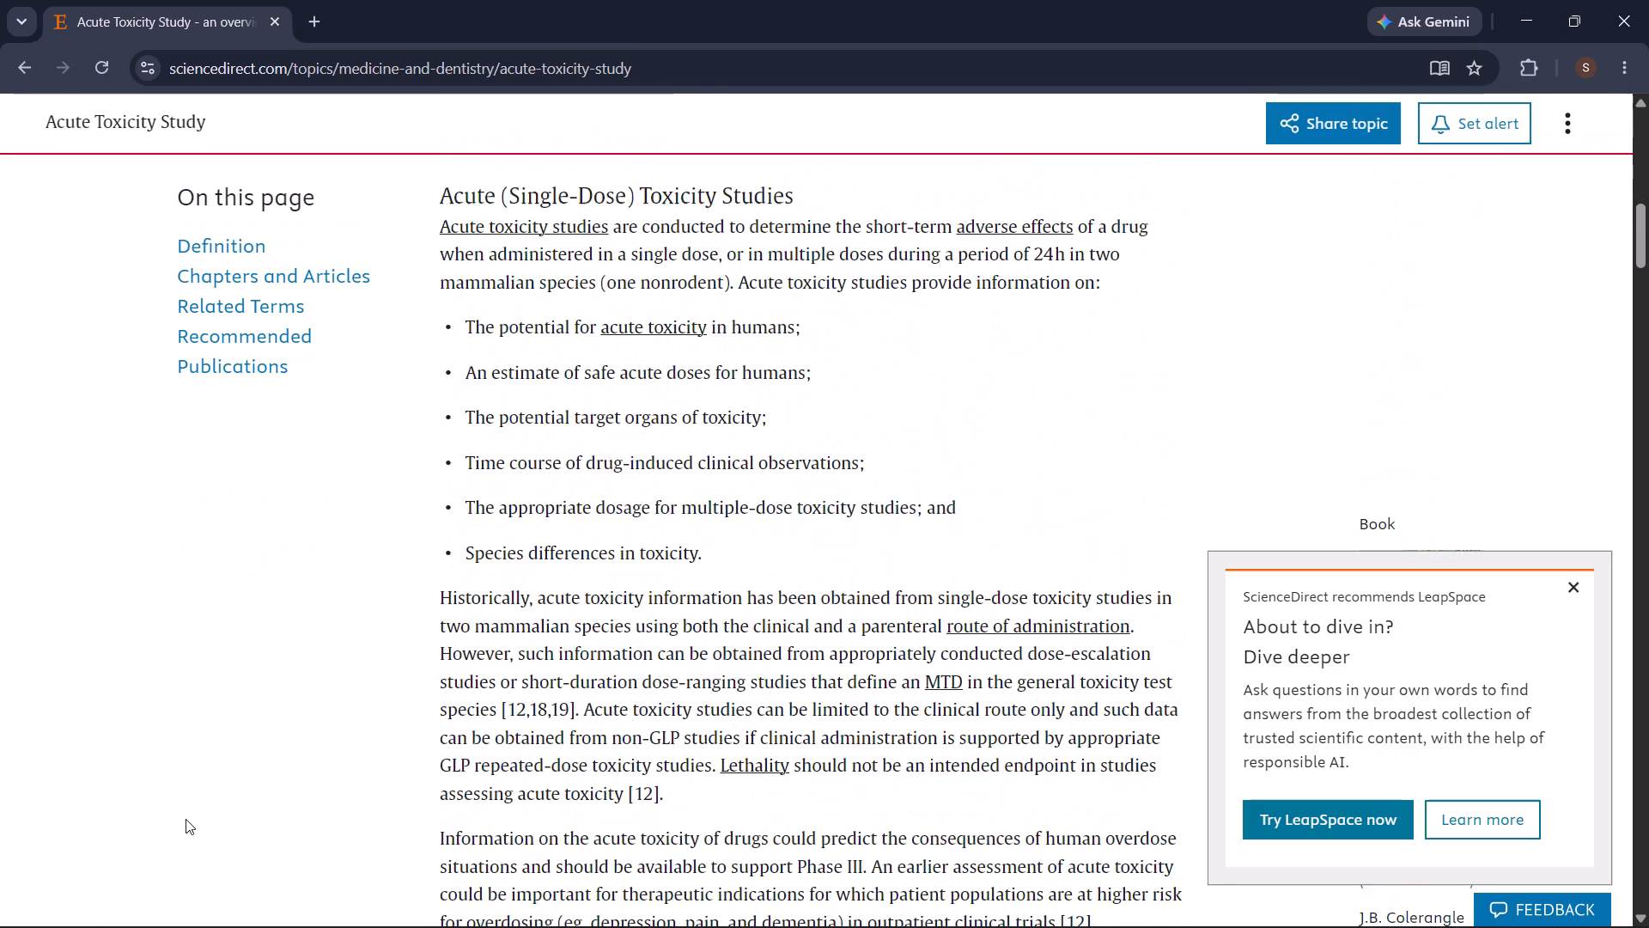
{"action": "scroll", "coordinate": [186, 819], "scroll_direction": "down", "scroll_amount": 16}
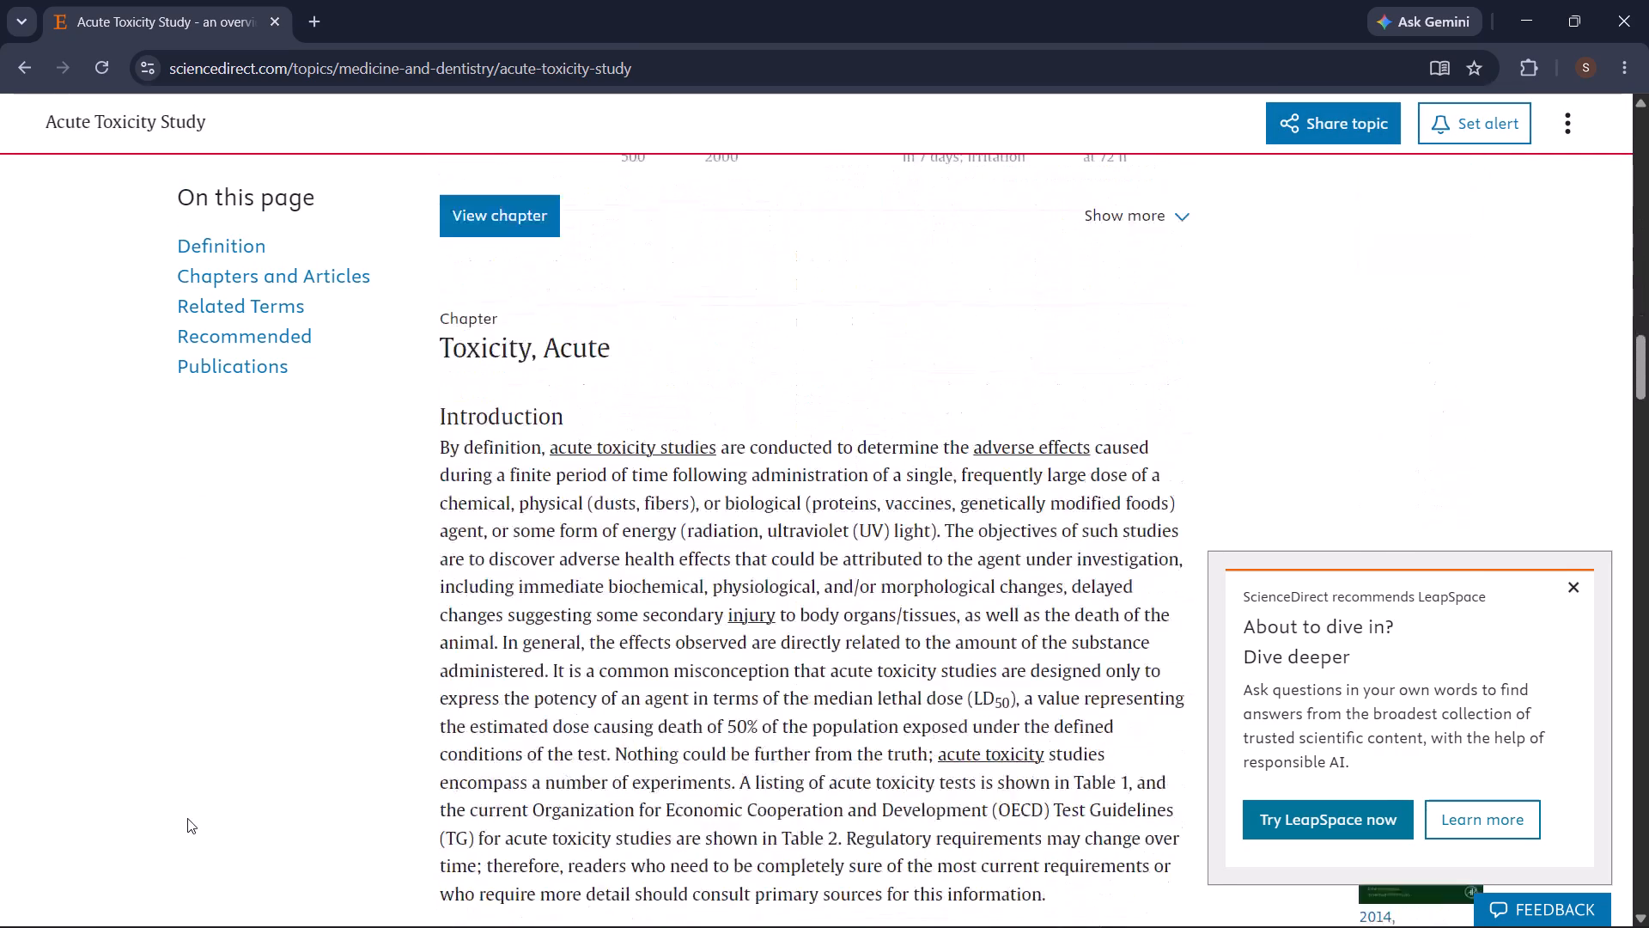
{"action": "scroll", "coordinate": [187, 817], "scroll_direction": "down", "scroll_amount": 3}
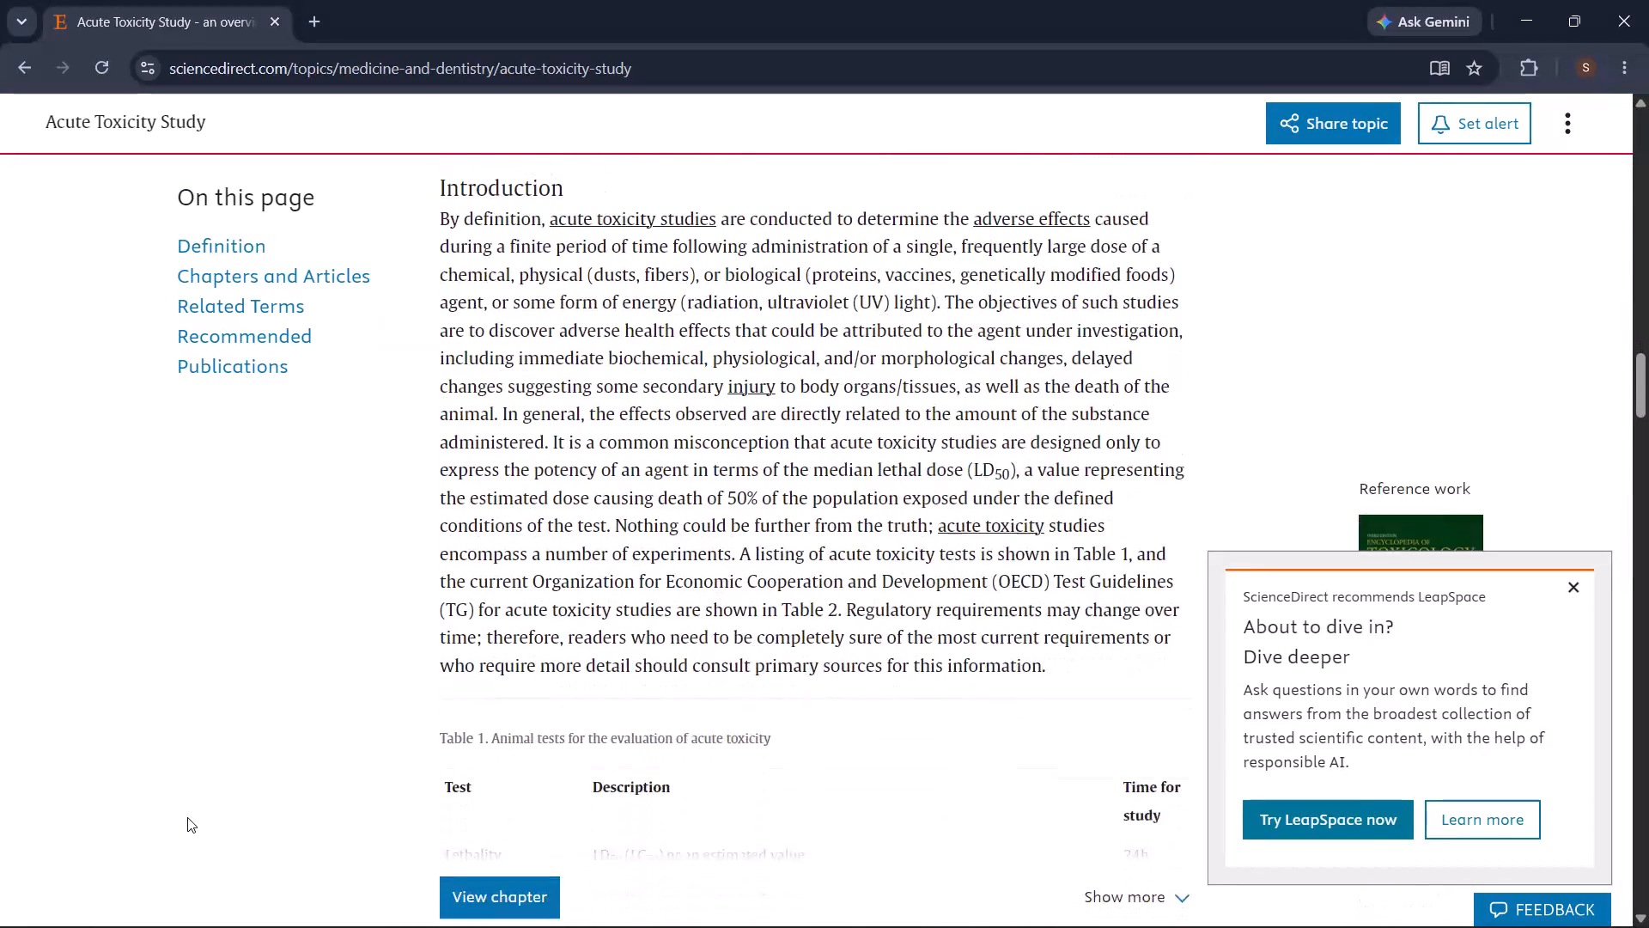
{"action": "scroll", "coordinate": [187, 817], "scroll_direction": "down", "scroll_amount": 4}
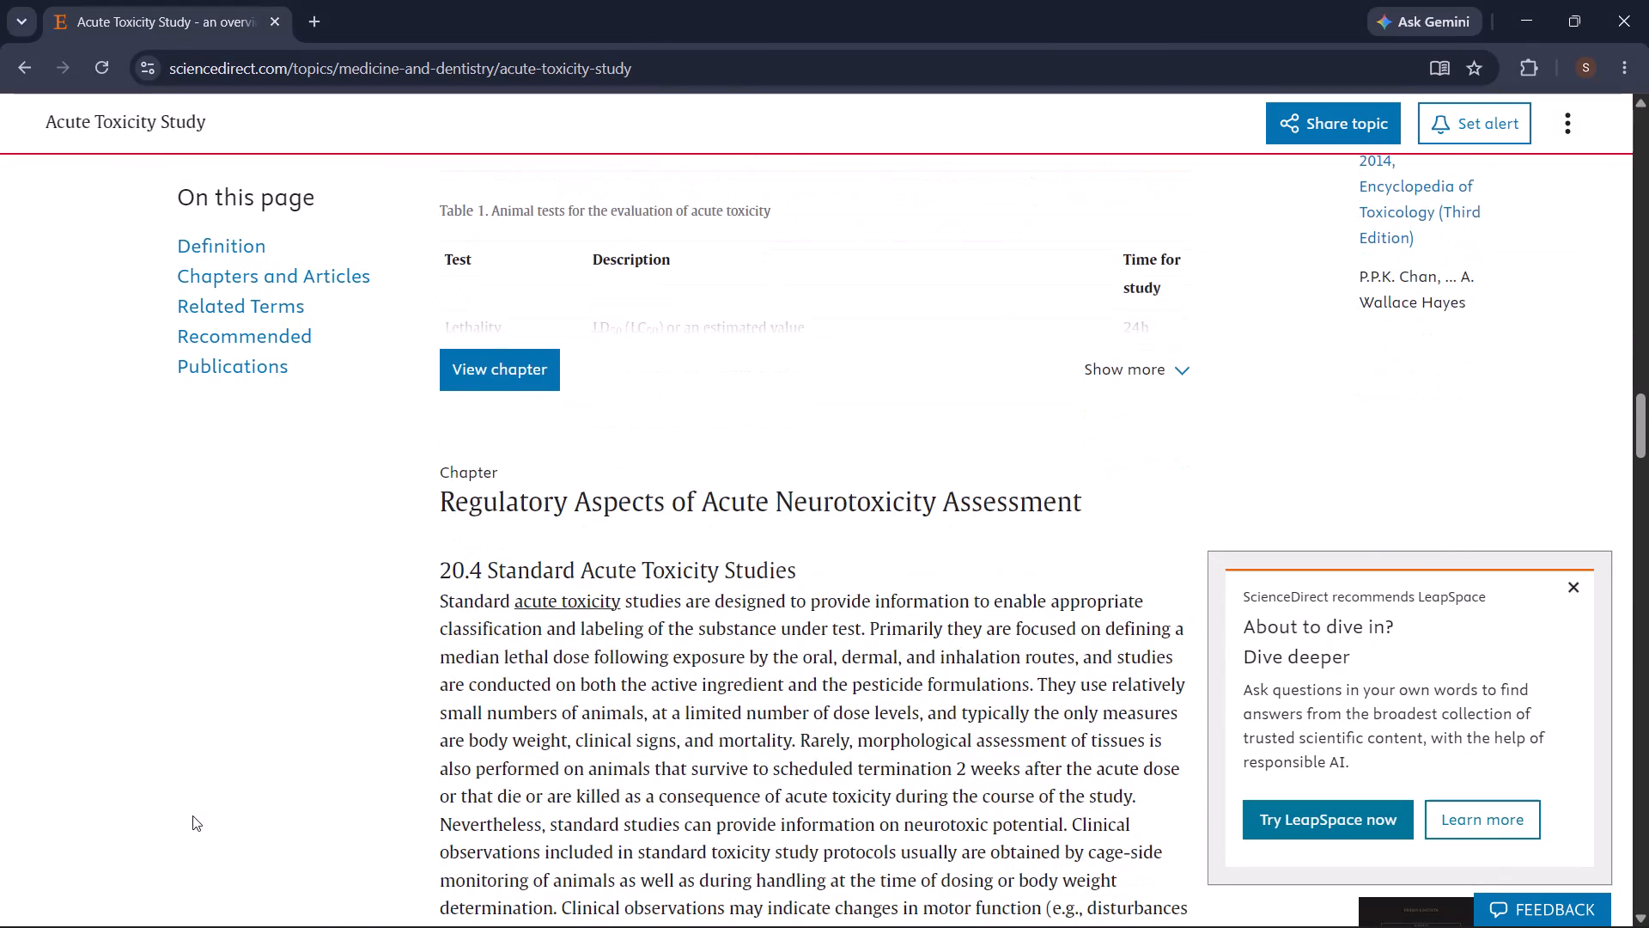
{"action": "scroll", "coordinate": [192, 815], "scroll_direction": "down", "scroll_amount": 10}
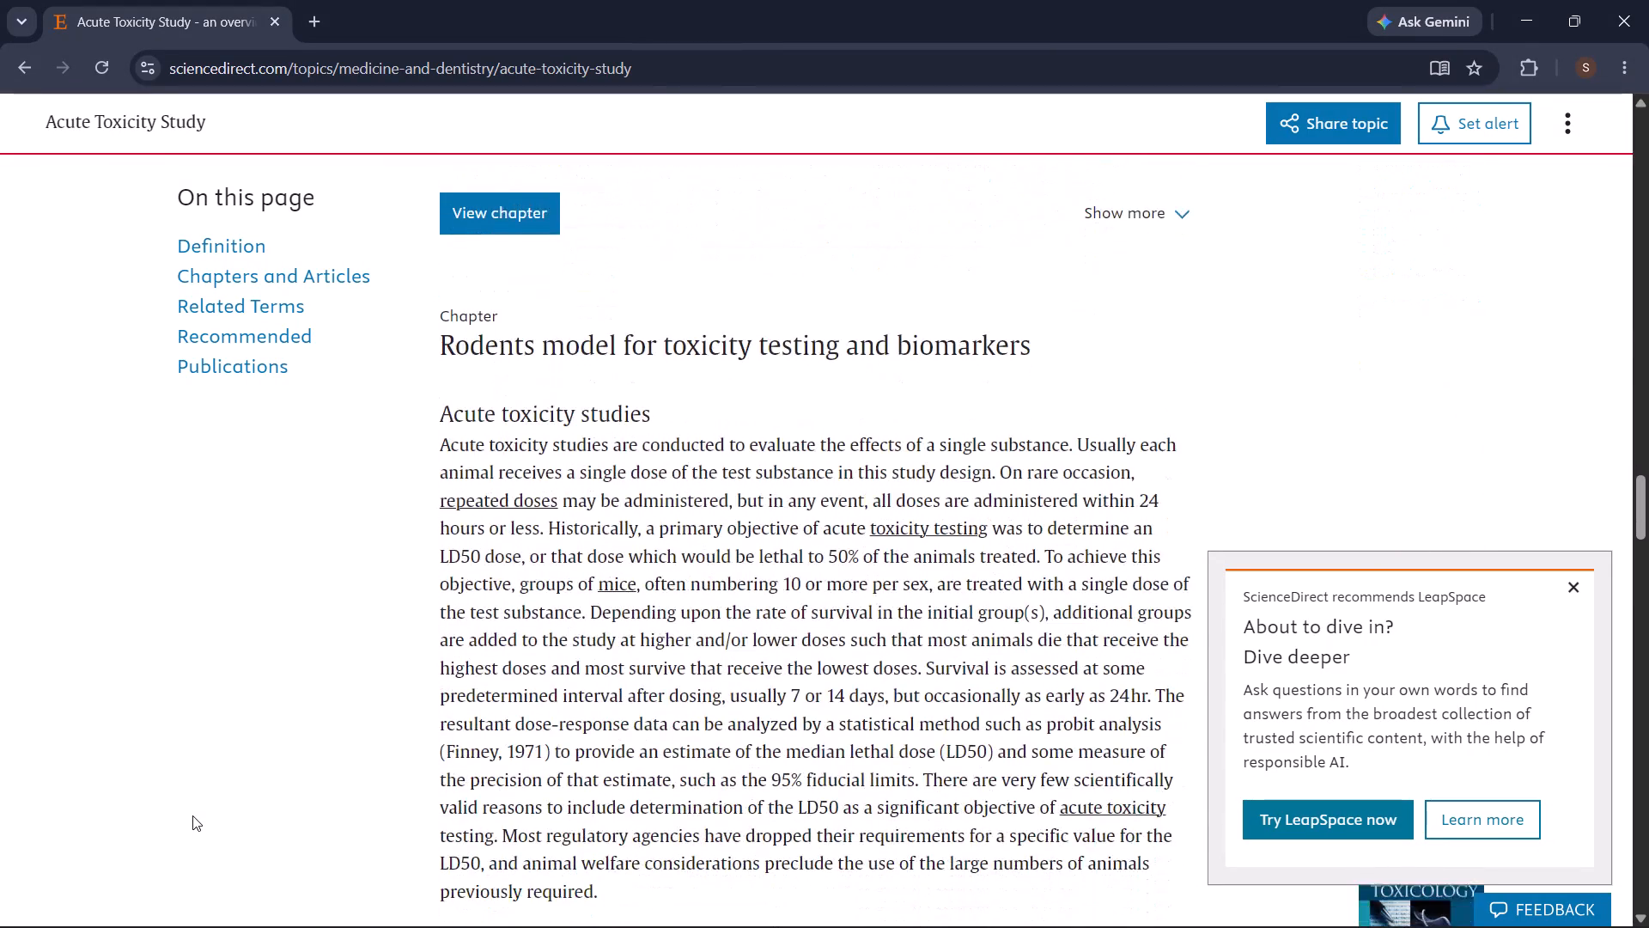
Examine the remaining chapter excerpts, from Organotin Compounds through Animal Welfare Considerations, down to the related terms.
{"action": "scroll", "coordinate": [192, 815], "scroll_direction": "down", "scroll_amount": 8}
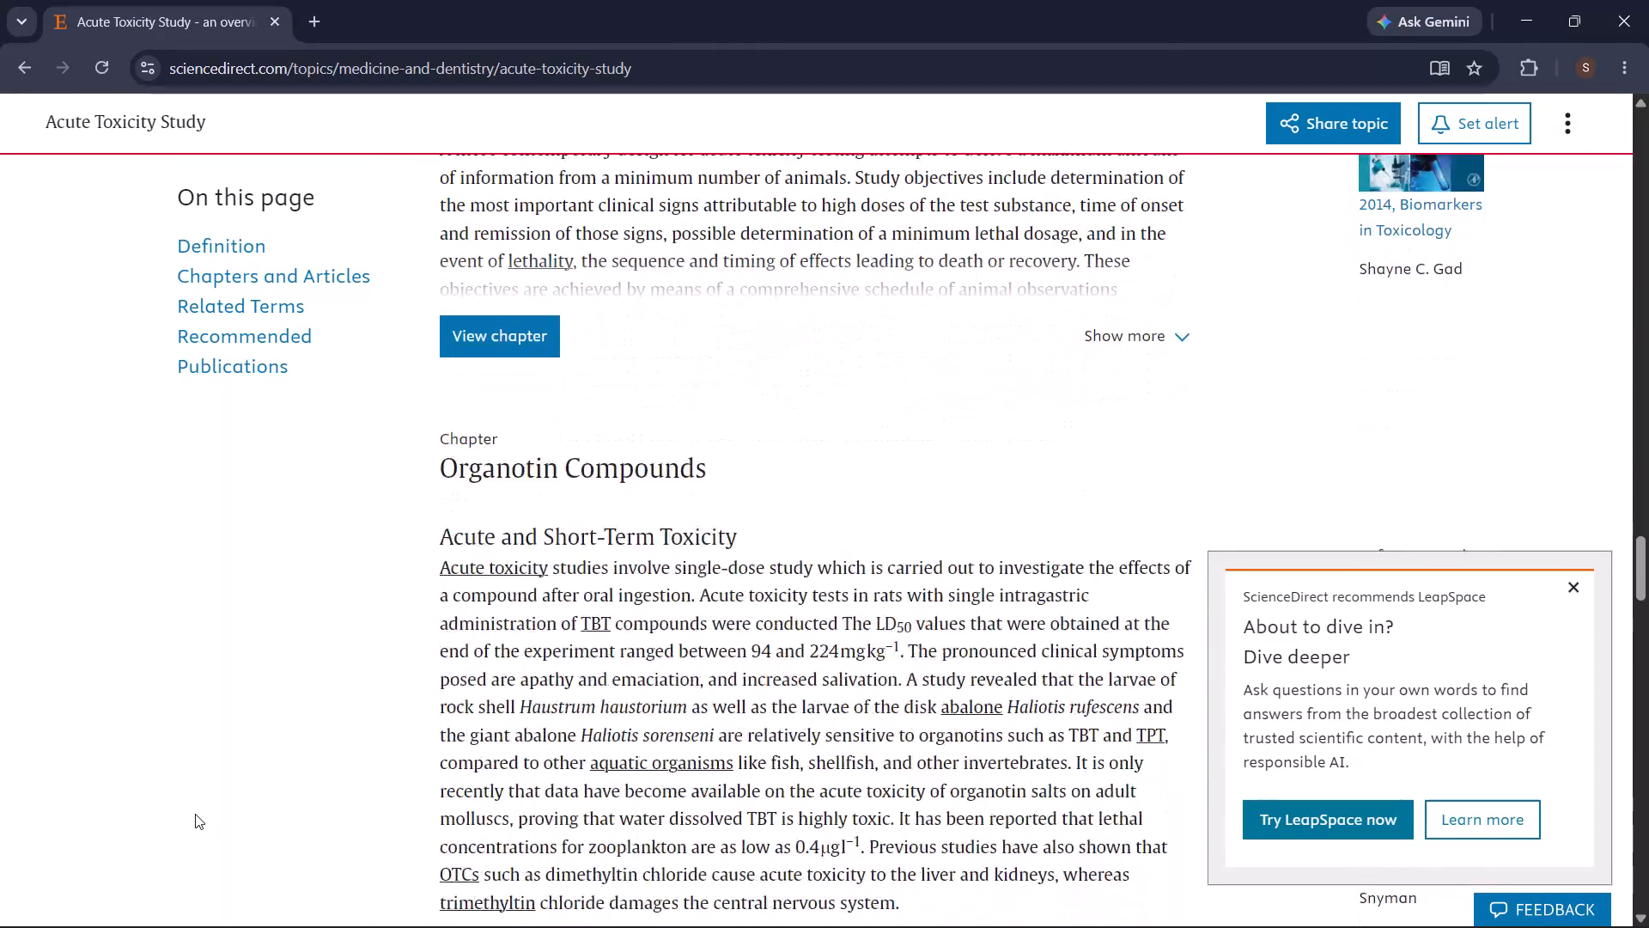
{"action": "scroll", "coordinate": [195, 814], "scroll_direction": "down", "scroll_amount": 8}
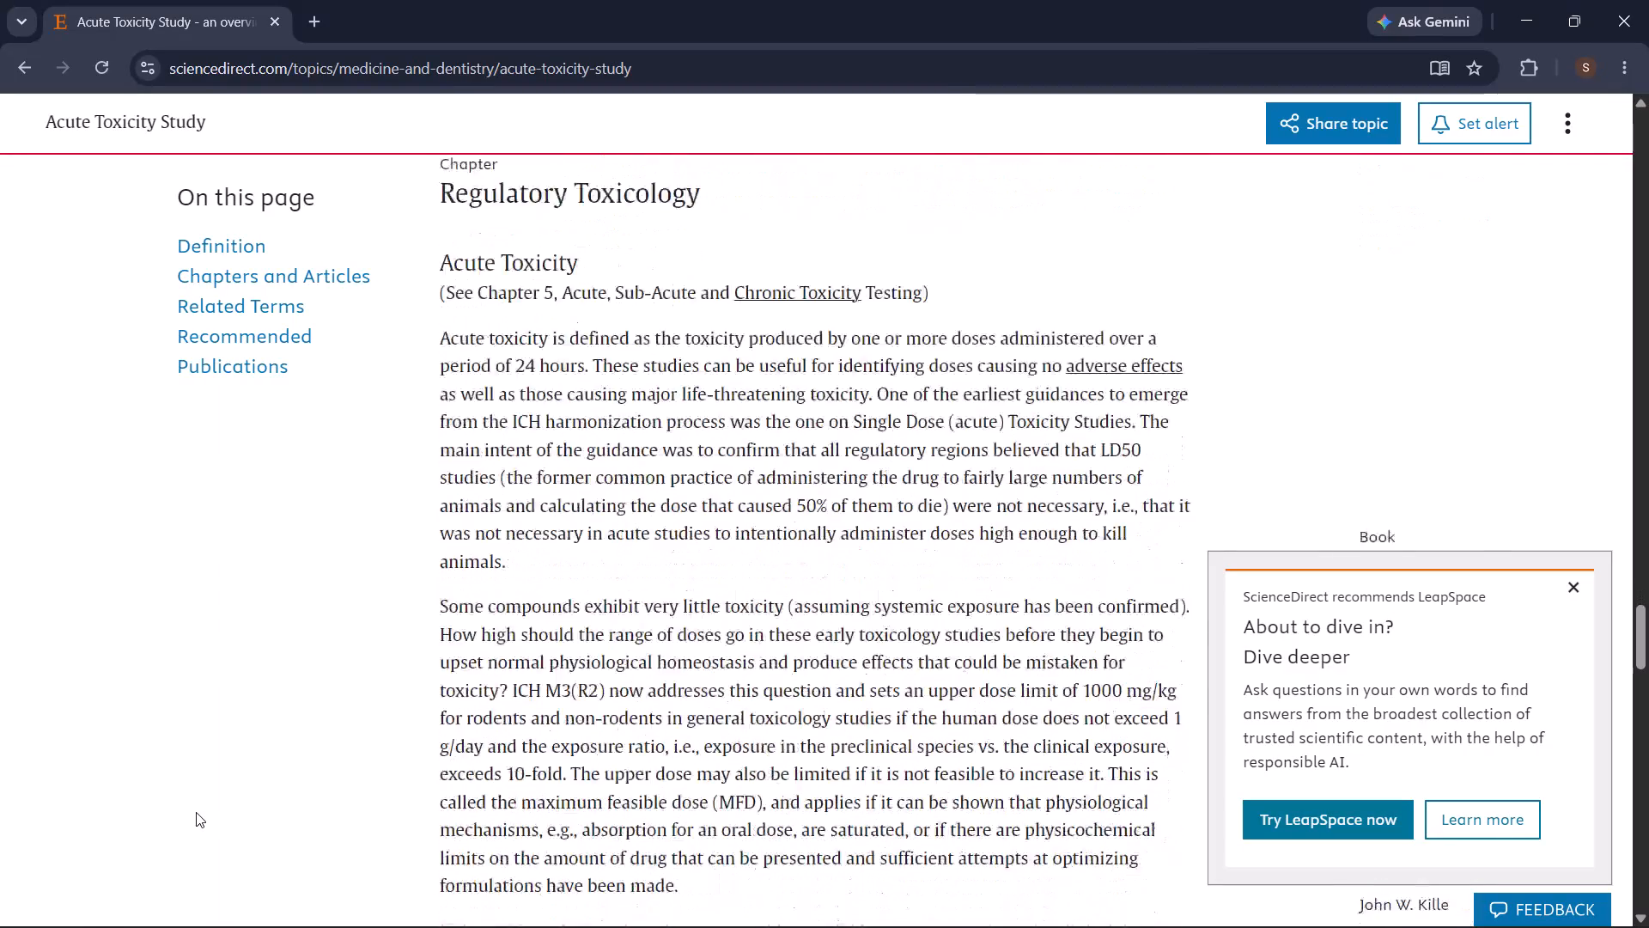
{"action": "scroll", "coordinate": [196, 812], "scroll_direction": "down", "scroll_amount": 9}
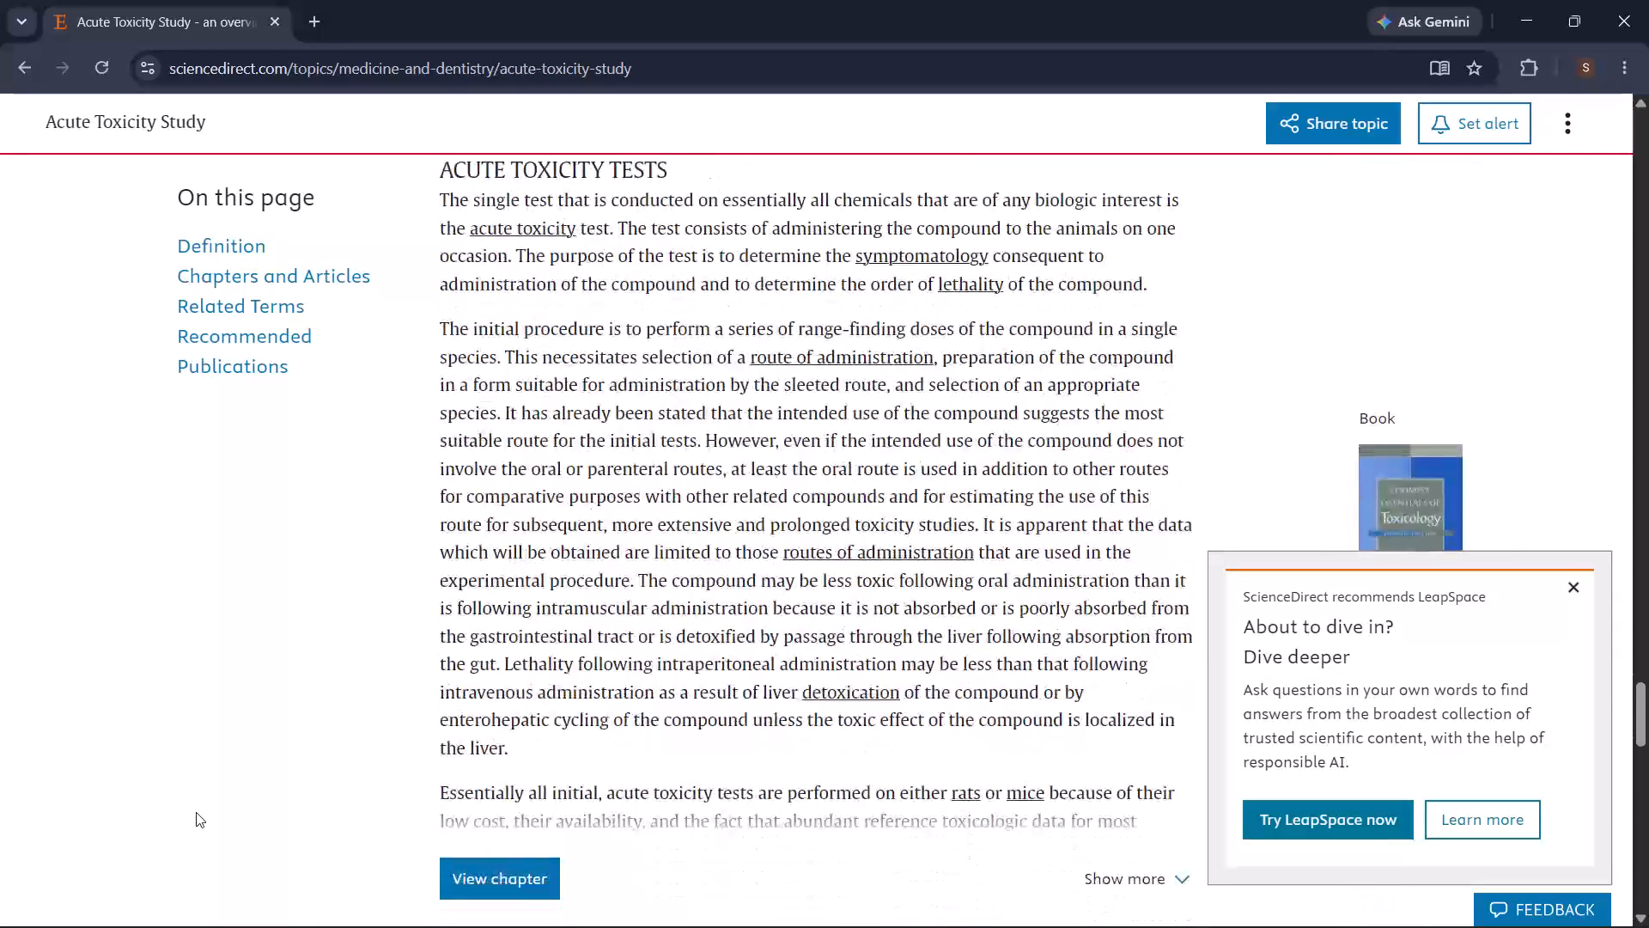
{"action": "scroll", "coordinate": [196, 812], "scroll_direction": "down", "scroll_amount": 7}
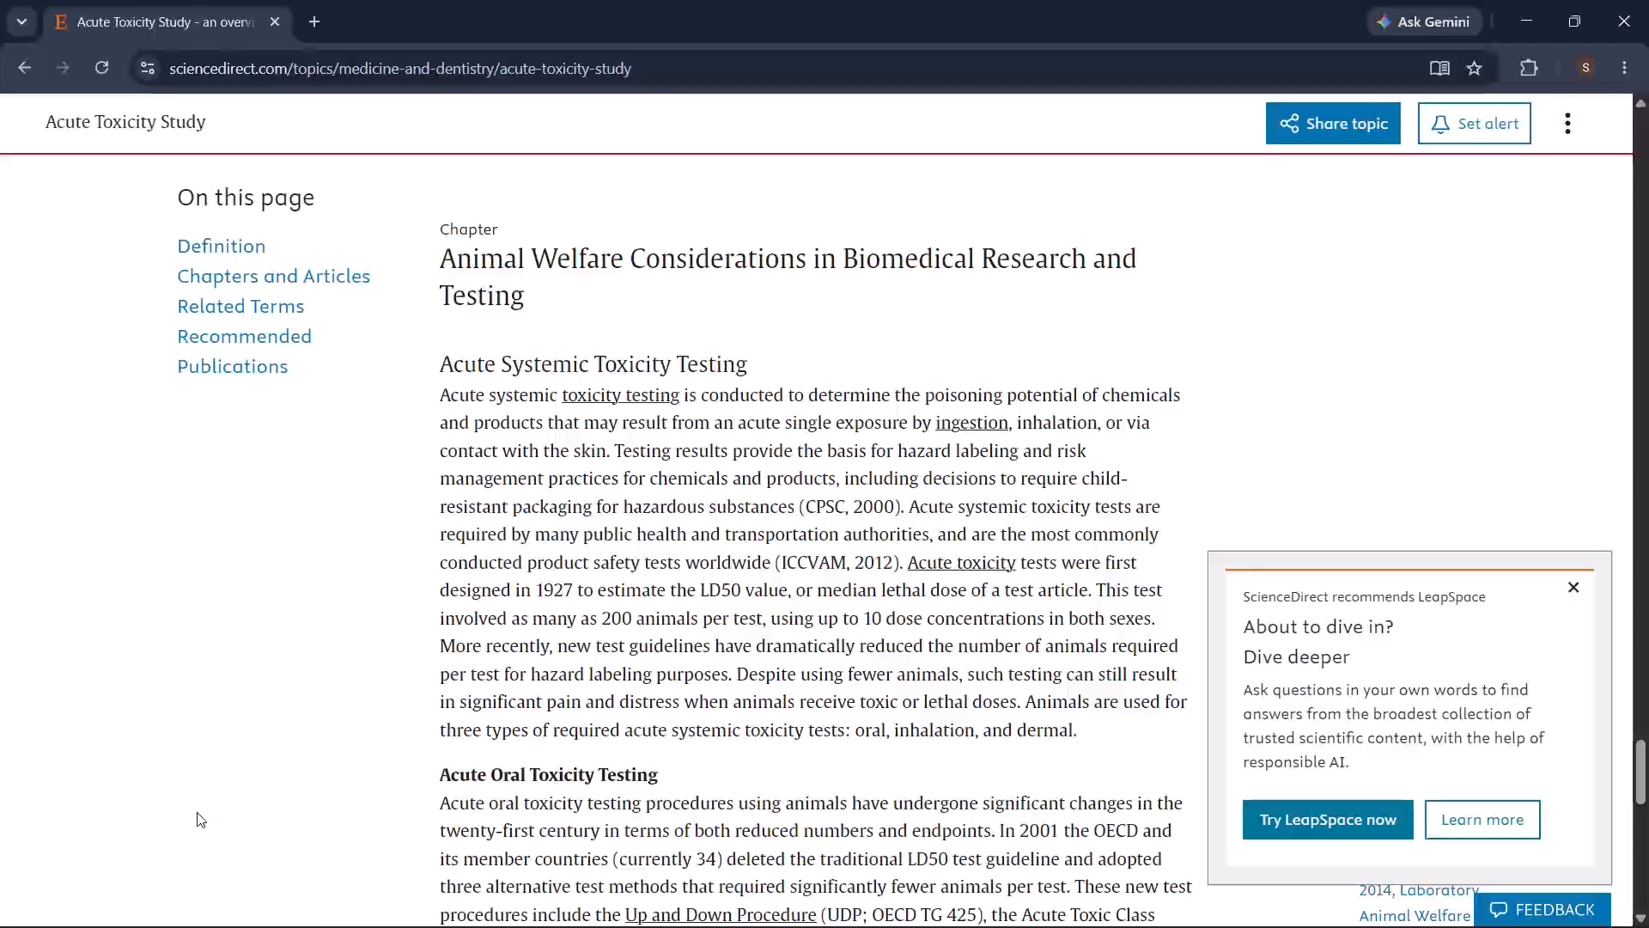
{"action": "scroll", "coordinate": [198, 812], "scroll_direction": "down", "scroll_amount": 1}
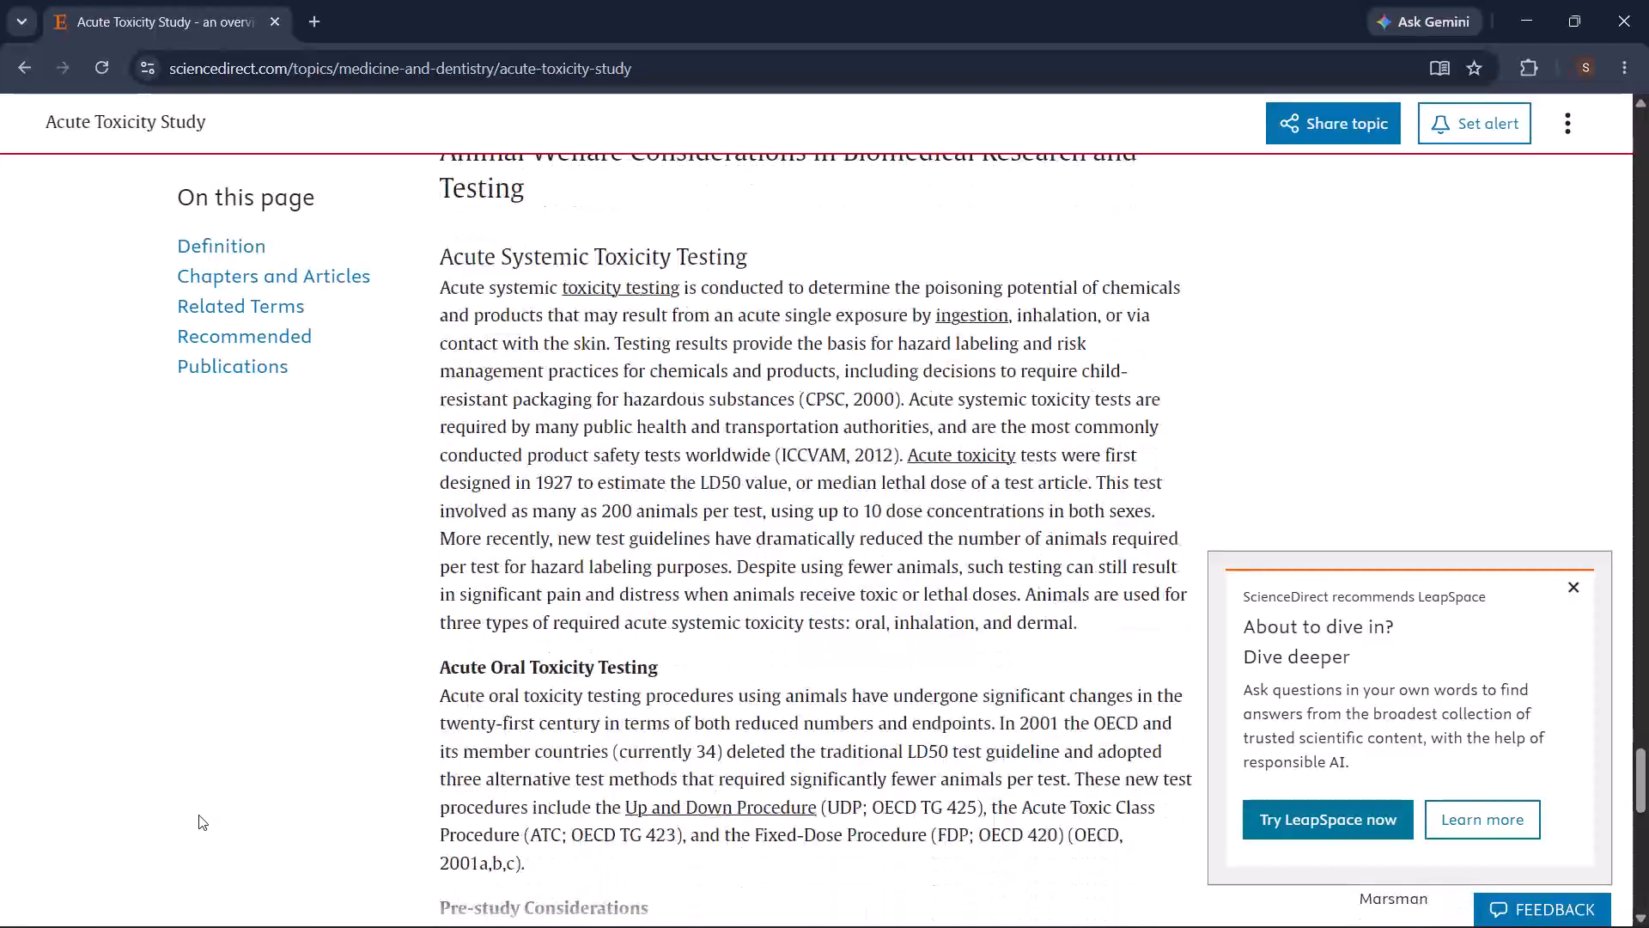
{"action": "scroll", "coordinate": [198, 815], "scroll_direction": "down", "scroll_amount": 1}
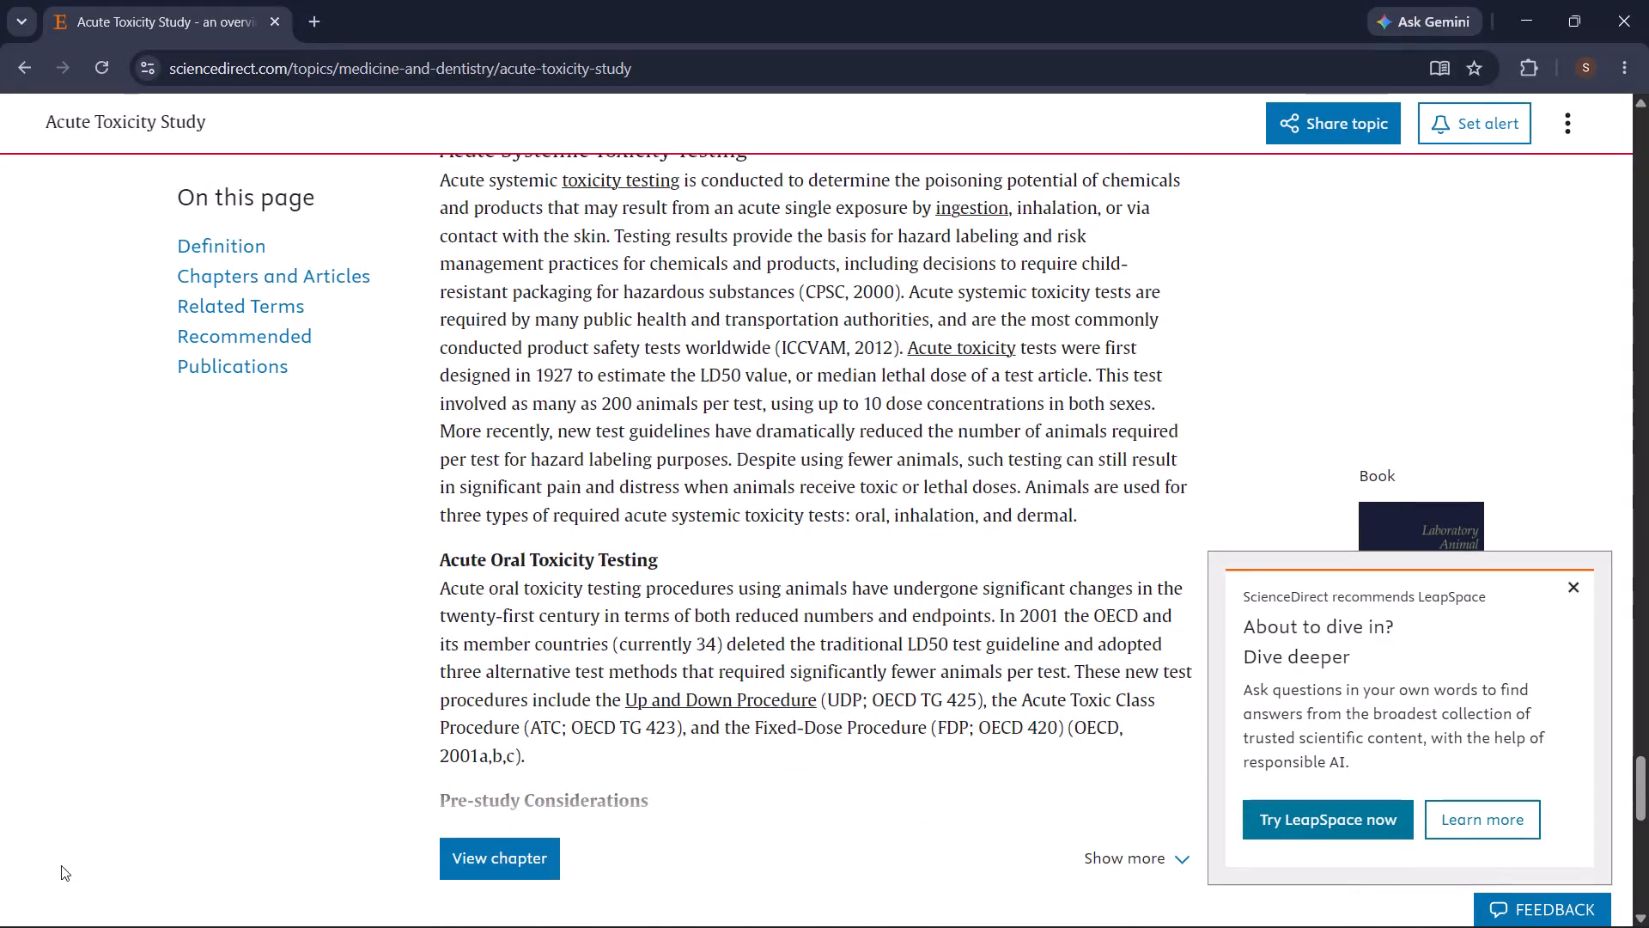
{"action": "scroll", "coordinate": [432, 708], "scroll_direction": "down", "scroll_amount": 4}
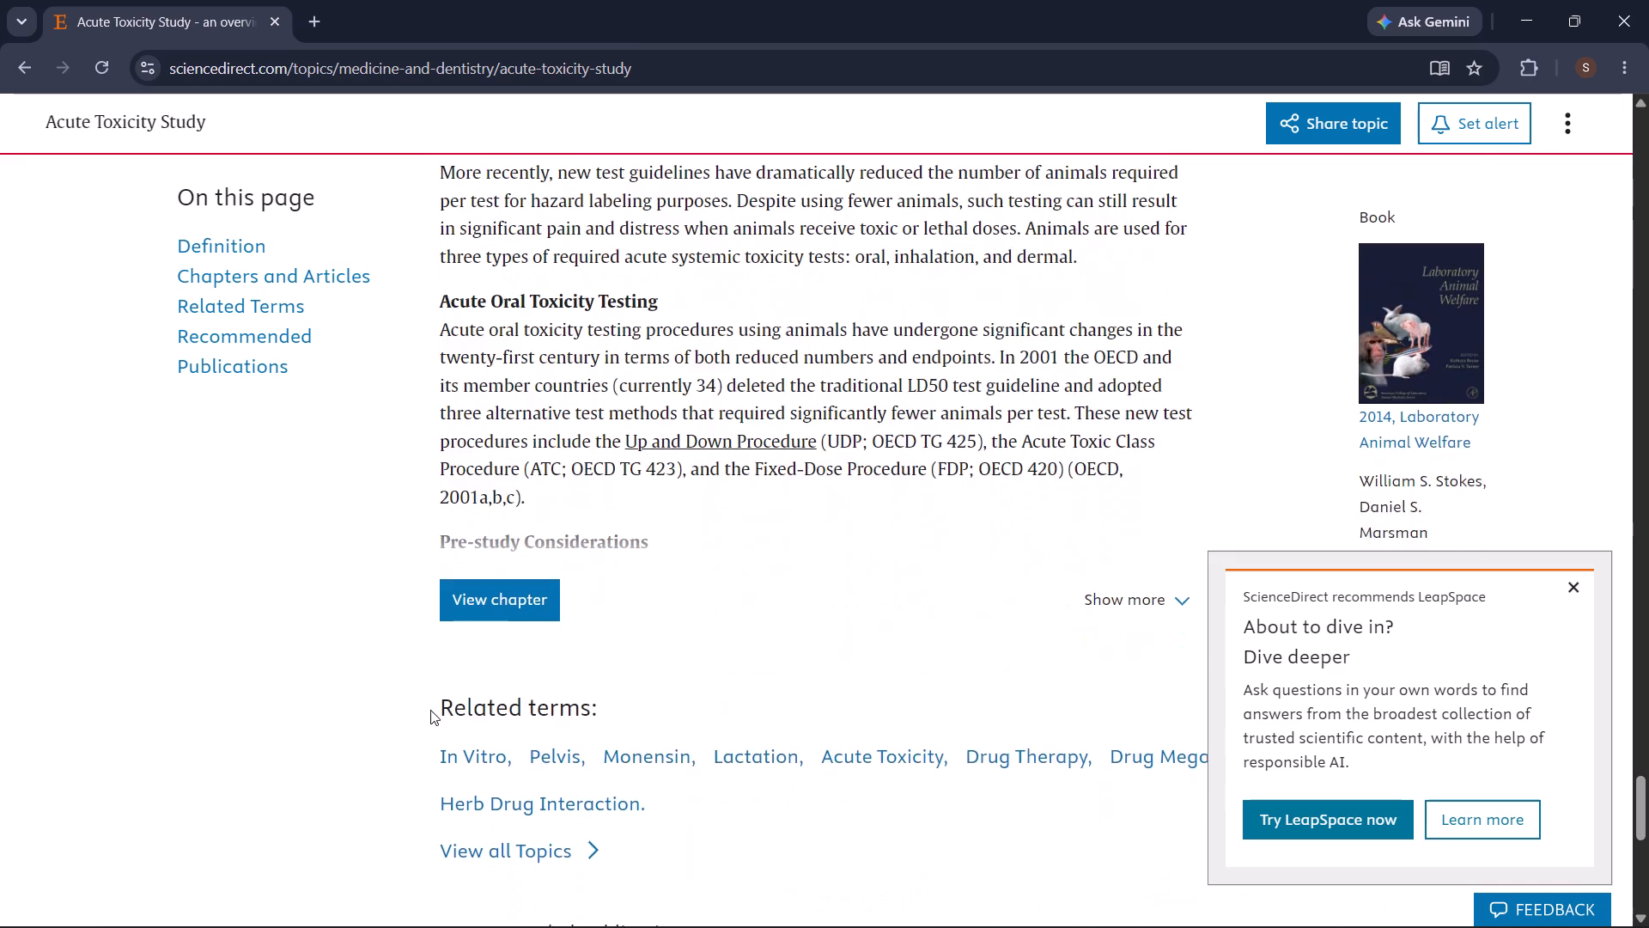
Look over the recommended publications at the end of the Acute Toxicity Study page and return to the Google results.
{"action": "scroll", "coordinate": [430, 710], "scroll_direction": "down", "scroll_amount": 13}
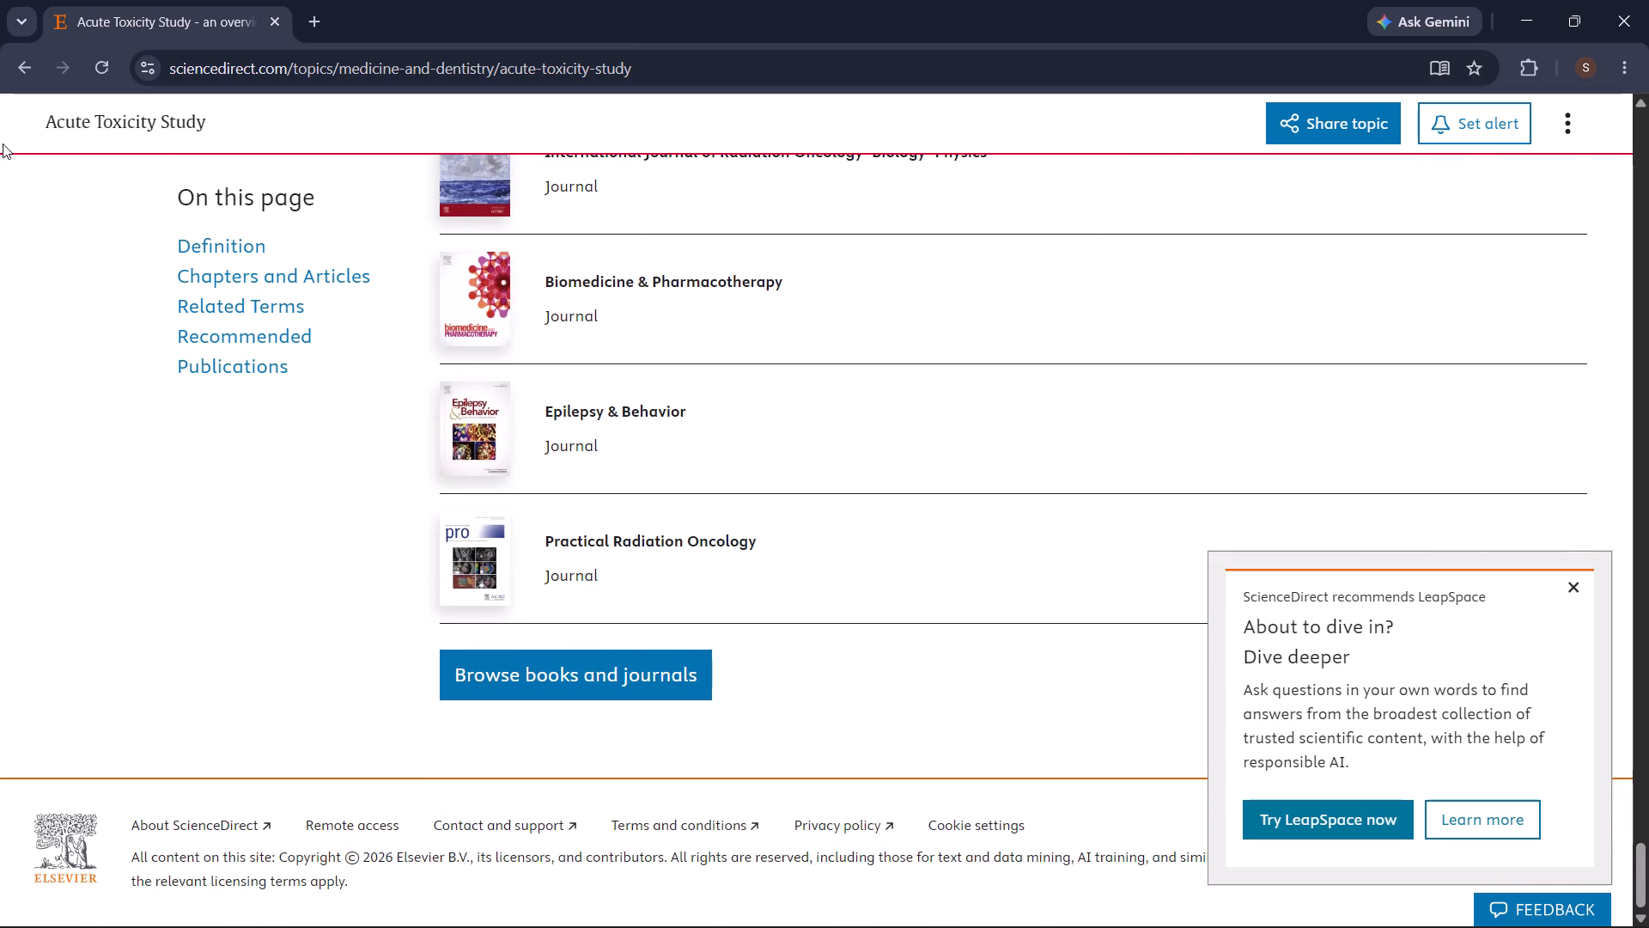
{"action": "left_click", "coordinate": [28, 76]}
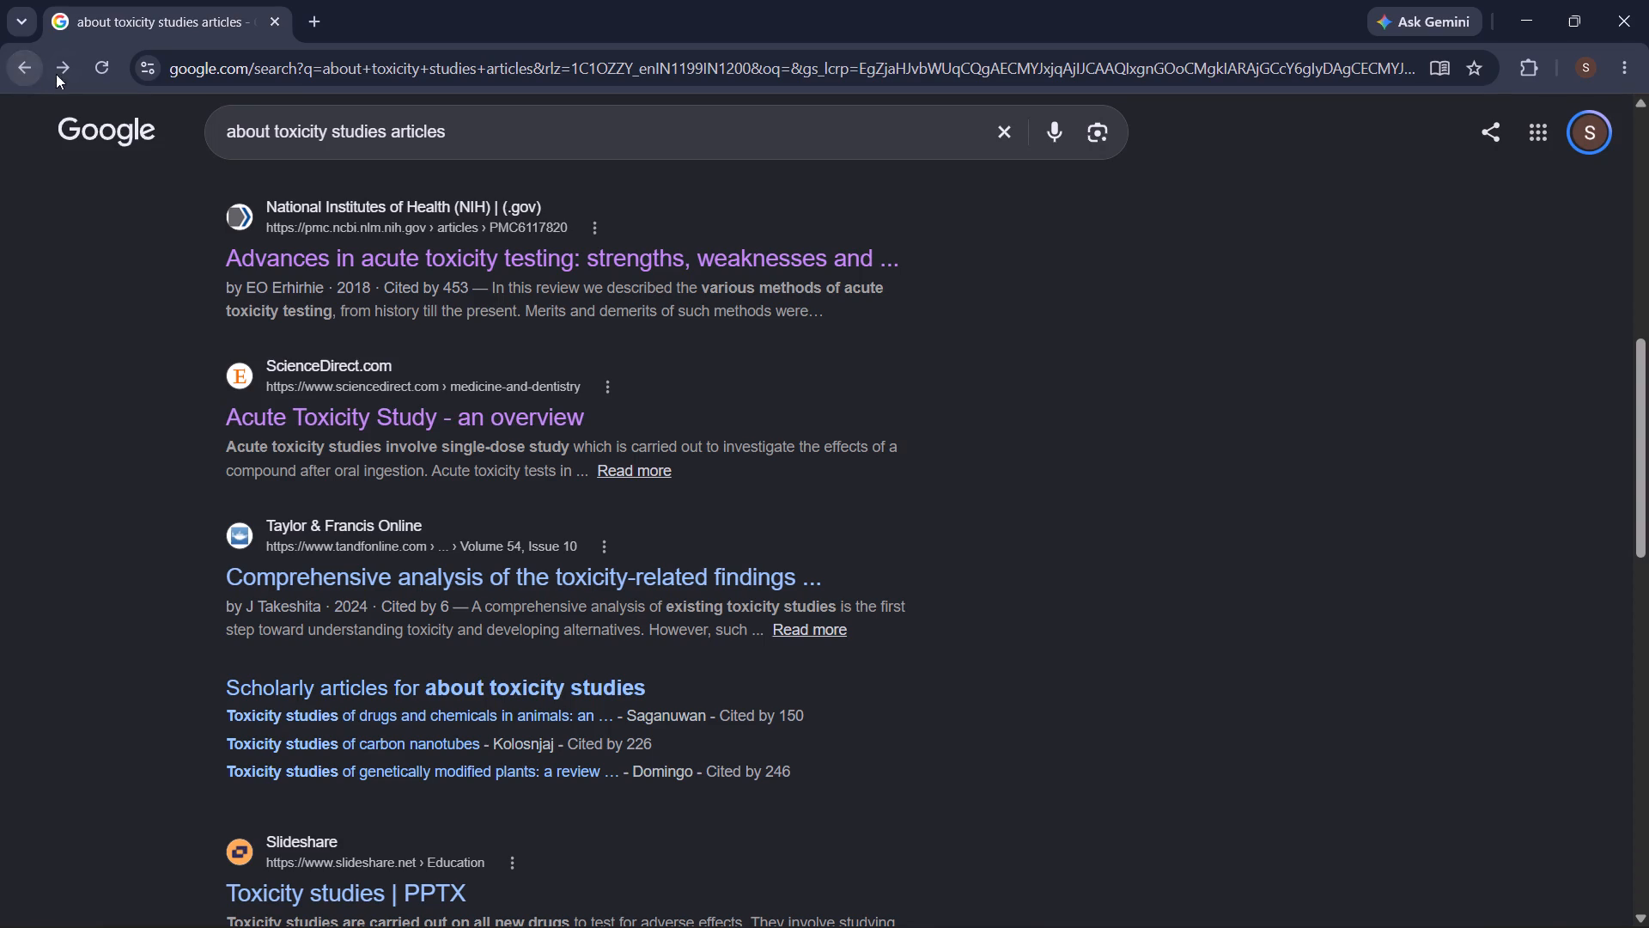
Open the Taylor & Francis result "Comprehensive analysis of the toxicity-related findings" and complete the human verification.
{"action": "left_click", "coordinate": [418, 571]}
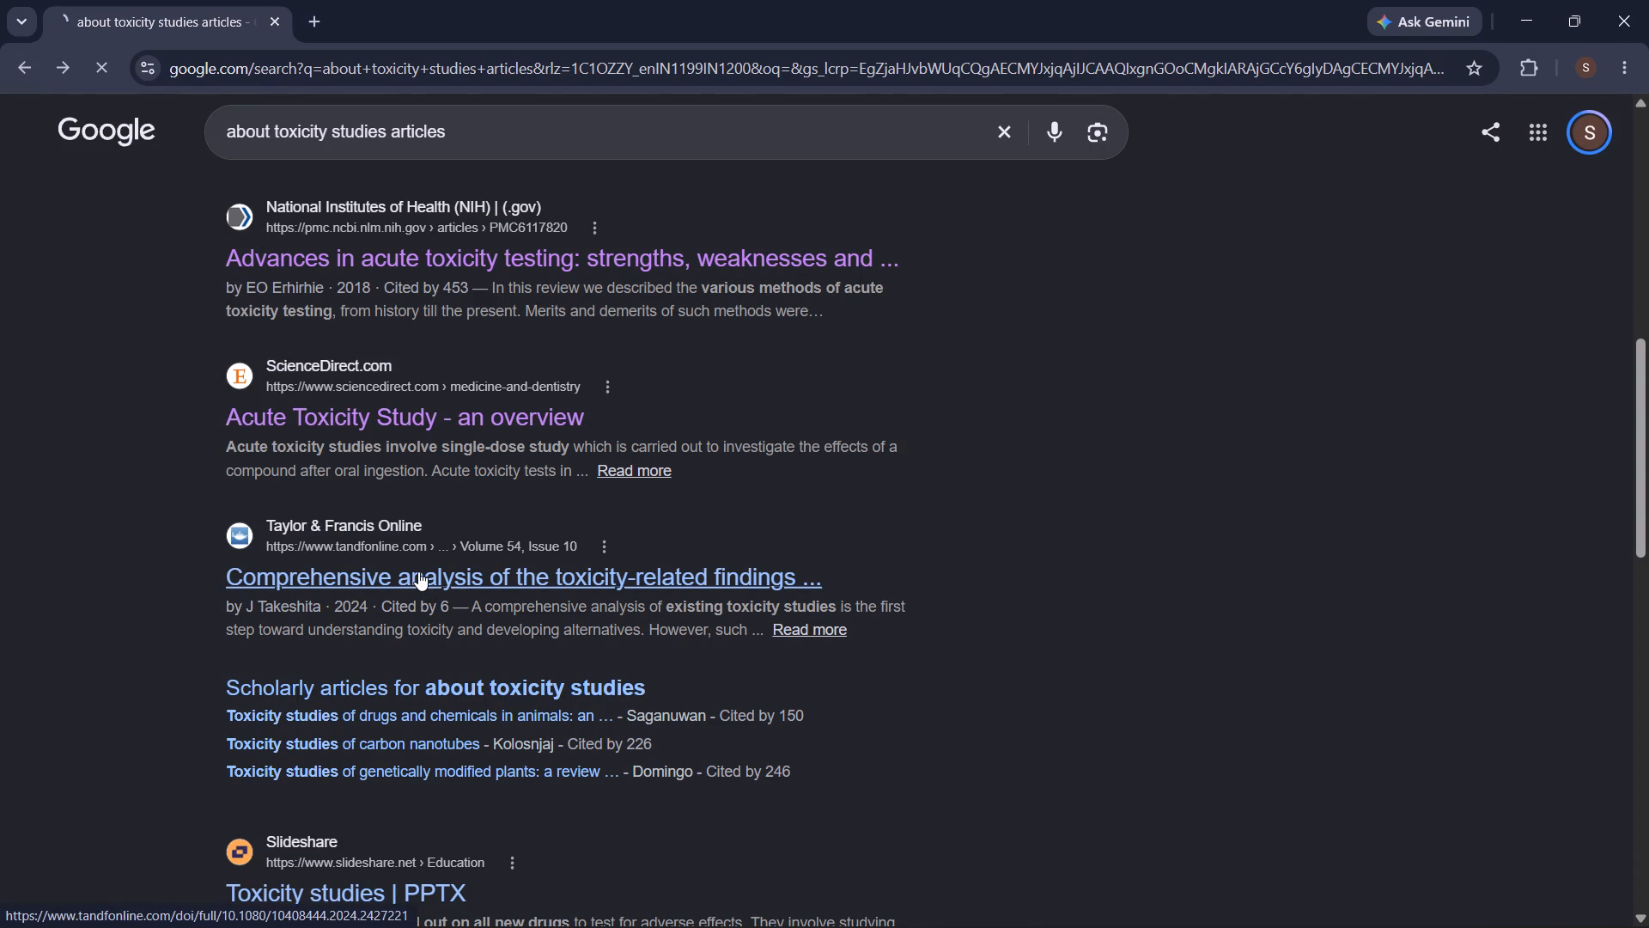
{"action": "scroll", "coordinate": [1600, 0], "scroll_direction": "up", "scroll_amount": 5}
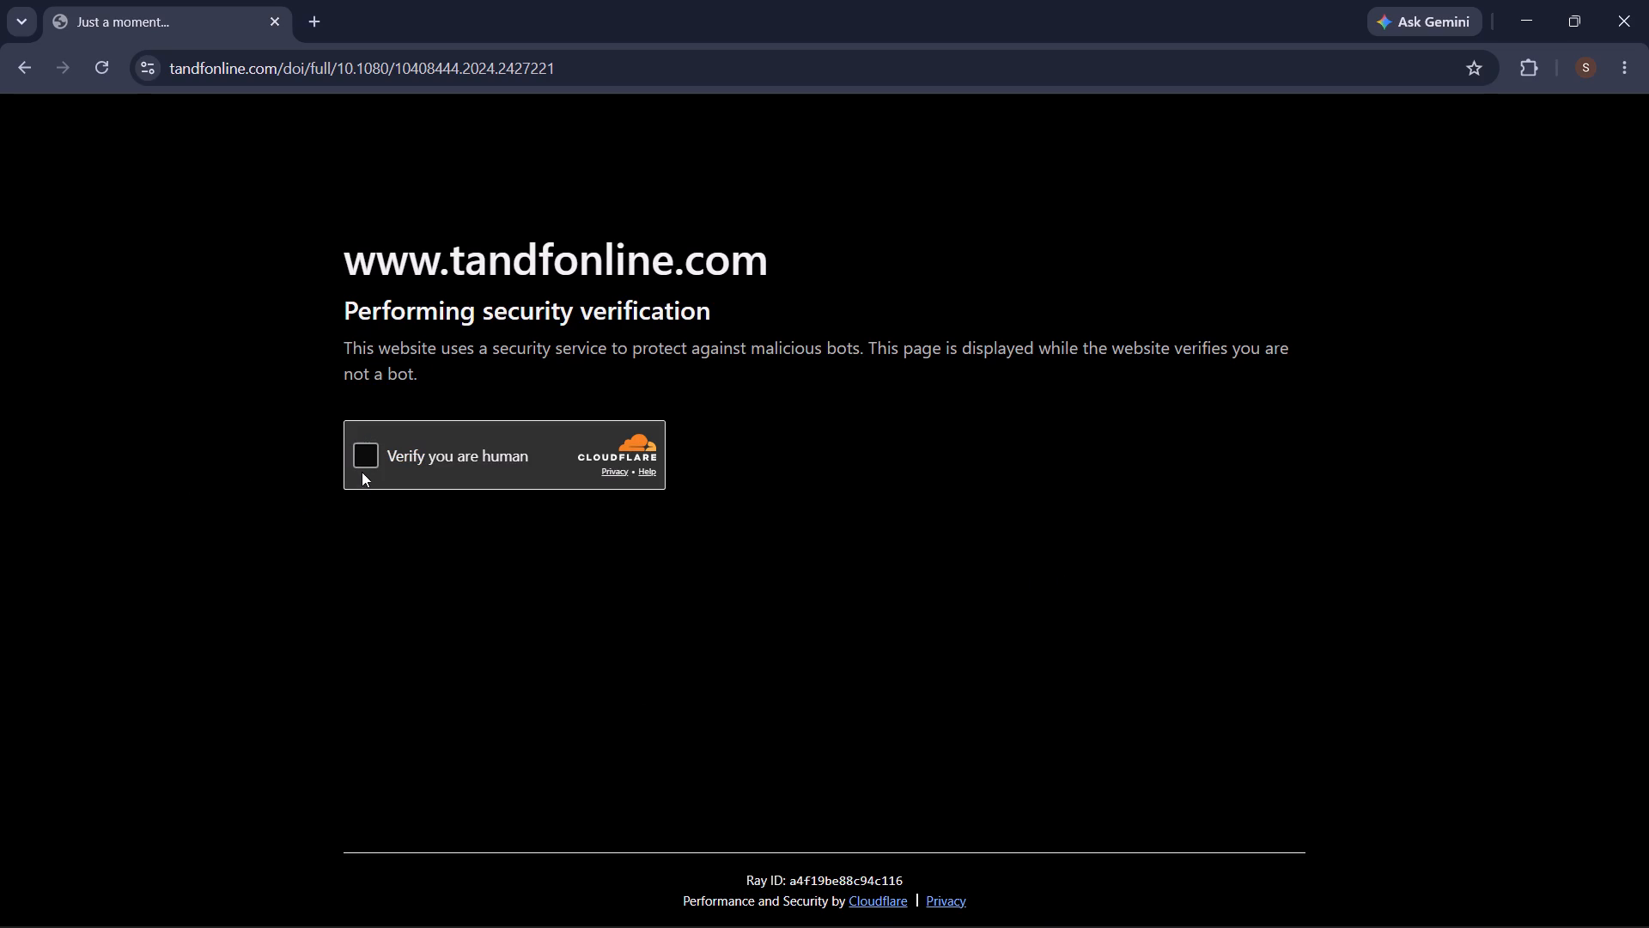
{"action": "left_click", "coordinate": [365, 458]}
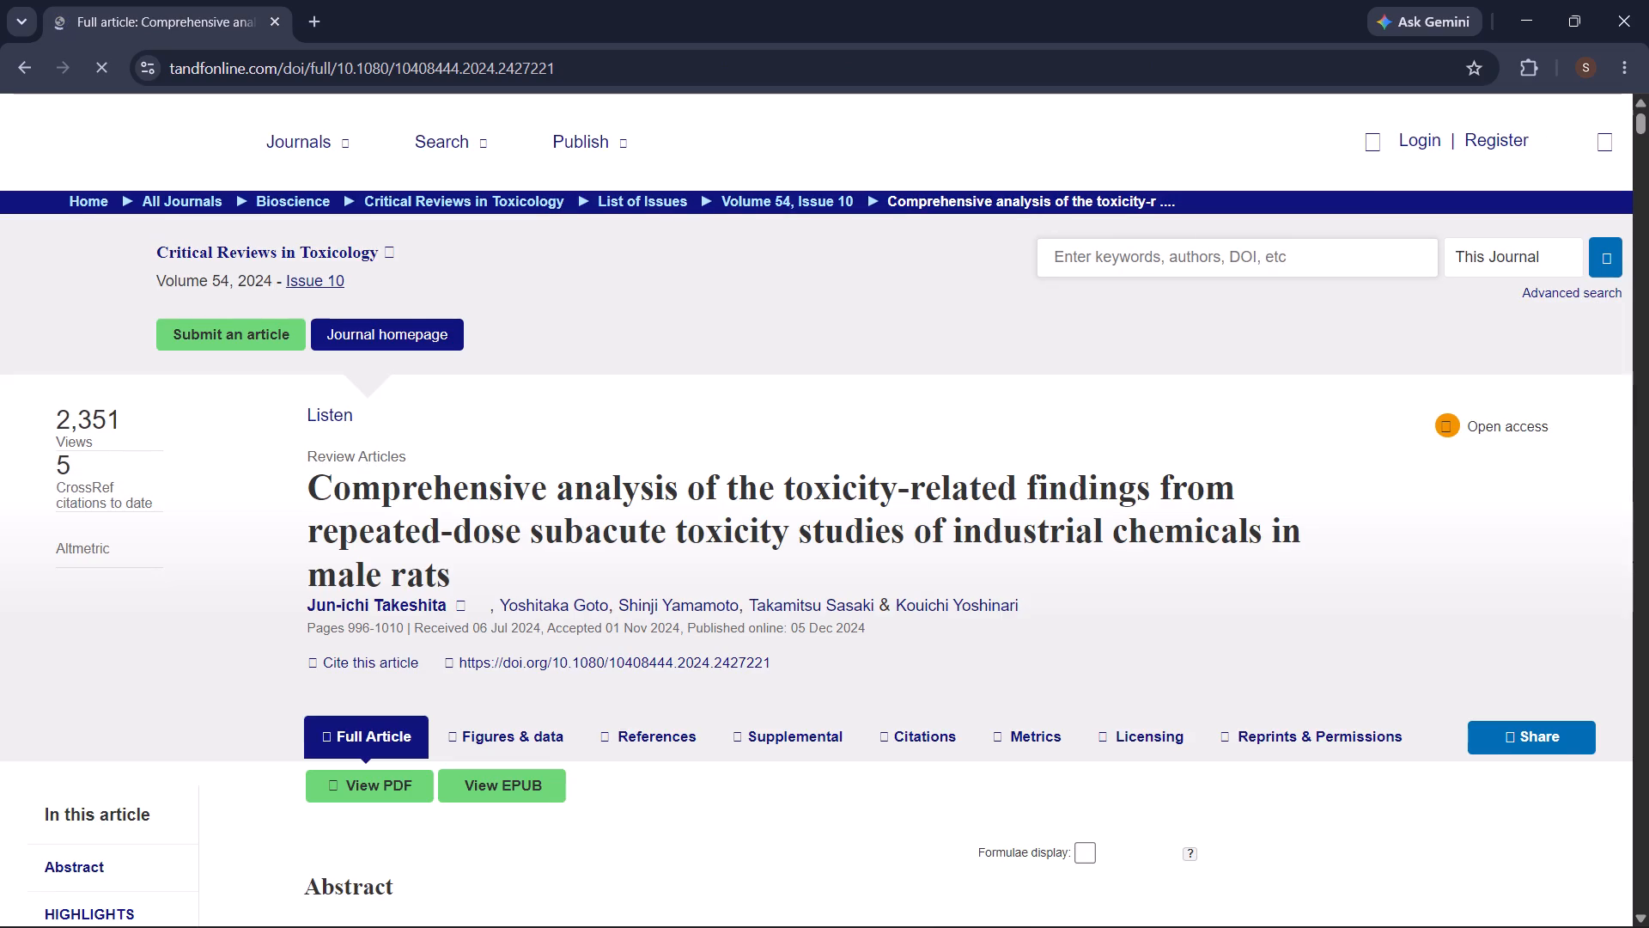
Read through the article's abstract, highlights, keywords and Introduction up to the start of Materials and methods.
{"action": "scroll", "coordinate": [396, 433], "scroll_direction": "down", "scroll_amount": 5}
{"action": "scroll", "coordinate": [273, 426], "scroll_direction": "down", "scroll_amount": 3}
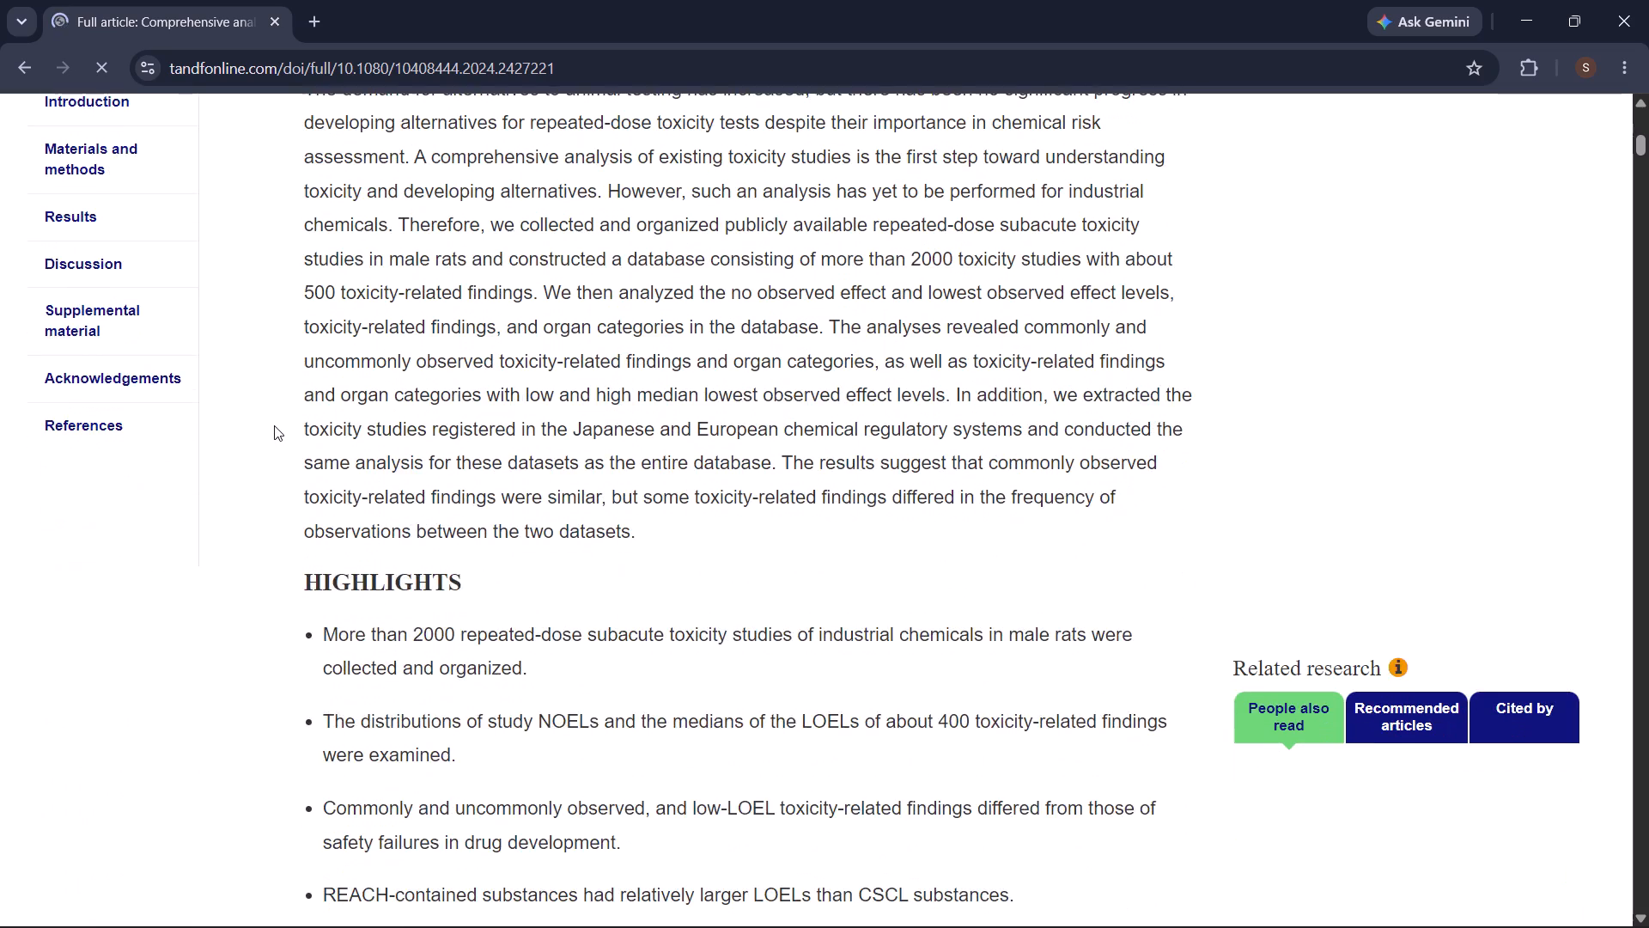
{"action": "scroll", "coordinate": [274, 425], "scroll_direction": "down", "scroll_amount": 9}
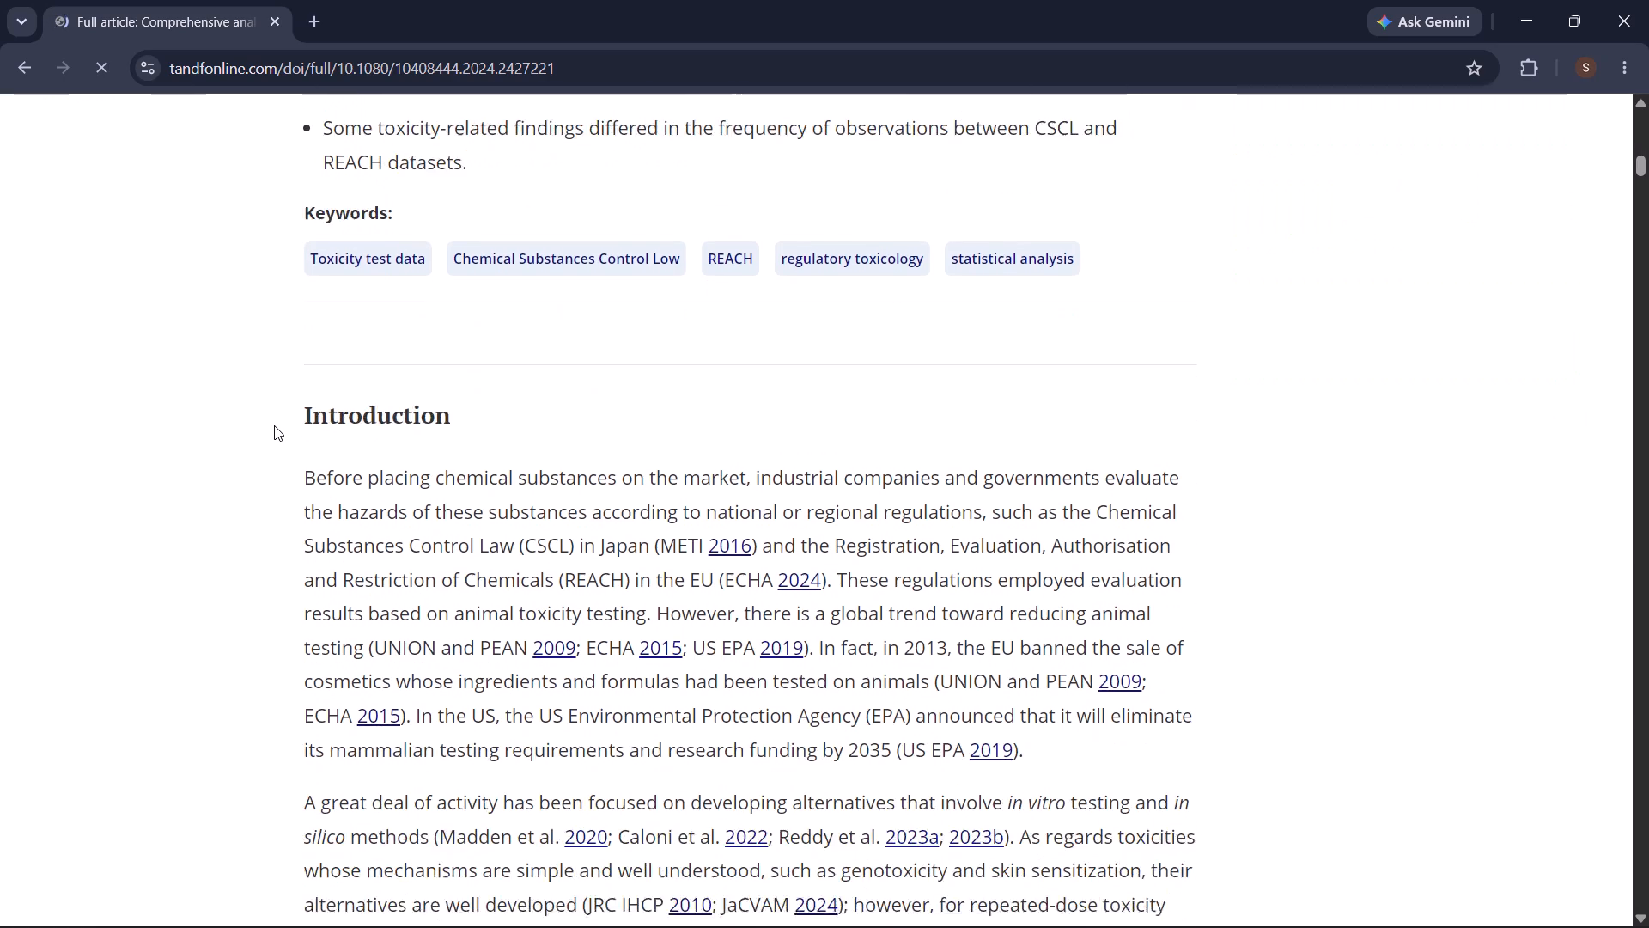
{"action": "scroll", "coordinate": [274, 425], "scroll_direction": "down", "scroll_amount": 8}
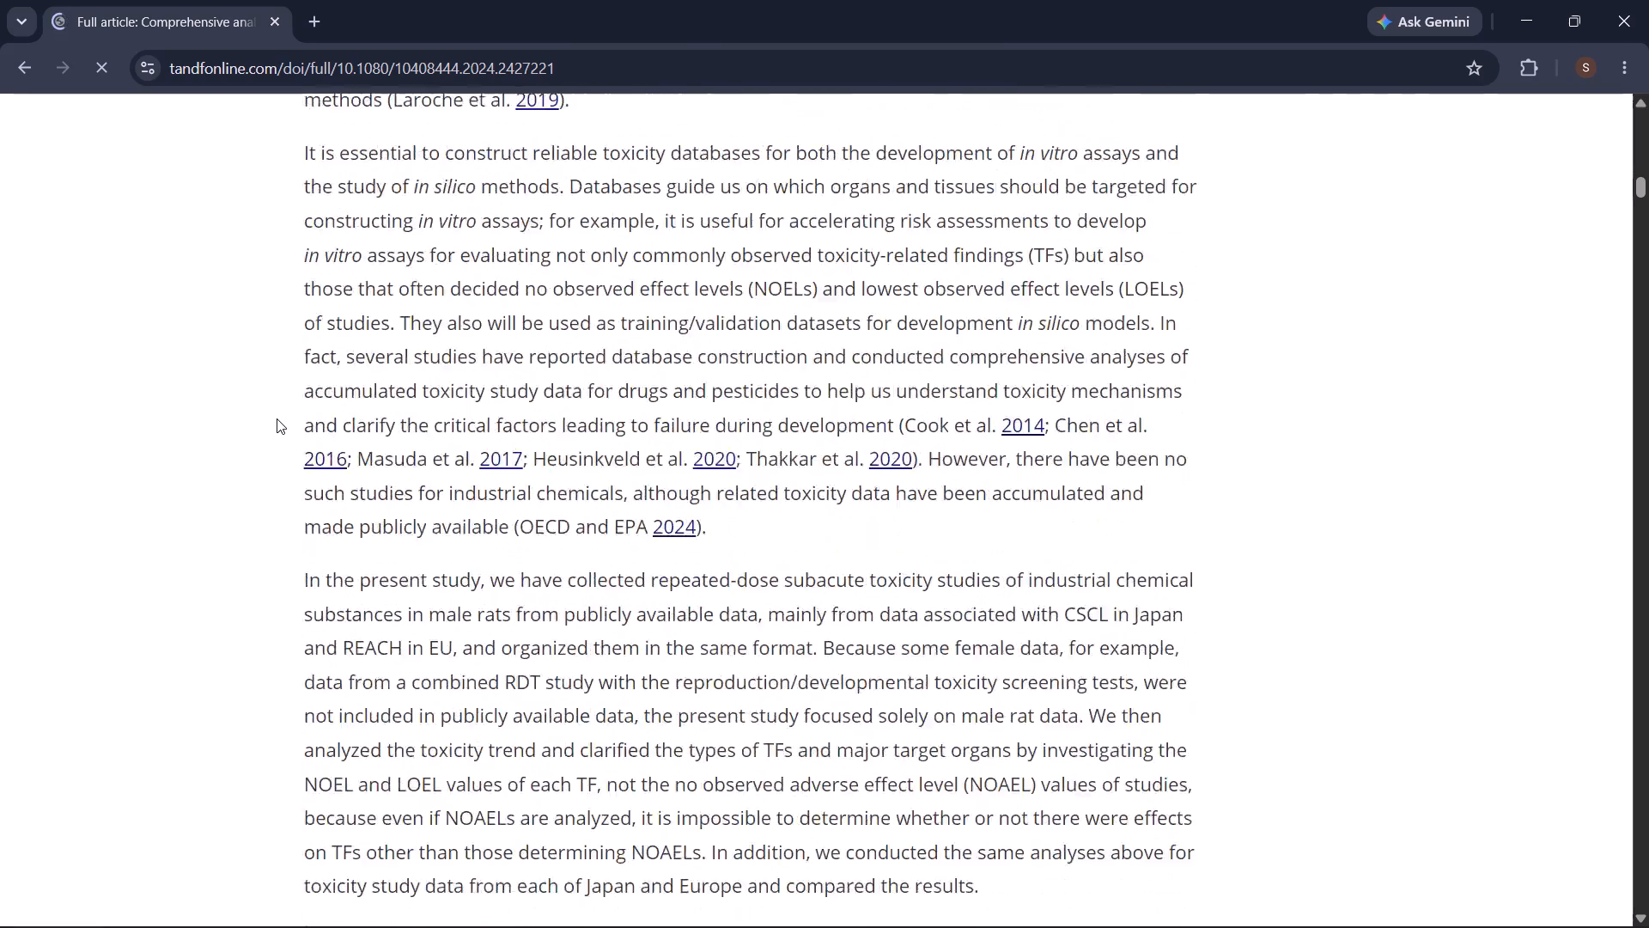
{"action": "scroll", "coordinate": [277, 418], "scroll_direction": "down", "scroll_amount": 5}
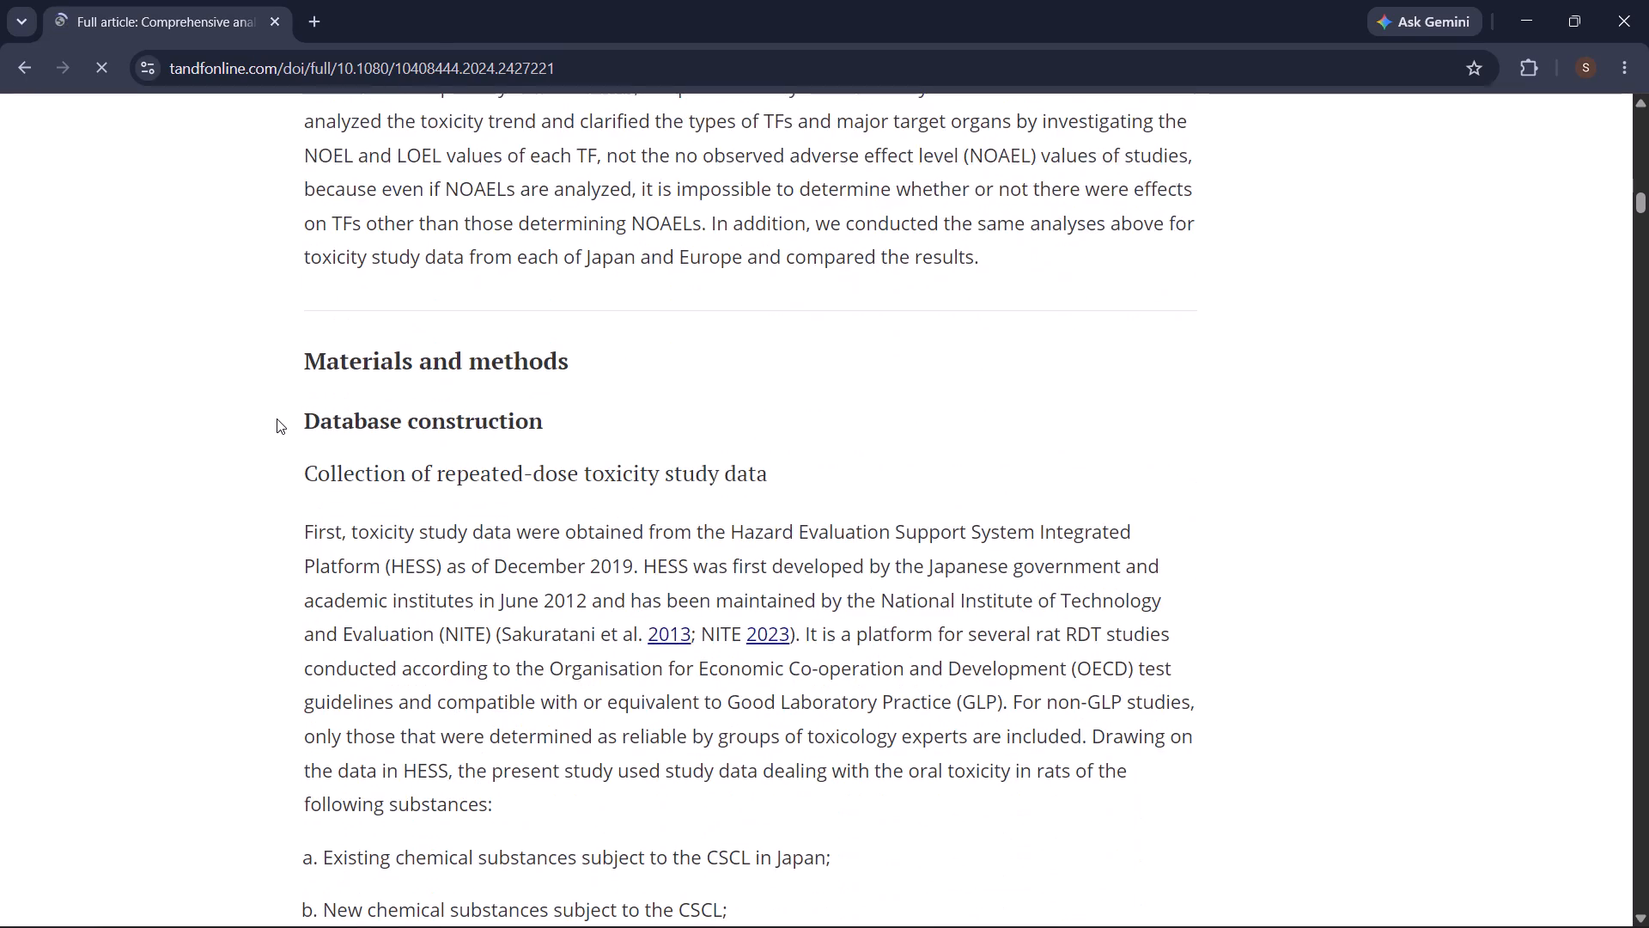
Examine the Materials and methods section, from collection of repeated-dose toxicity study data through the analysis descriptions.
{"action": "scroll", "coordinate": [520, 444], "scroll_direction": "down", "scroll_amount": 1}
{"action": "scroll", "coordinate": [386, 445], "scroll_direction": "down", "scroll_amount": 2}
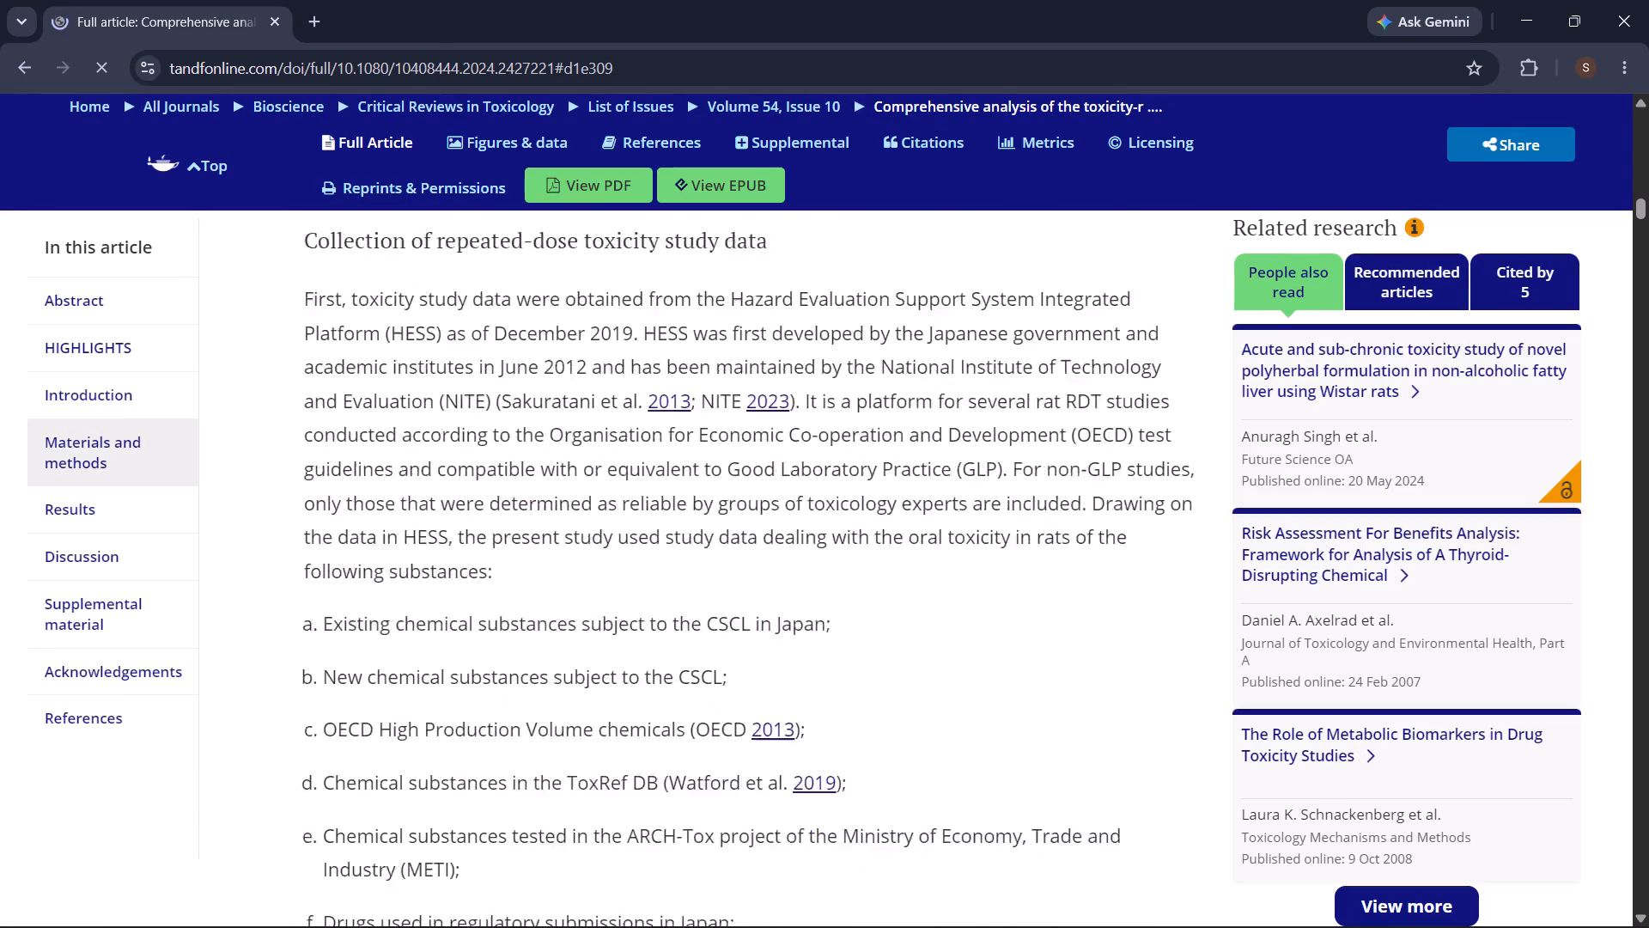
{"action": "scroll", "coordinate": [373, 434], "scroll_direction": "down", "scroll_amount": 5}
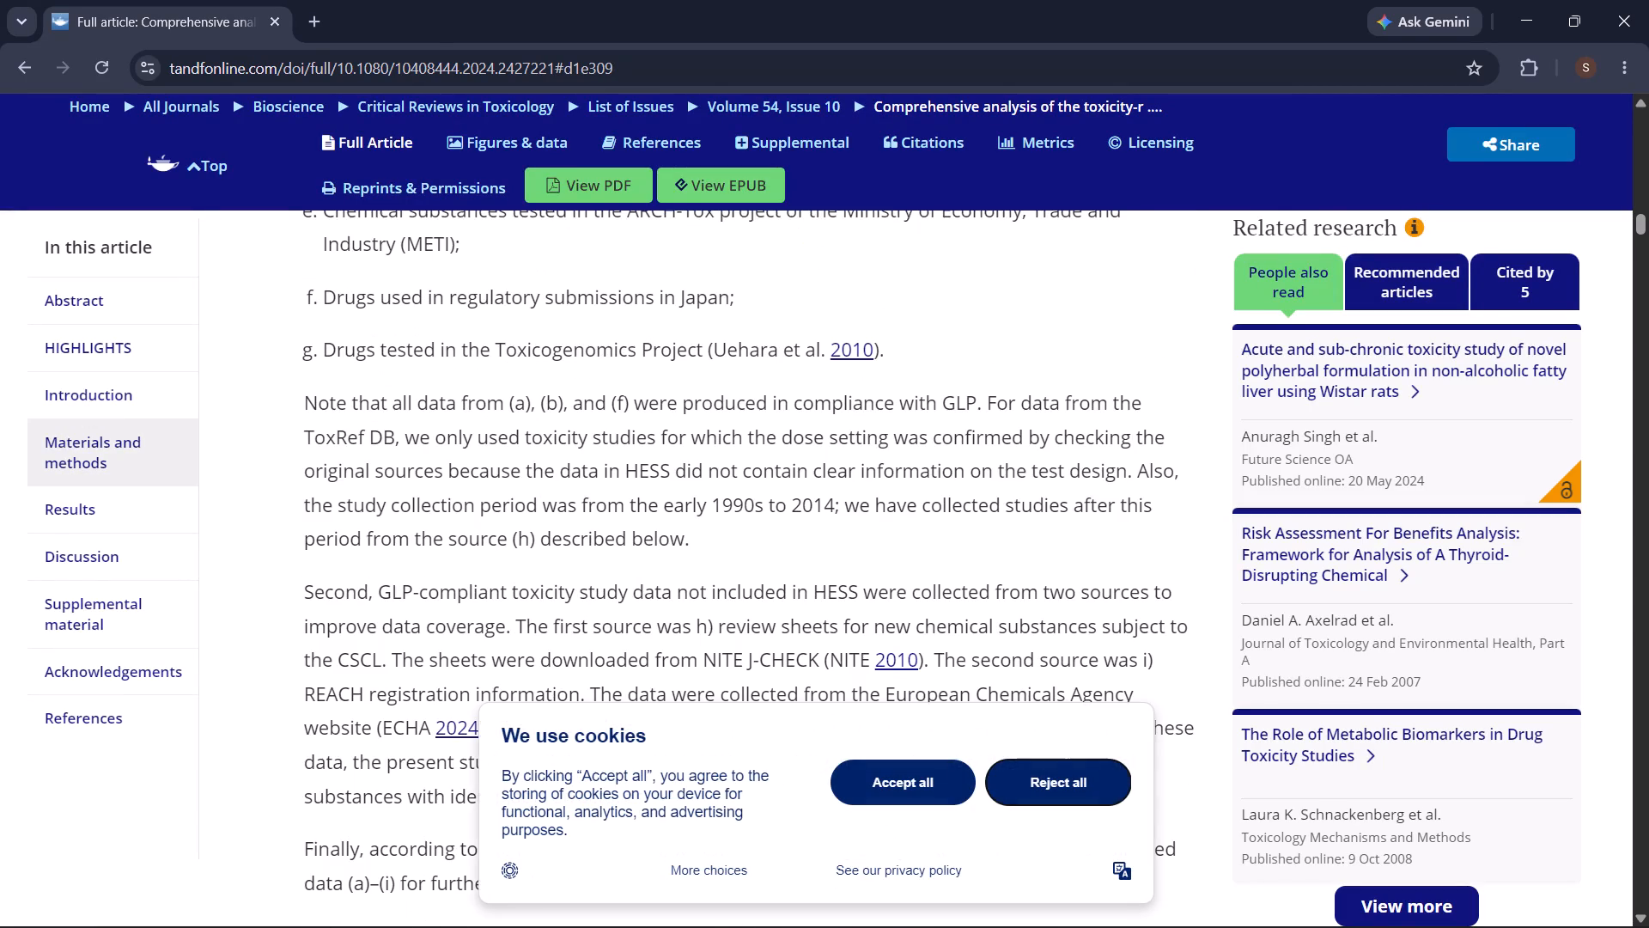
{"action": "scroll", "coordinate": [371, 424], "scroll_direction": "down", "scroll_amount": 8}
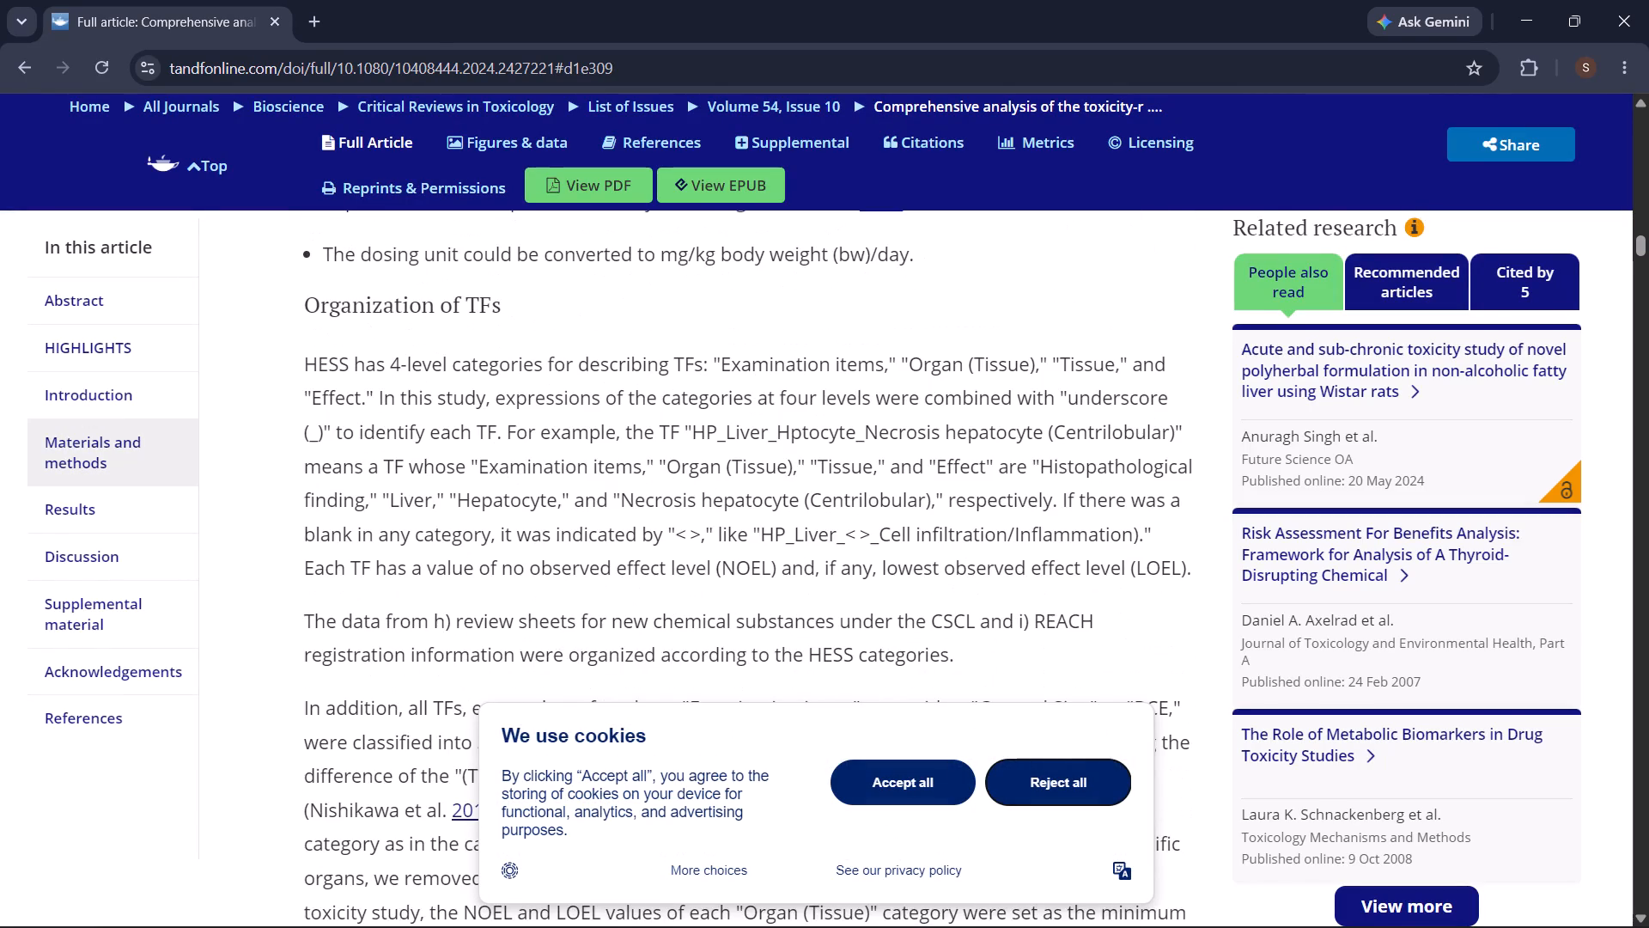
{"action": "scroll", "coordinate": [368, 418], "scroll_direction": "down", "scroll_amount": 9}
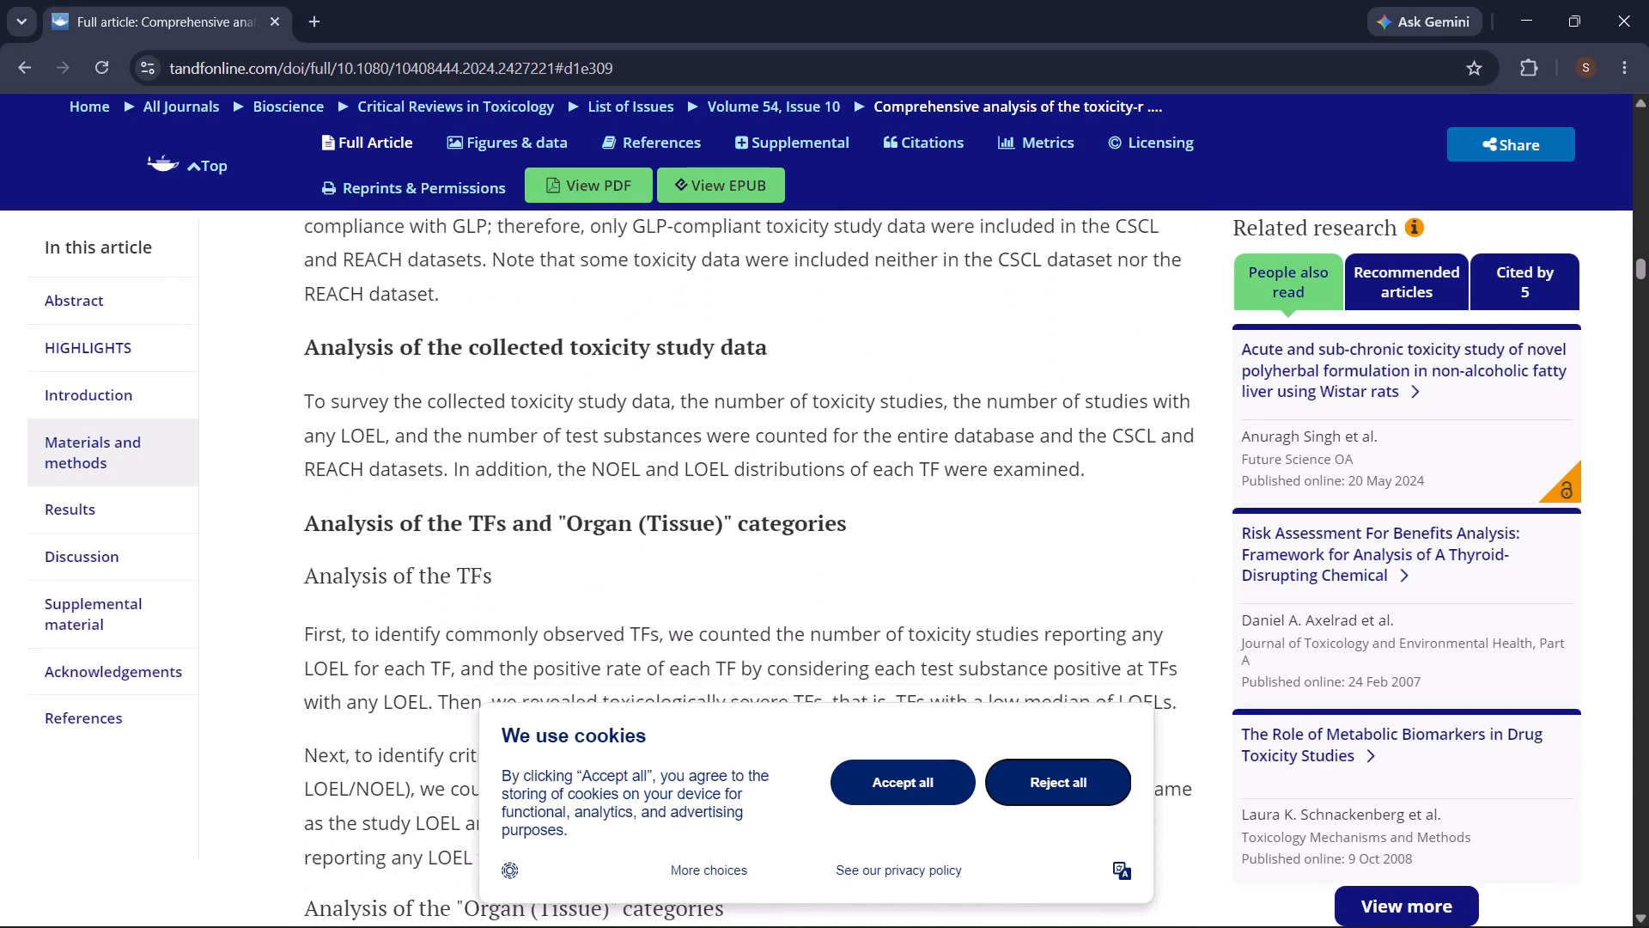
{"action": "scroll", "coordinate": [368, 417], "scroll_direction": "down", "scroll_amount": 15}
Examine the Results section on construction of databases and their TFs, including Table 1, Table 2 and Figure 1.
{"action": "scroll", "coordinate": [368, 412], "scroll_direction": "up", "scroll_amount": 1}
{"action": "scroll", "coordinate": [368, 412], "scroll_direction": "down", "scroll_amount": 8}
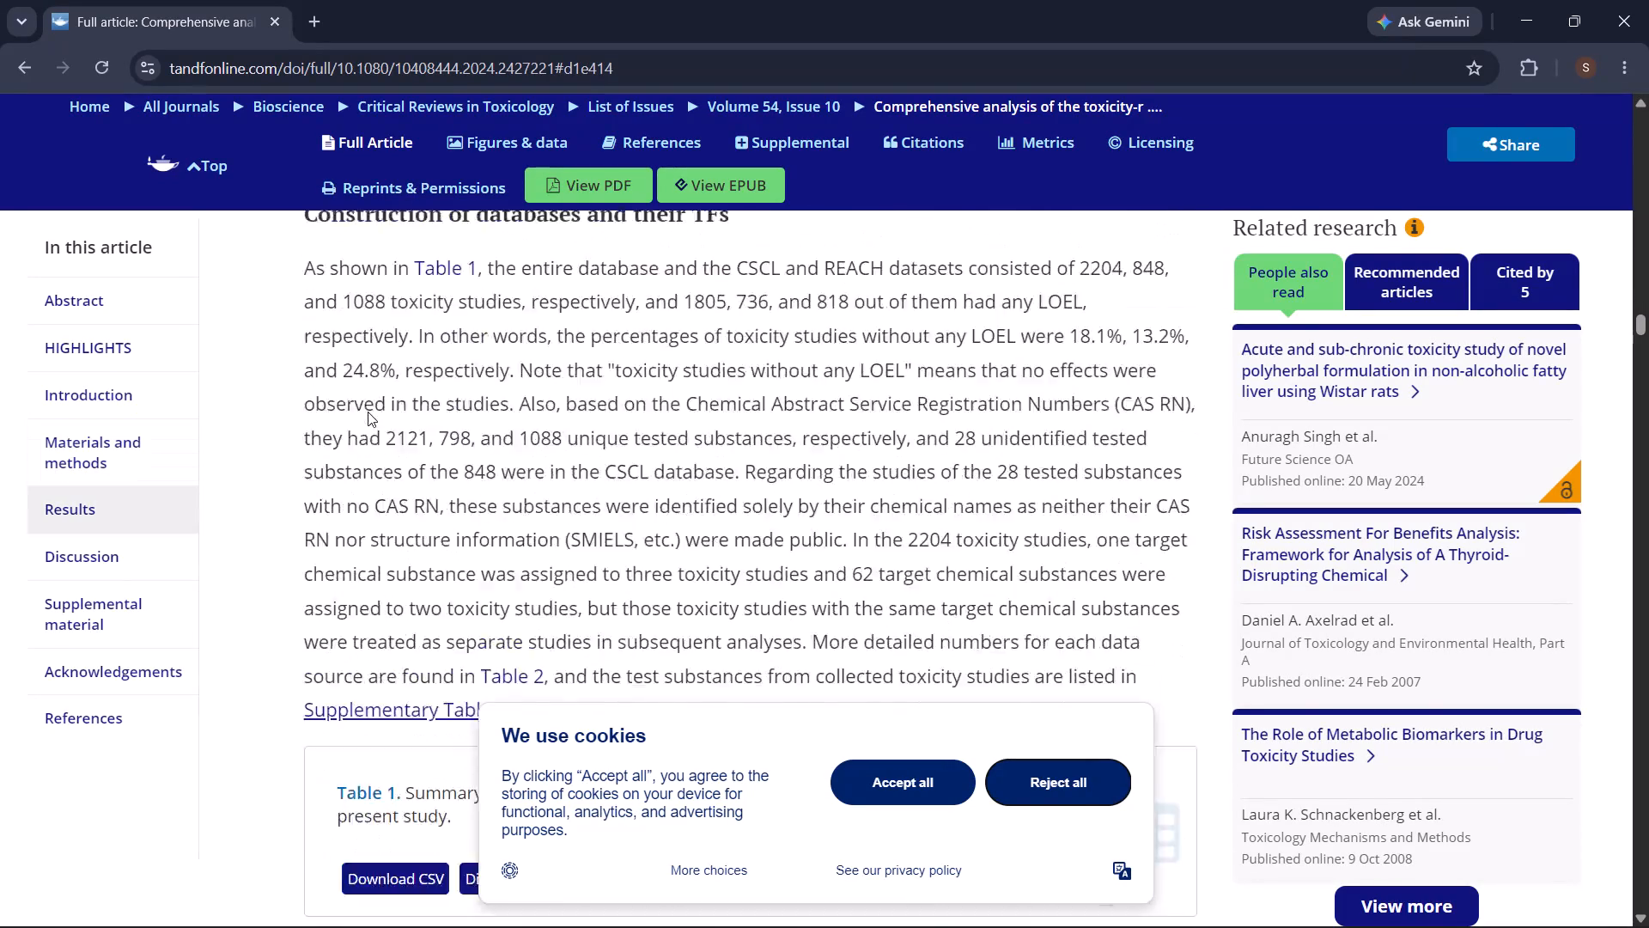
{"action": "scroll", "coordinate": [368, 412], "scroll_direction": "down", "scroll_amount": 2}
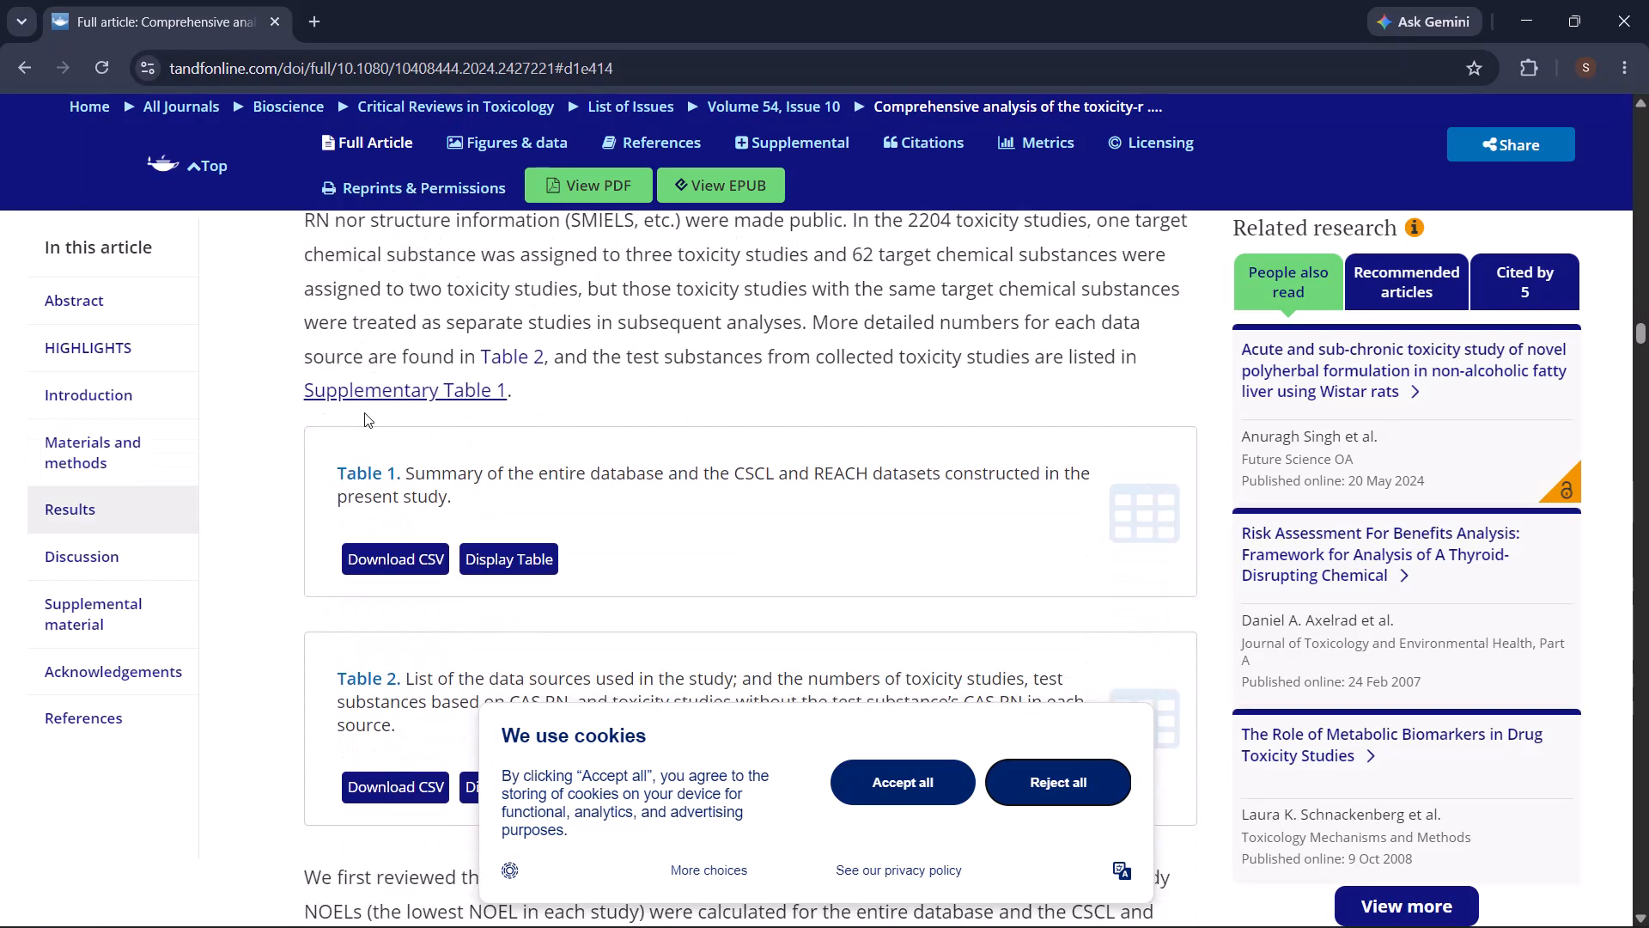
{"action": "scroll", "coordinate": [359, 418], "scroll_direction": "down", "scroll_amount": 2}
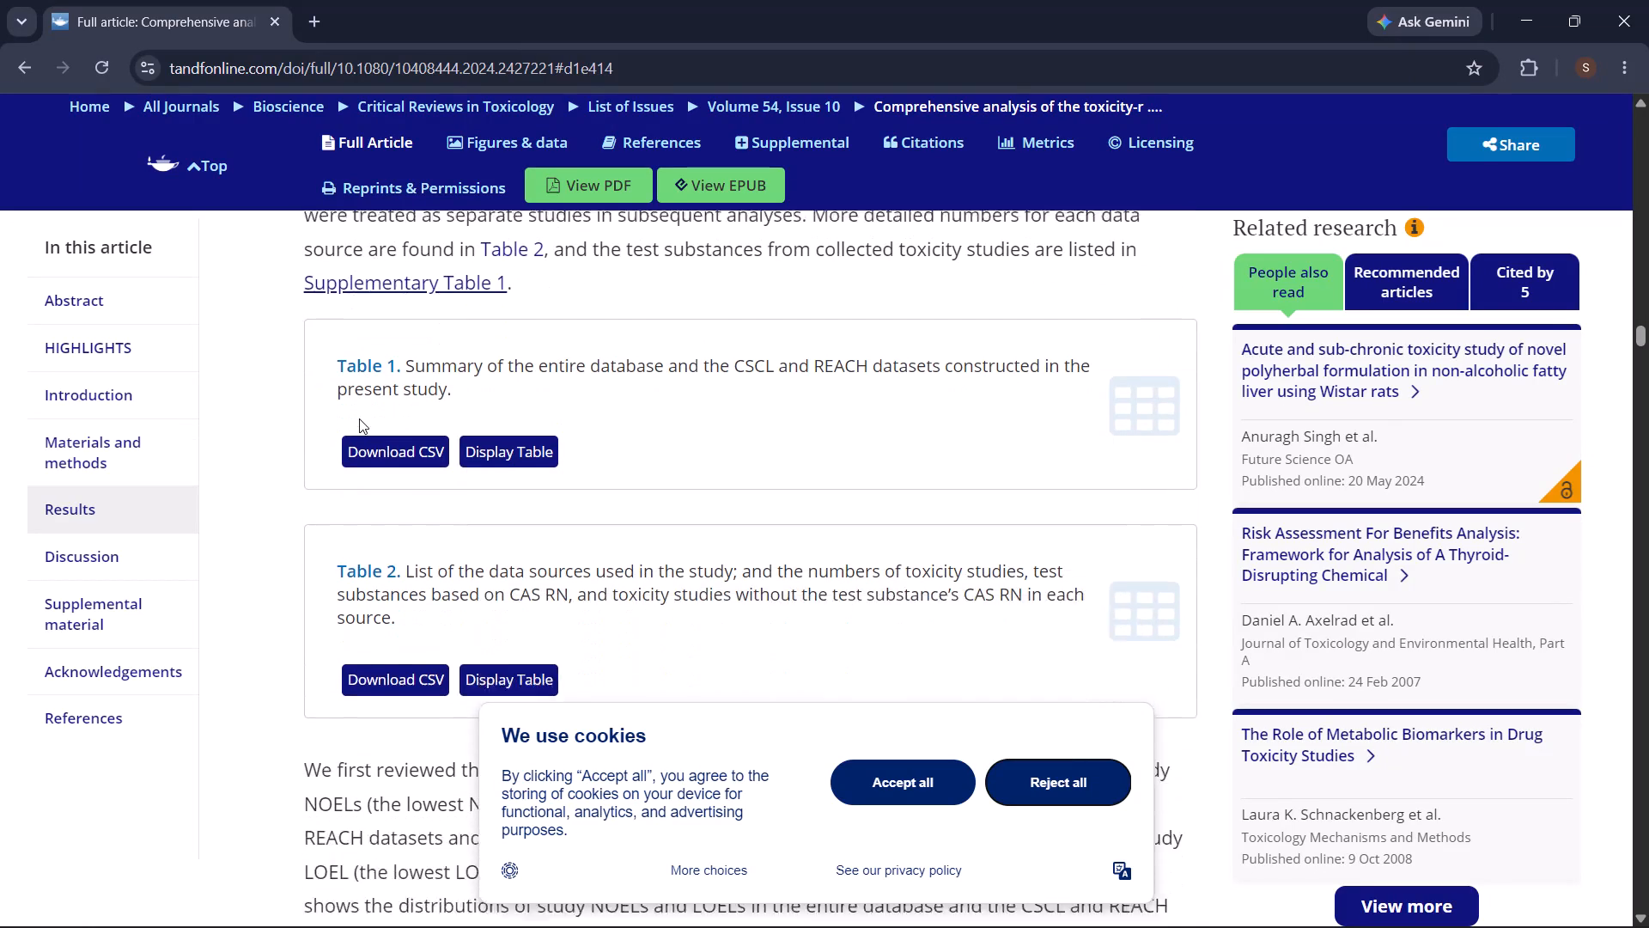
{"action": "scroll", "coordinate": [359, 418], "scroll_direction": "up", "scroll_amount": 4}
{"action": "scroll", "coordinate": [359, 418], "scroll_direction": "down", "scroll_amount": 5}
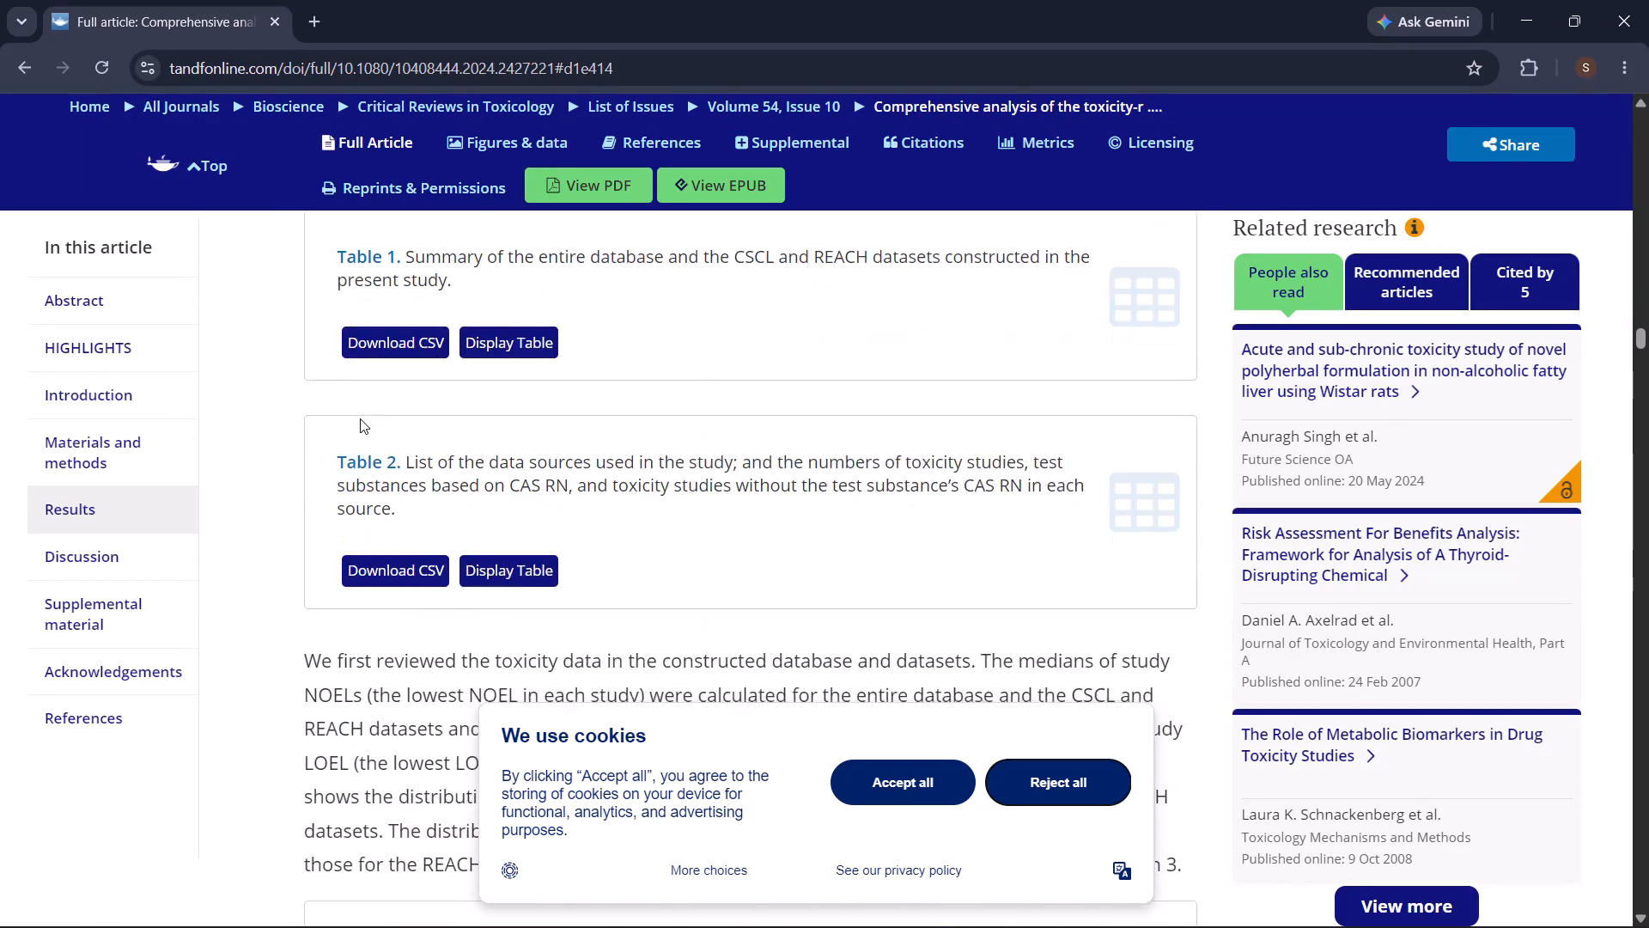
{"action": "scroll", "coordinate": [360, 418], "scroll_direction": "down", "scroll_amount": 6}
{"action": "scroll", "coordinate": [362, 418], "scroll_direction": "up", "scroll_amount": 3}
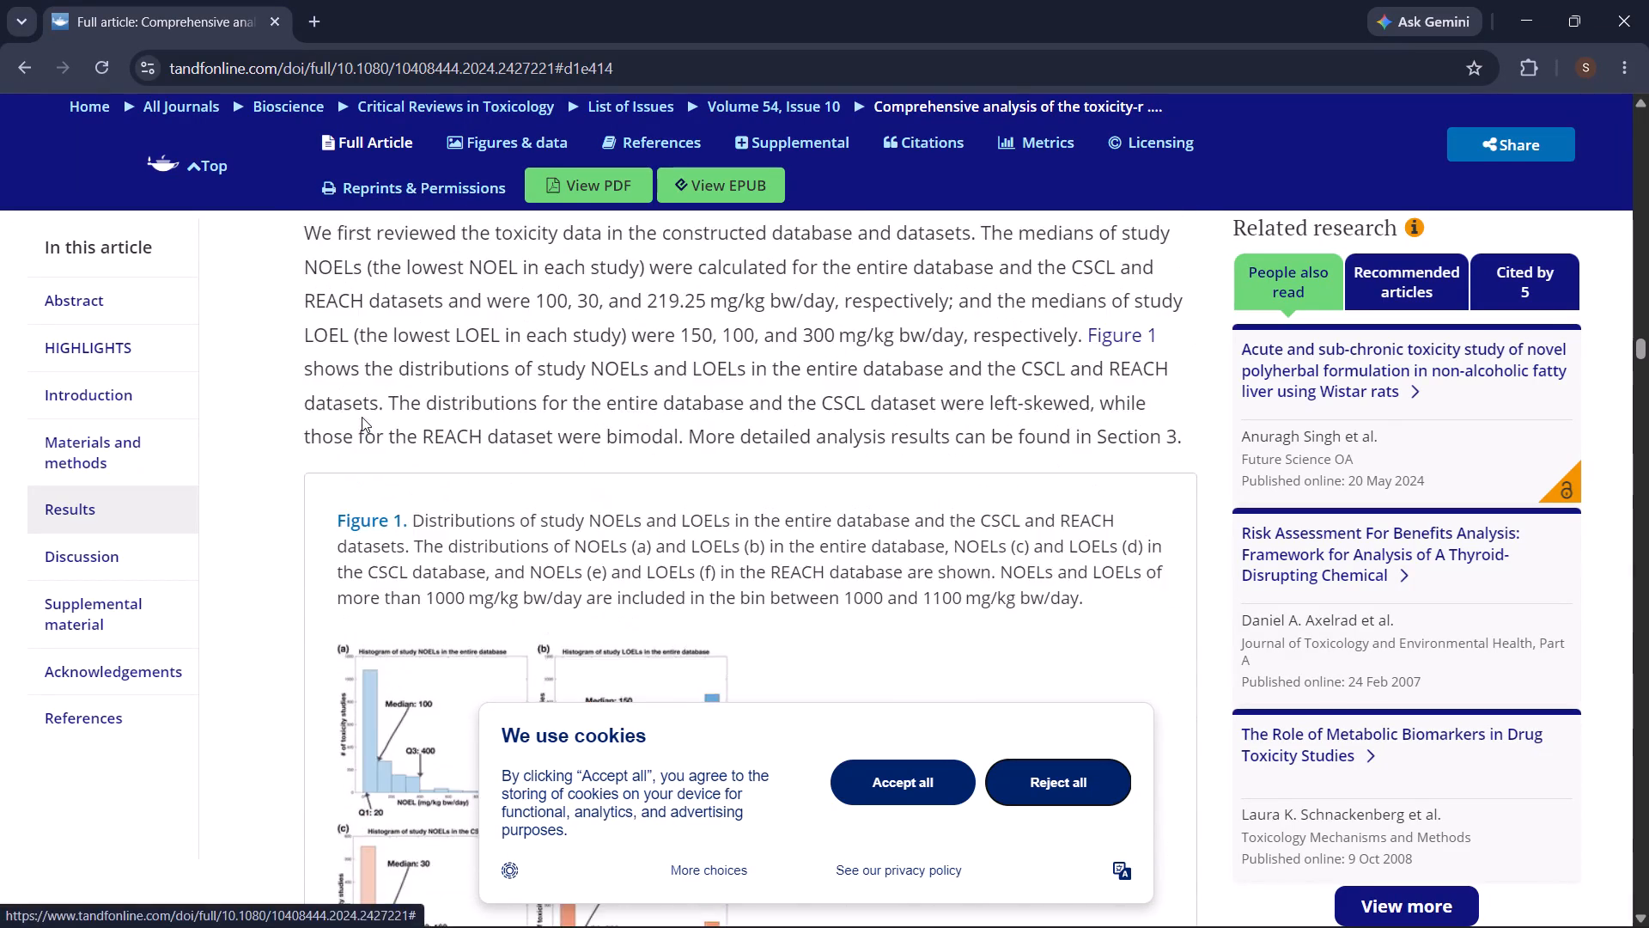
Look back through the Materials and methods section, from the CSCL and REACH dataset analysis to the organization of TFs.
{"action": "scroll", "coordinate": [362, 417], "scroll_direction": "up", "scroll_amount": 15}
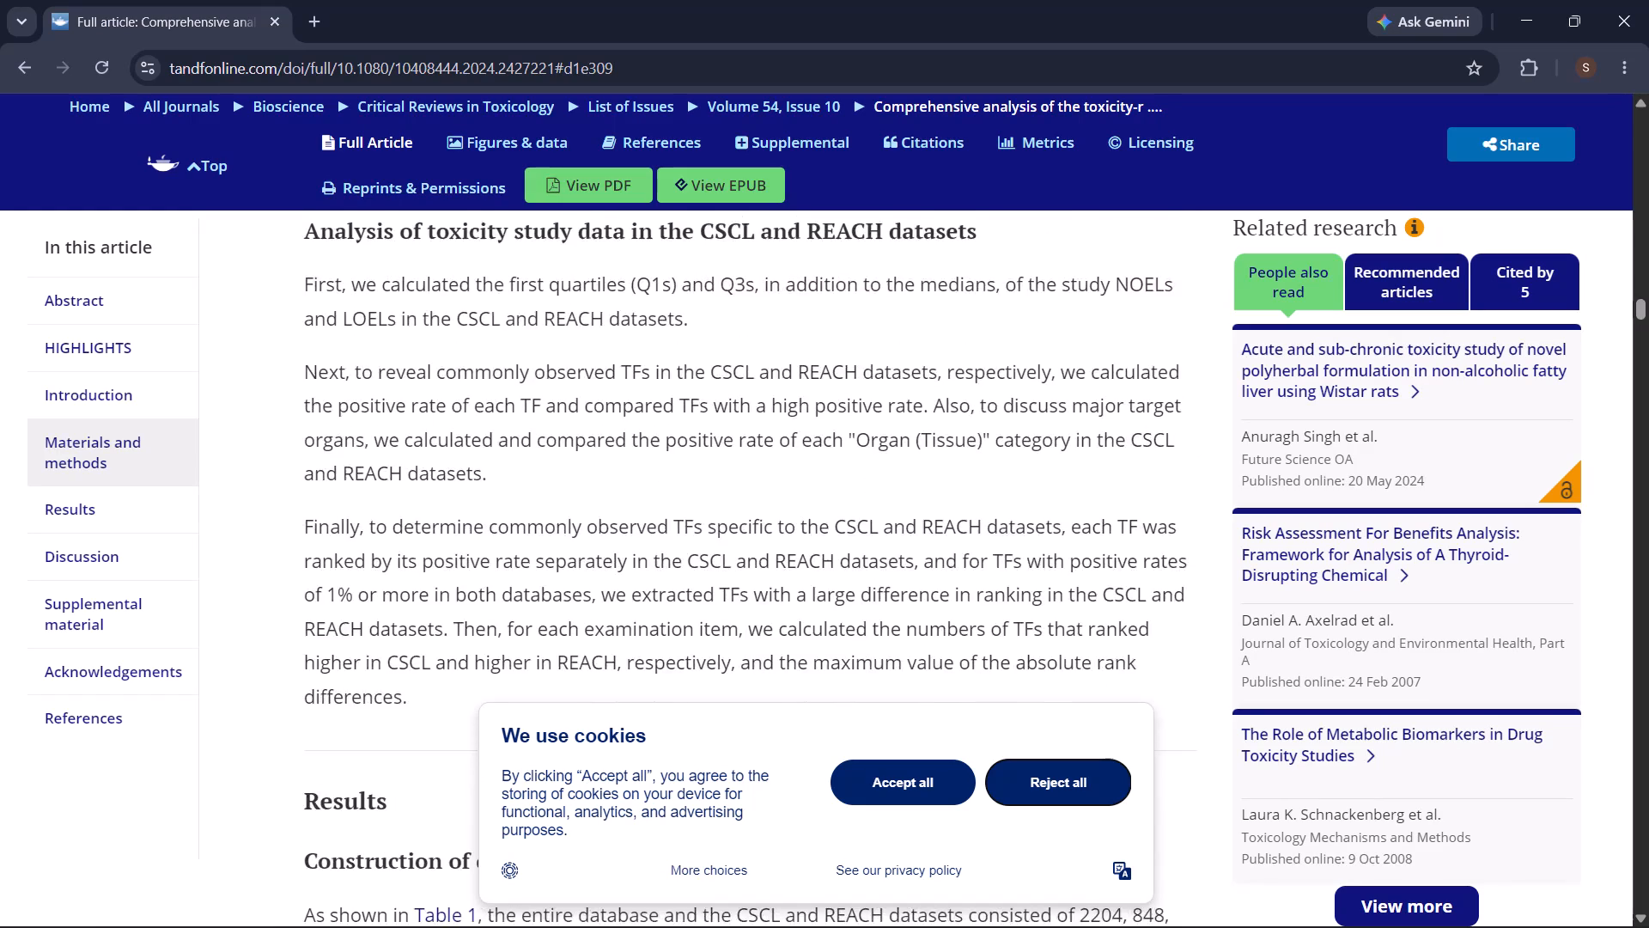
{"action": "scroll", "coordinate": [362, 417], "scroll_direction": "up", "scroll_amount": 11}
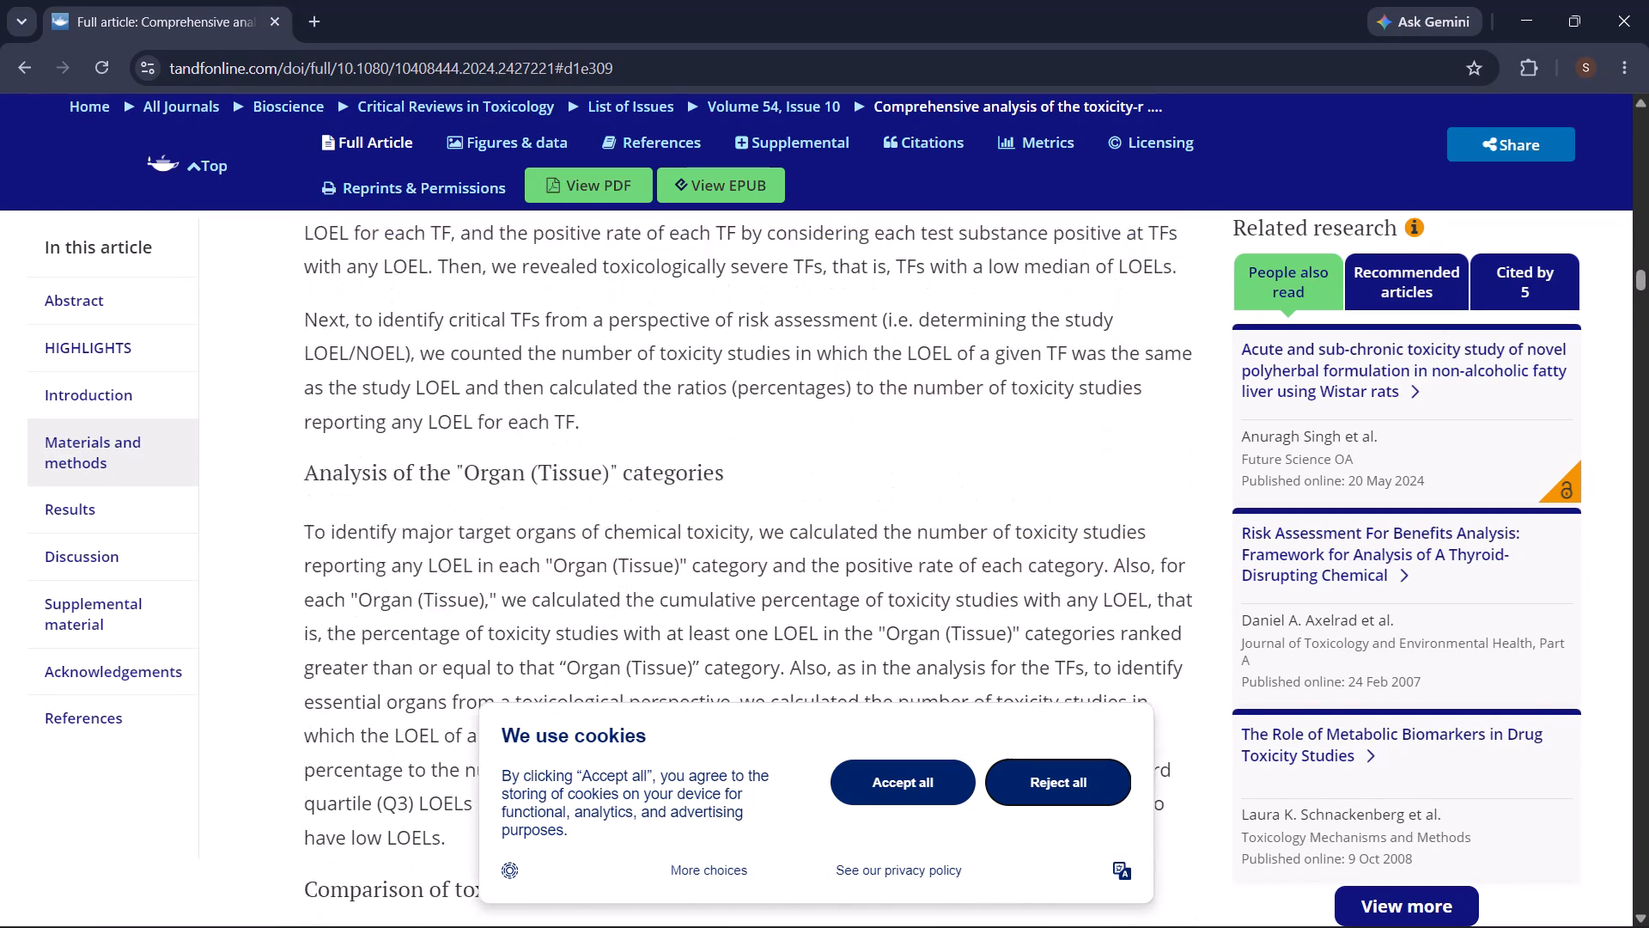
{"action": "scroll", "coordinate": [362, 417], "scroll_direction": "up", "scroll_amount": 11}
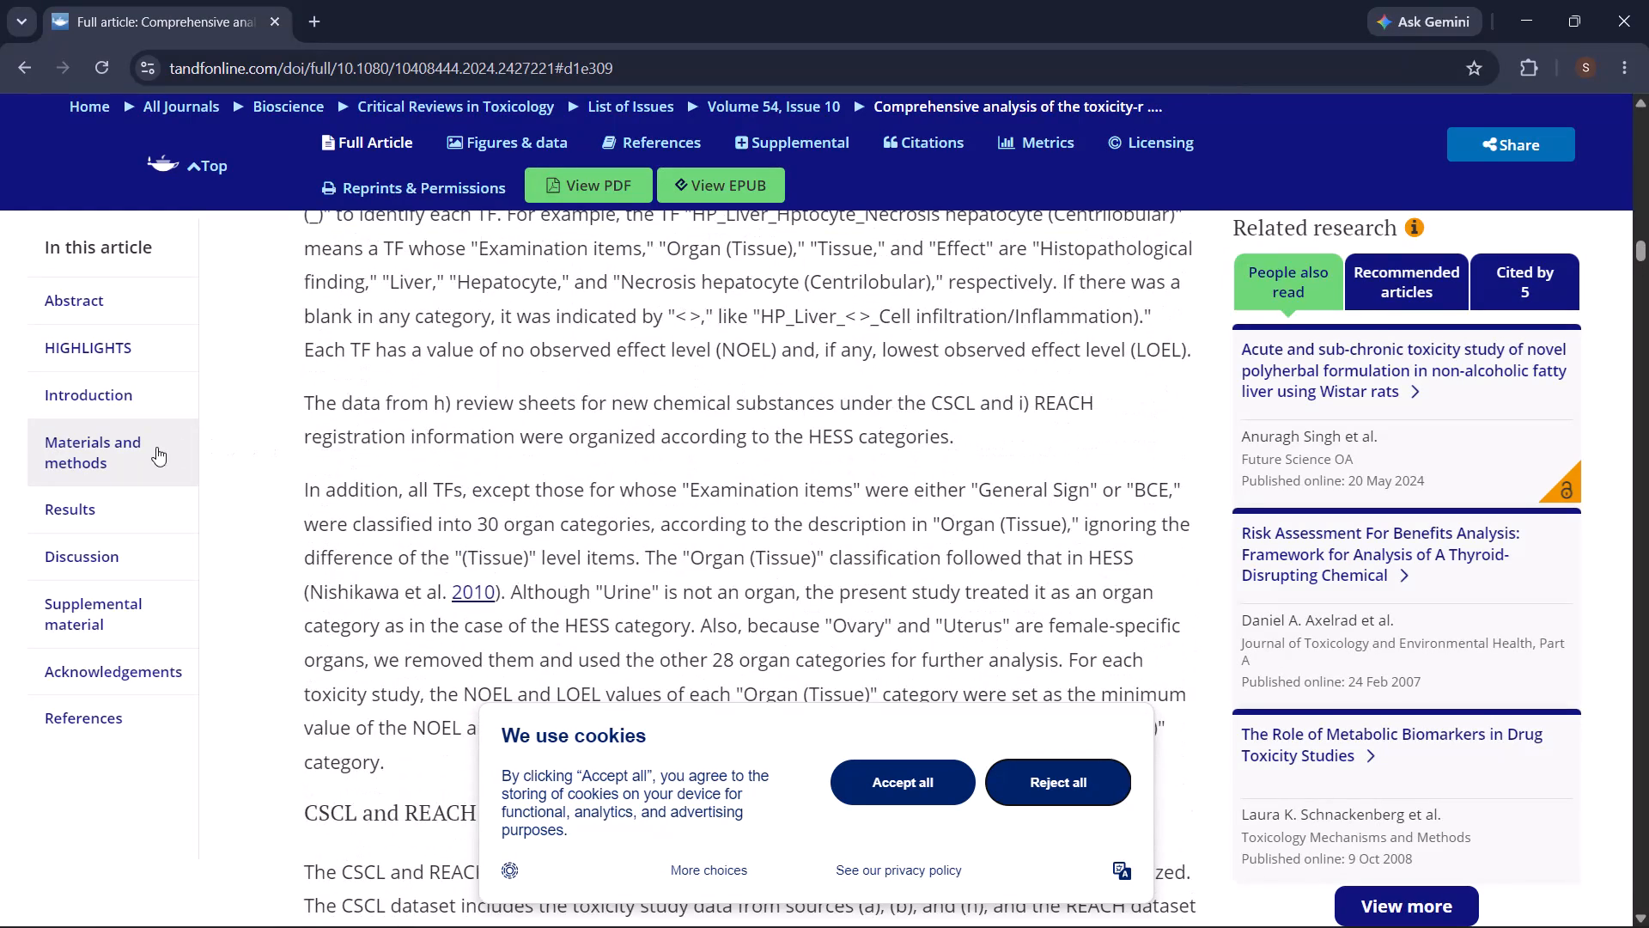
Jump to the article's Introduction and on to Materials and methods, and look over the list of data sources.
{"action": "left_click", "coordinate": [157, 413]}
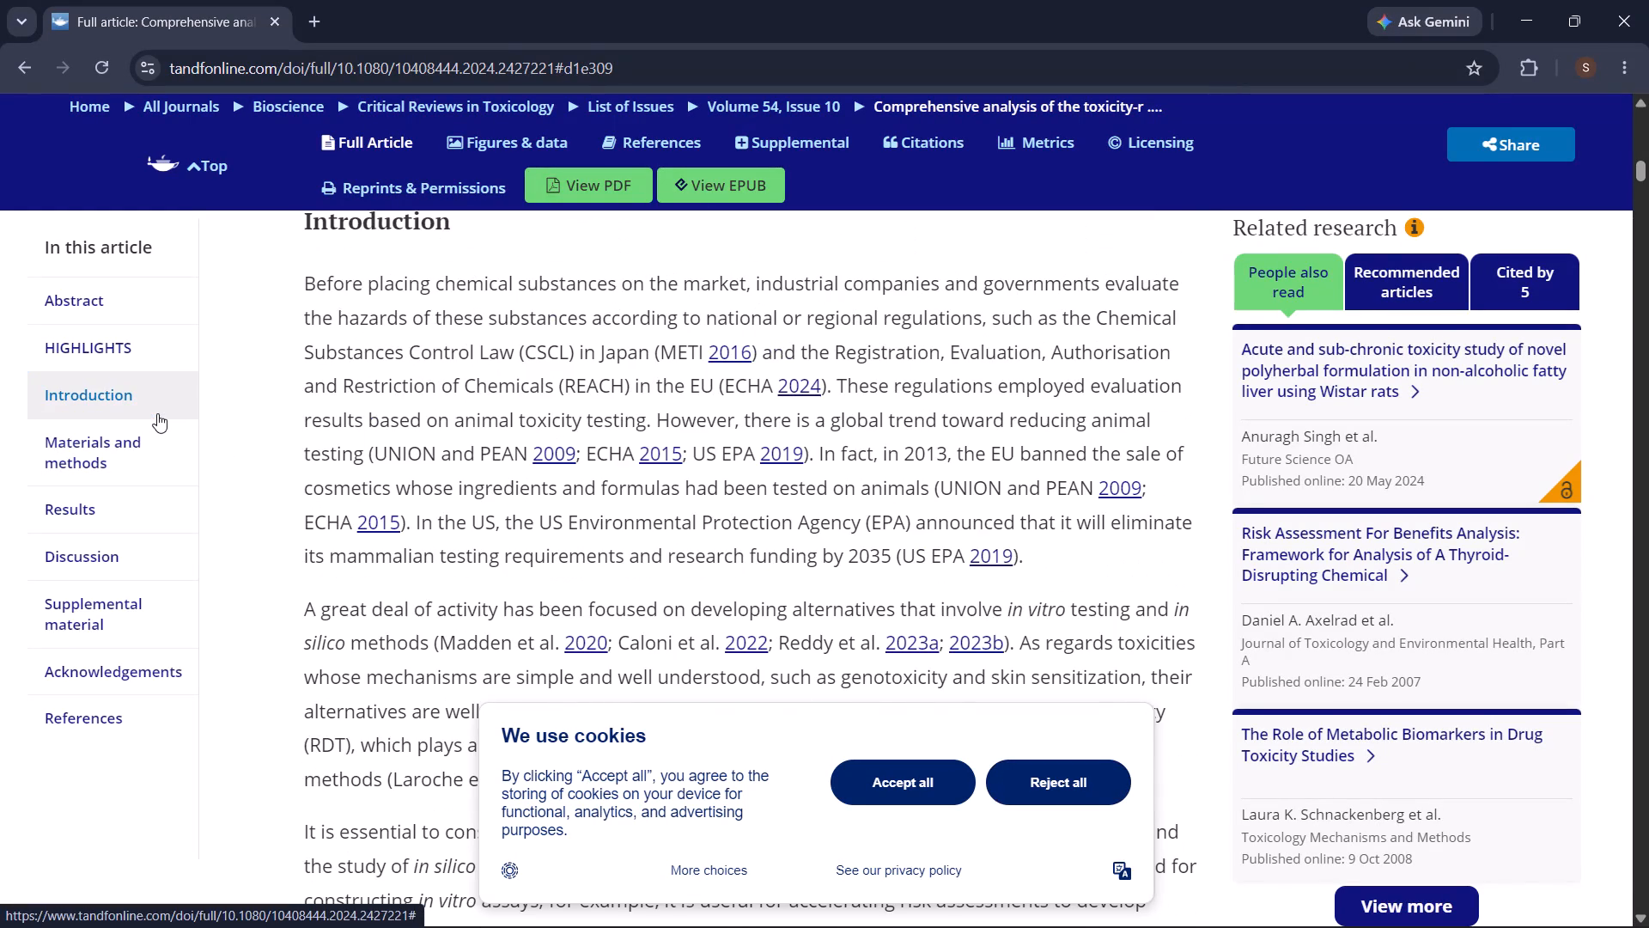
{"action": "left_click", "coordinate": [149, 433]}
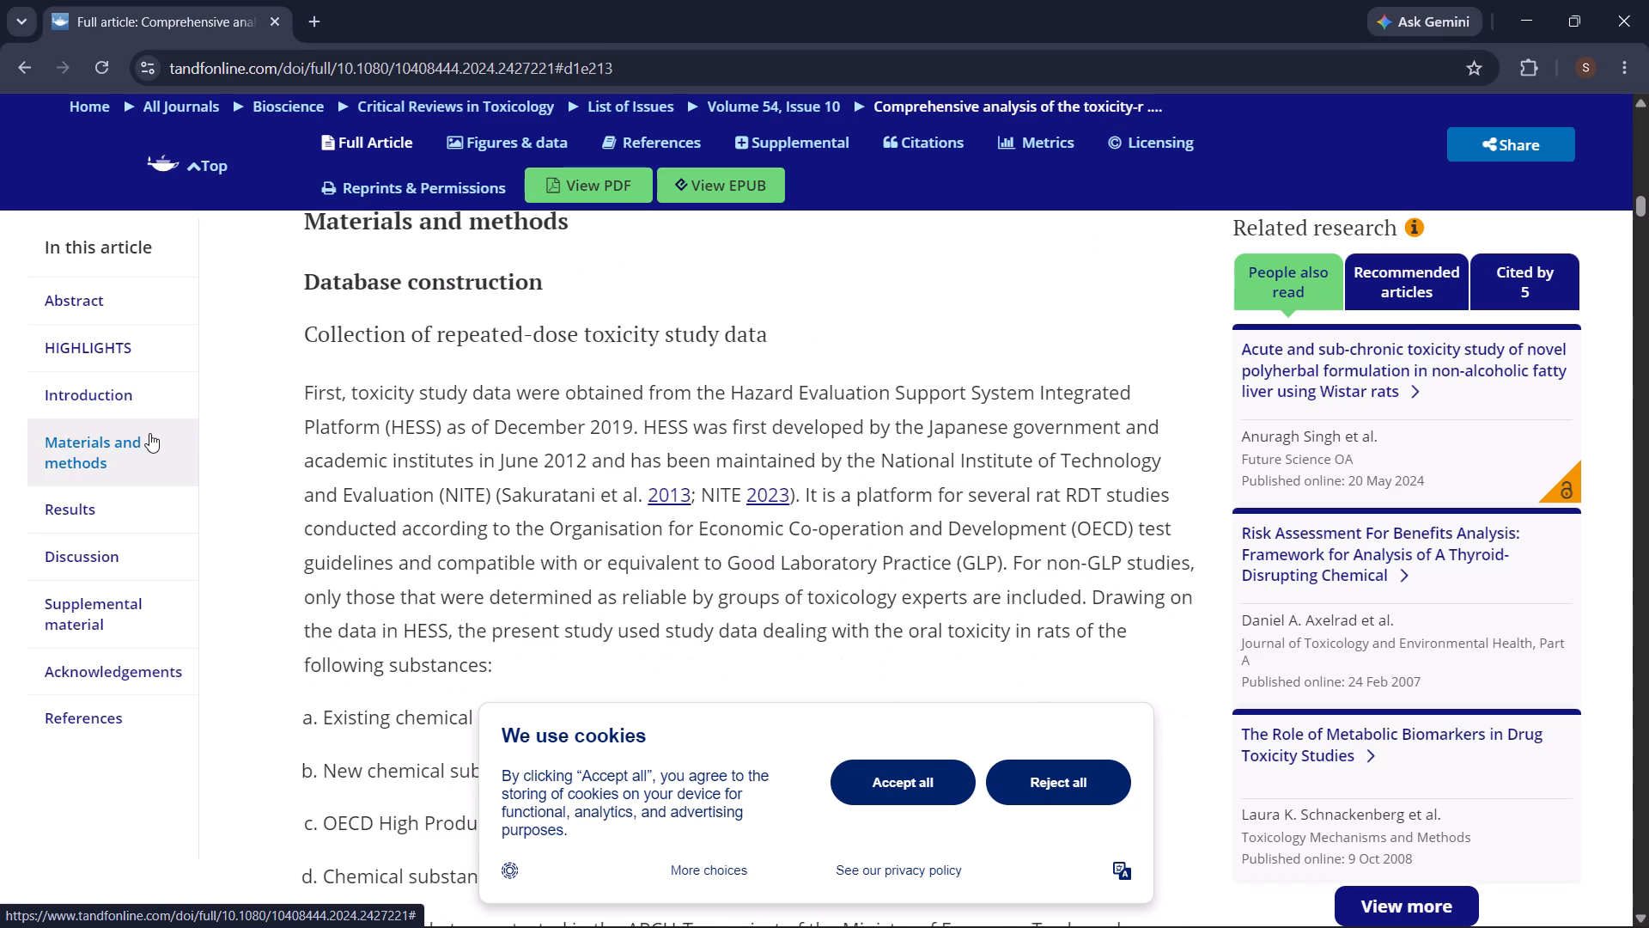
{"action": "scroll", "coordinate": [274, 400], "scroll_direction": "down", "scroll_amount": 1}
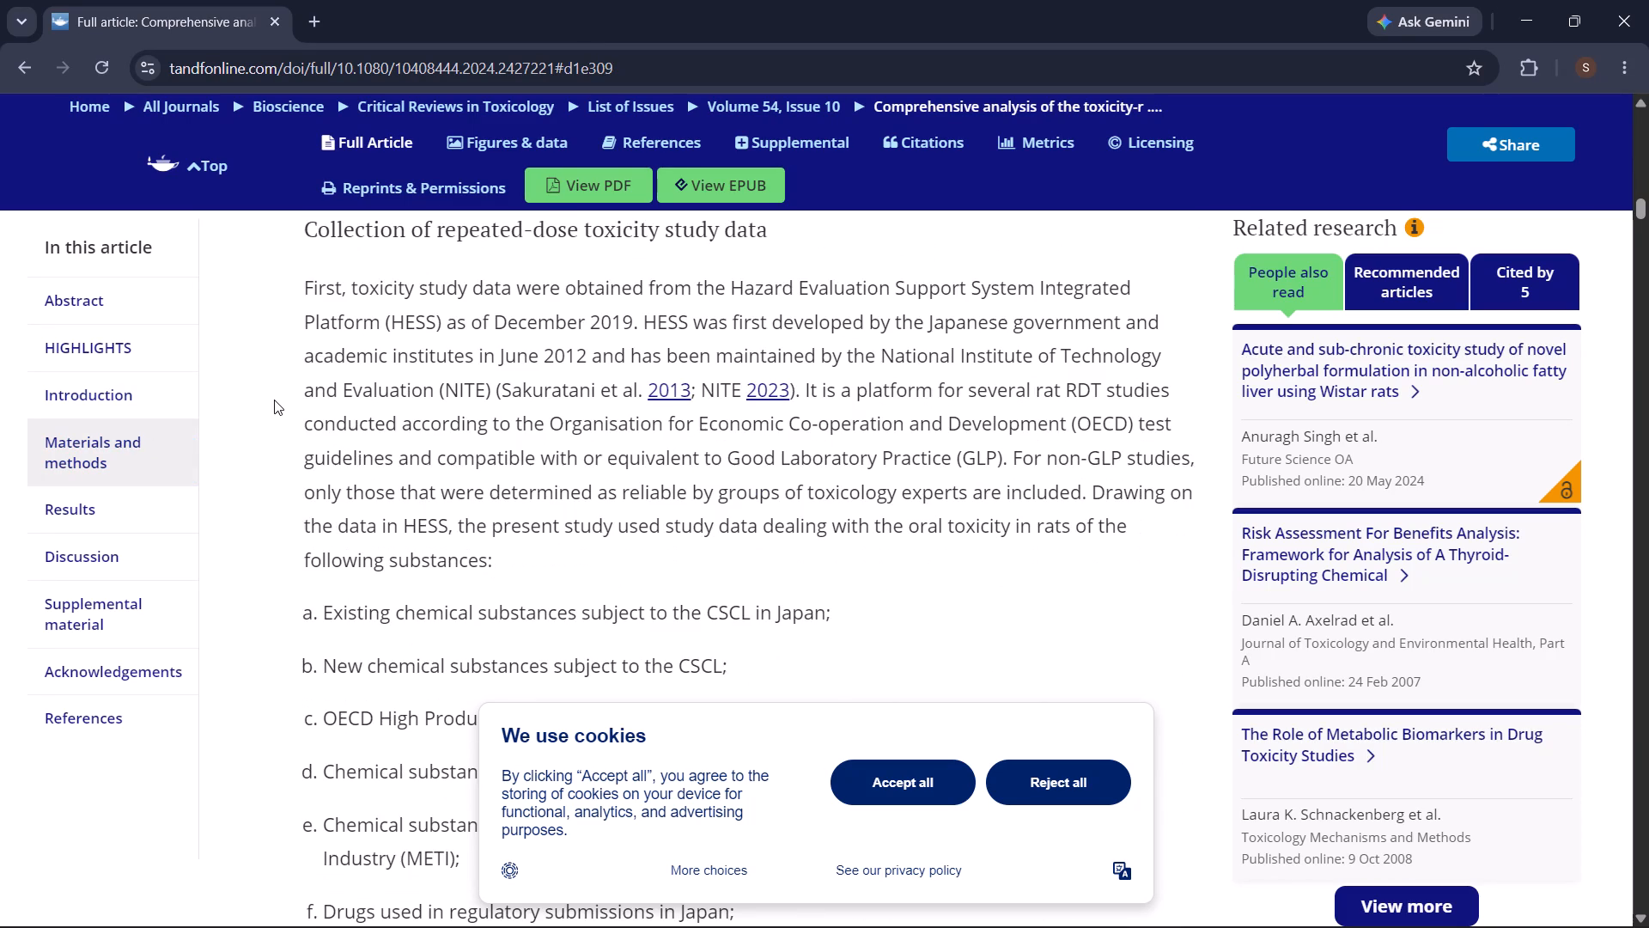
{"action": "scroll", "coordinate": [274, 400], "scroll_direction": "down", "scroll_amount": 4}
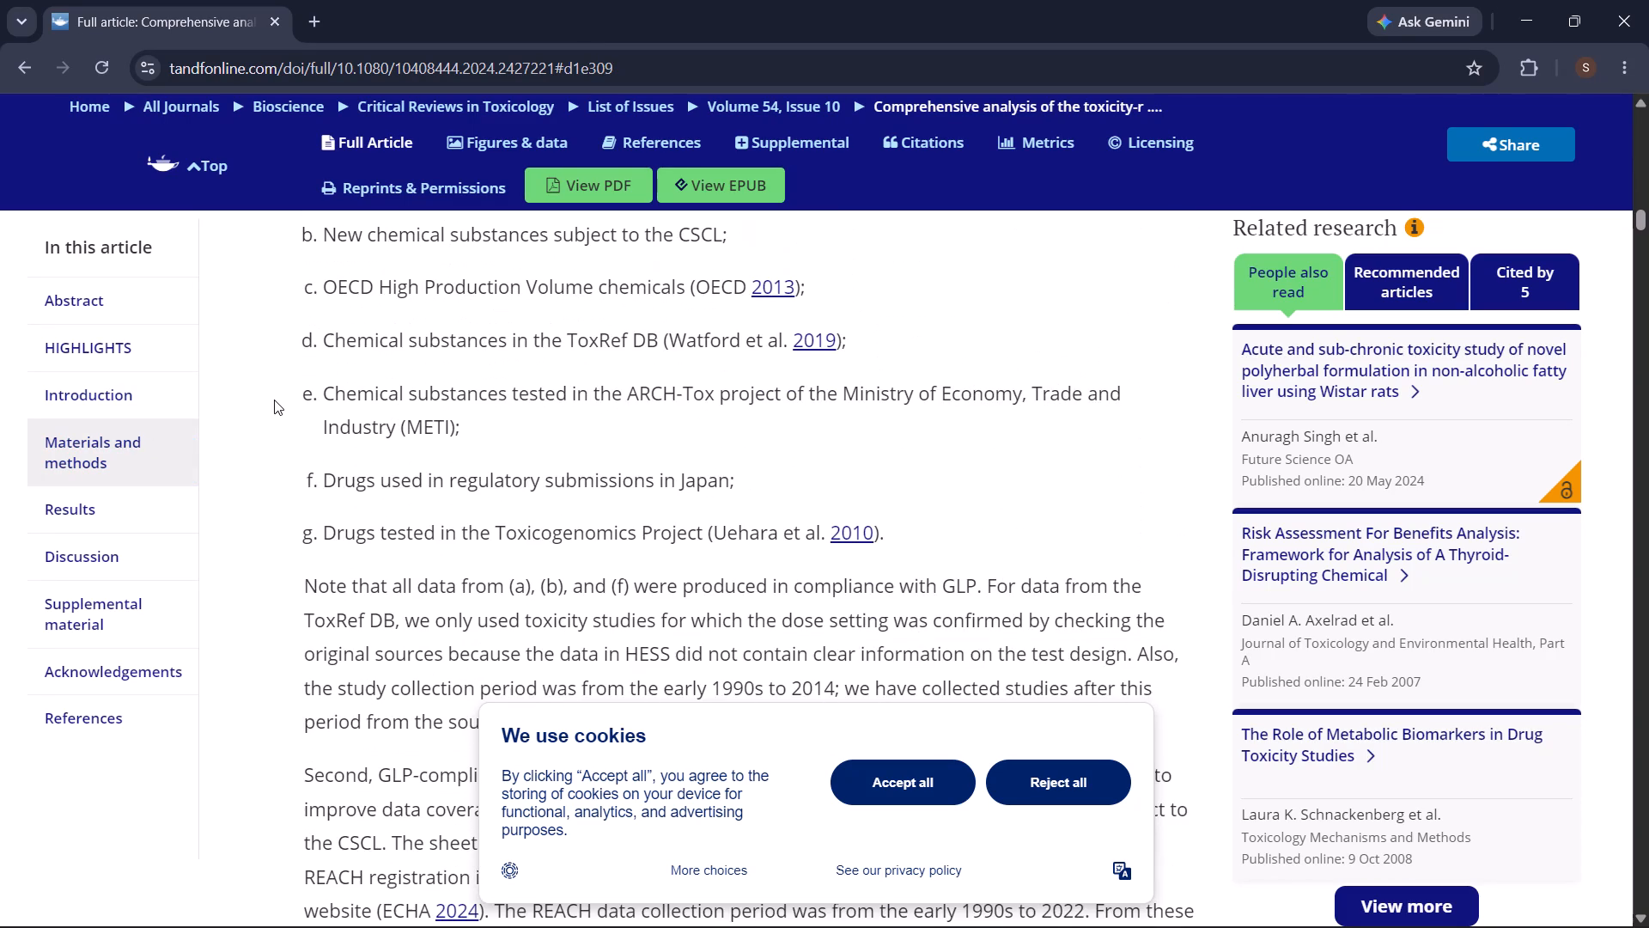
Go back from the article to the Google results, looking over its highlights and Introduction again on the way.
{"action": "left_click", "coordinate": [9, 68]}
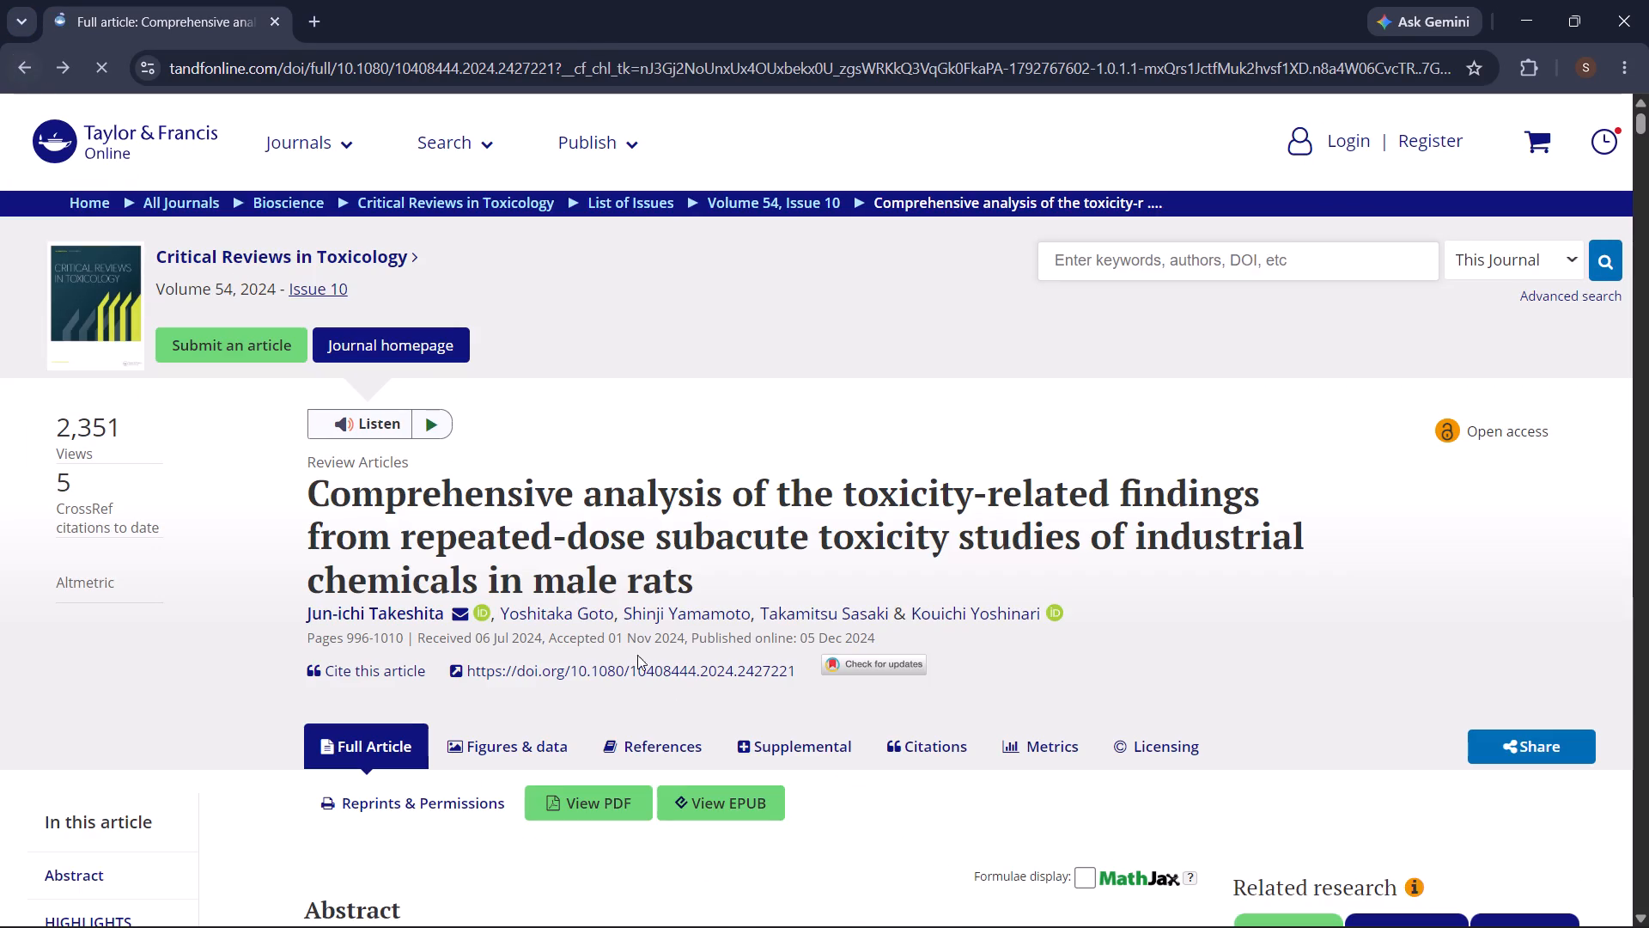
{"action": "scroll", "coordinate": [936, 876], "scroll_direction": "down", "scroll_amount": 5}
{"action": "scroll", "coordinate": [891, 732], "scroll_direction": "down", "scroll_amount": 8}
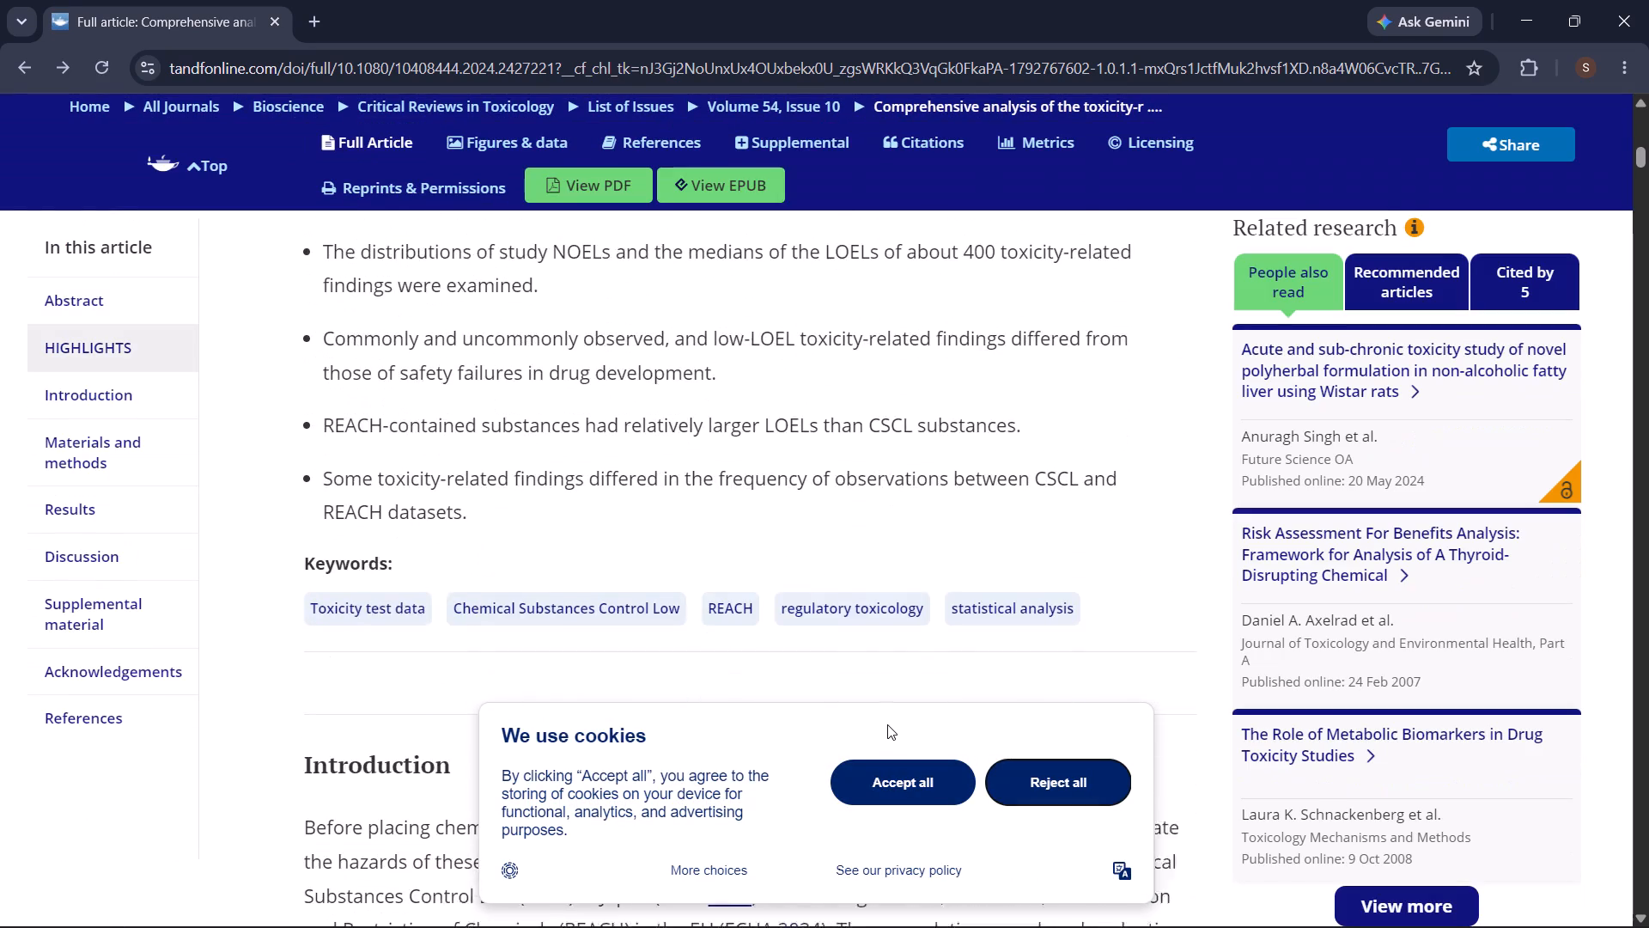
{"action": "scroll", "coordinate": [885, 720], "scroll_direction": "down", "scroll_amount": 6}
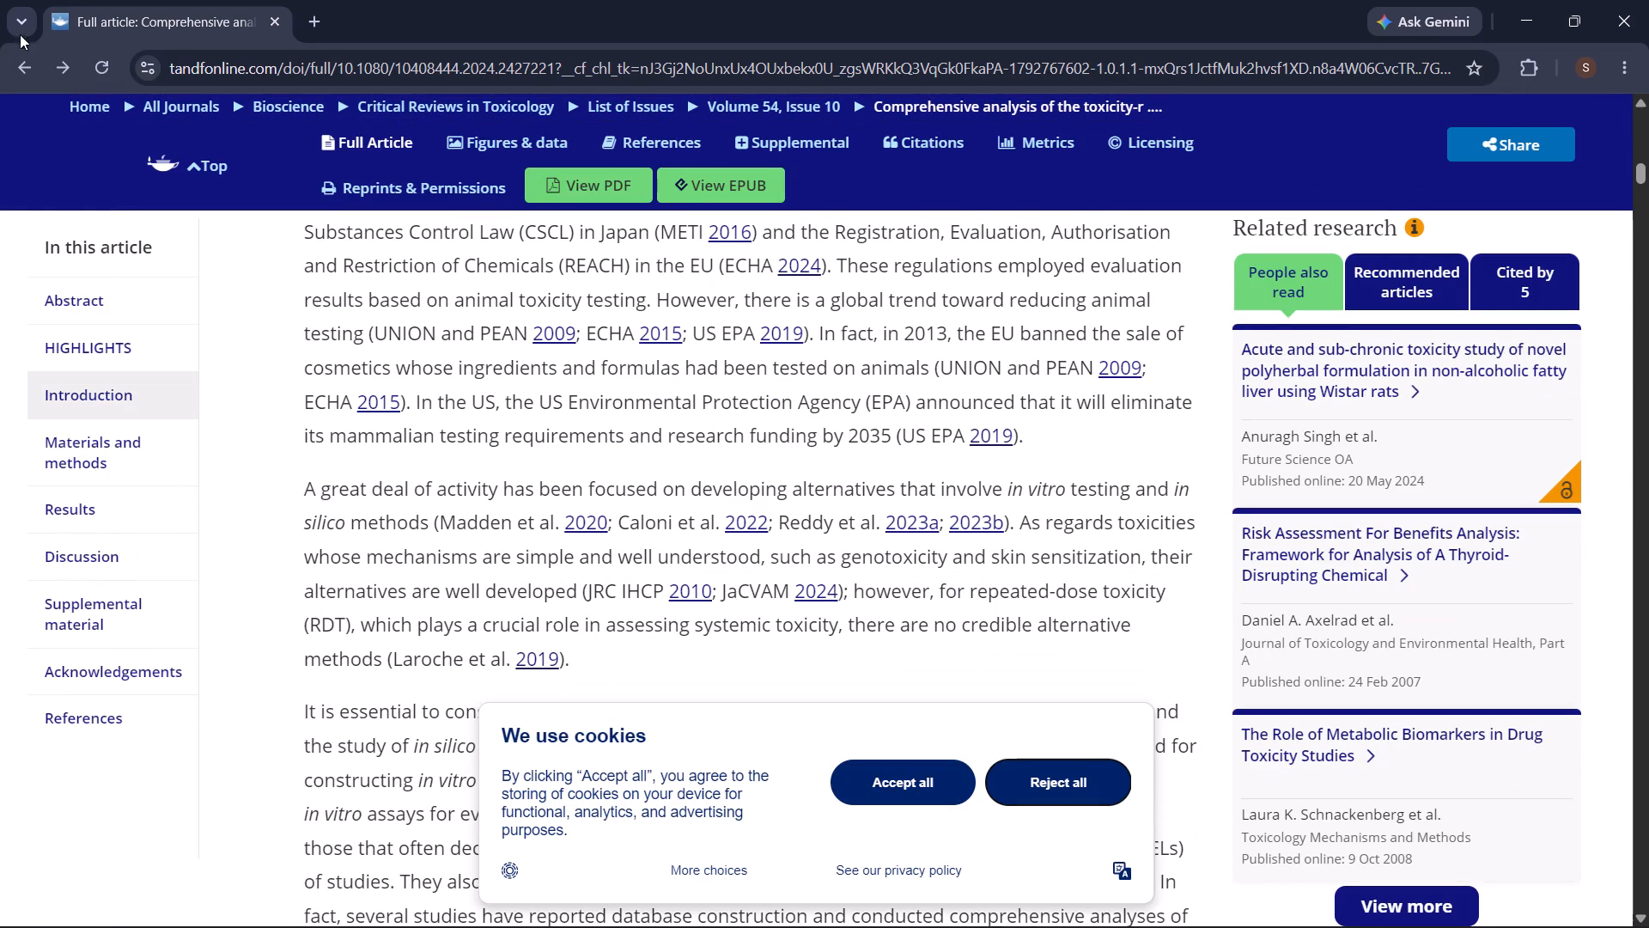
{"action": "left_click", "coordinate": [23, 46]}
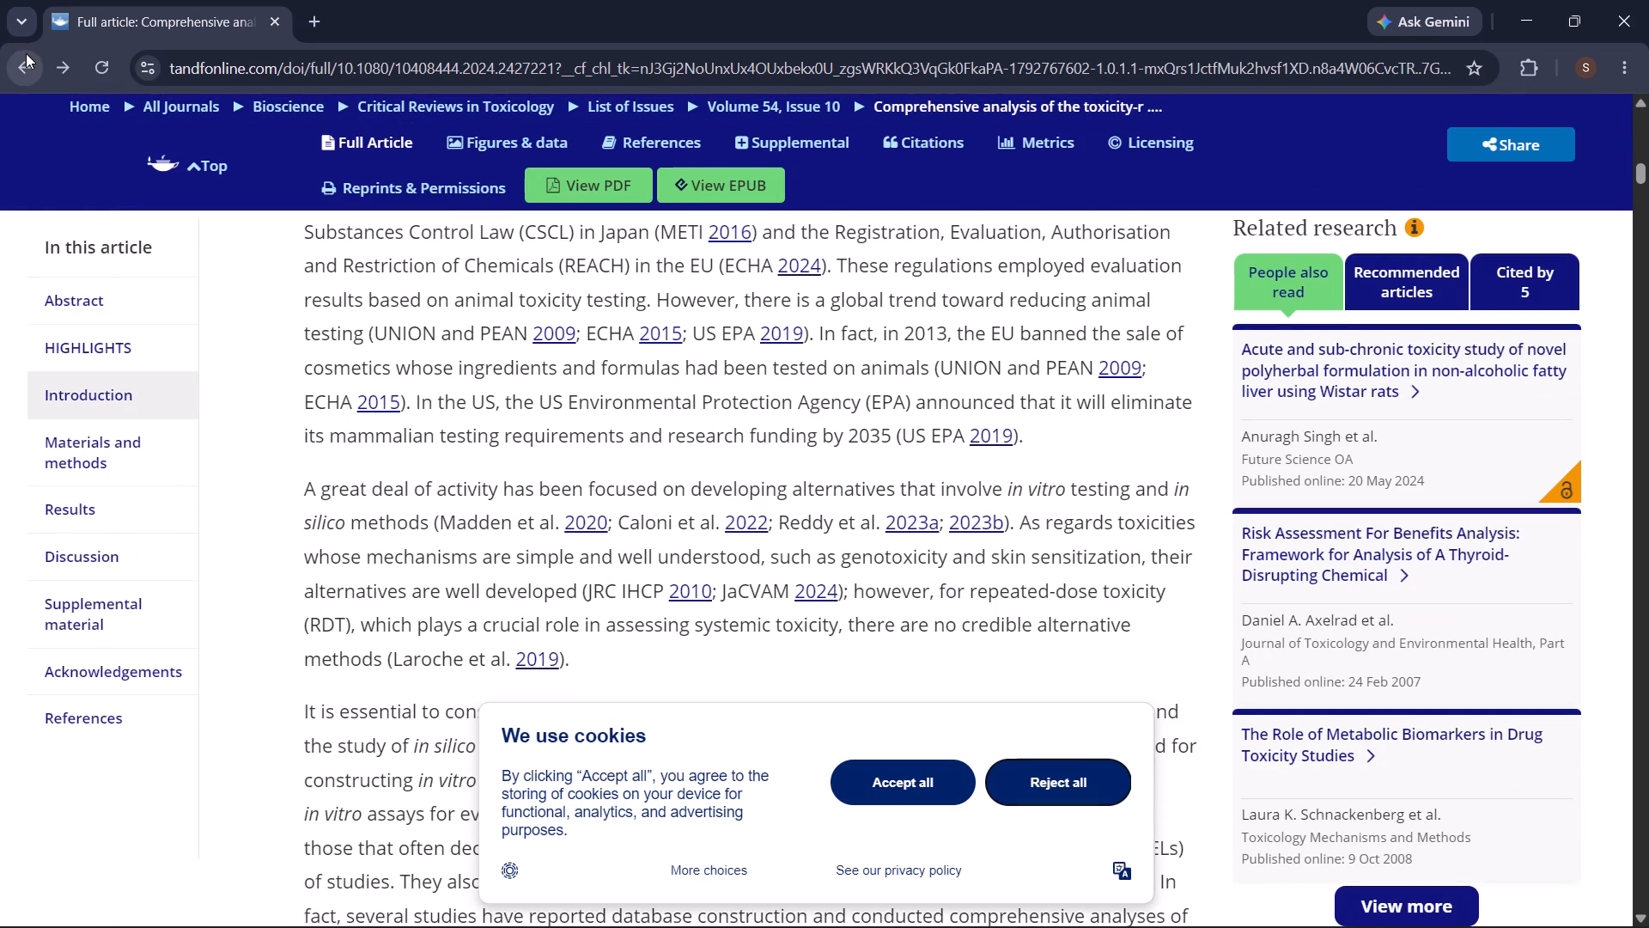
{"action": "left_click", "coordinate": [24, 66]}
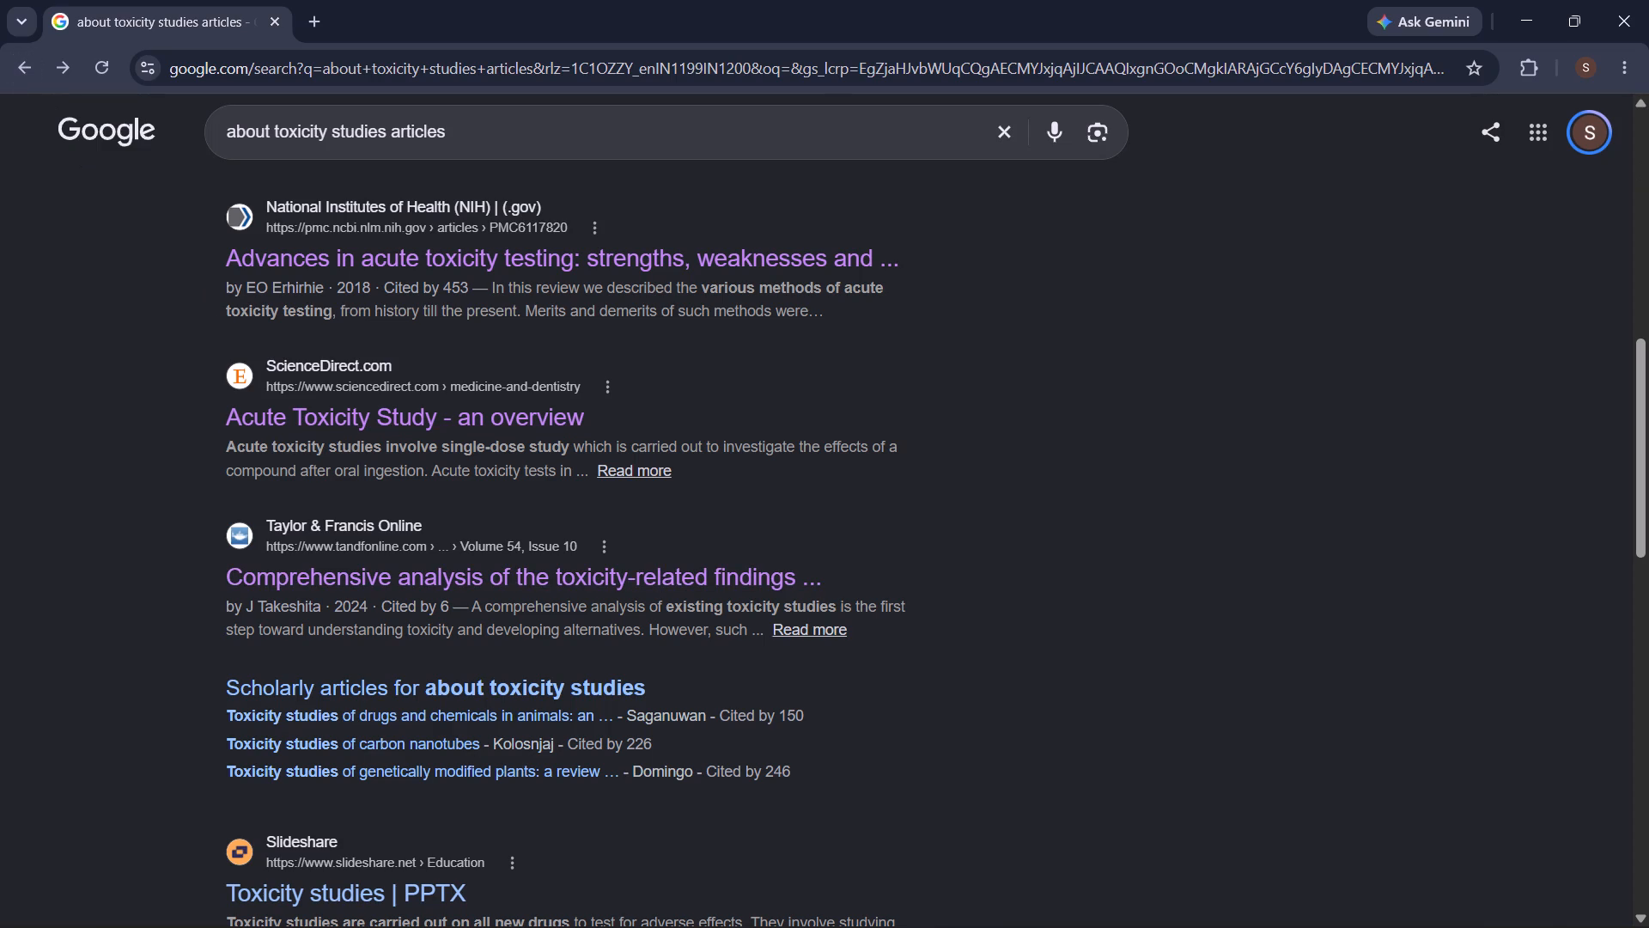
Find the Slideshare result "Toxicity studies | PPTX" further down the Google results and open it.
{"action": "scroll", "coordinate": [309, 453], "scroll_direction": "down", "scroll_amount": 3}
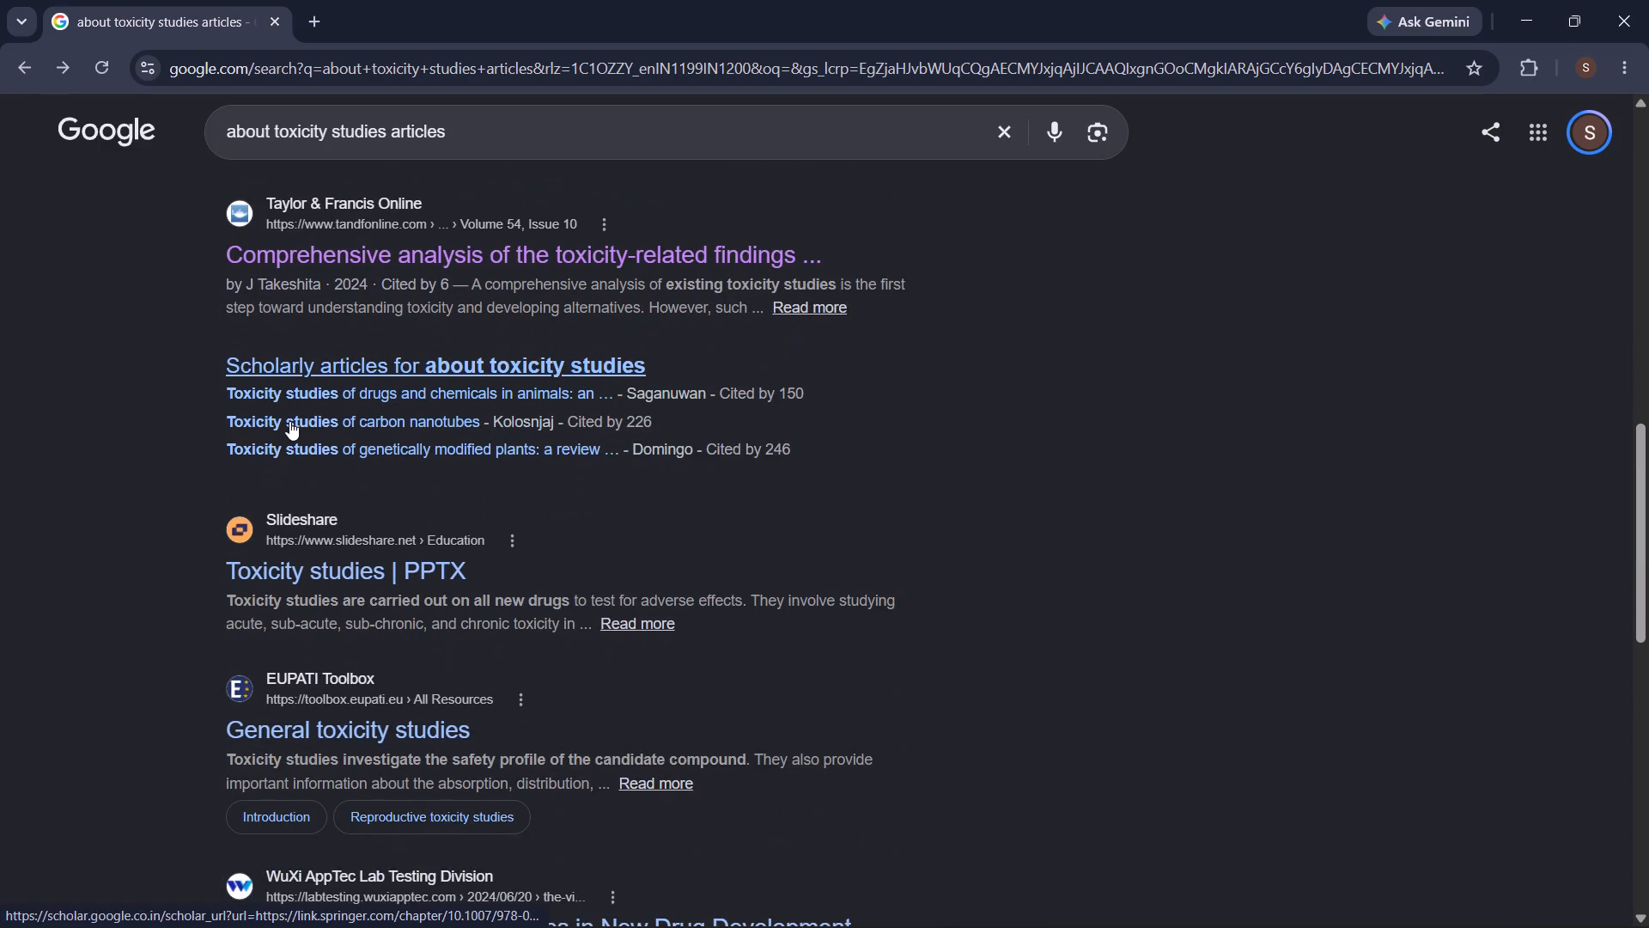
{"action": "scroll", "coordinate": [289, 421], "scroll_direction": "down", "scroll_amount": 1}
{"action": "left_click", "coordinate": [308, 464]}
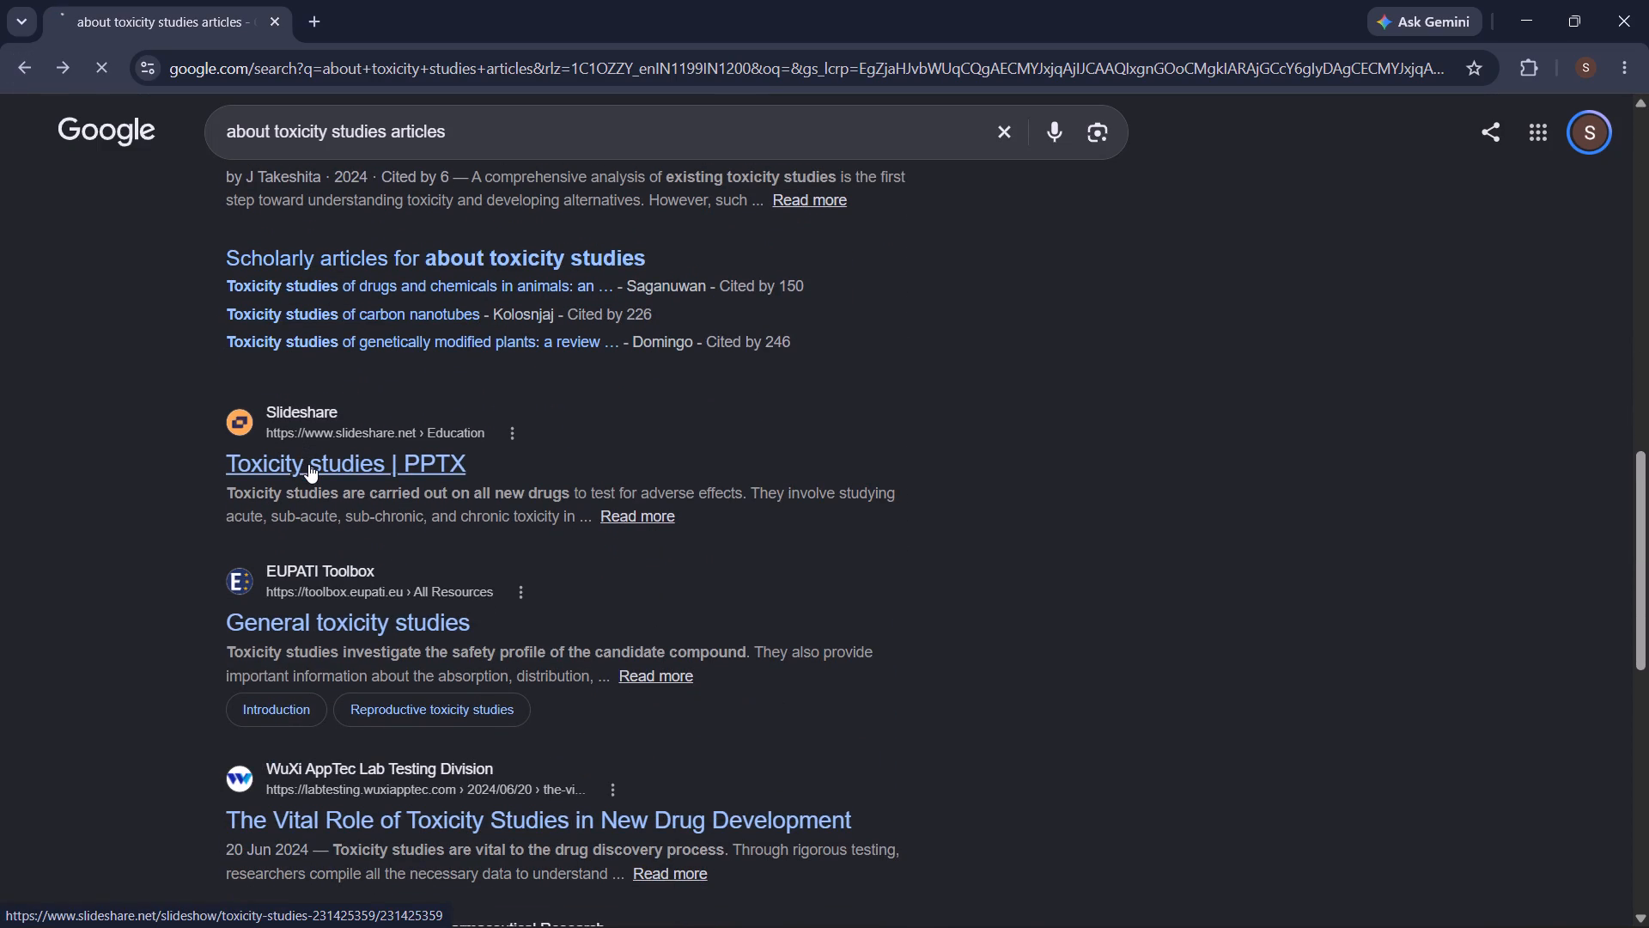
{"action": "left_click", "coordinate": [308, 464]}
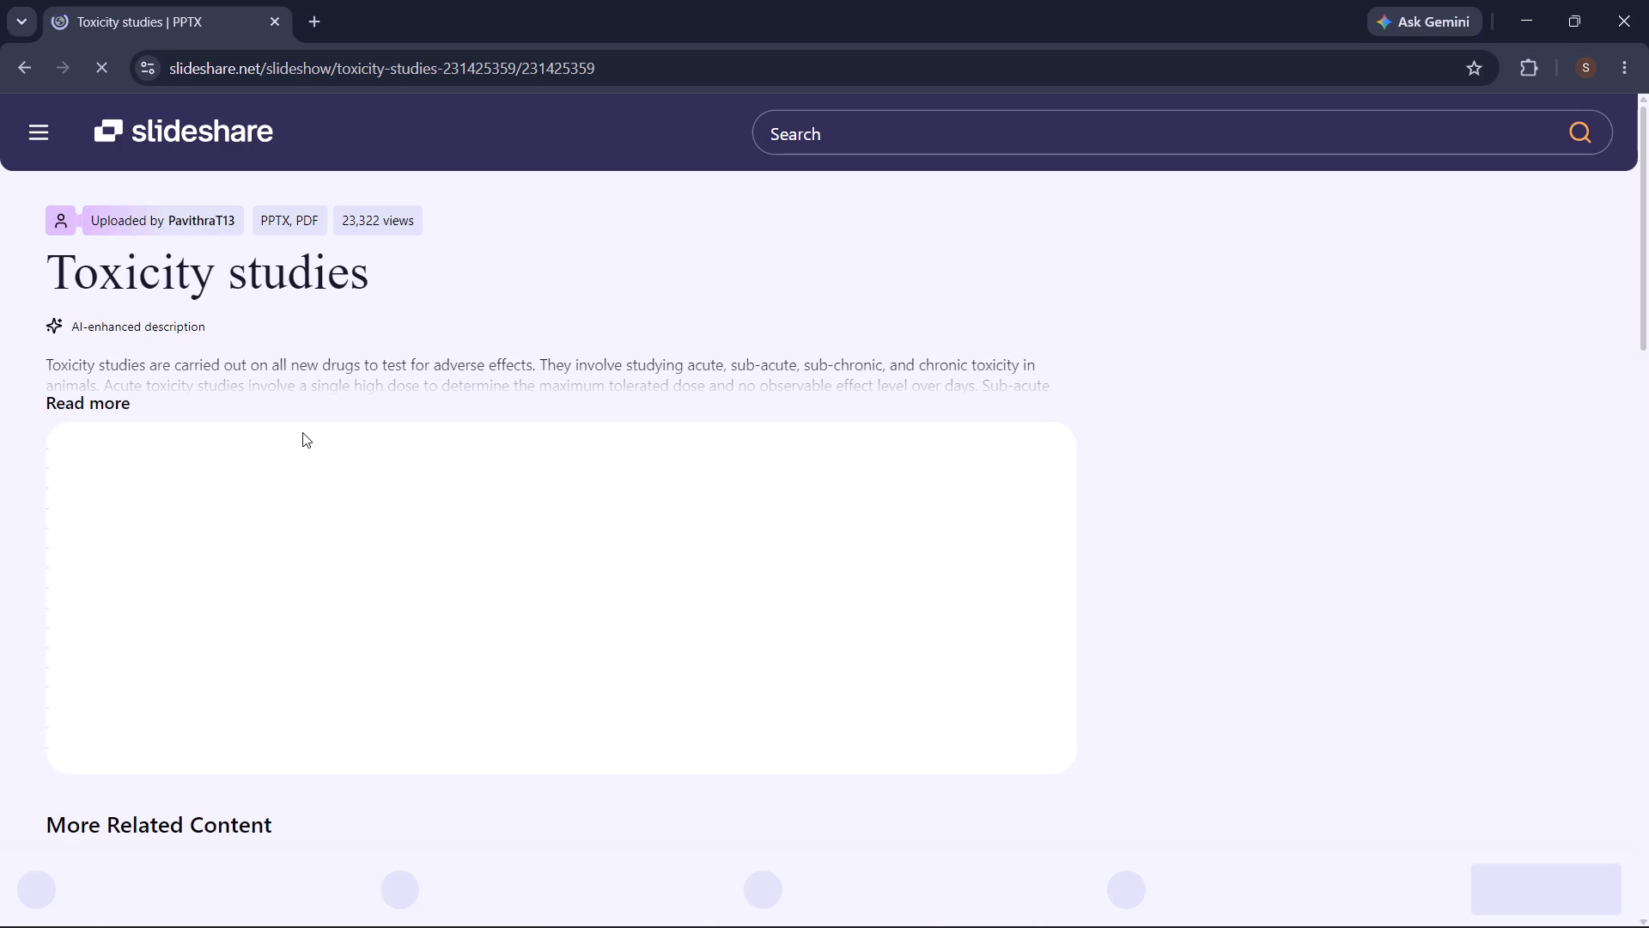
Look over the Slideshare page's similar and recently uploaded presentations and return to the start of the Toxicity studies slides.
{"action": "scroll", "coordinate": [298, 430], "scroll_direction": "down", "scroll_amount": 12}
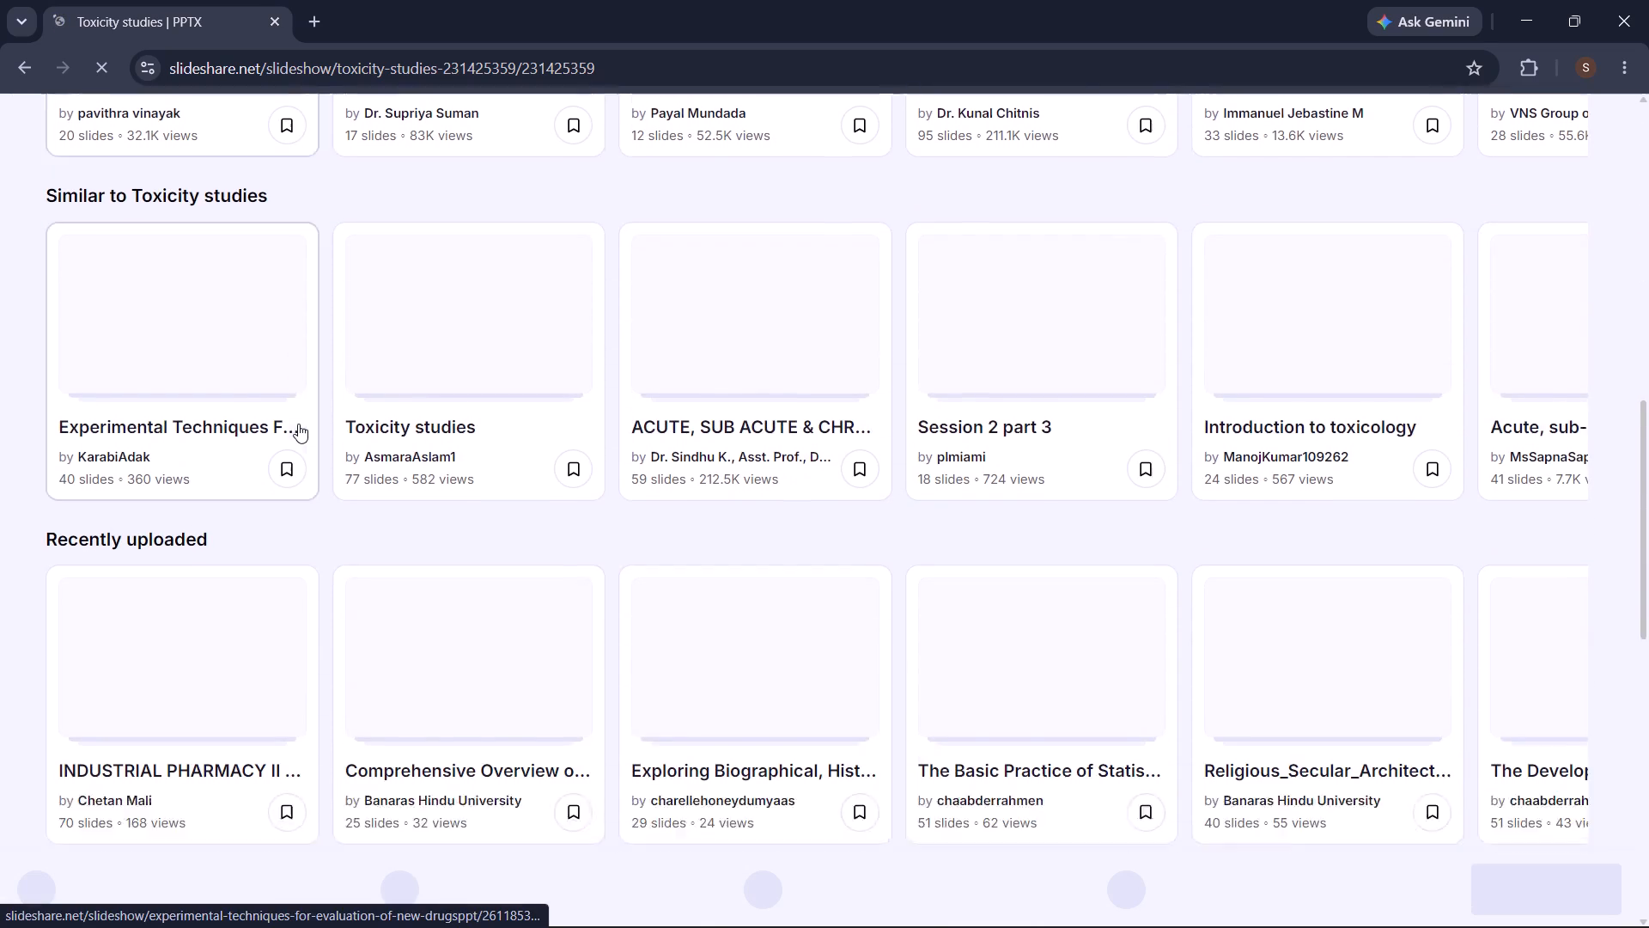
{"action": "scroll", "coordinate": [298, 424], "scroll_direction": "down", "scroll_amount": 2}
{"action": "scroll", "coordinate": [298, 423], "scroll_direction": "up", "scroll_amount": 12}
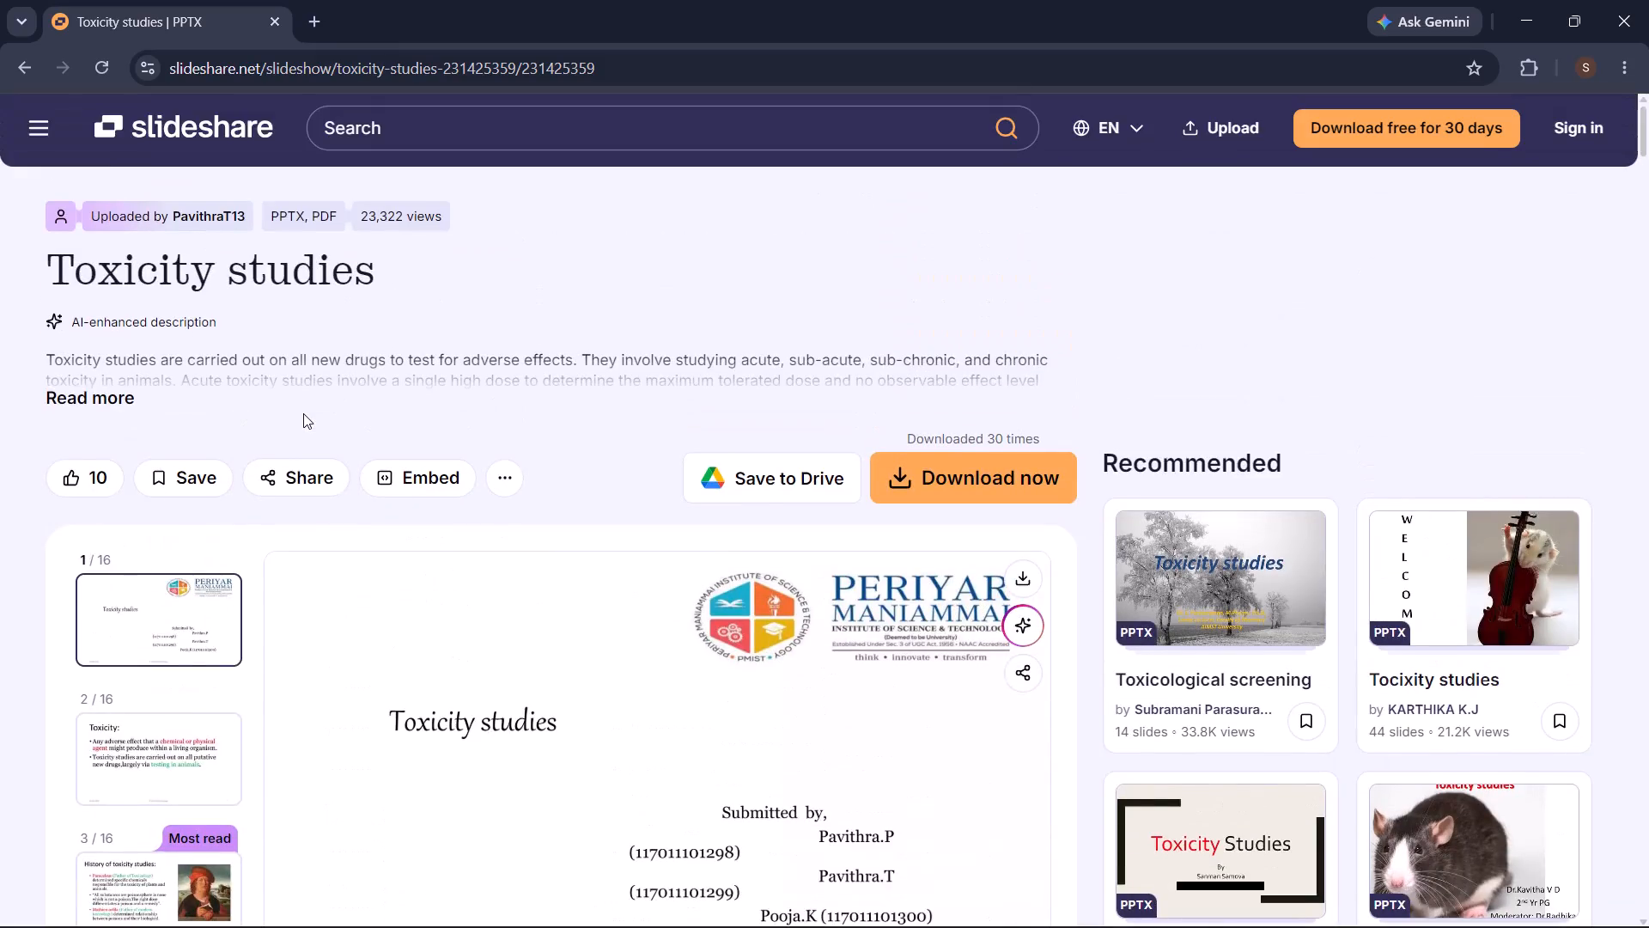
Read the opening Toxicity studies slides on Slideshare, covering the definition, history, necessities and types of toxicity.
{"action": "scroll", "coordinate": [303, 413], "scroll_direction": "up", "scroll_amount": 1}
{"action": "scroll", "coordinate": [303, 413], "scroll_direction": "down", "scroll_amount": 11}
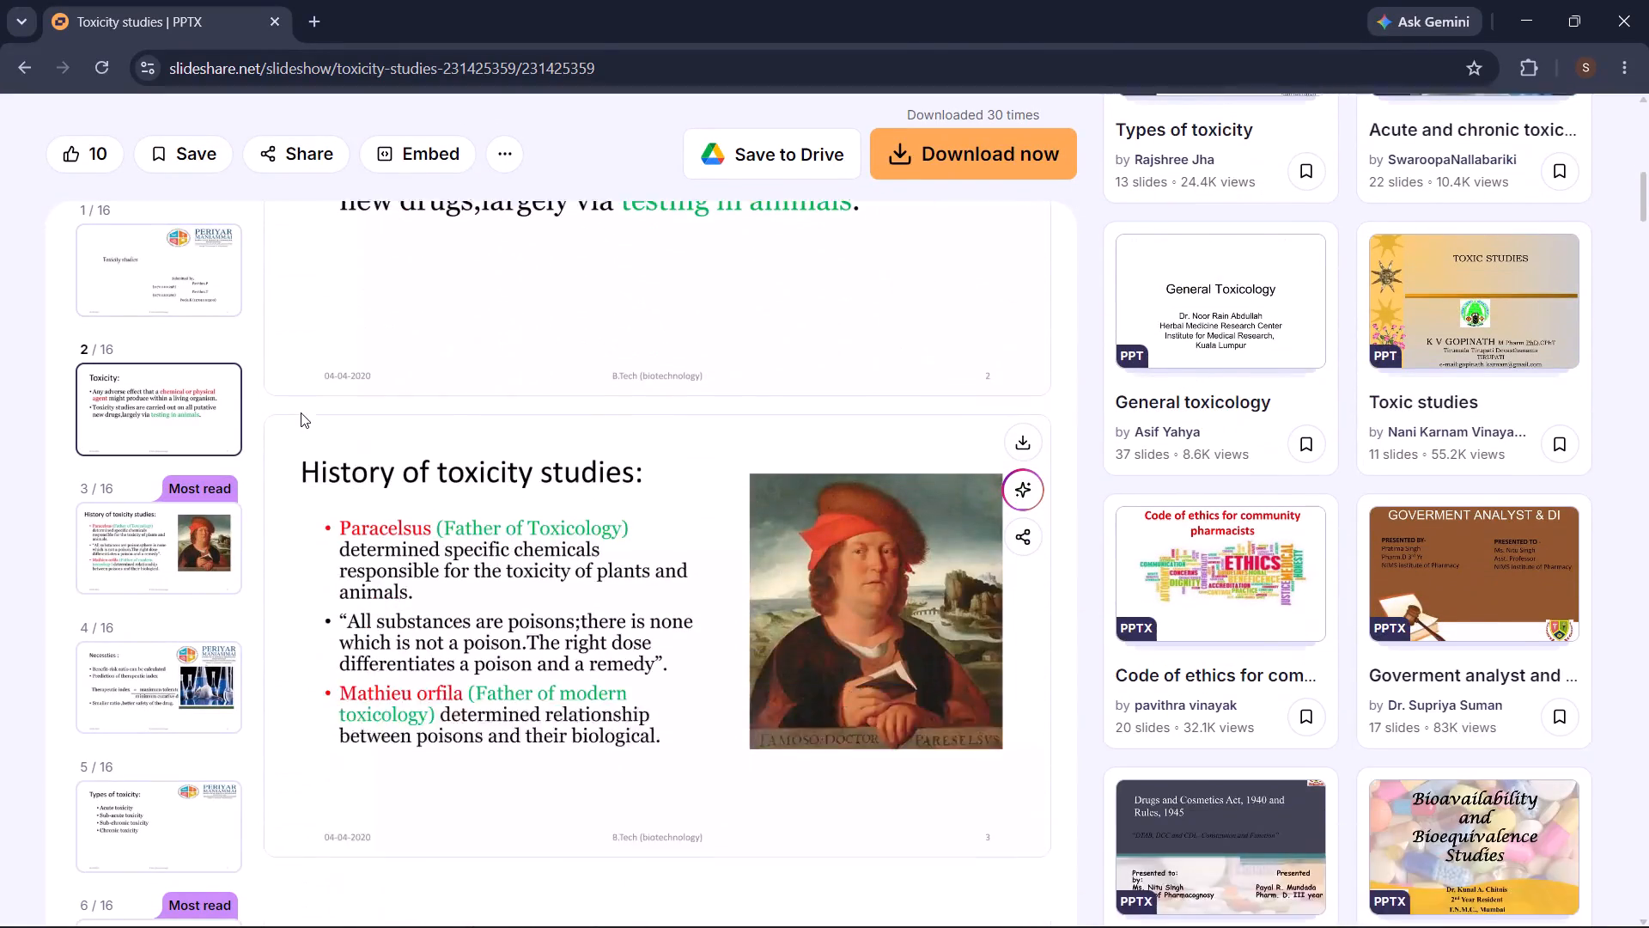
{"action": "scroll", "coordinate": [301, 412], "scroll_direction": "down", "scroll_amount": 2}
{"action": "scroll", "coordinate": [301, 412], "scroll_direction": "up", "scroll_amount": 7}
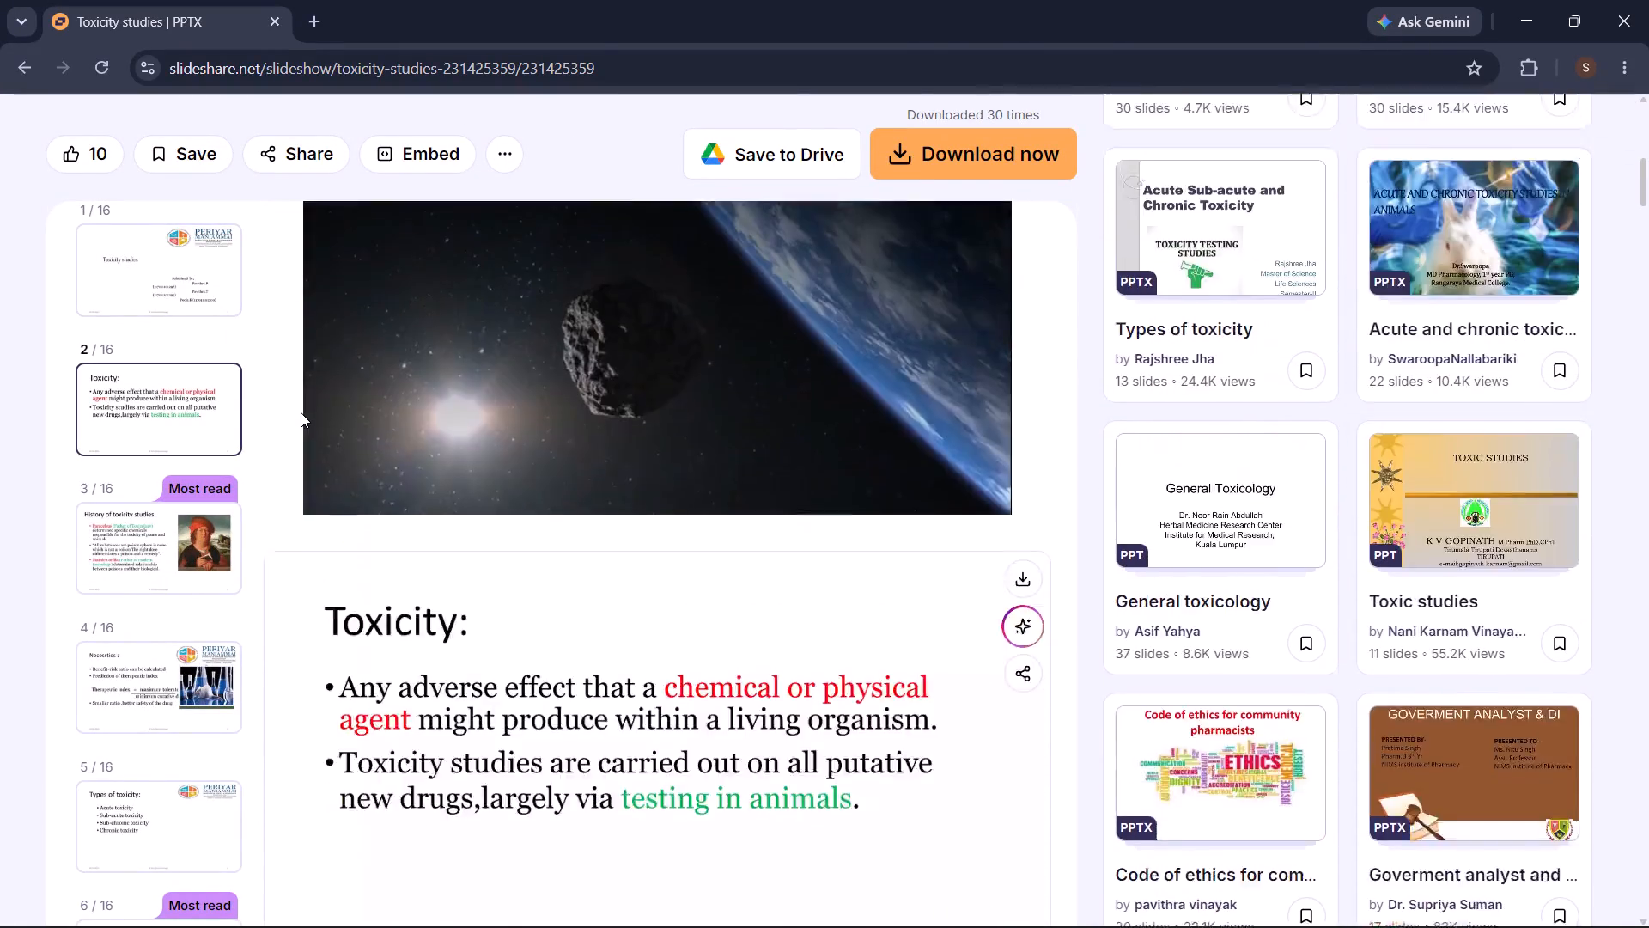
{"action": "scroll", "coordinate": [301, 412], "scroll_direction": "down", "scroll_amount": 6}
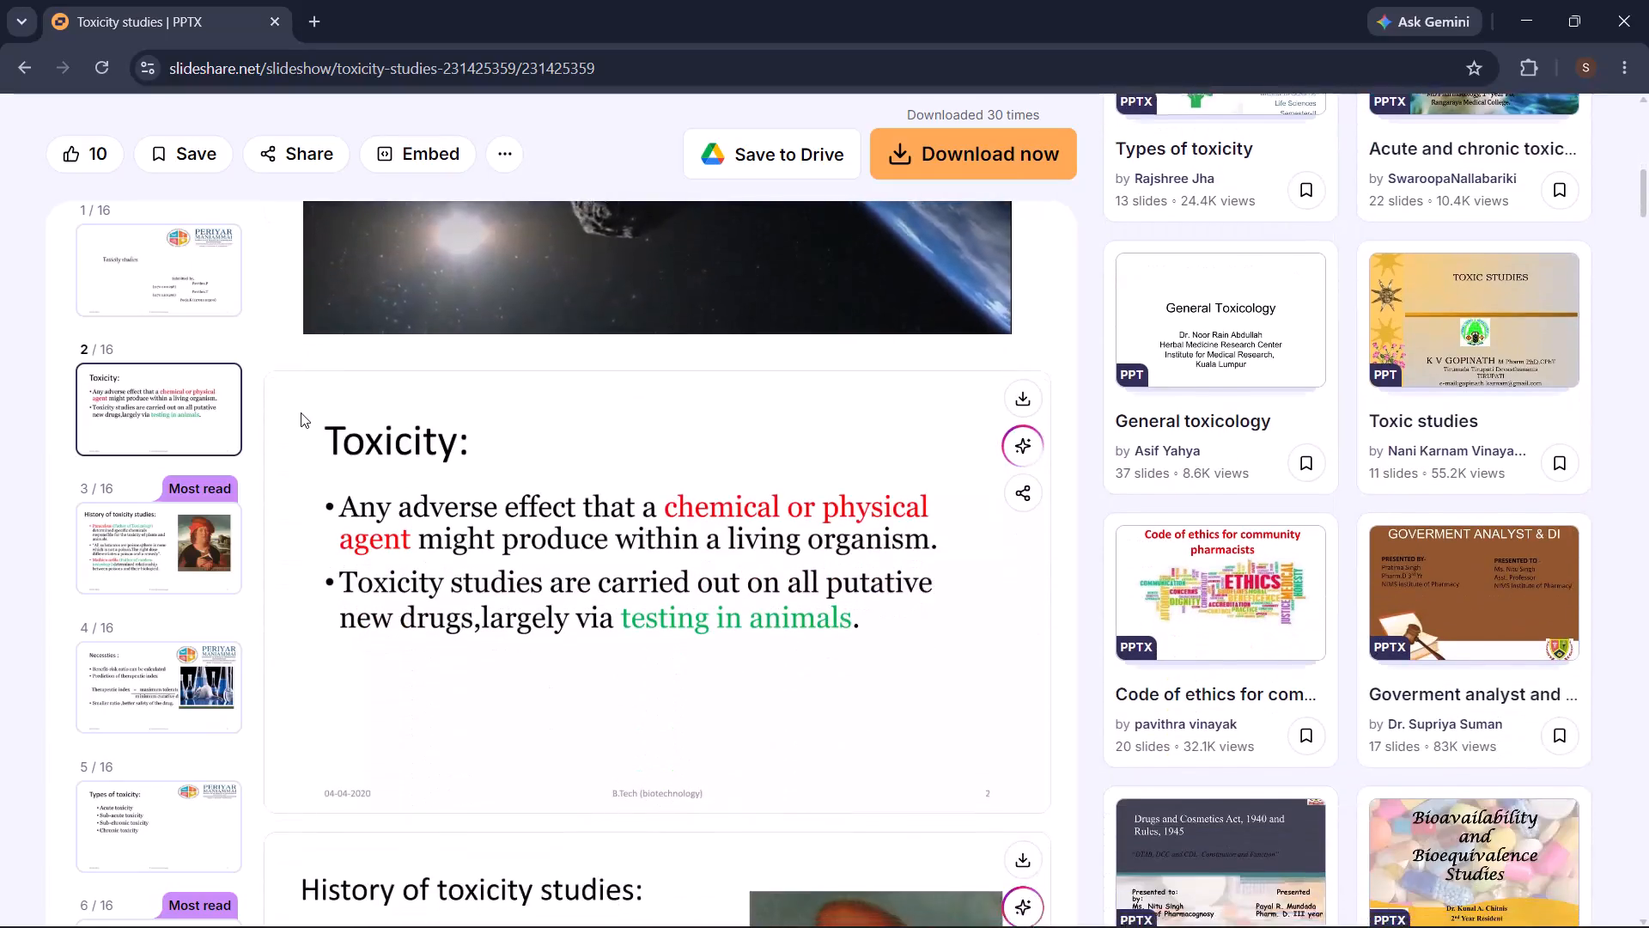
{"action": "scroll", "coordinate": [301, 412], "scroll_direction": "down", "scroll_amount": 3}
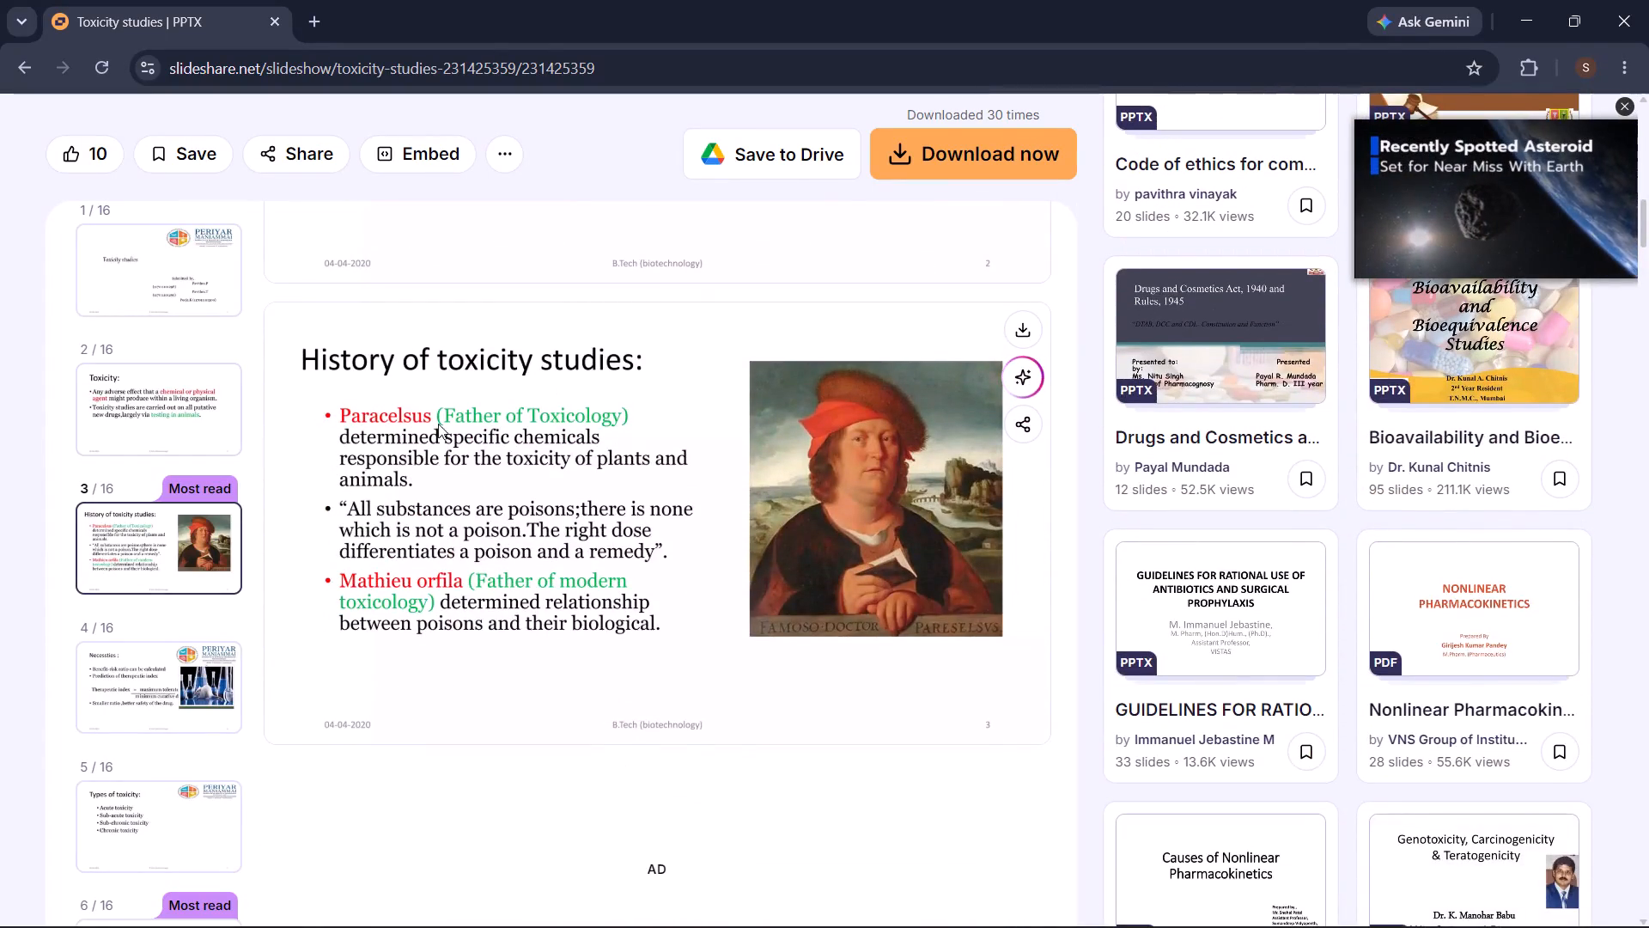
{"action": "scroll", "coordinate": [450, 437], "scroll_direction": "down", "scroll_amount": 7}
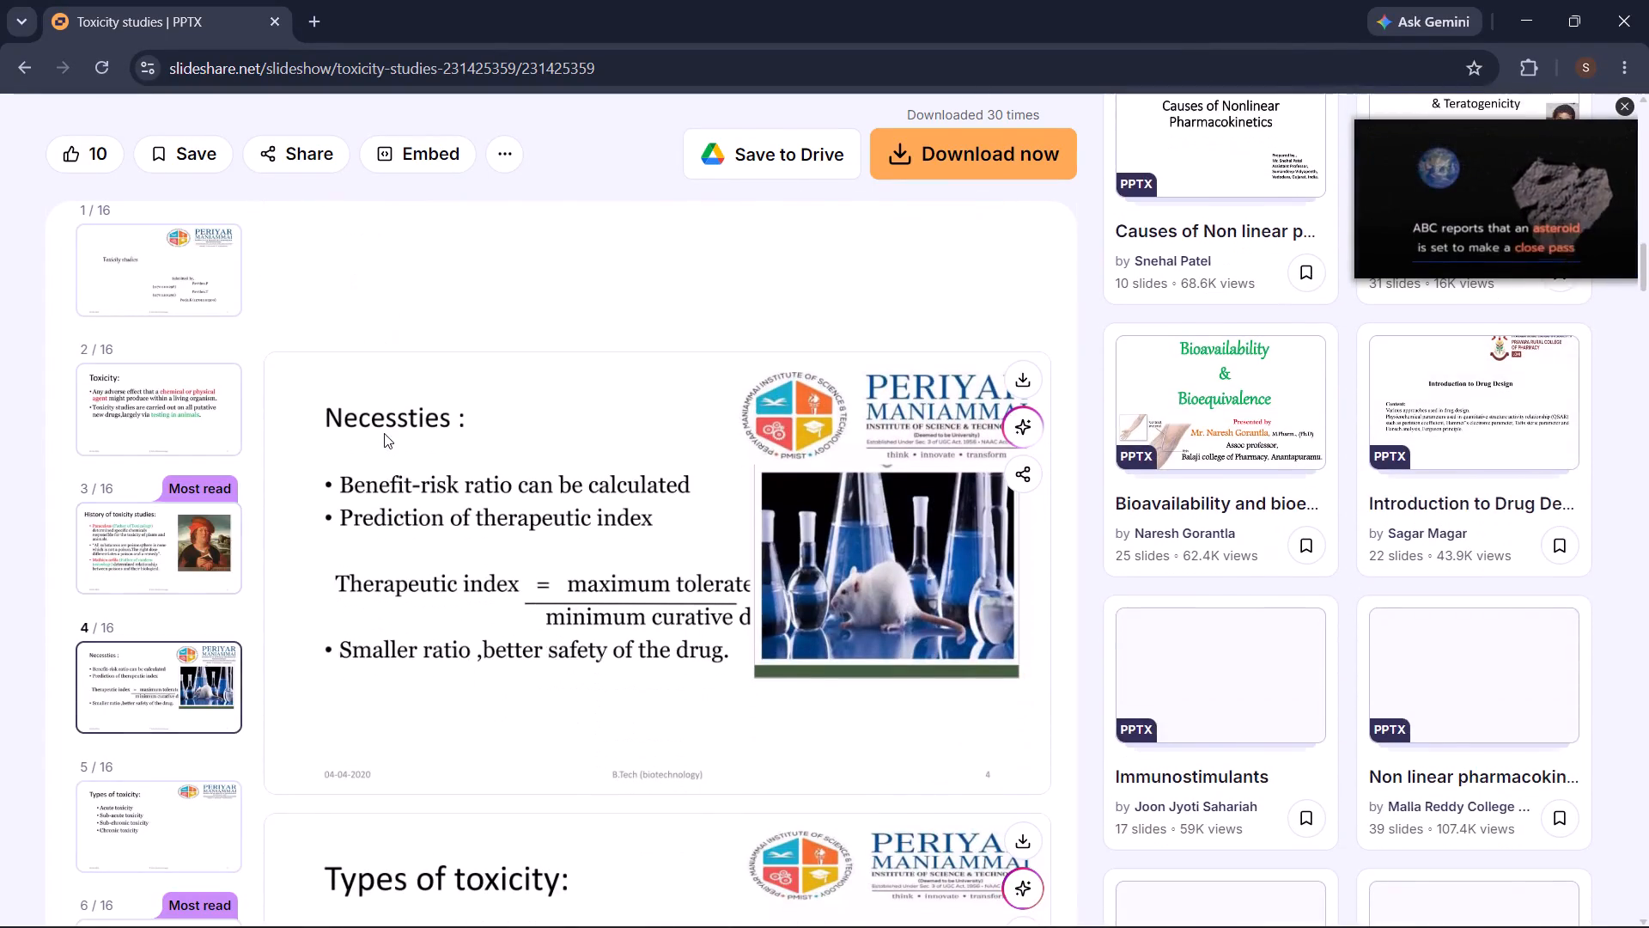
{"action": "scroll", "coordinate": [384, 432], "scroll_direction": "down", "scroll_amount": 4}
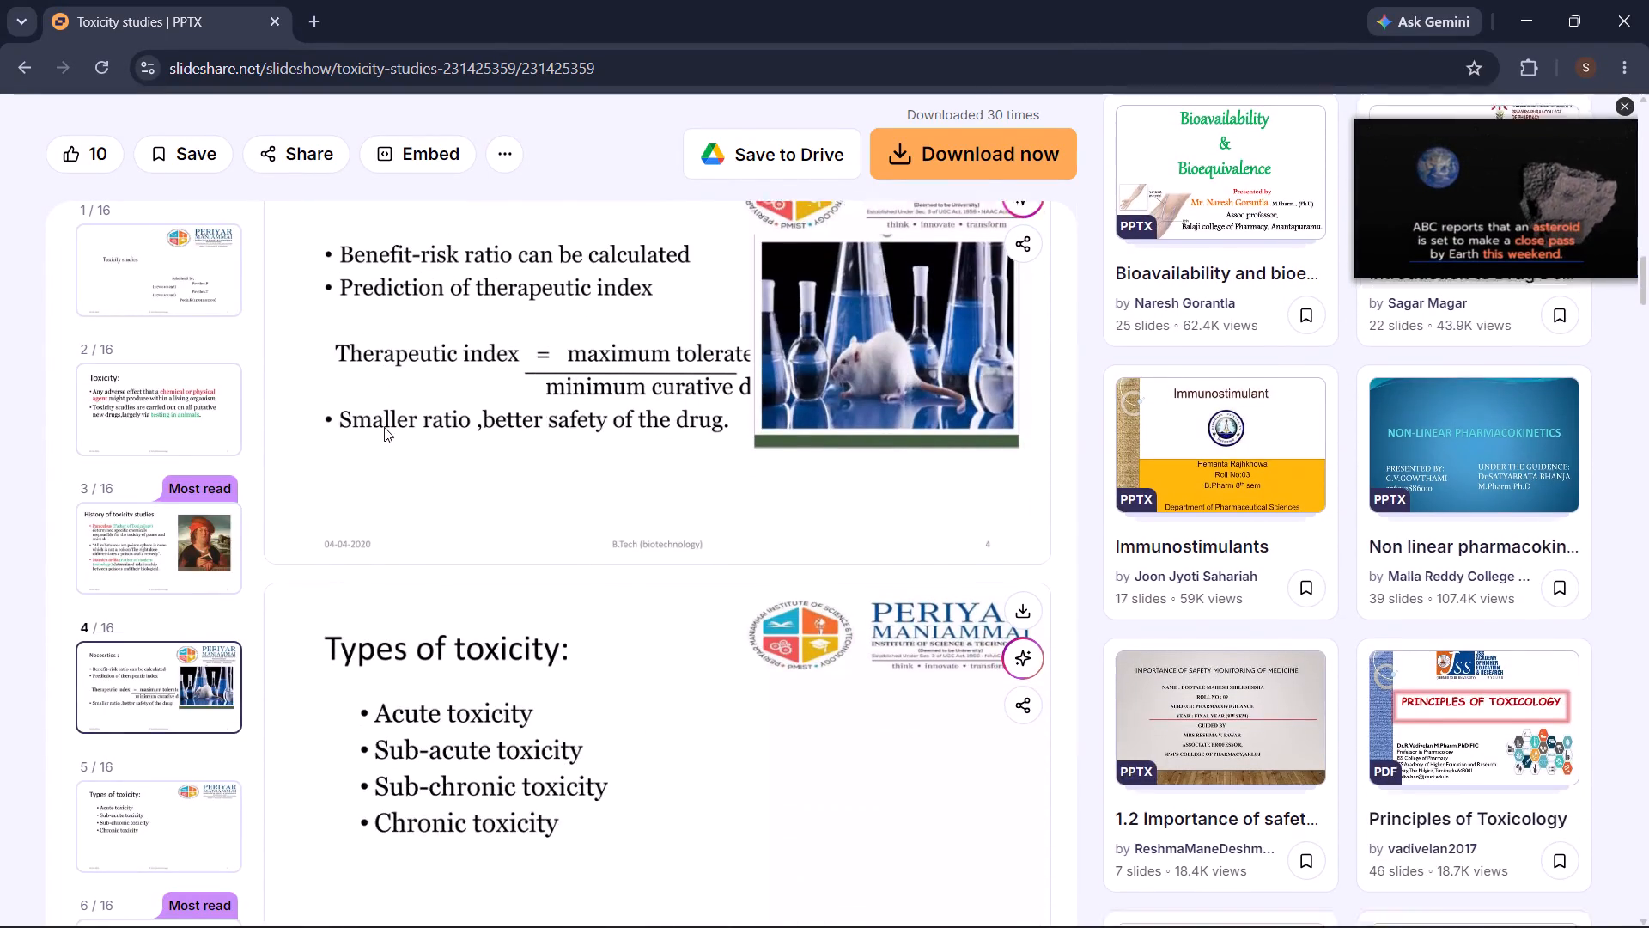
Read the Slideshare slides on acute toxicity, its duration, dose administration and parameters, and on sub acute toxicity.
{"action": "scroll", "coordinate": [384, 427], "scroll_direction": "down", "scroll_amount": 9}
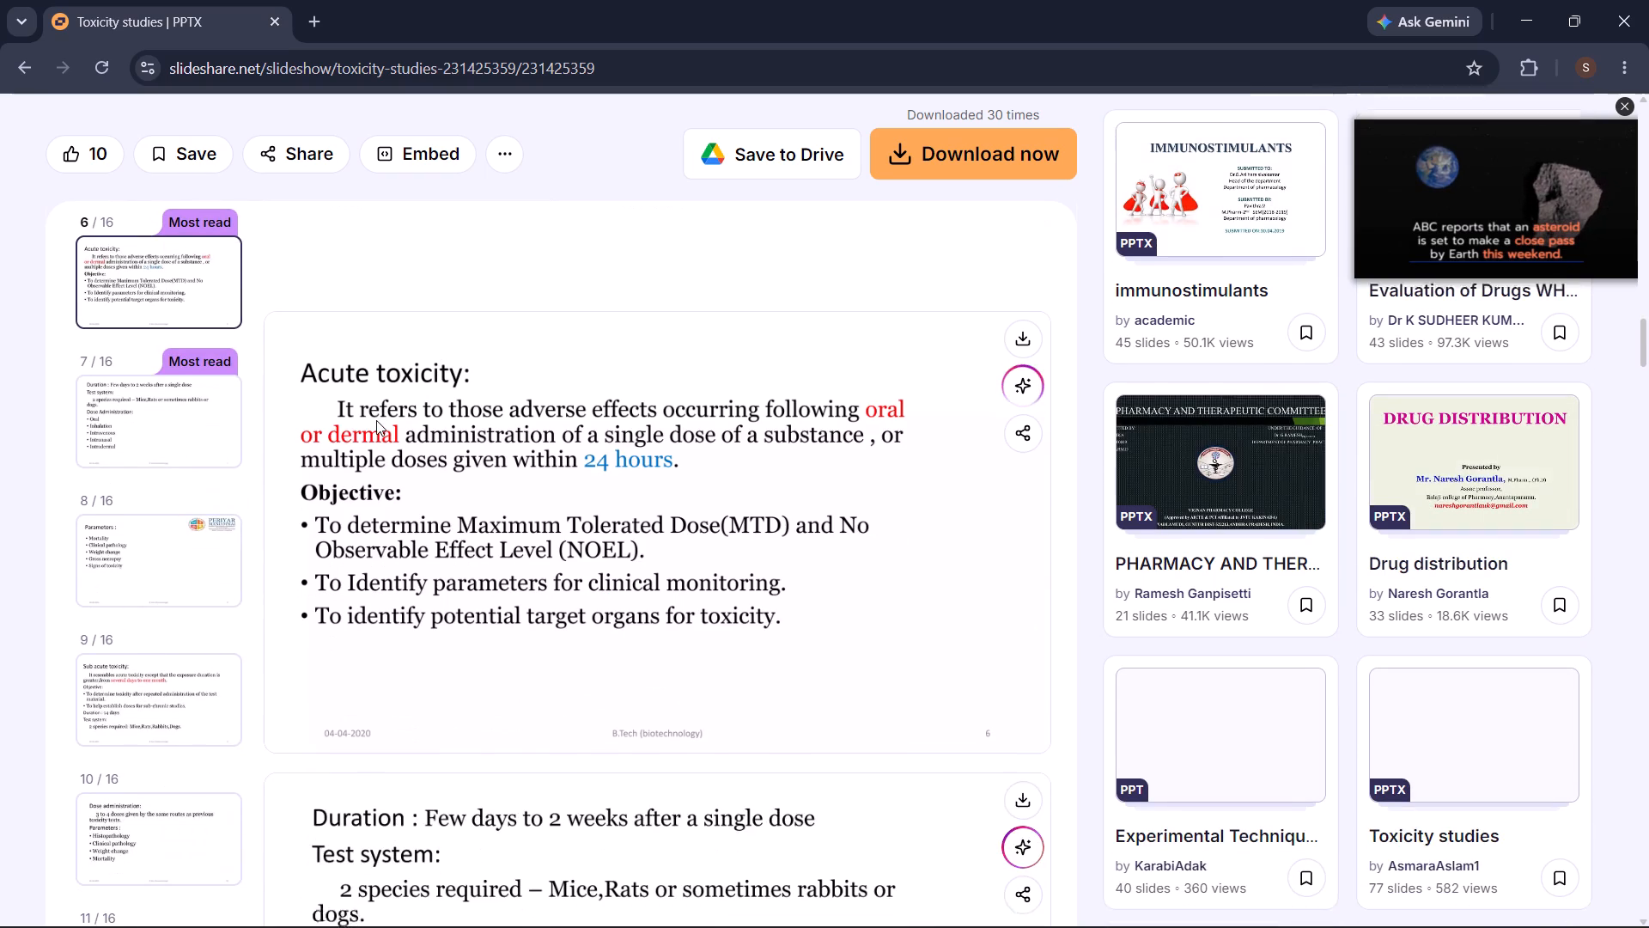
{"action": "scroll", "coordinate": [364, 420], "scroll_direction": "down", "scroll_amount": 7}
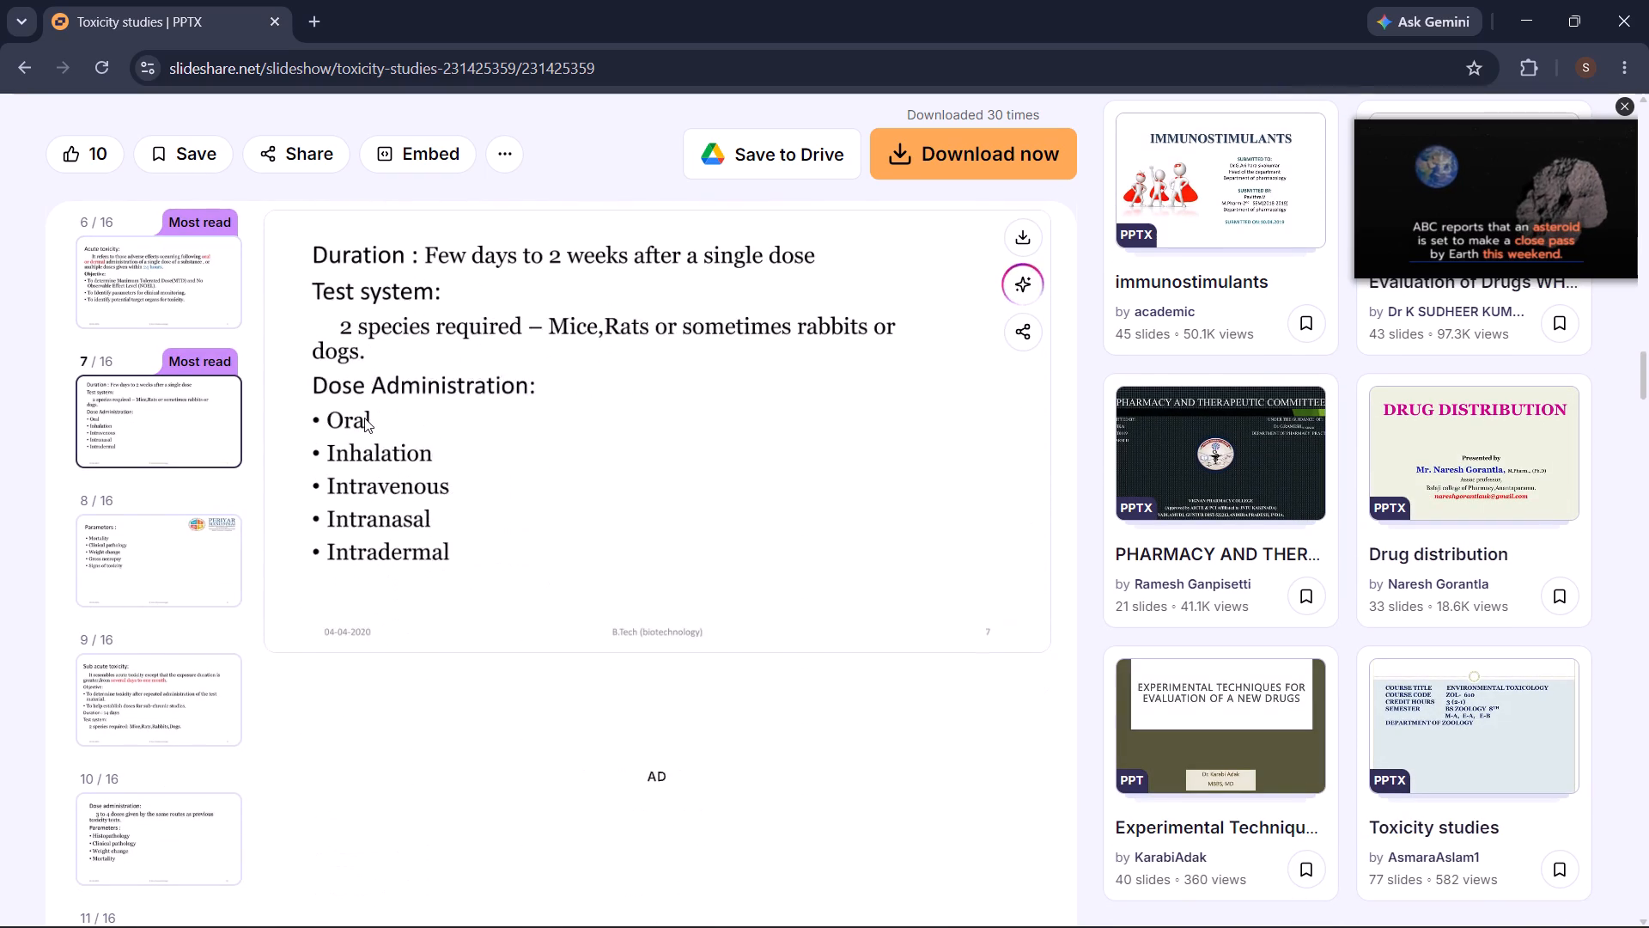
{"action": "scroll", "coordinate": [364, 418], "scroll_direction": "down", "scroll_amount": 7}
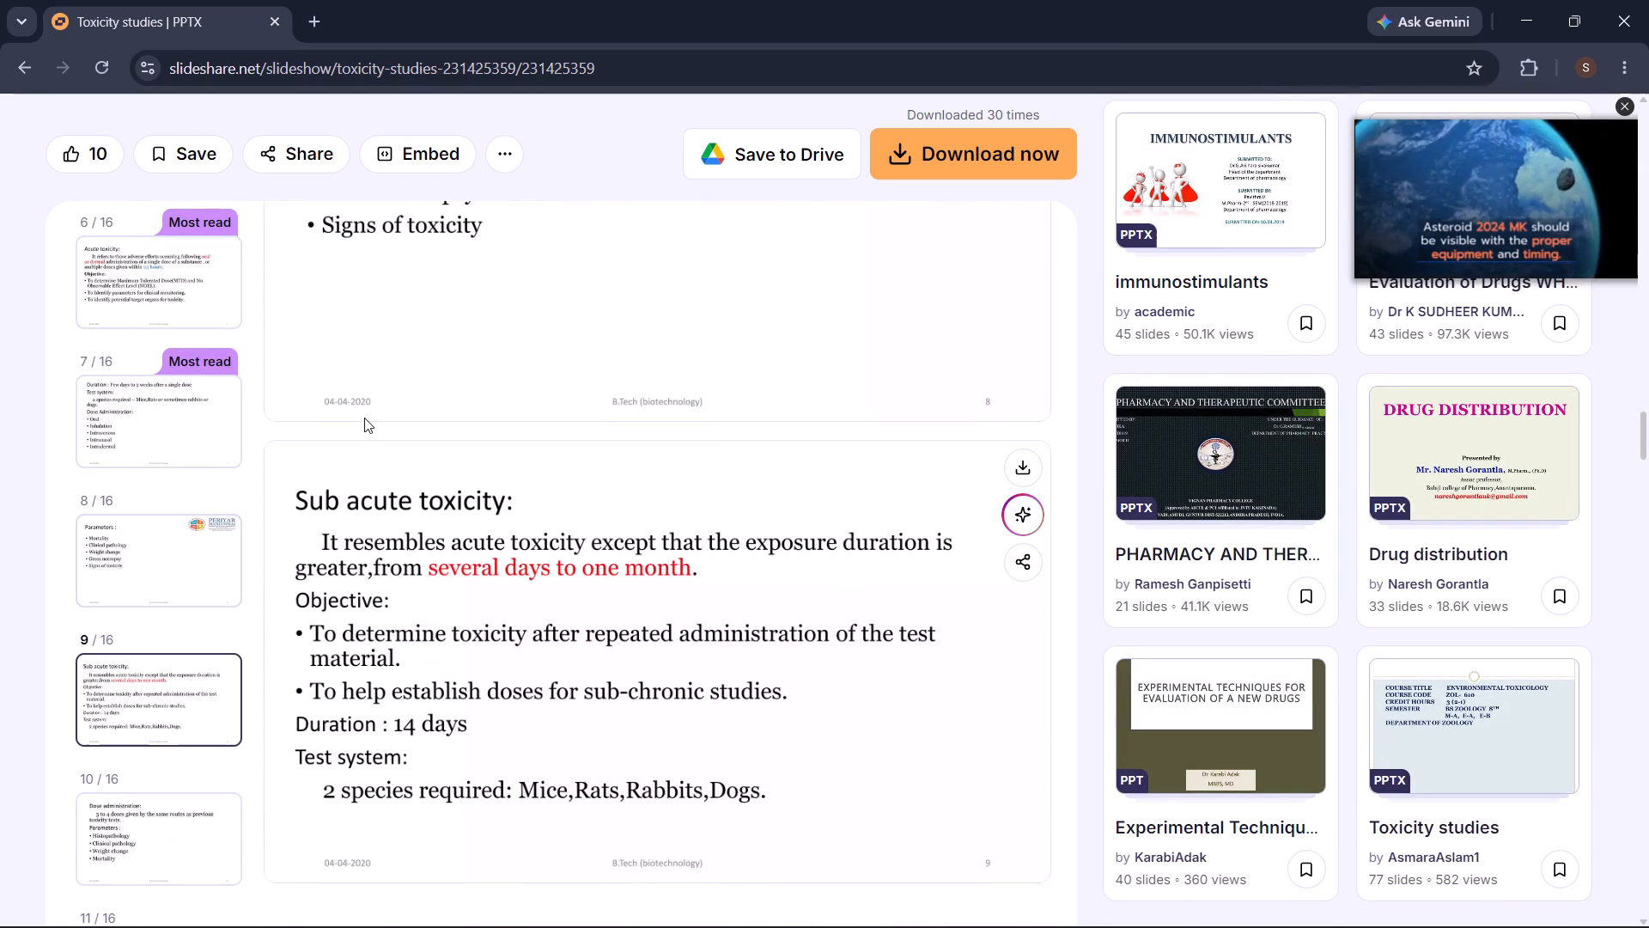
{"action": "scroll", "coordinate": [364, 418], "scroll_direction": "down", "scroll_amount": 2}
{"action": "scroll", "coordinate": [364, 418], "scroll_direction": "up", "scroll_amount": 2}
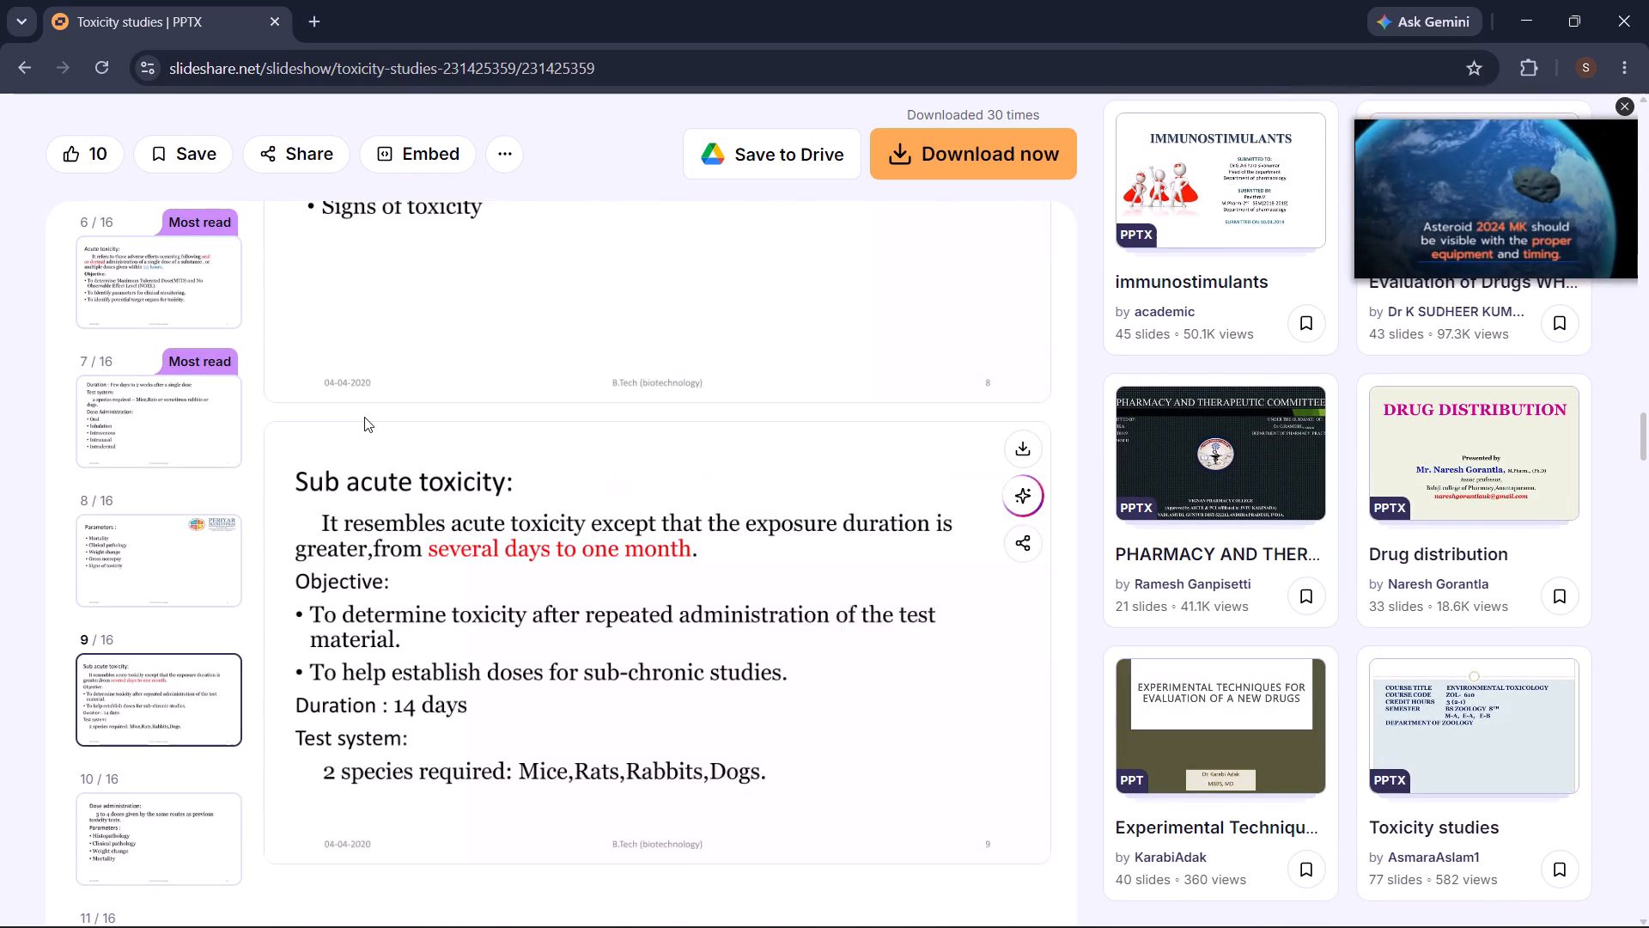
{"action": "scroll", "coordinate": [364, 417], "scroll_direction": "down", "scroll_amount": 1}
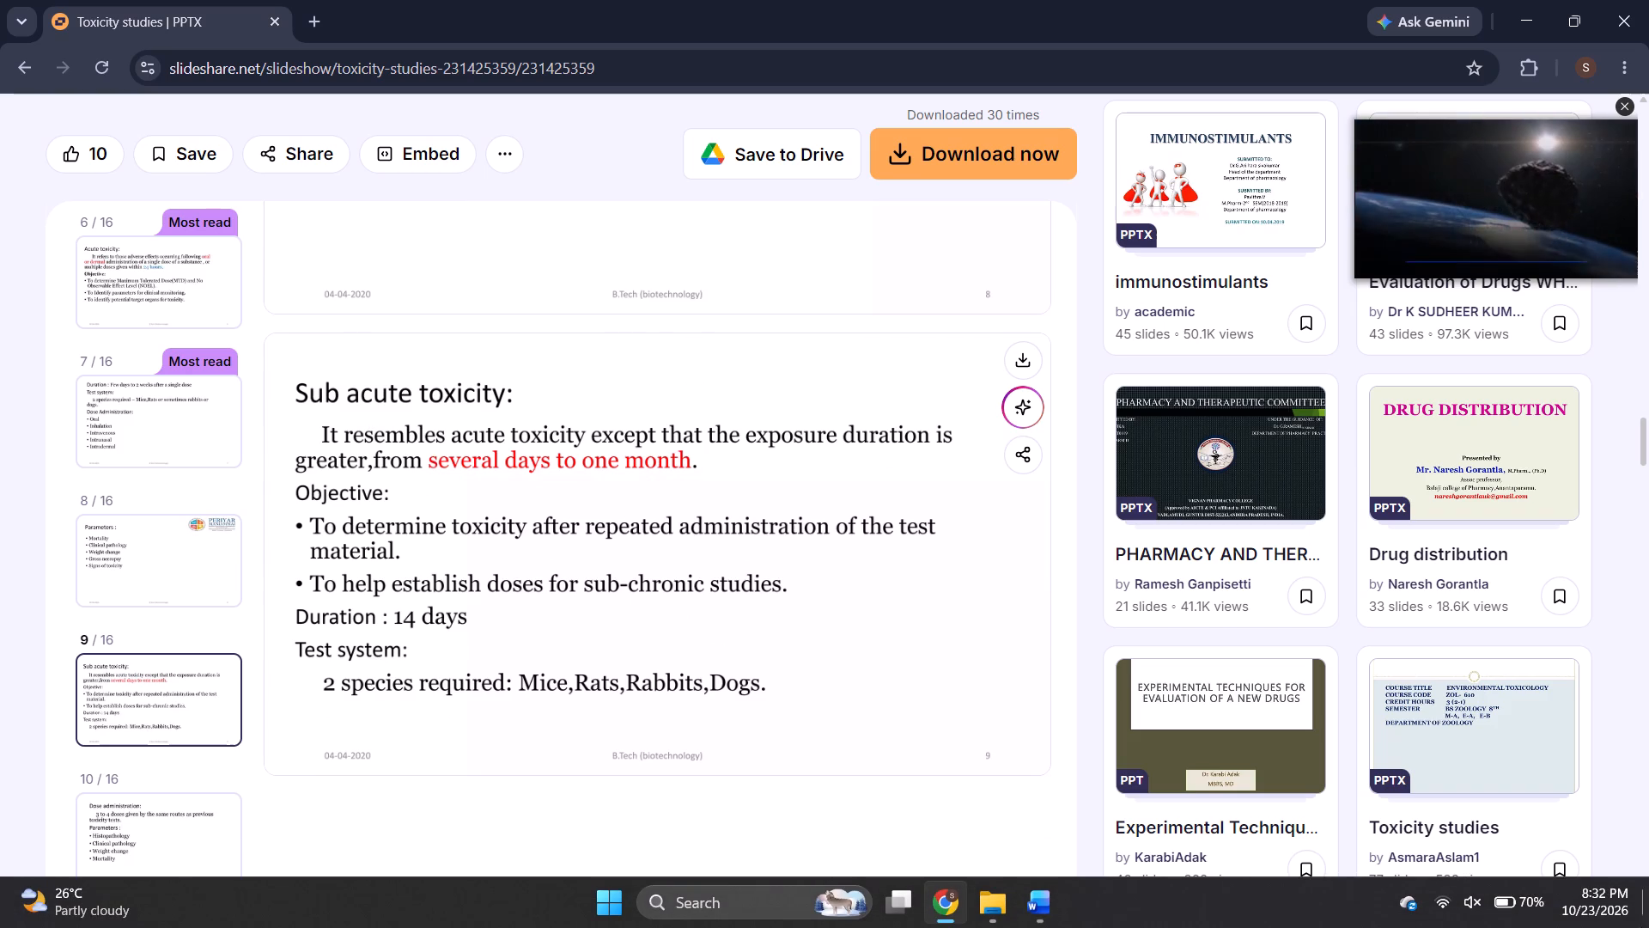
{"action": "scroll", "coordinate": [1225, 927], "scroll_direction": "down", "scroll_amount": 1}
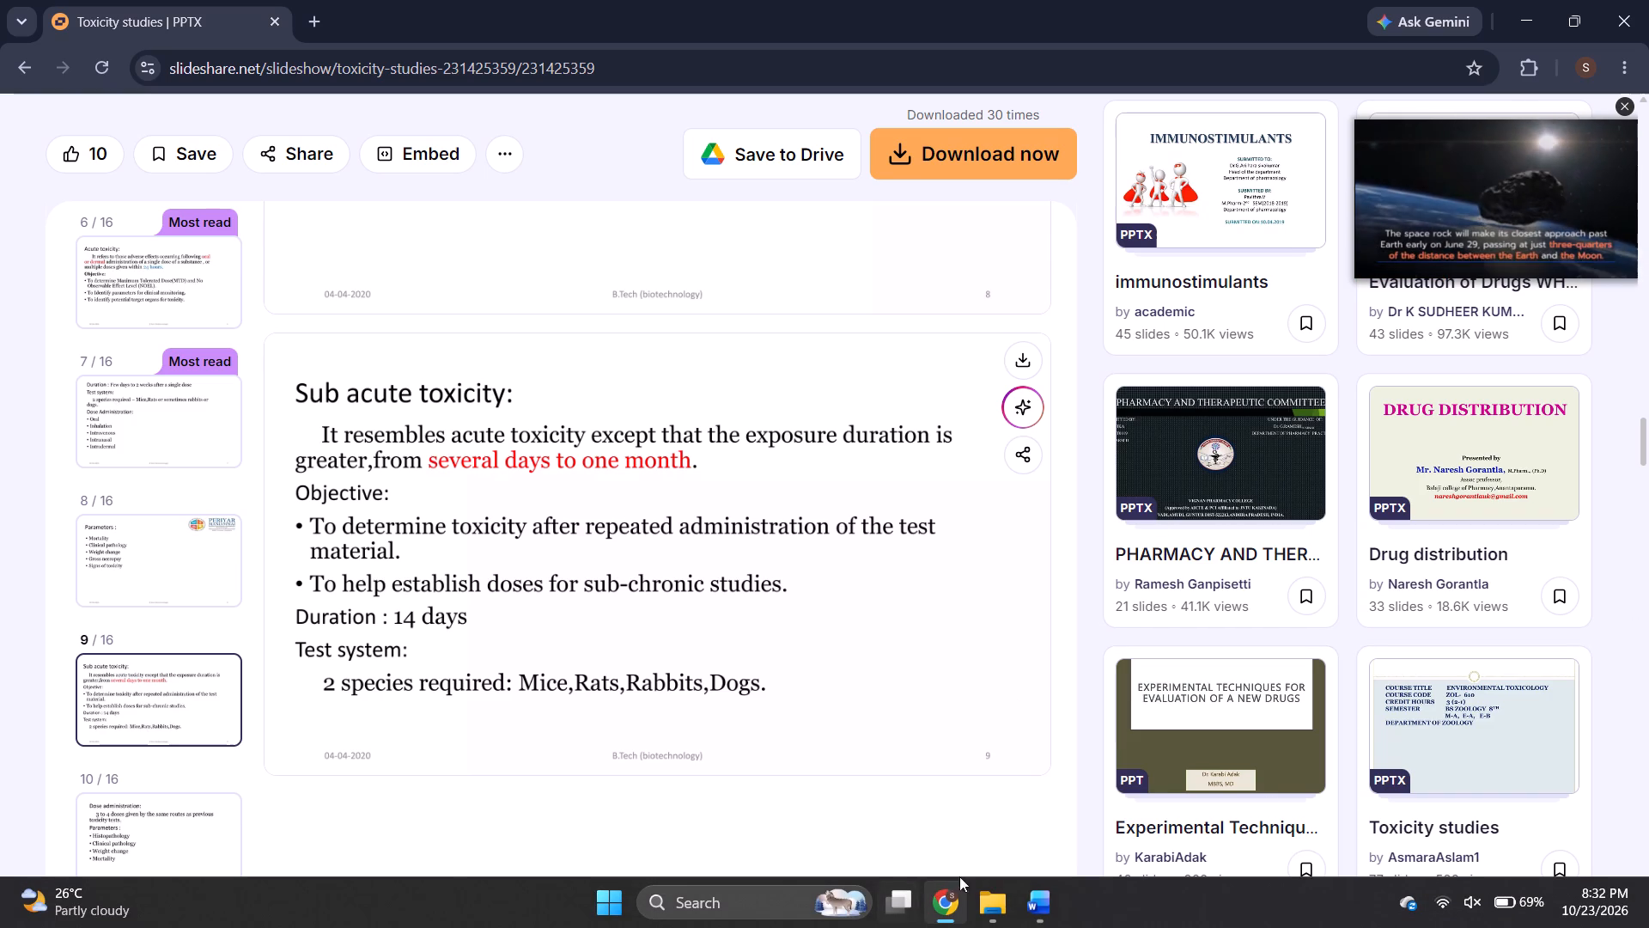
Switch to the "TOXICITY STUDIES about" Word document and review the sections from Mechanistic Toxicology to IMPORTANCE OF TOXICITY STUDIES.
{"action": "left_click", "coordinate": [1067, 775]}
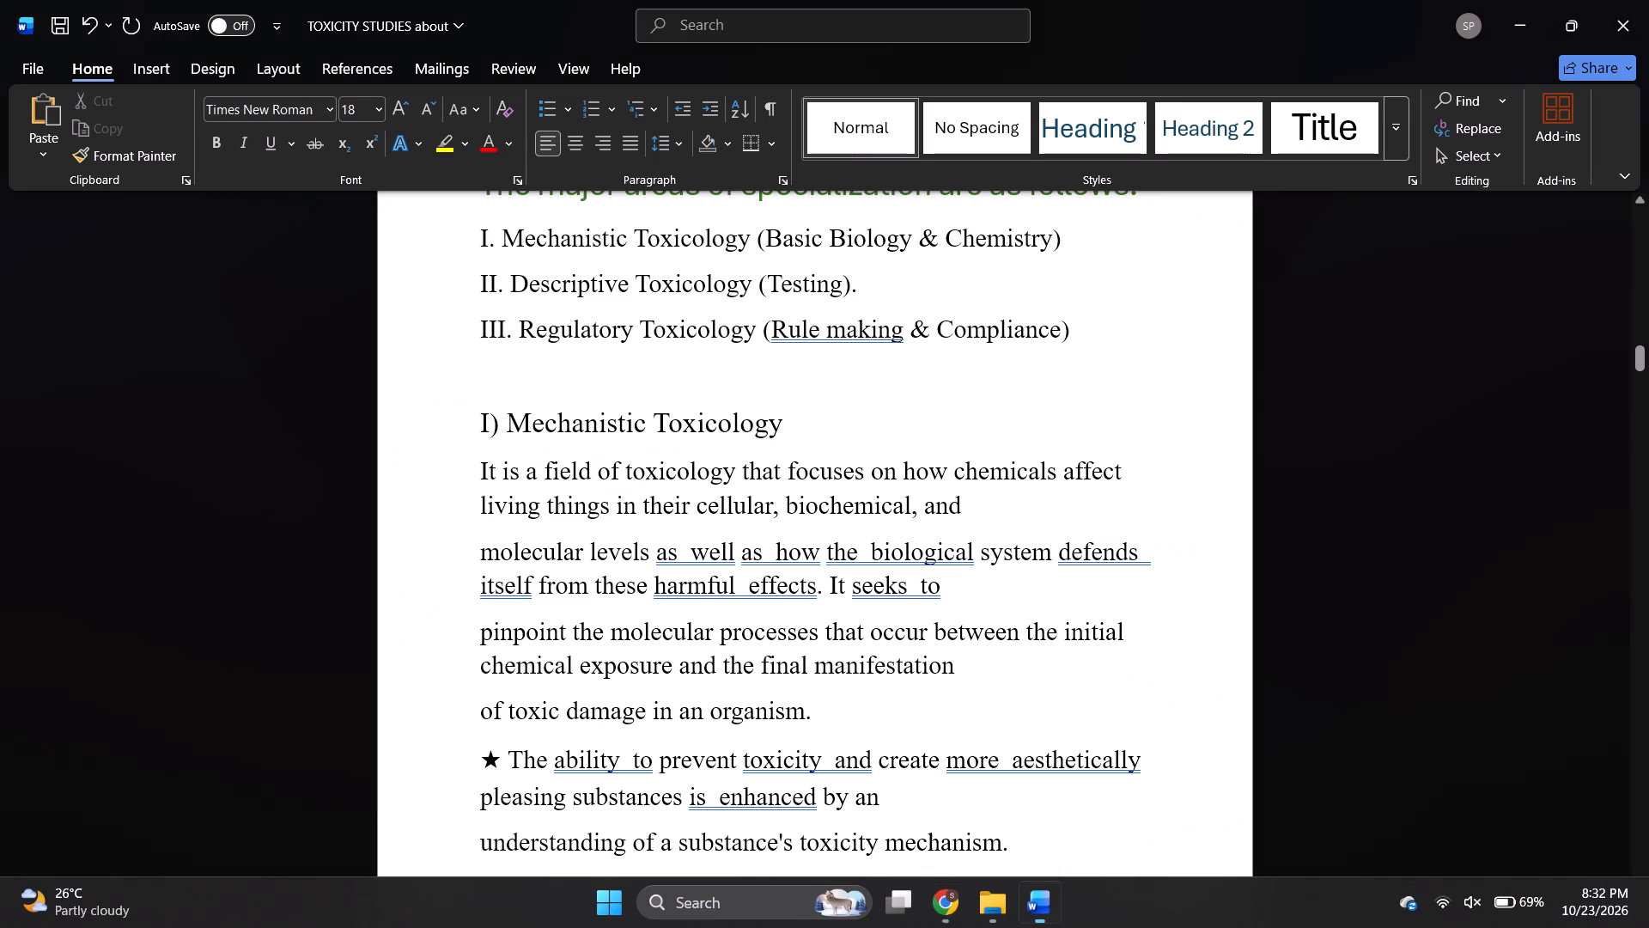
{"action": "scroll", "coordinate": [915, 702], "scroll_direction": "down", "scroll_amount": 8}
{"action": "scroll", "coordinate": [889, 636], "scroll_direction": "down", "scroll_amount": 4}
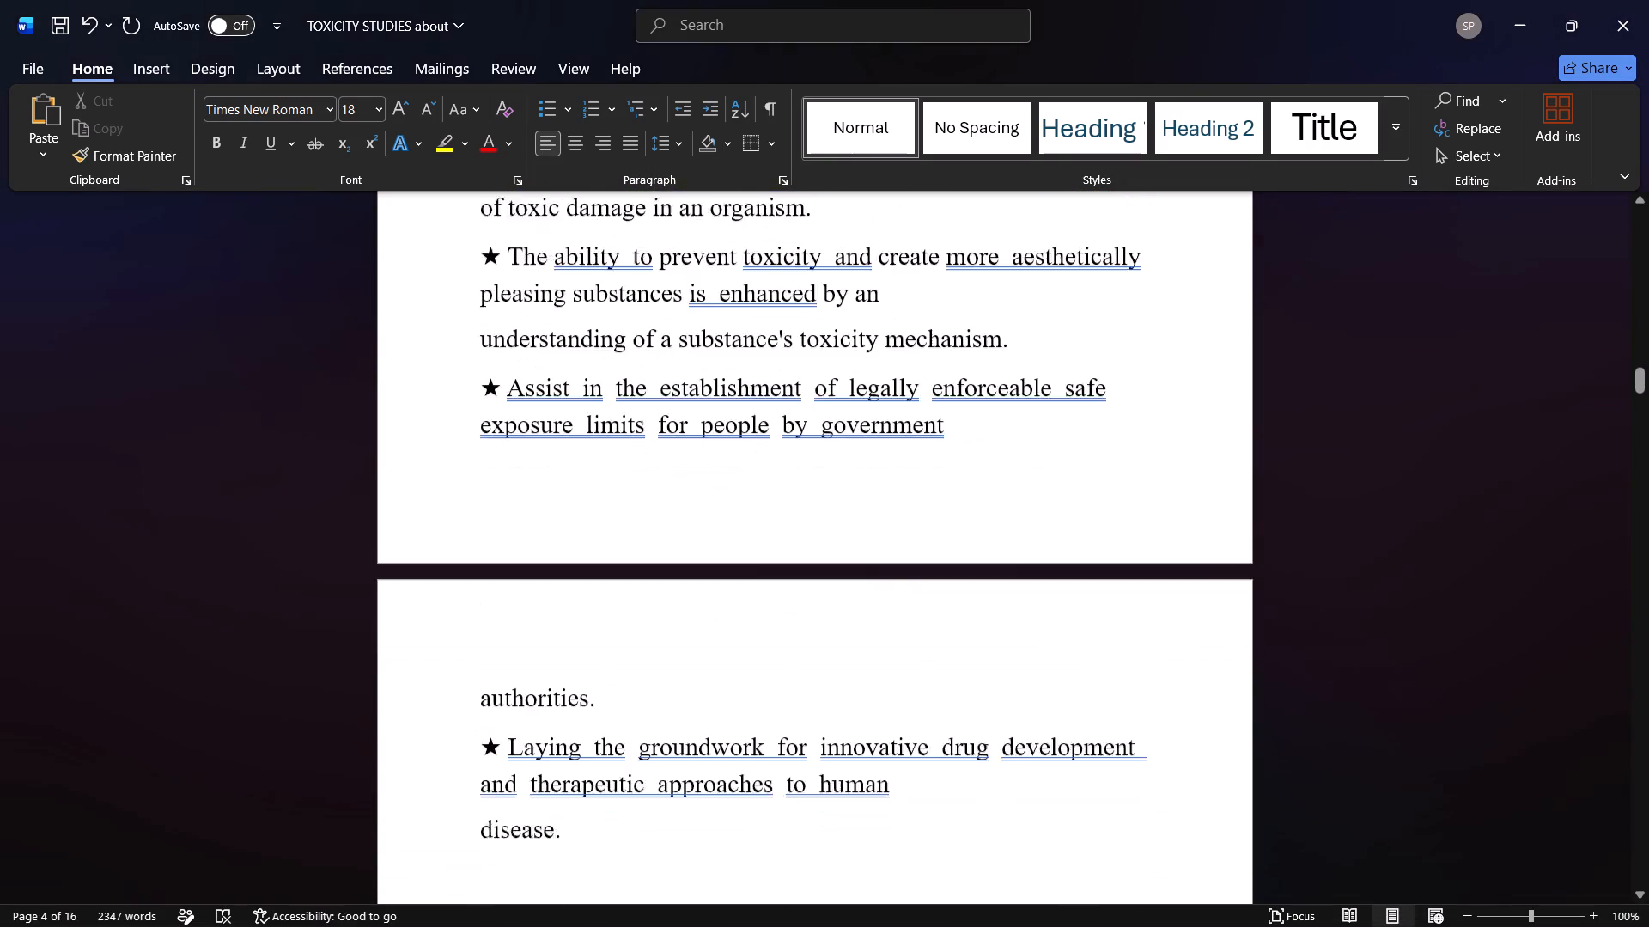
{"action": "scroll", "coordinate": [879, 623], "scroll_direction": "down", "scroll_amount": 16}
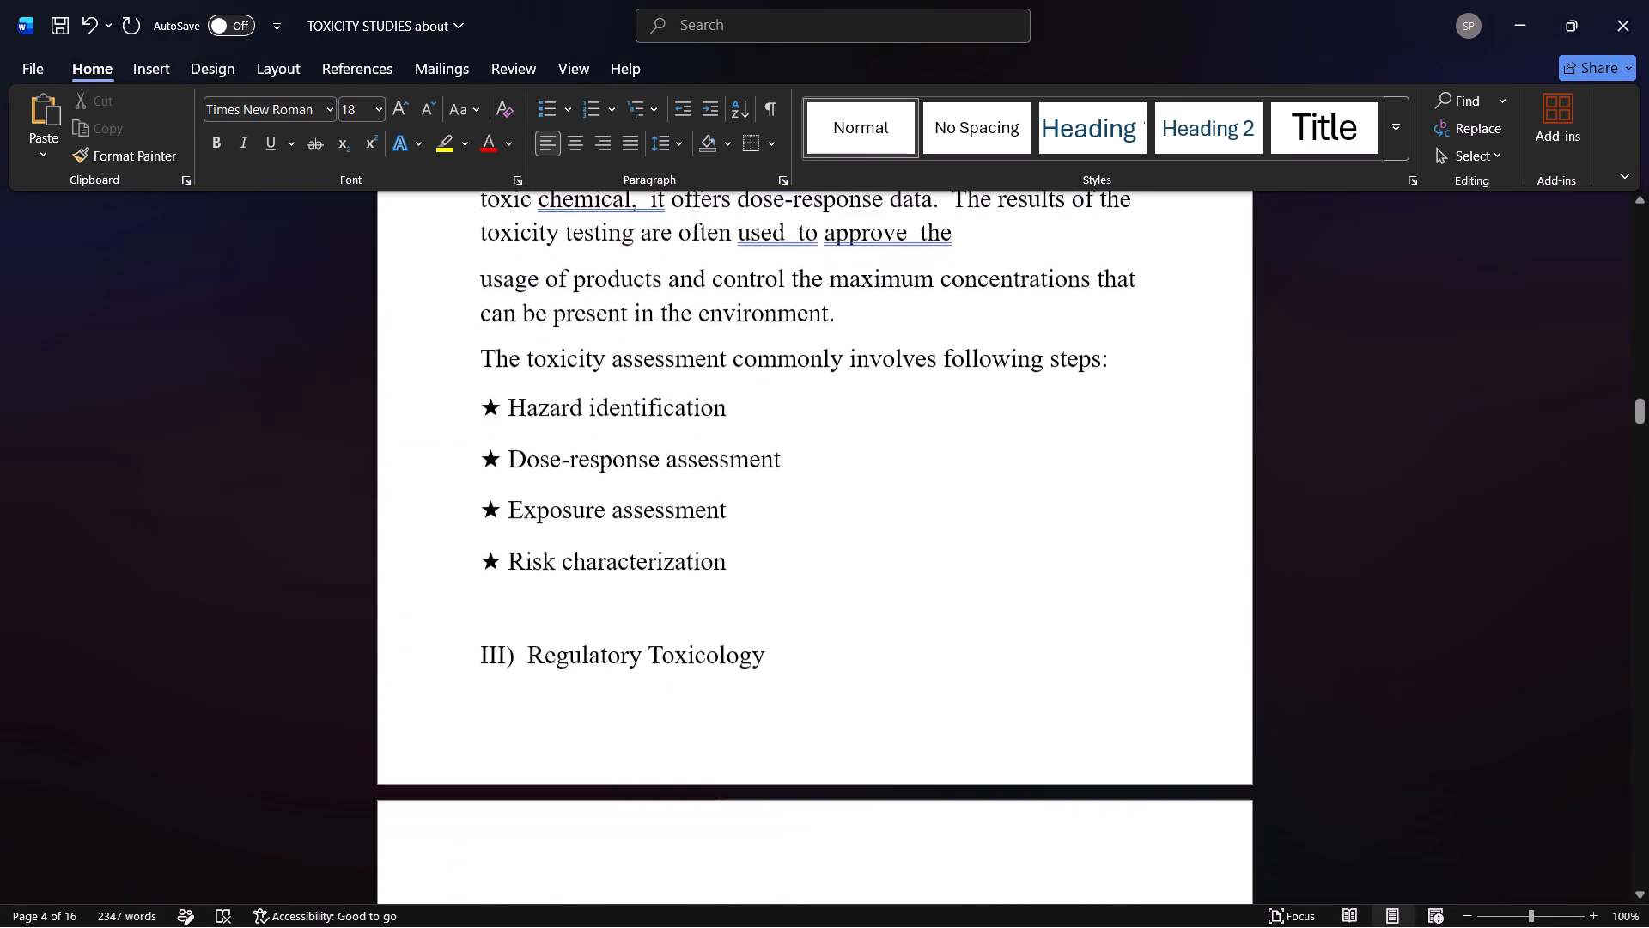
{"action": "scroll", "coordinate": [879, 615], "scroll_direction": "down", "scroll_amount": 8}
{"action": "scroll", "coordinate": [878, 613], "scroll_direction": "down", "scroll_amount": 15}
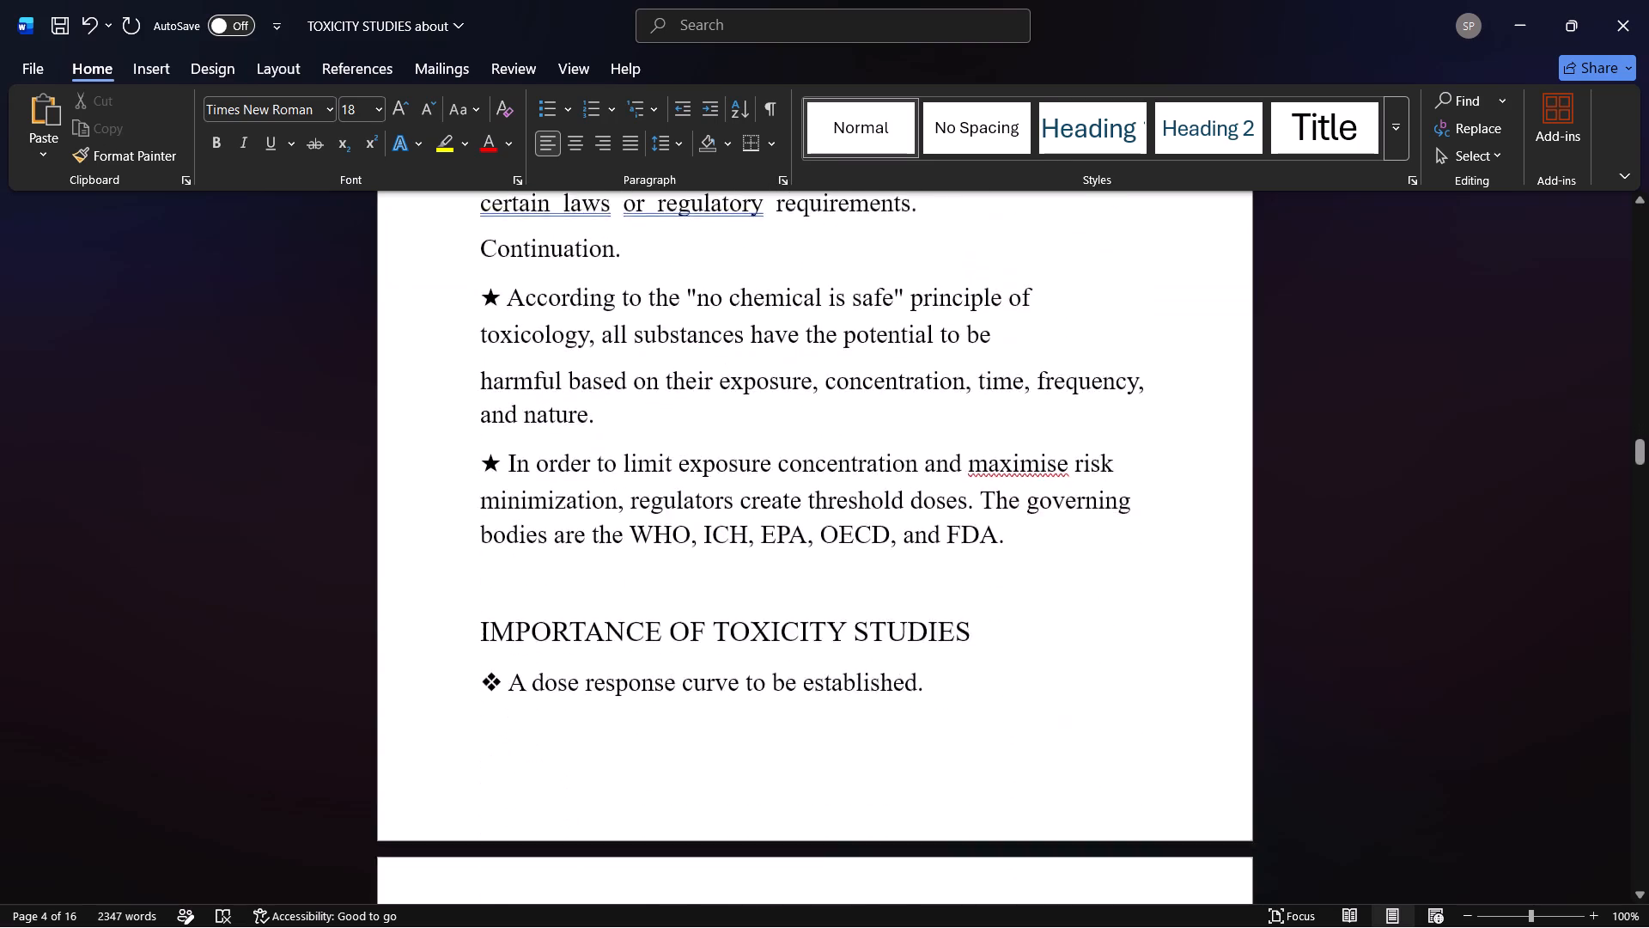
{"action": "scroll", "coordinate": [863, 605], "scroll_direction": "down", "scroll_amount": 4}
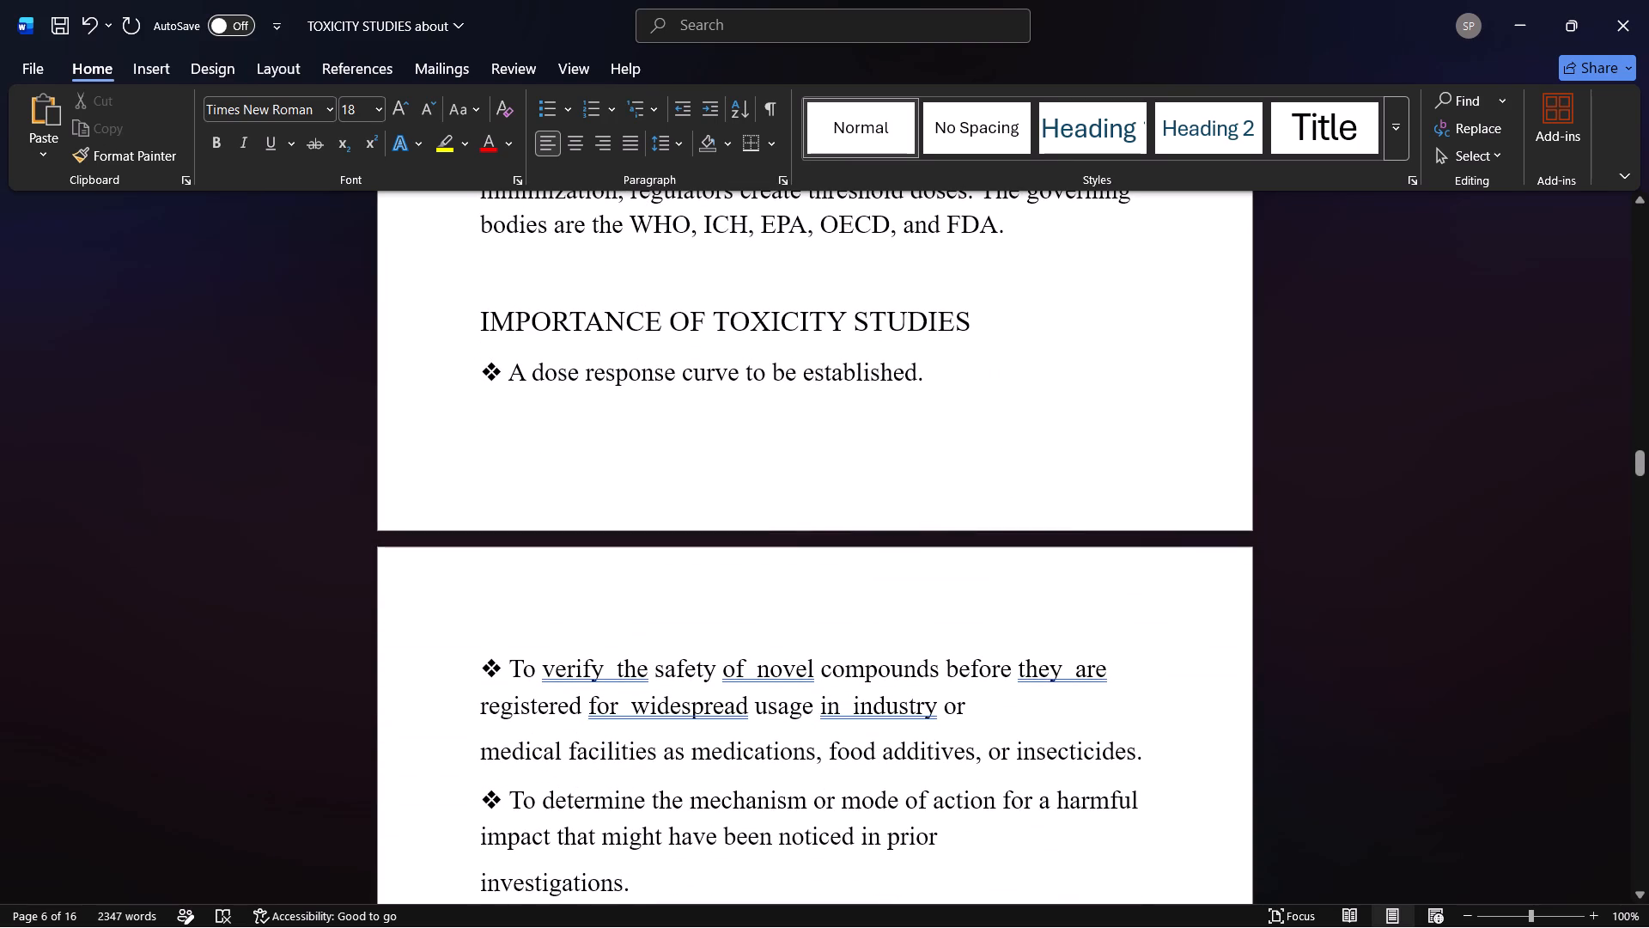
Review the rest of the importance list, the HISTORY section and the TYPES OF TOXICOLOGY table.
{"action": "scroll", "coordinate": [768, 423], "scroll_direction": "down", "scroll_amount": 9}
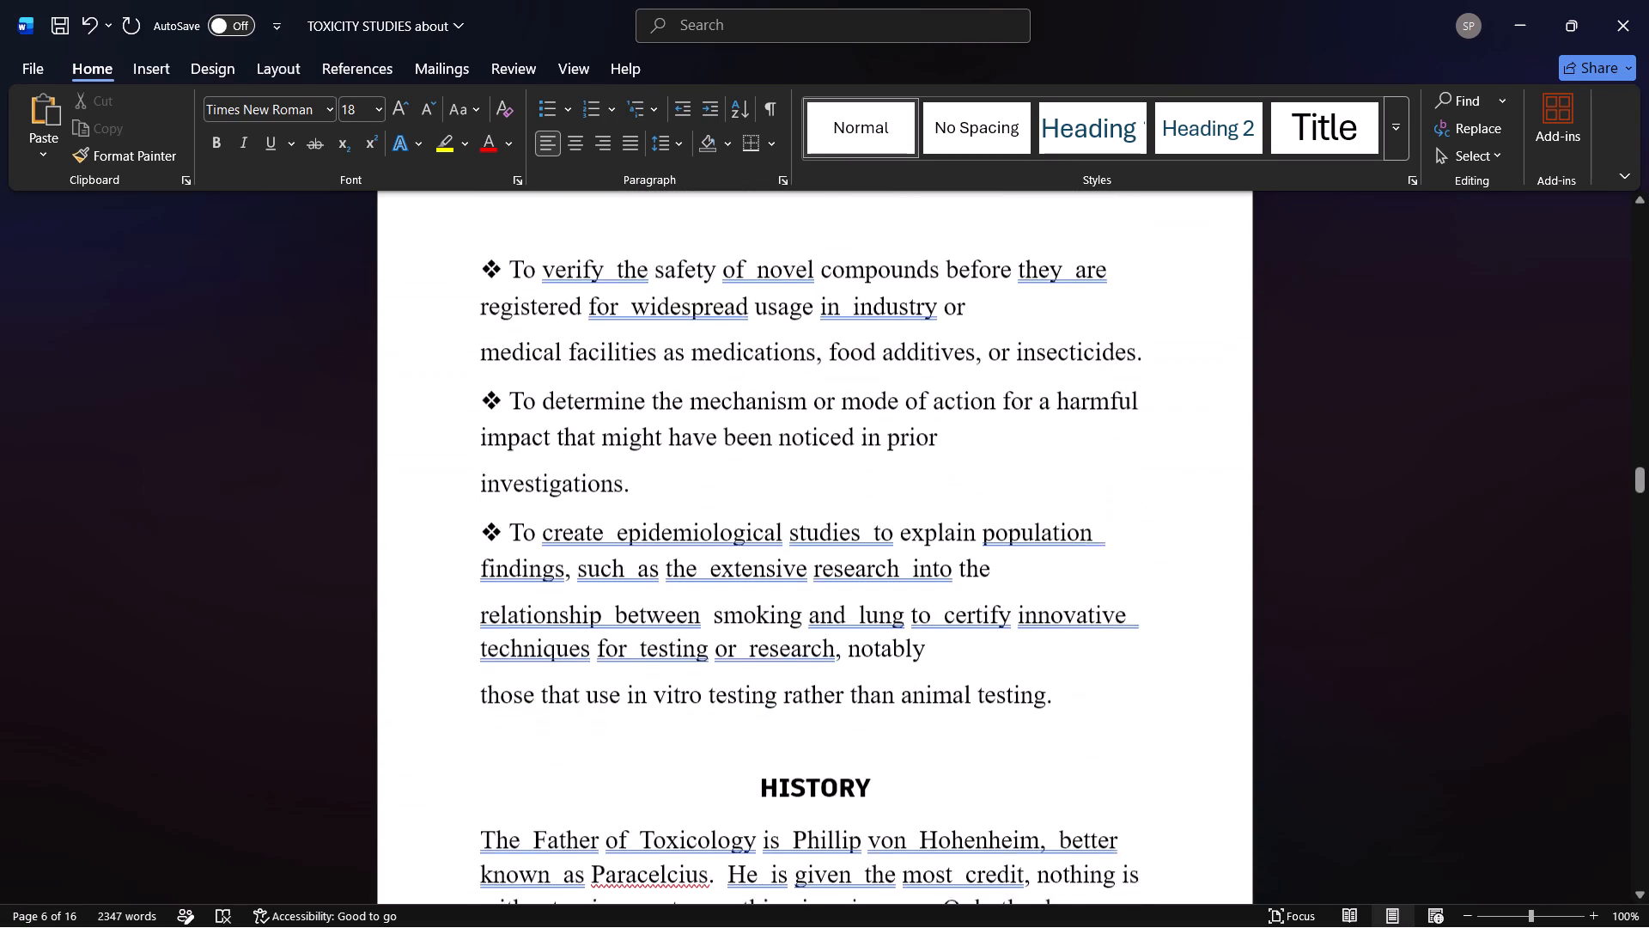
{"action": "scroll", "coordinate": [765, 413], "scroll_direction": "down", "scroll_amount": 8}
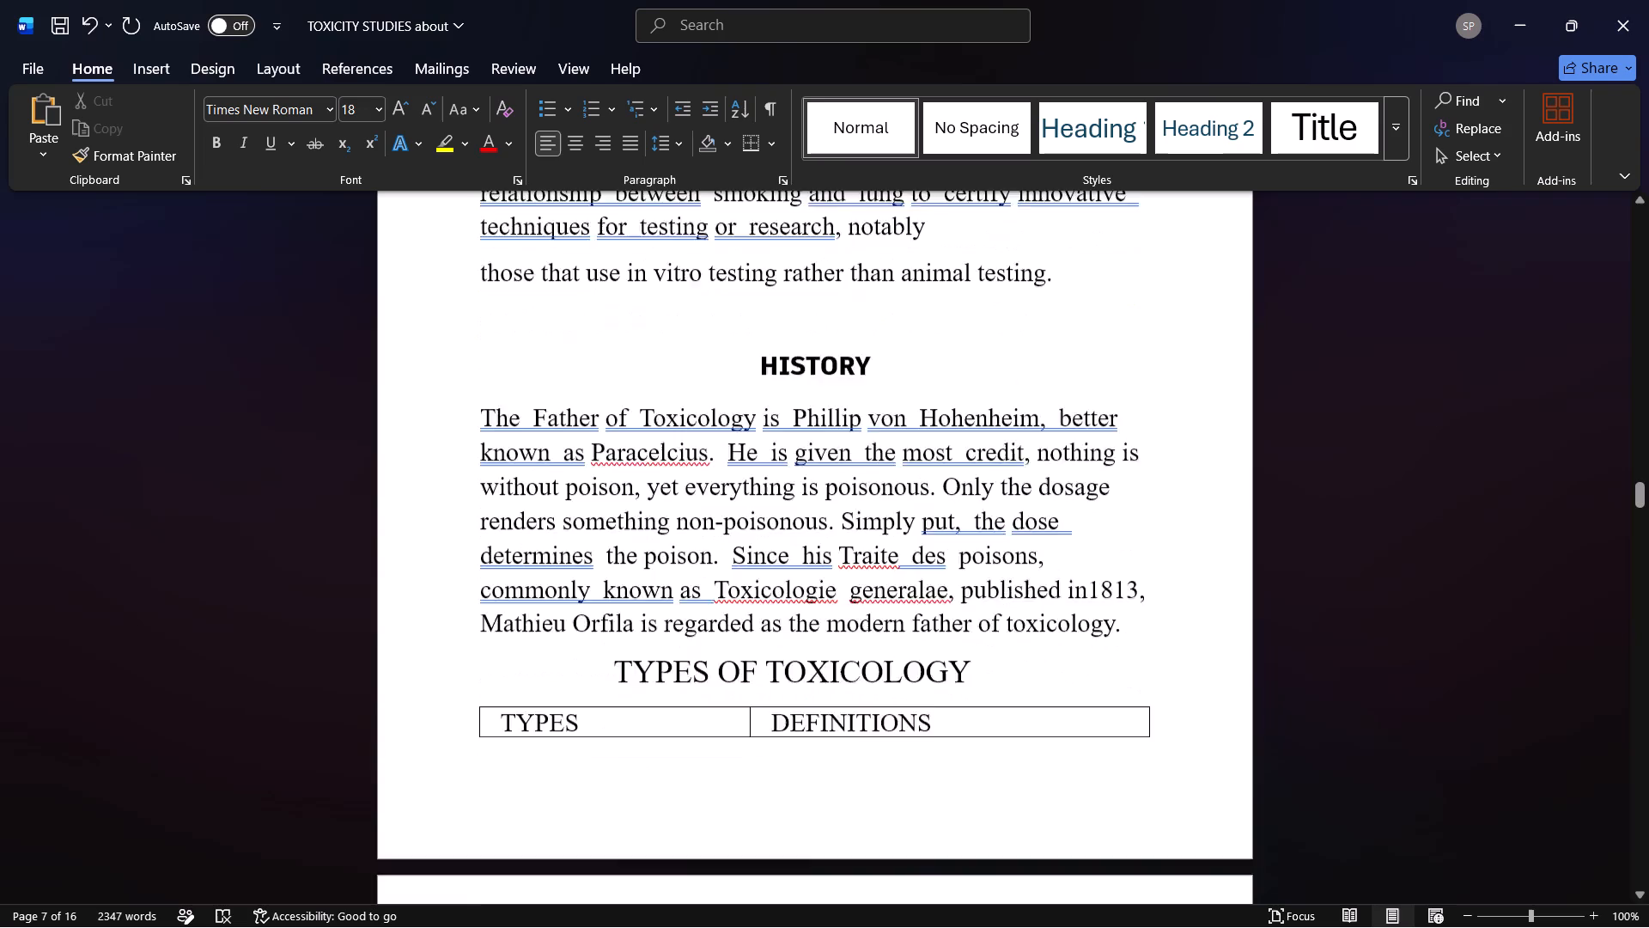
{"action": "scroll", "coordinate": [766, 407], "scroll_direction": "down", "scroll_amount": 15}
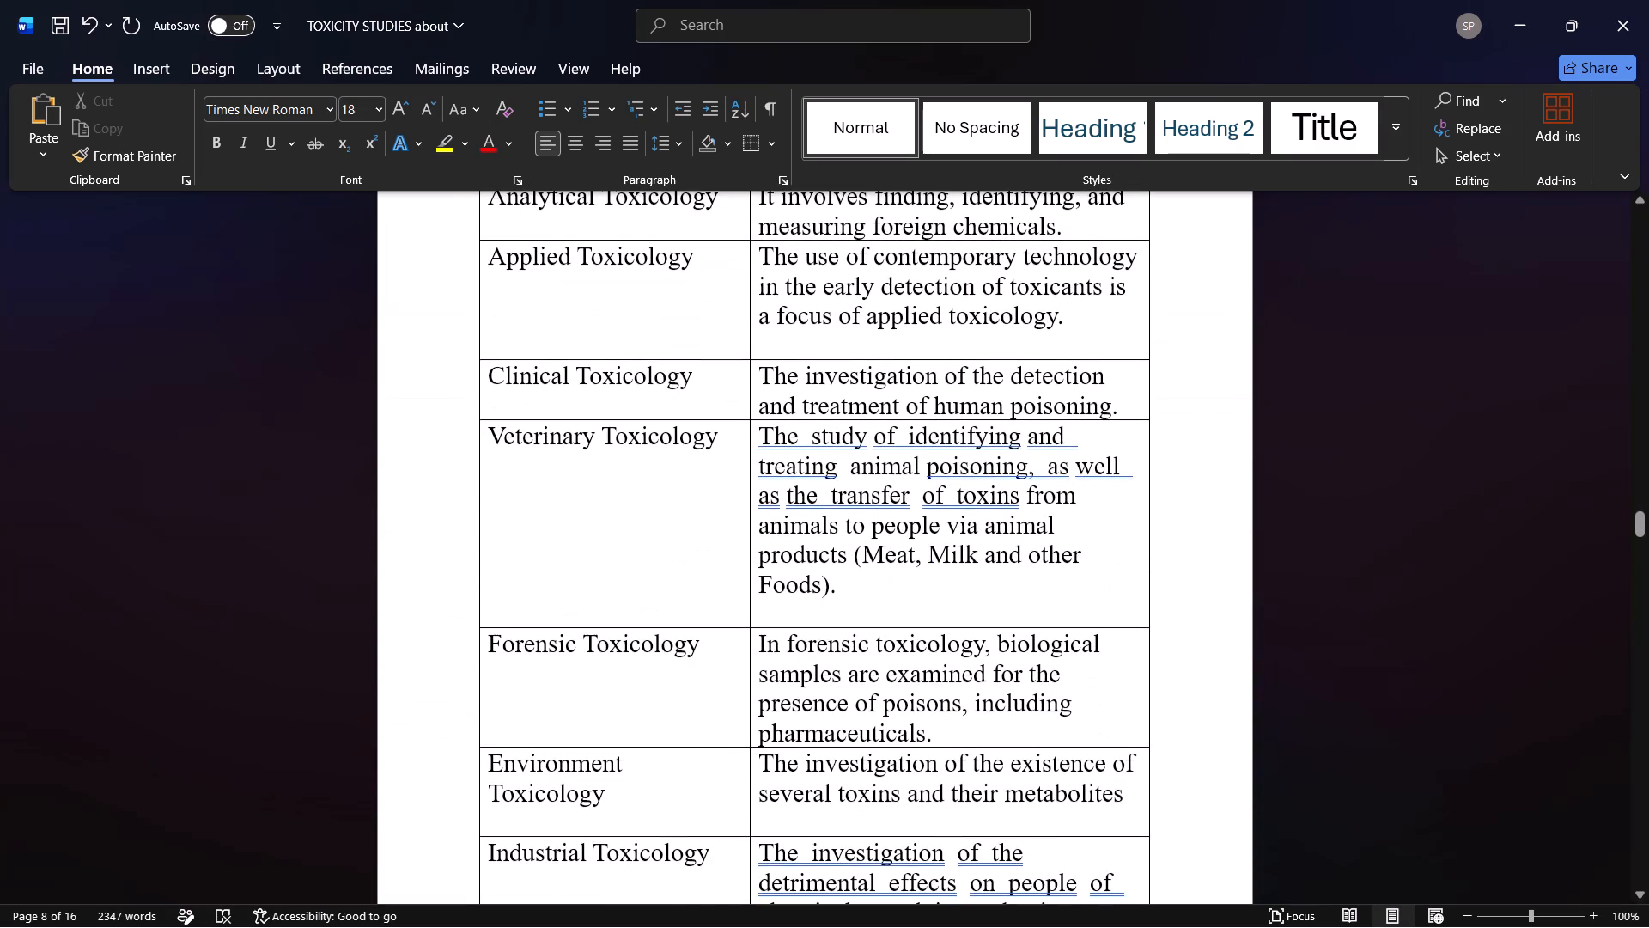
{"action": "scroll", "coordinate": [772, 399], "scroll_direction": "down", "scroll_amount": 14}
{"action": "scroll", "coordinate": [774, 394], "scroll_direction": "down", "scroll_amount": 7}
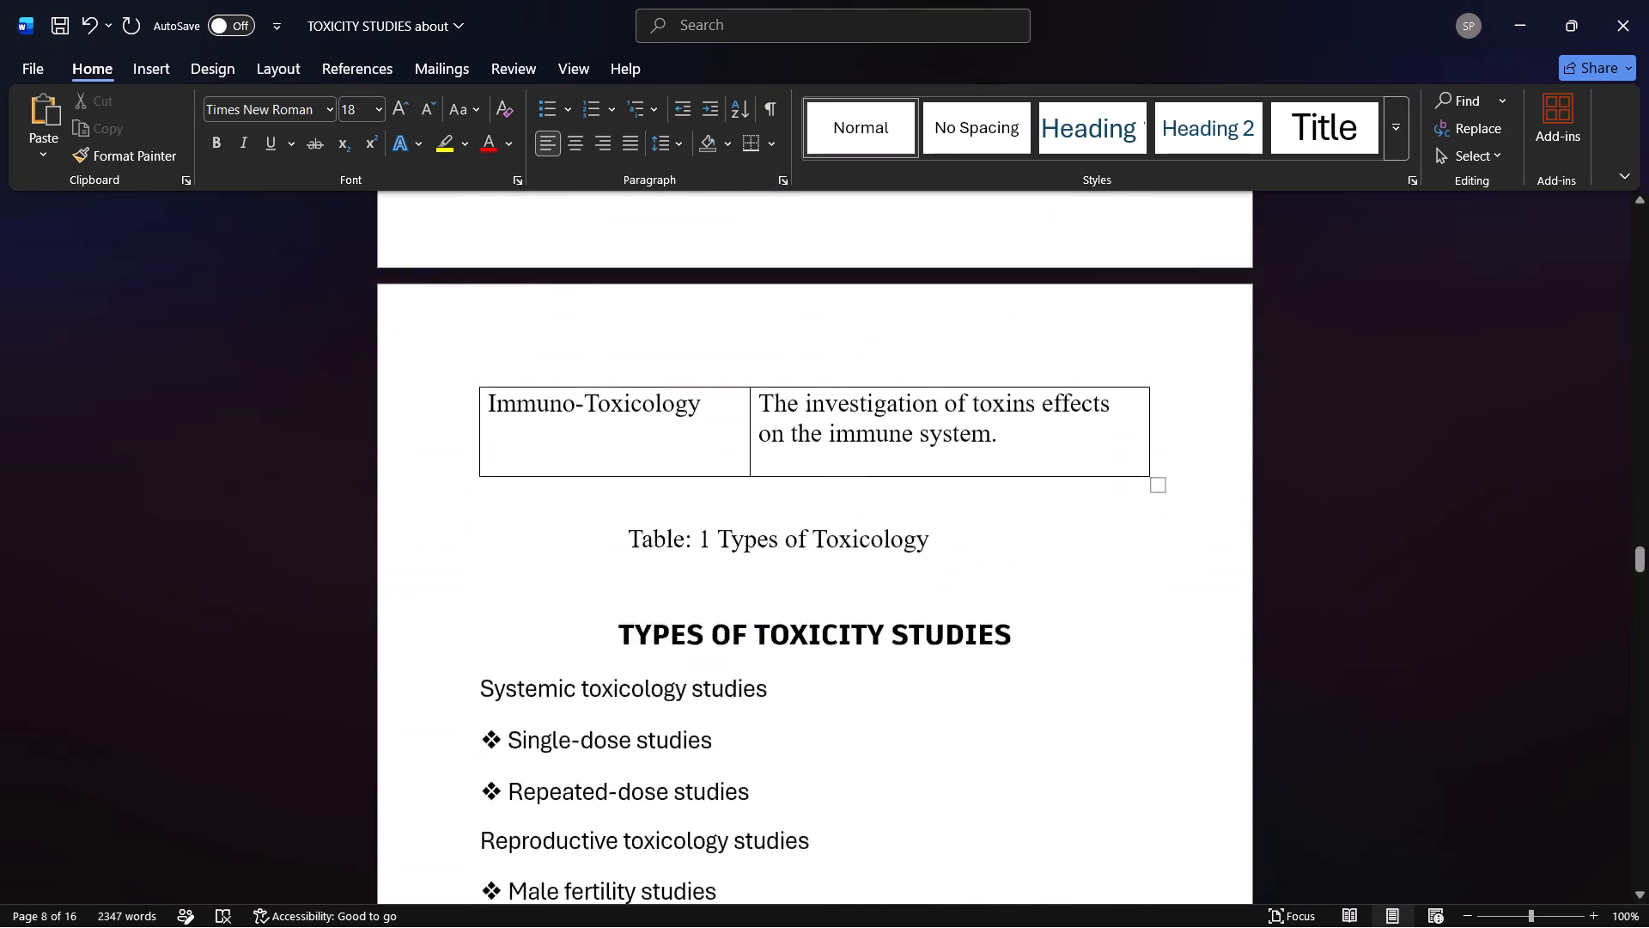
Look over the TYPES OF TOXICITY STUDIES list and the systemic and reproductive toxicity headings that follow it.
{"action": "scroll", "coordinate": [774, 394], "scroll_direction": "down", "scroll_amount": 6}
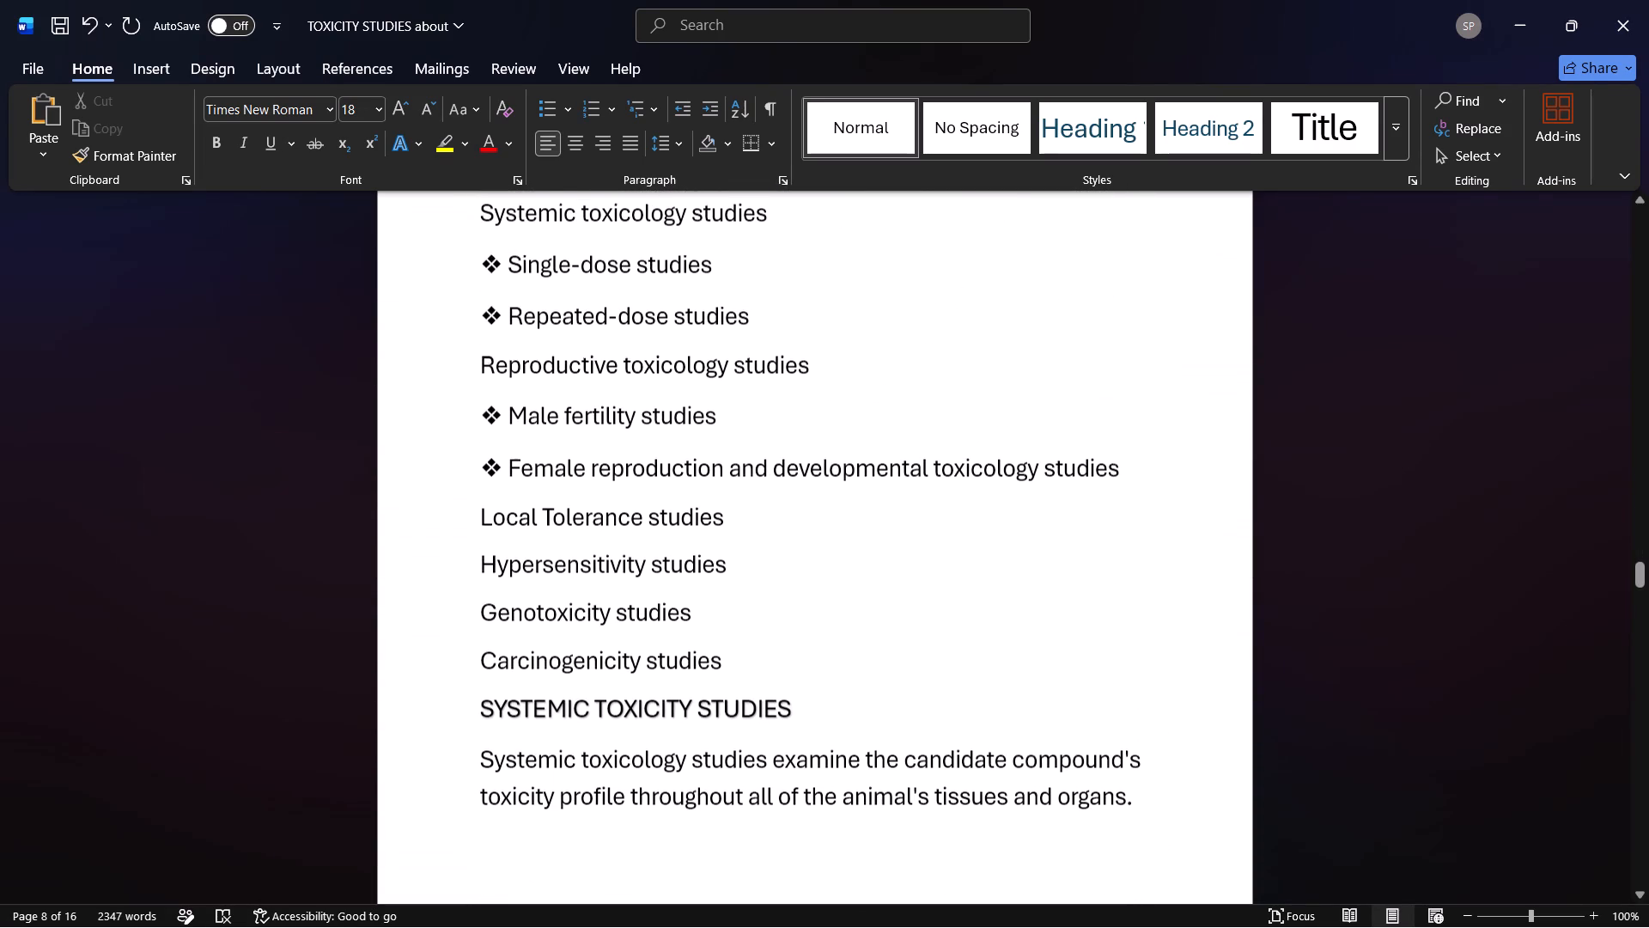
{"action": "scroll", "coordinate": [776, 393], "scroll_direction": "down", "scroll_amount": 11}
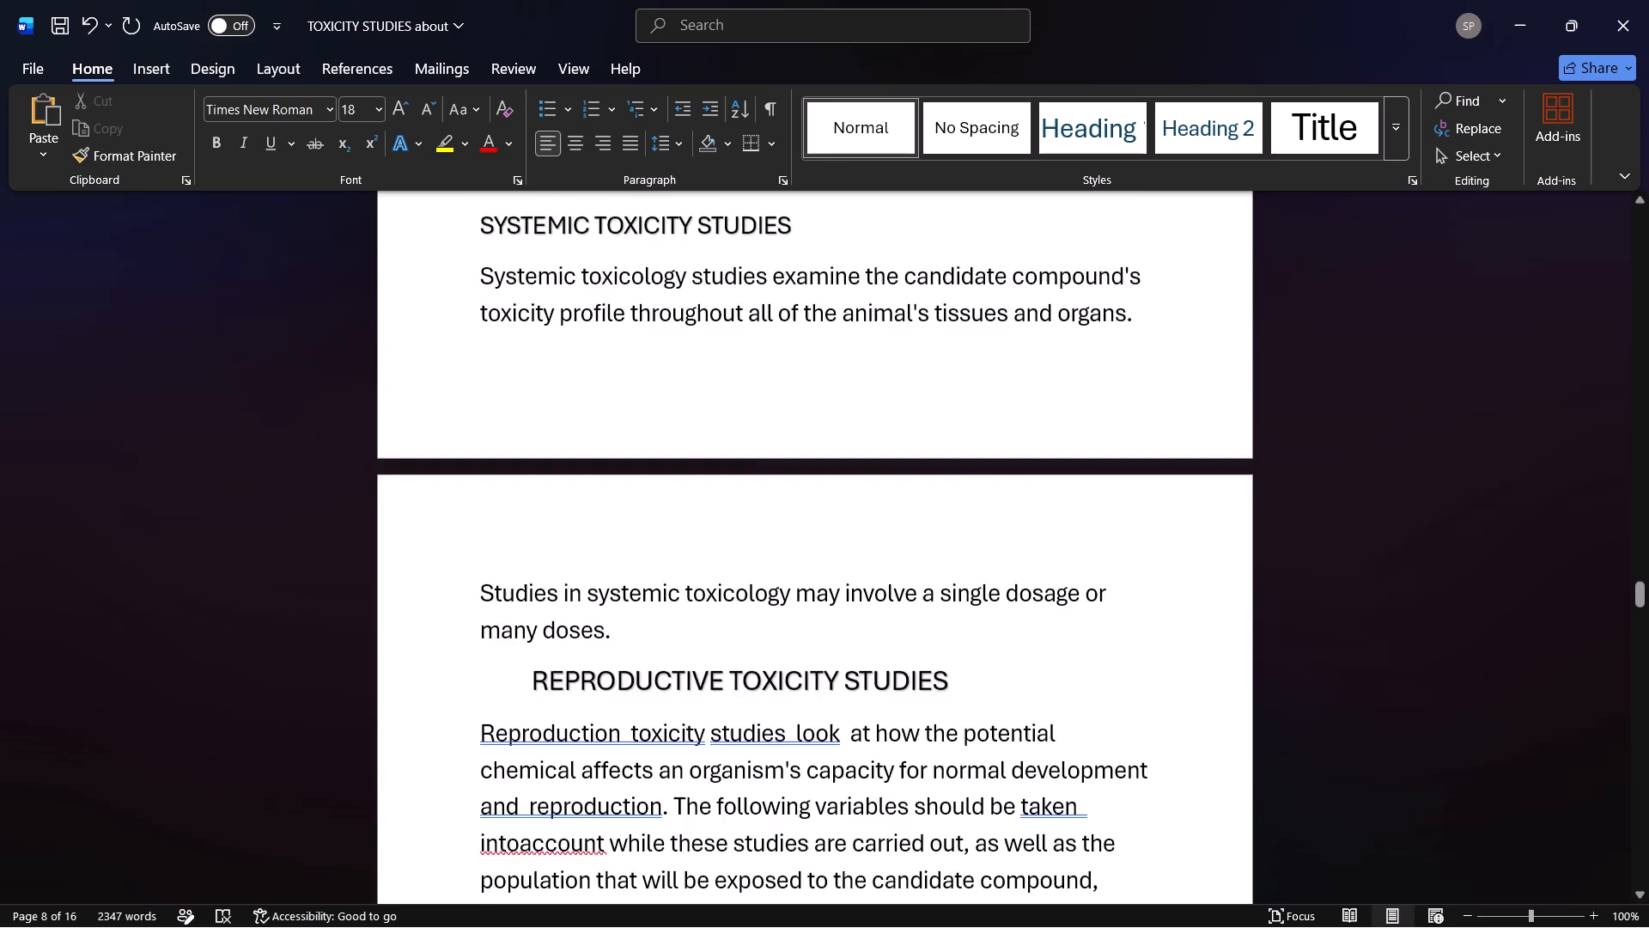
{"action": "scroll", "coordinate": [776, 393], "scroll_direction": "down", "scroll_amount": 2}
{"action": "scroll", "coordinate": [776, 393], "scroll_direction": "up", "scroll_amount": 12}
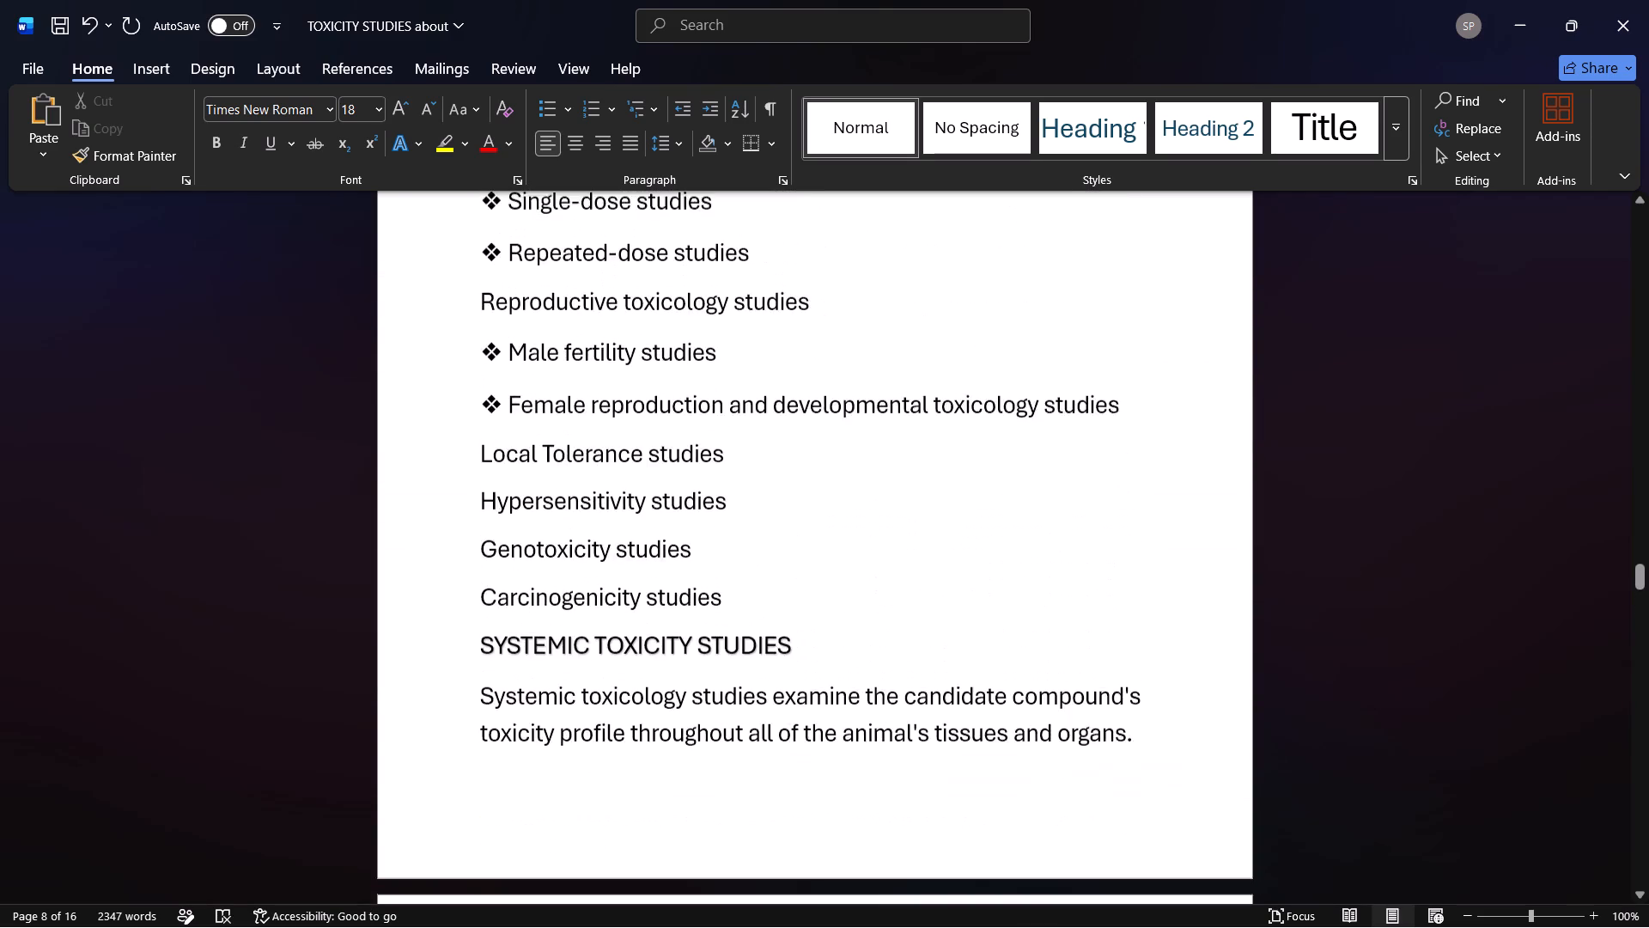
{"action": "scroll", "coordinate": [777, 393], "scroll_direction": "up", "scroll_amount": 5}
{"action": "scroll", "coordinate": [777, 393], "scroll_direction": "down", "scroll_amount": 4}
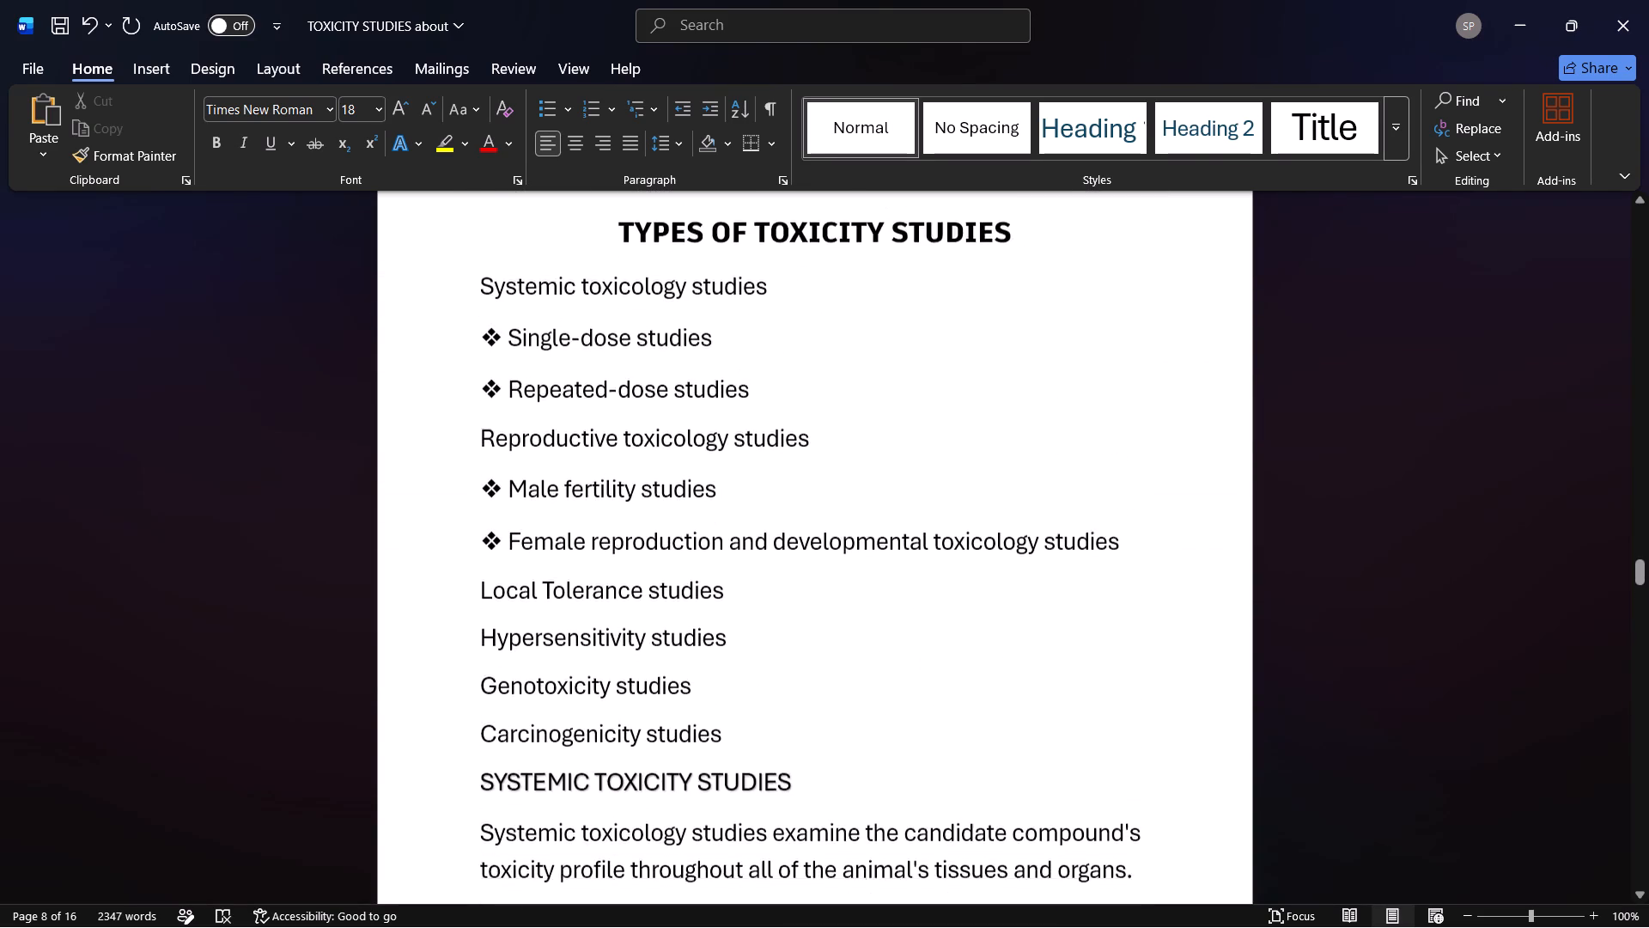
Enlarge the SYSTEMIC TOXICITY STUDIES heading, trying font sizes 24 and 20 and settling on 22.
{"action": "scroll", "coordinate": [777, 394], "scroll_direction": "down", "scroll_amount": 7}
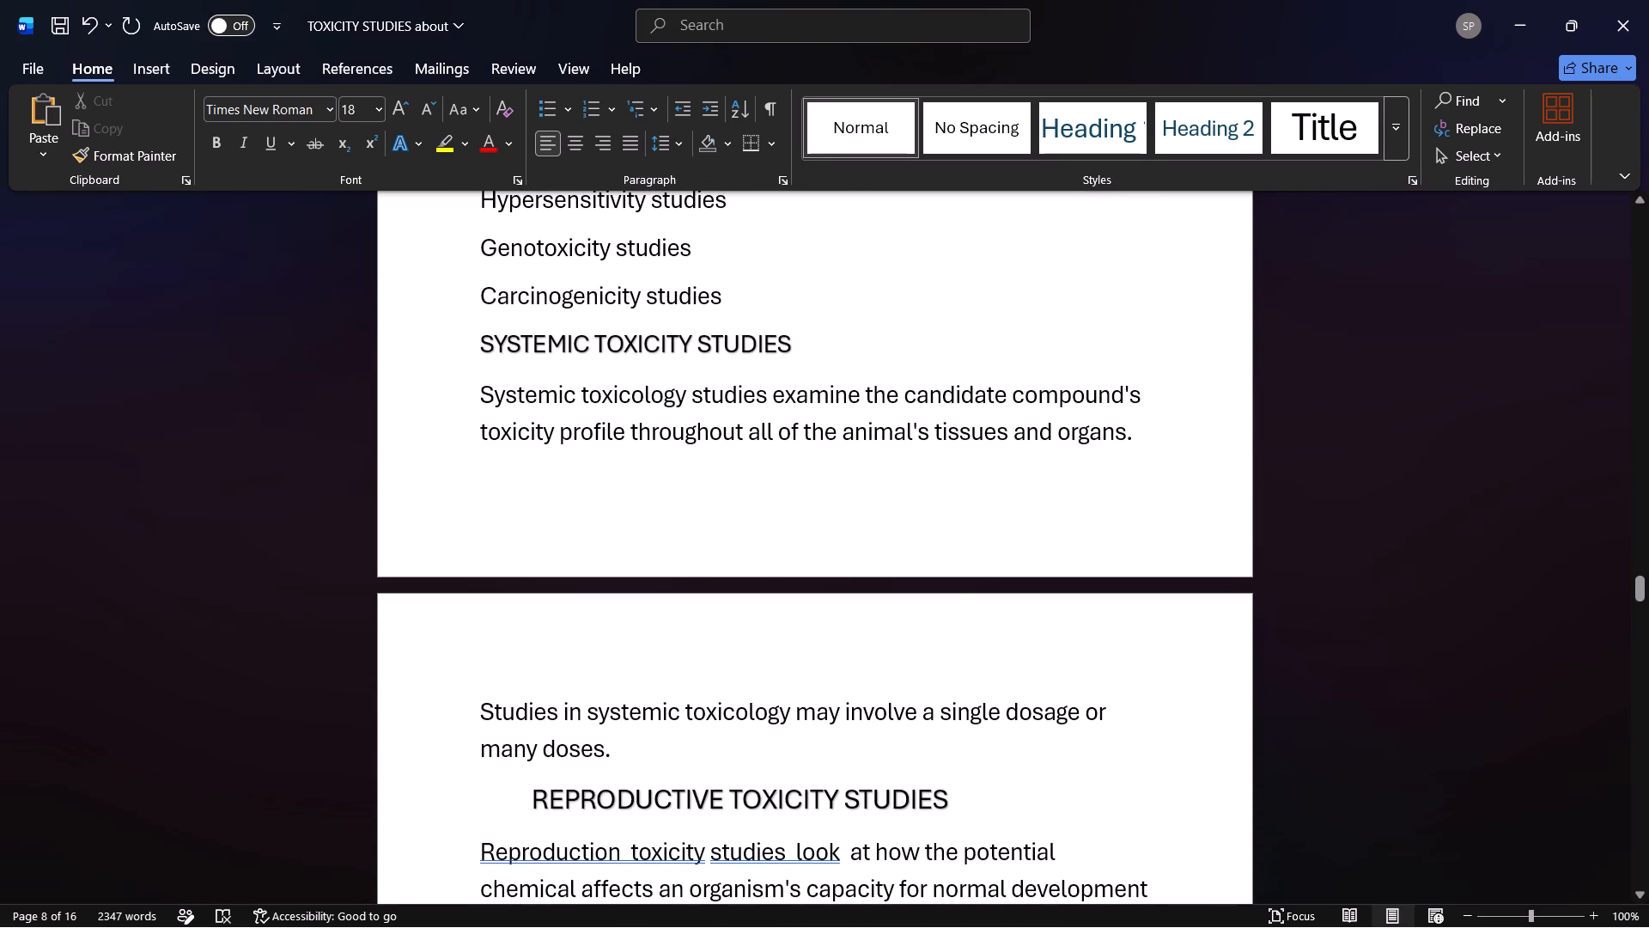
{"action": "left_click_drag", "start_coordinate": [478, 351], "coordinate": [522, 346]}
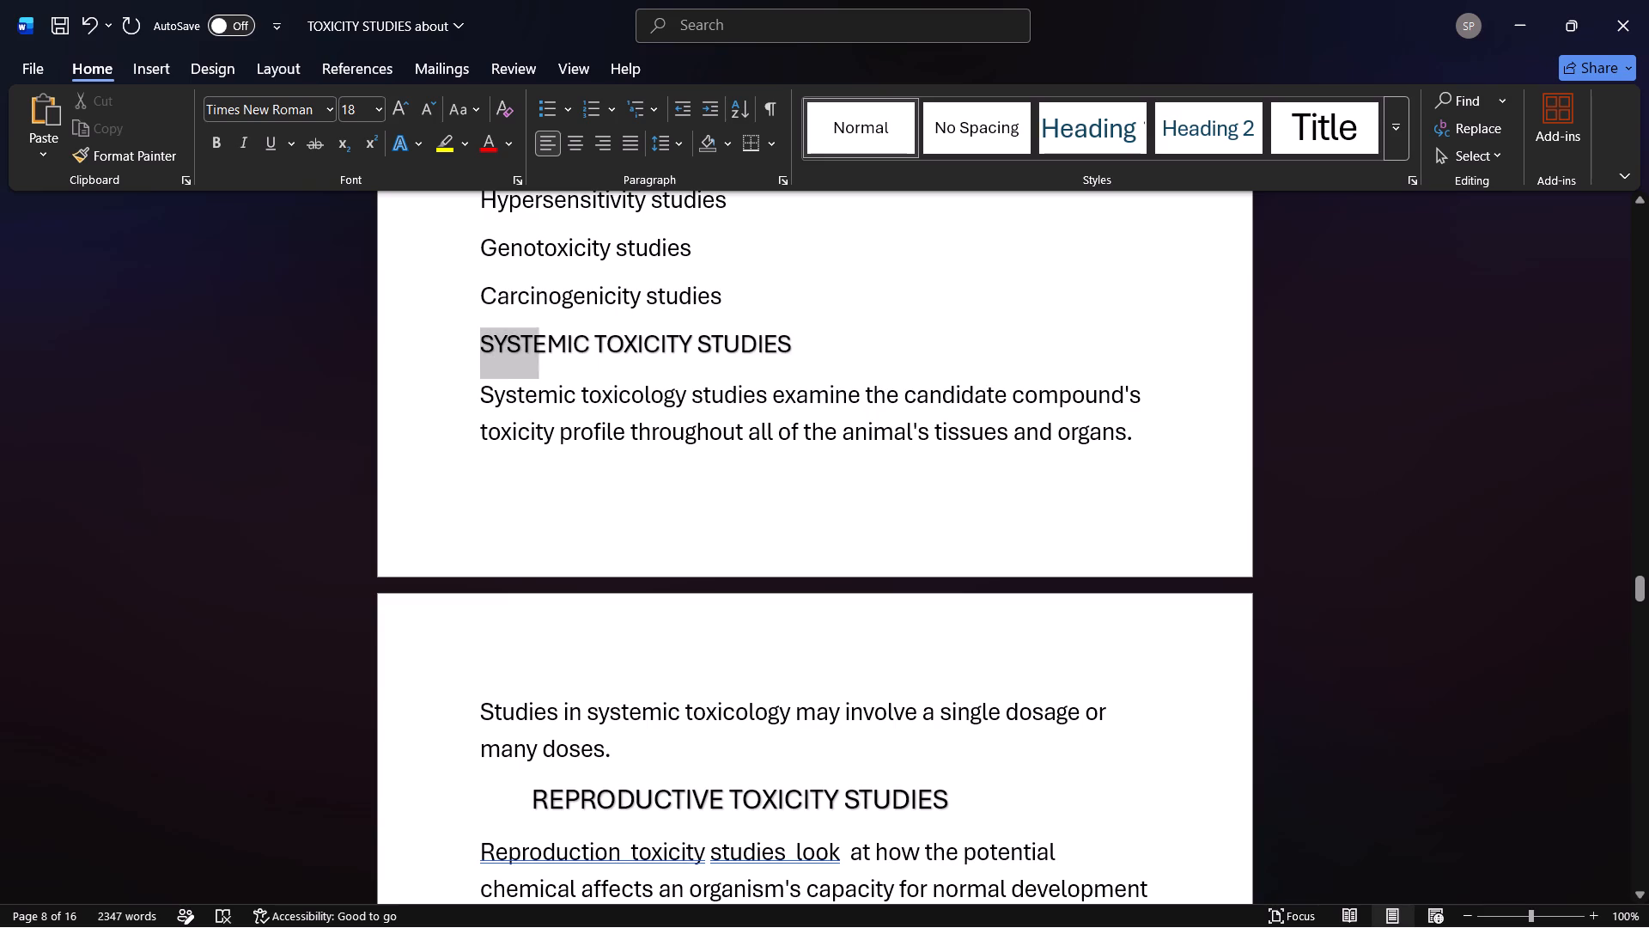
{"action": "left_click_drag", "start_coordinate": [522, 346], "coordinate": [793, 351]}
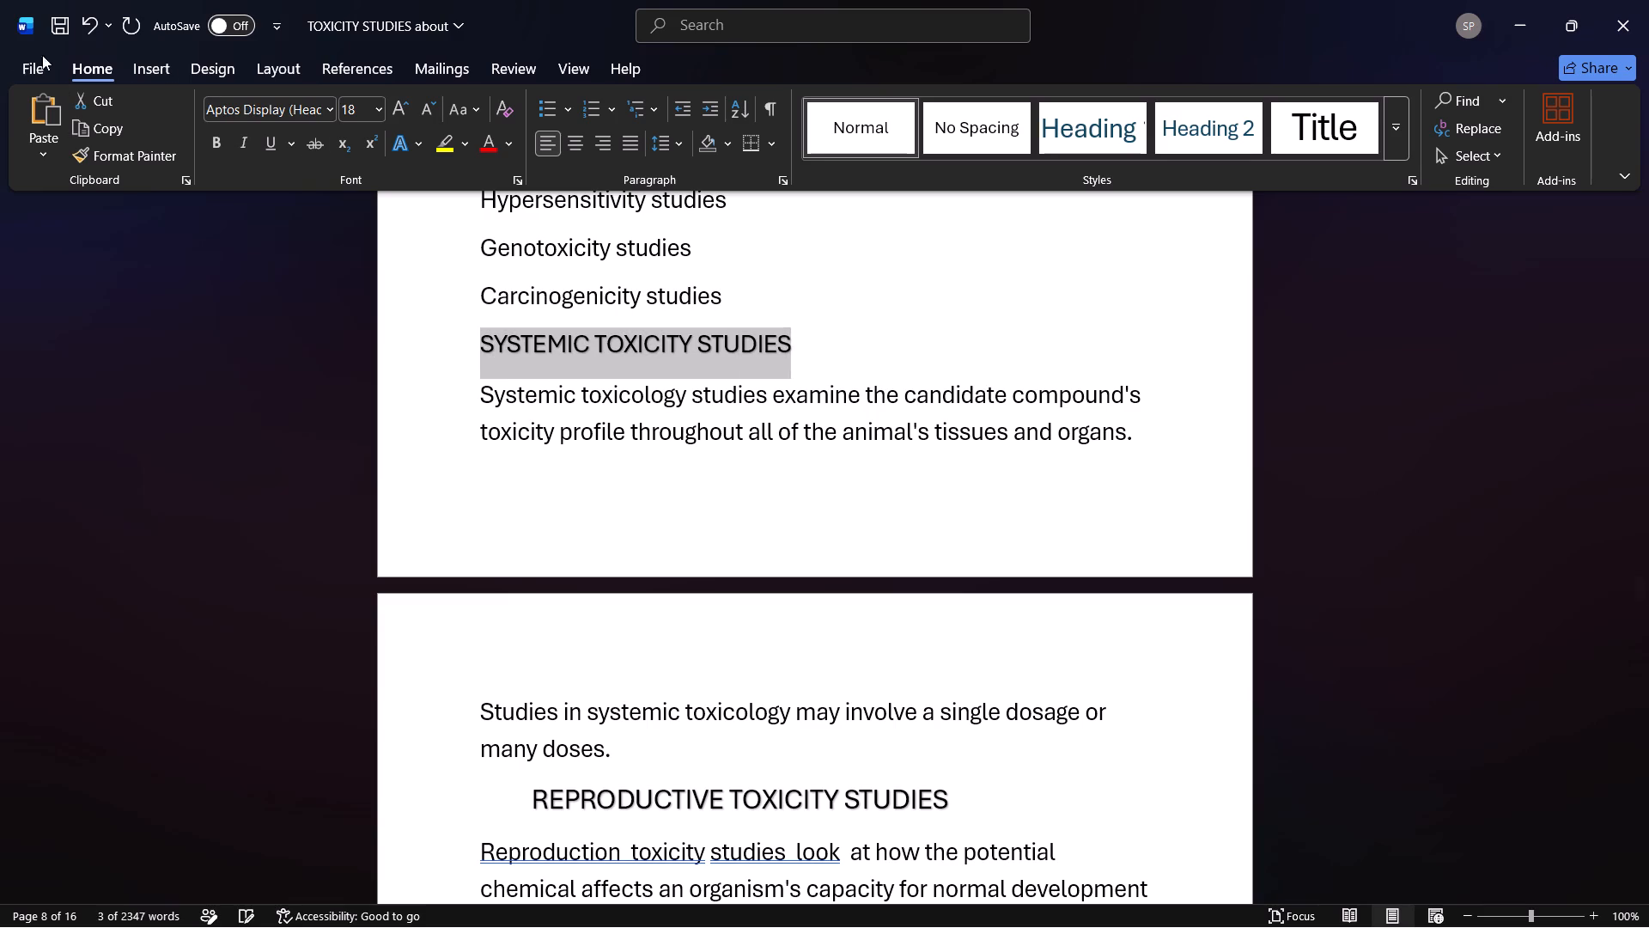
{"action": "left_click", "coordinate": [377, 103]}
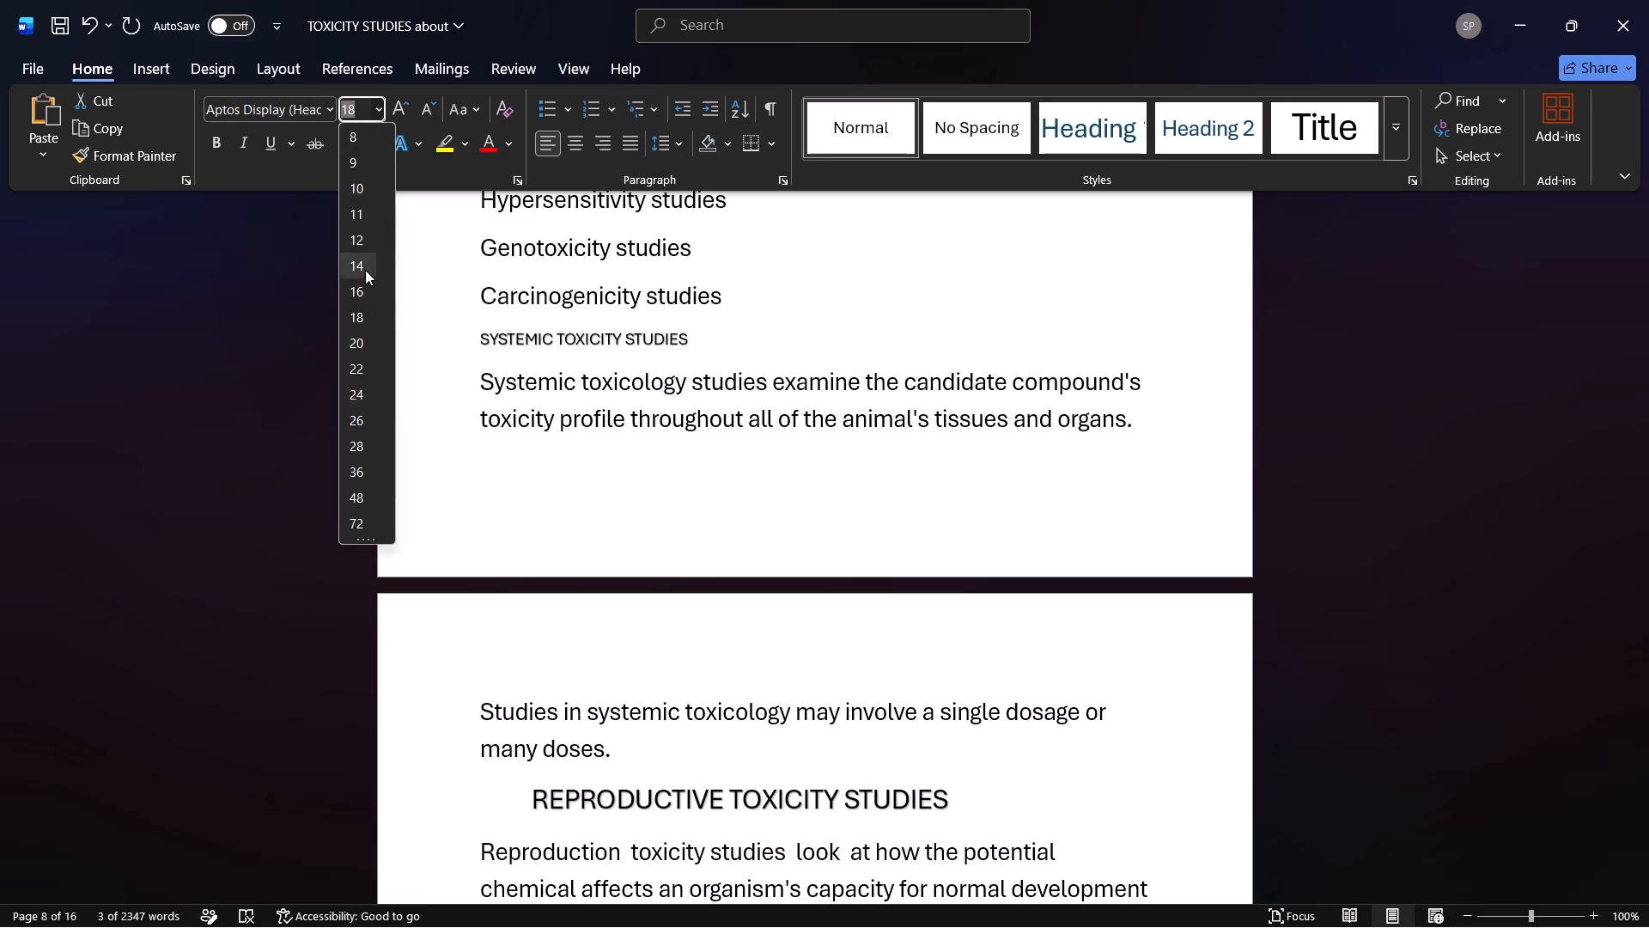
{"action": "left_click", "coordinate": [356, 392]}
{"action": "left_click", "coordinate": [330, 333]}
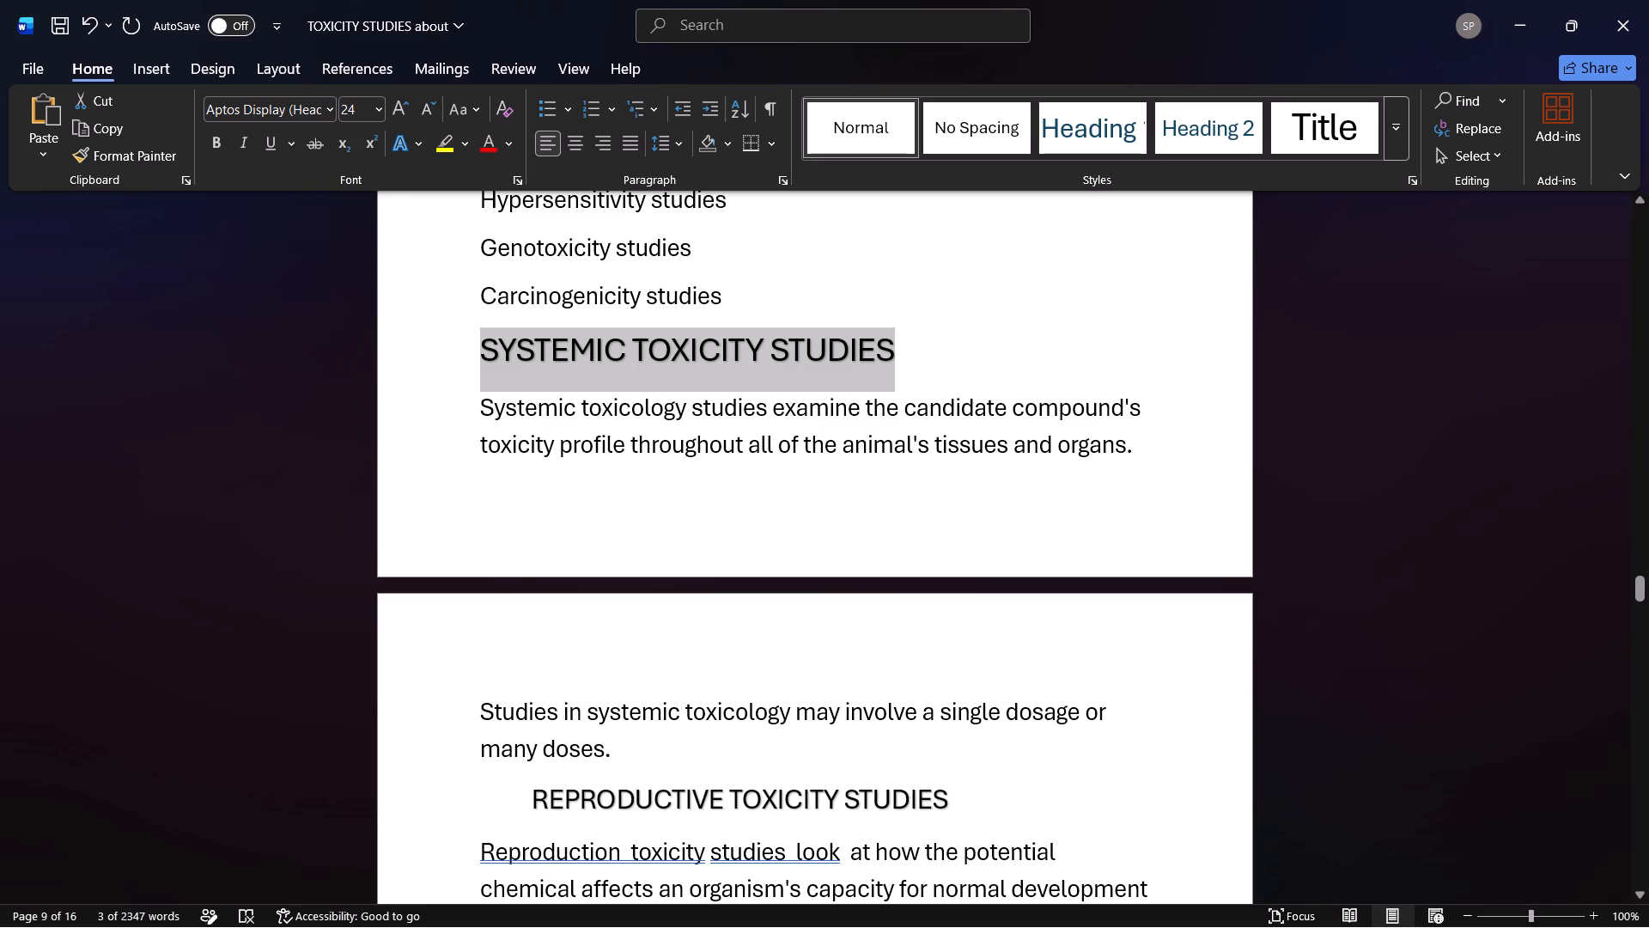
{"action": "left_click", "coordinate": [372, 113]}
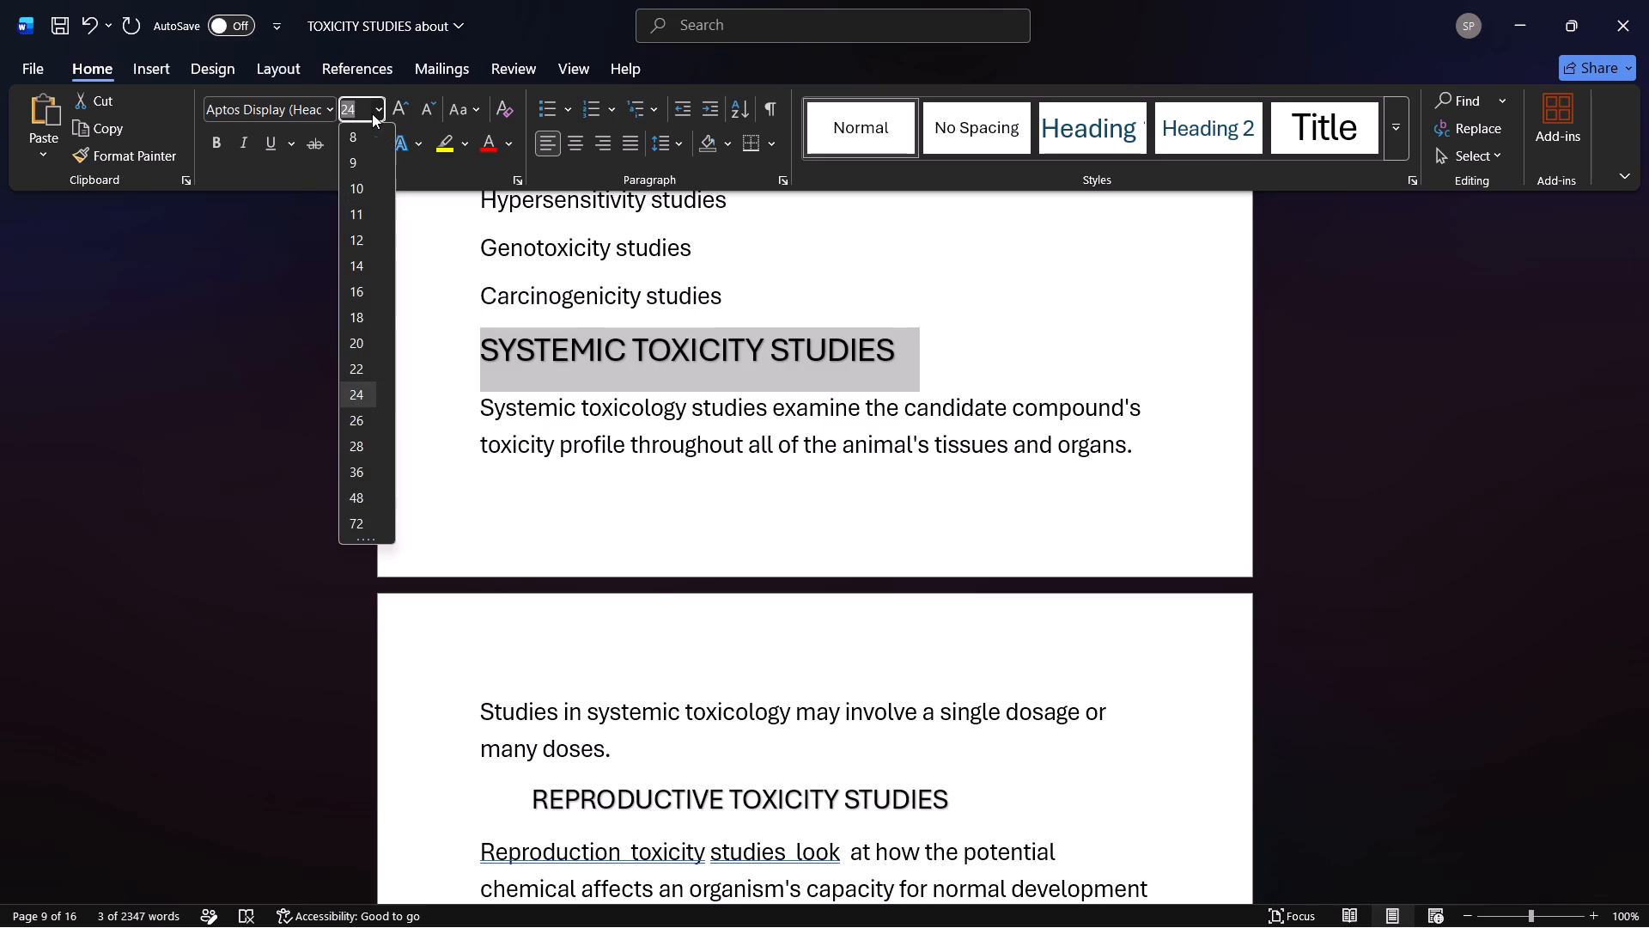
{"action": "left_click", "coordinate": [353, 345]}
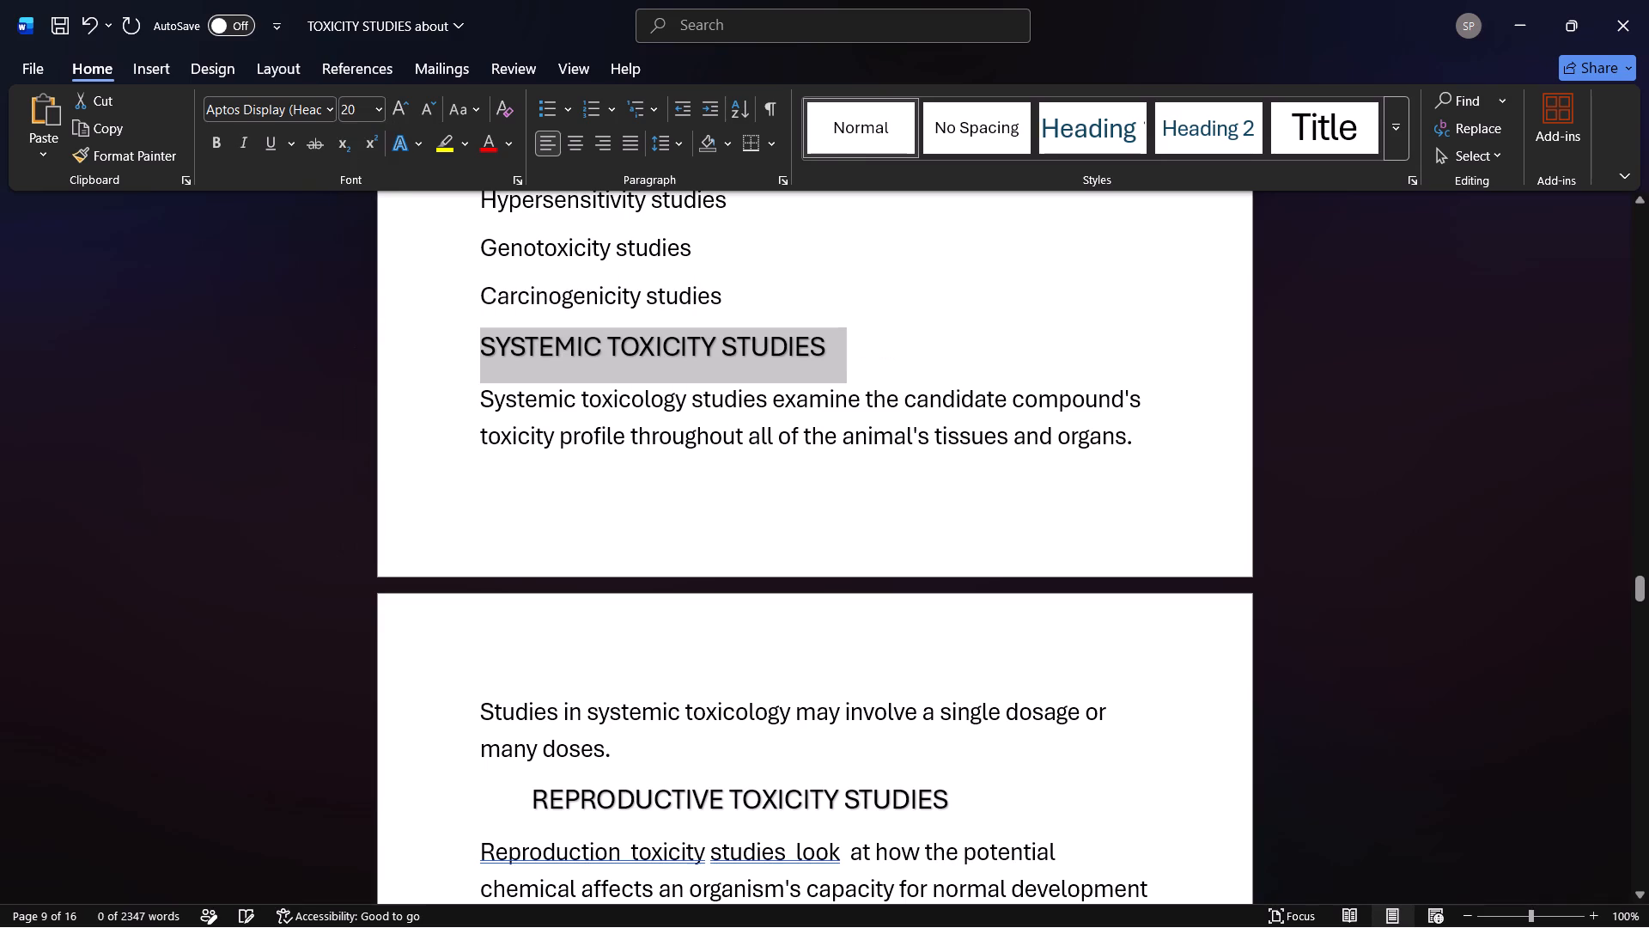
{"action": "left_click", "coordinate": [402, 106]}
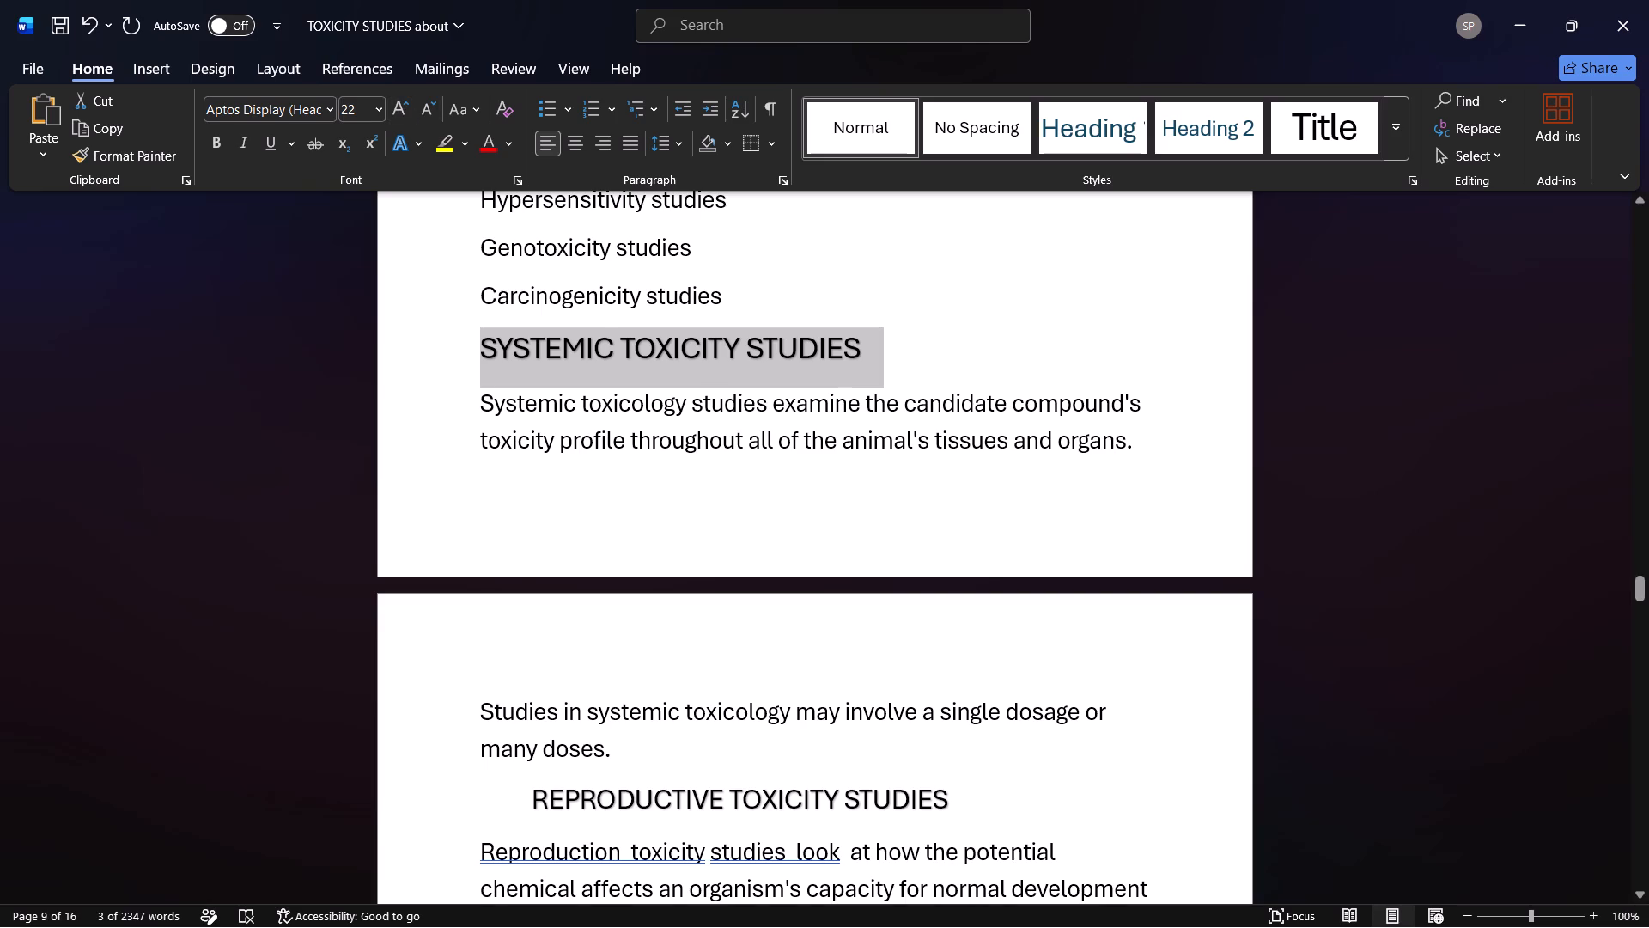
{"action": "left_click", "coordinate": [229, 357]}
{"action": "scroll", "coordinate": [243, 320], "scroll_direction": "down", "scroll_amount": 1}
{"action": "right_click", "coordinate": [350, 302]}
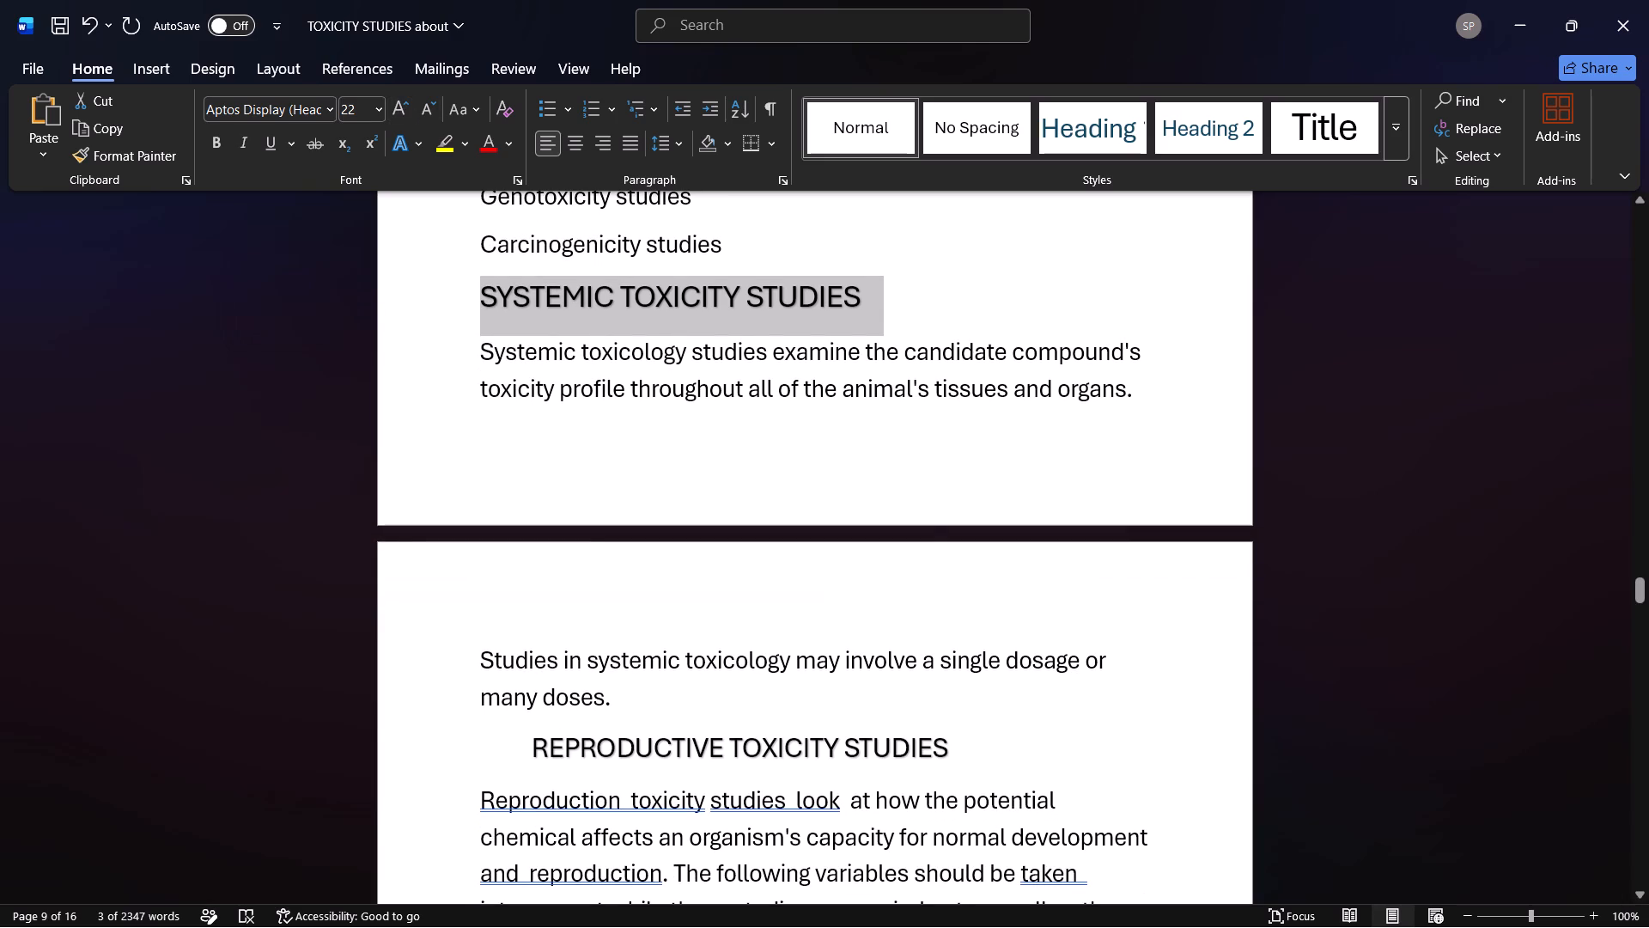
{"action": "double_click", "coordinate": [298, 309]}
{"action": "left_click", "coordinate": [429, 308]}
Justify the SYSTEMIC TOXICITY STUDIES heading after trying centred and right alignment.
{"action": "left_click_drag", "start_coordinate": [509, 321], "coordinate": [514, 335]}
{"action": "left_click", "coordinate": [513, 337]}
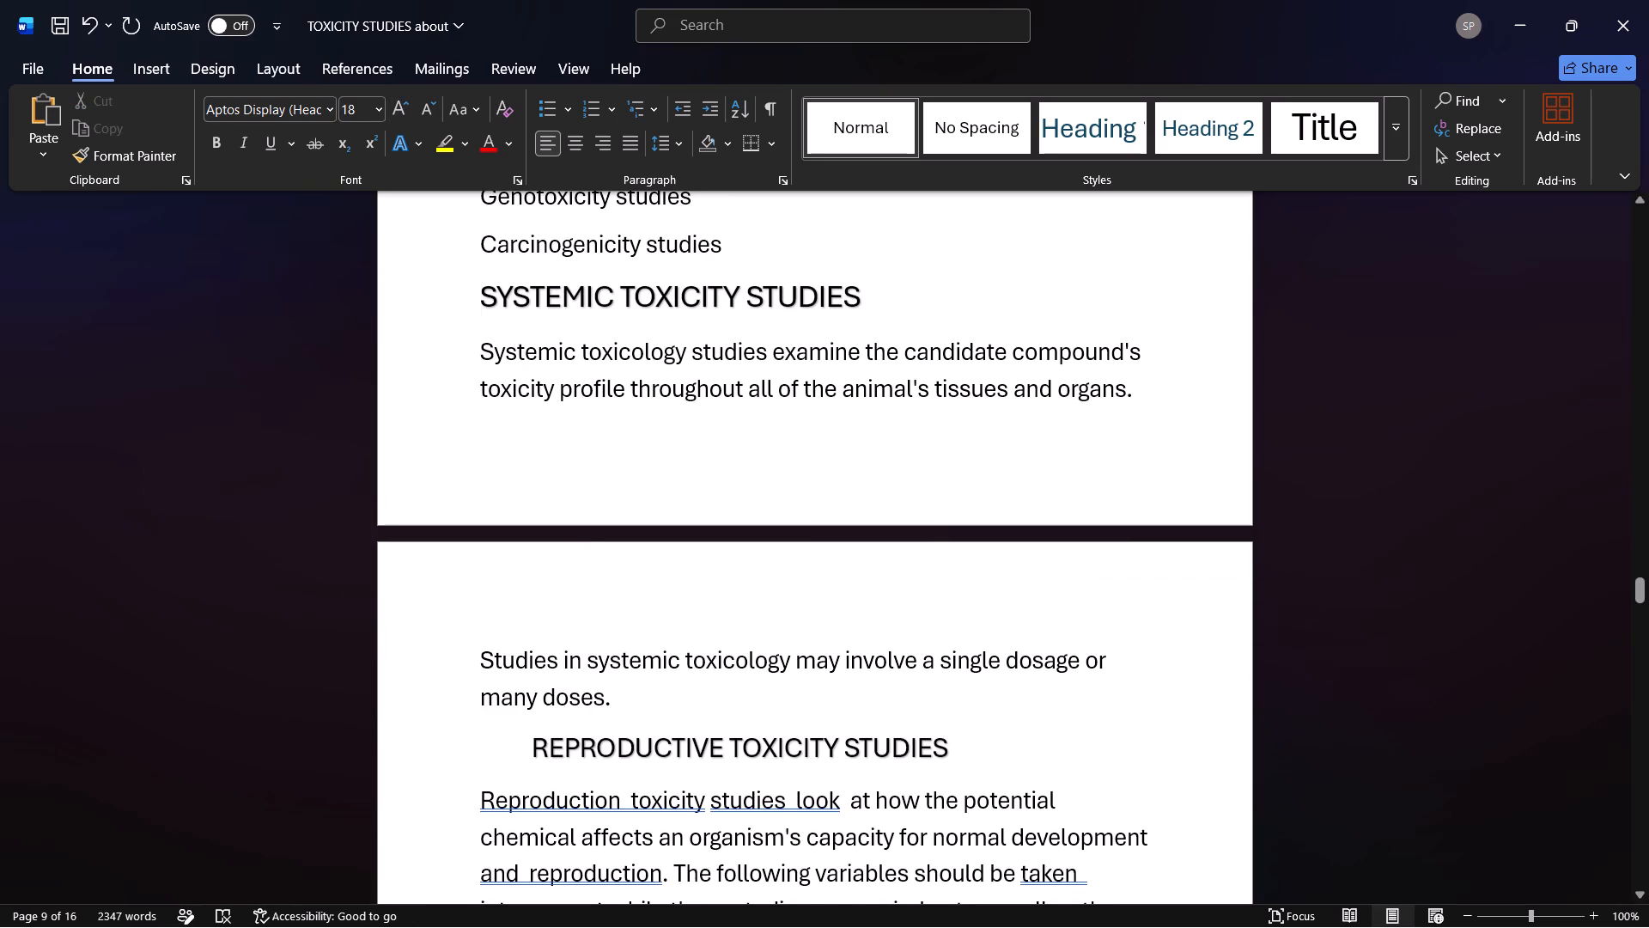
{"action": "scroll", "coordinate": [477, 304], "scroll_direction": "down", "scroll_amount": 1}
{"action": "left_click_drag", "start_coordinate": [461, 253], "coordinate": [472, 247]}
{"action": "left_click", "coordinate": [472, 247]}
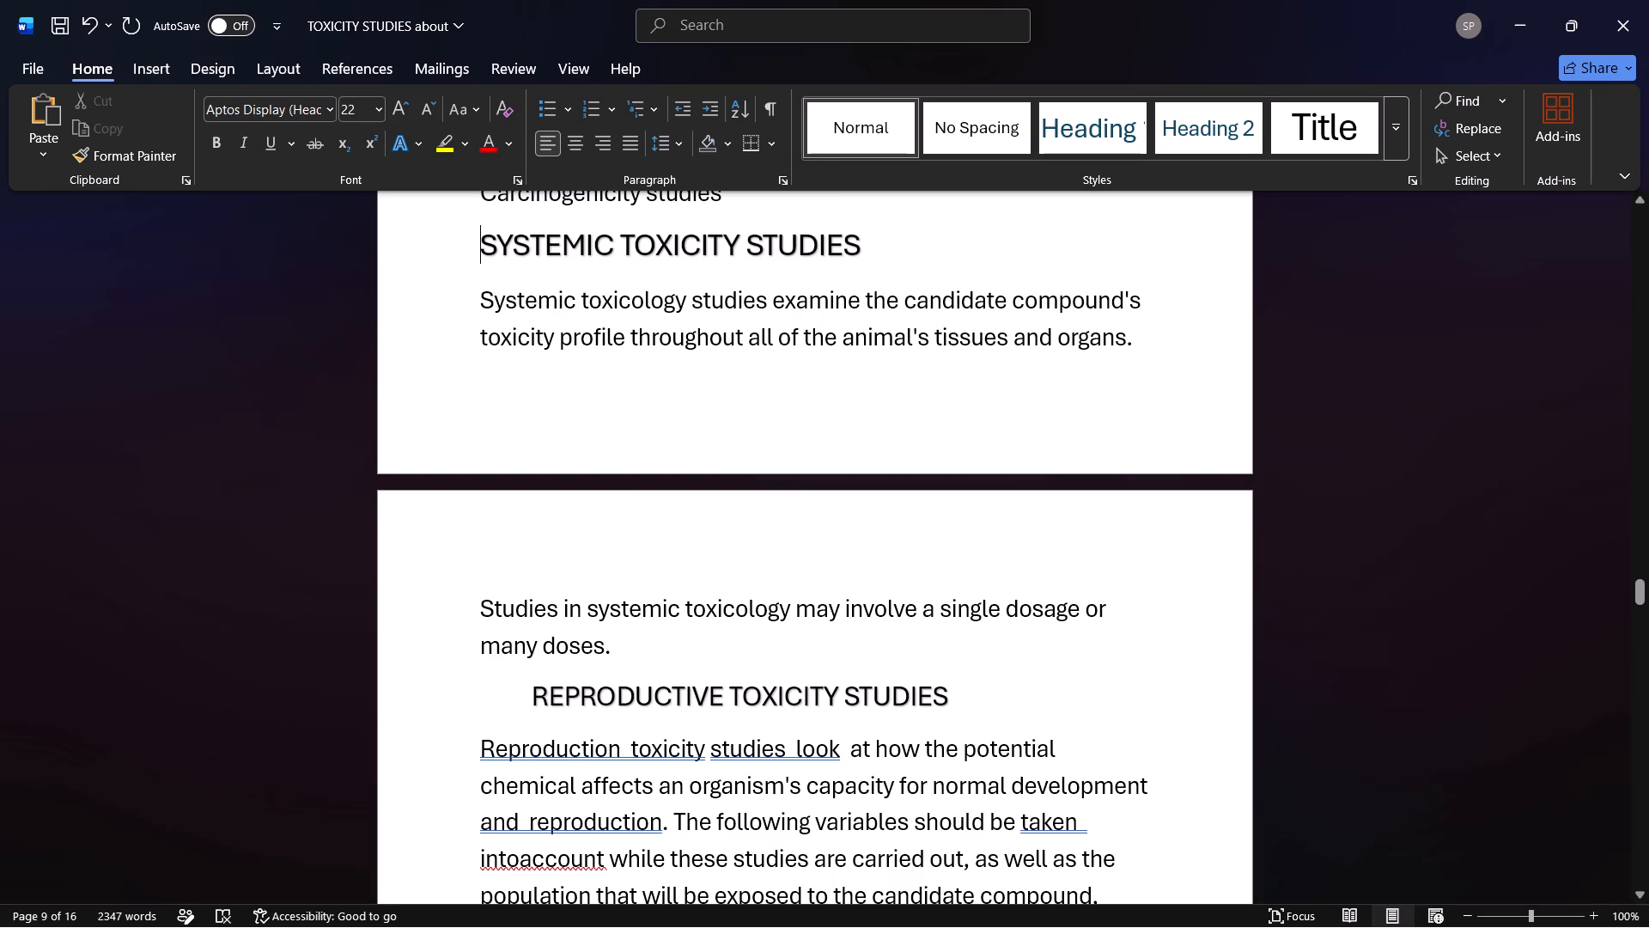
{"action": "left_click_drag", "start_coordinate": [463, 249], "coordinate": [654, 241]}
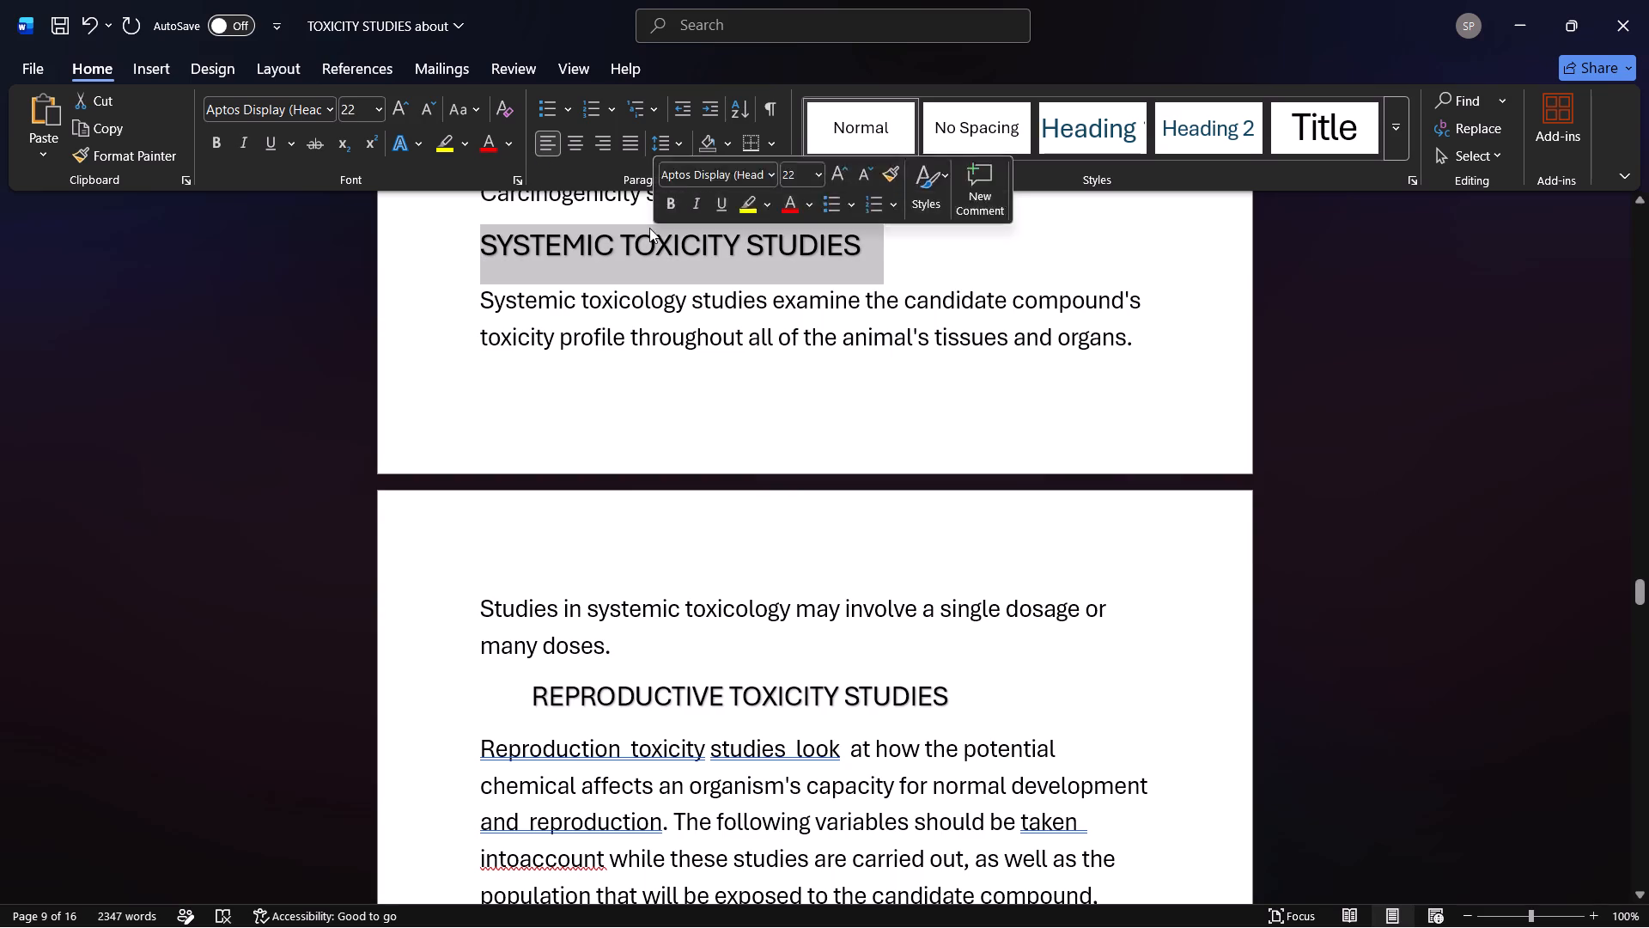
{"action": "left_click", "coordinate": [569, 147]}
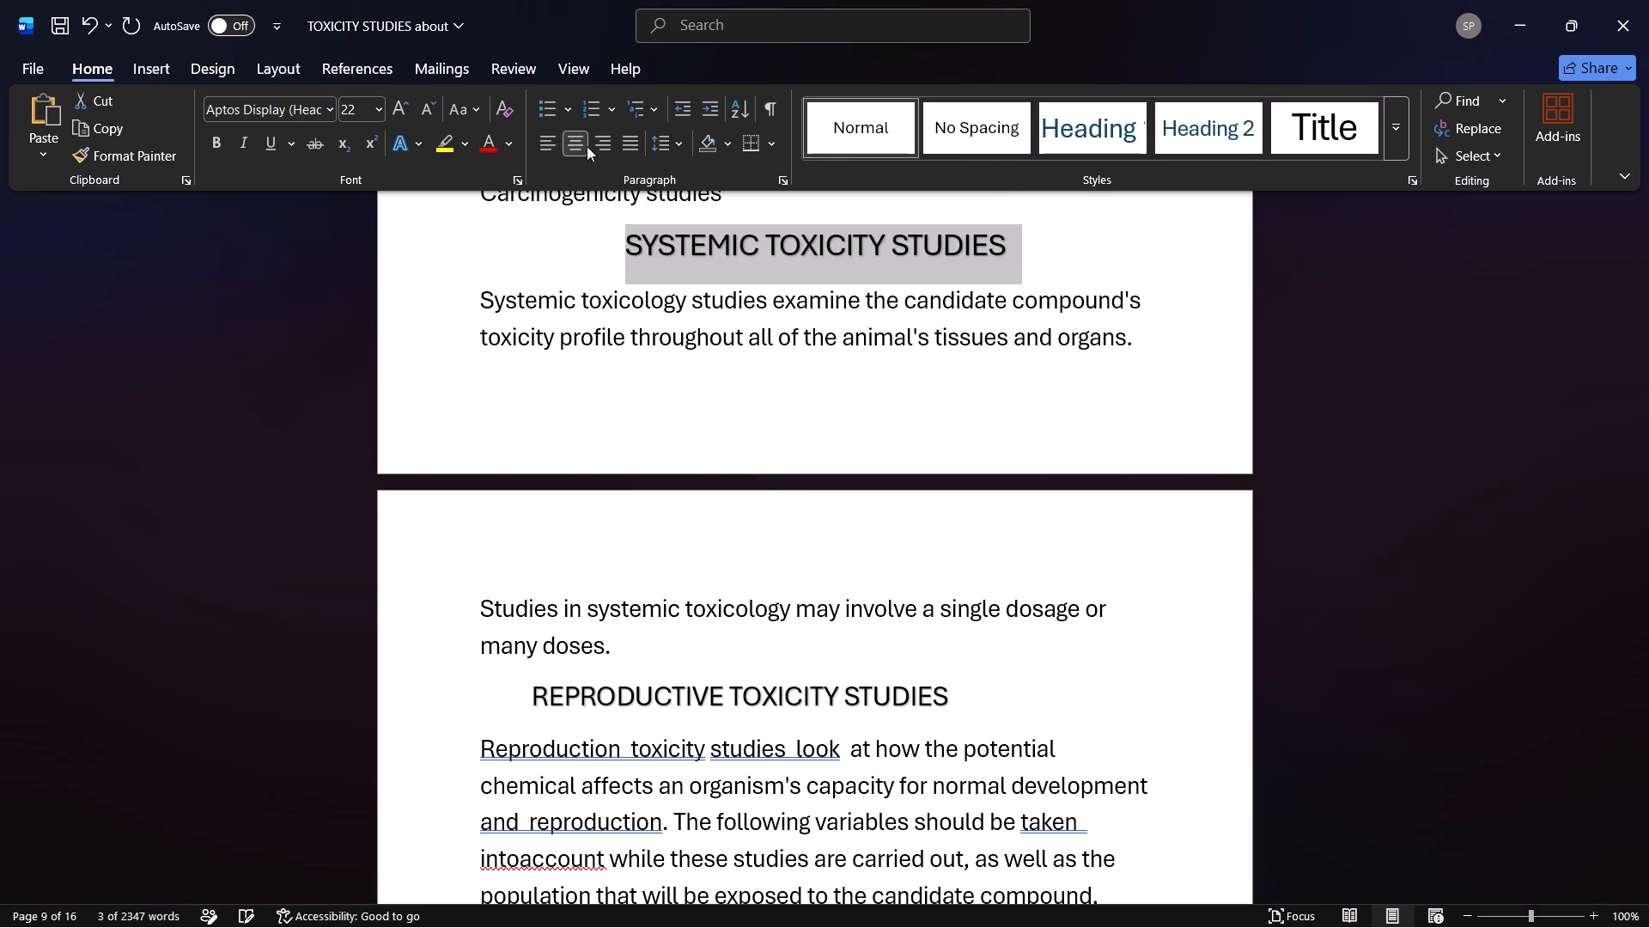
{"action": "left_click", "coordinate": [594, 146]}
{"action": "left_click", "coordinate": [627, 146]}
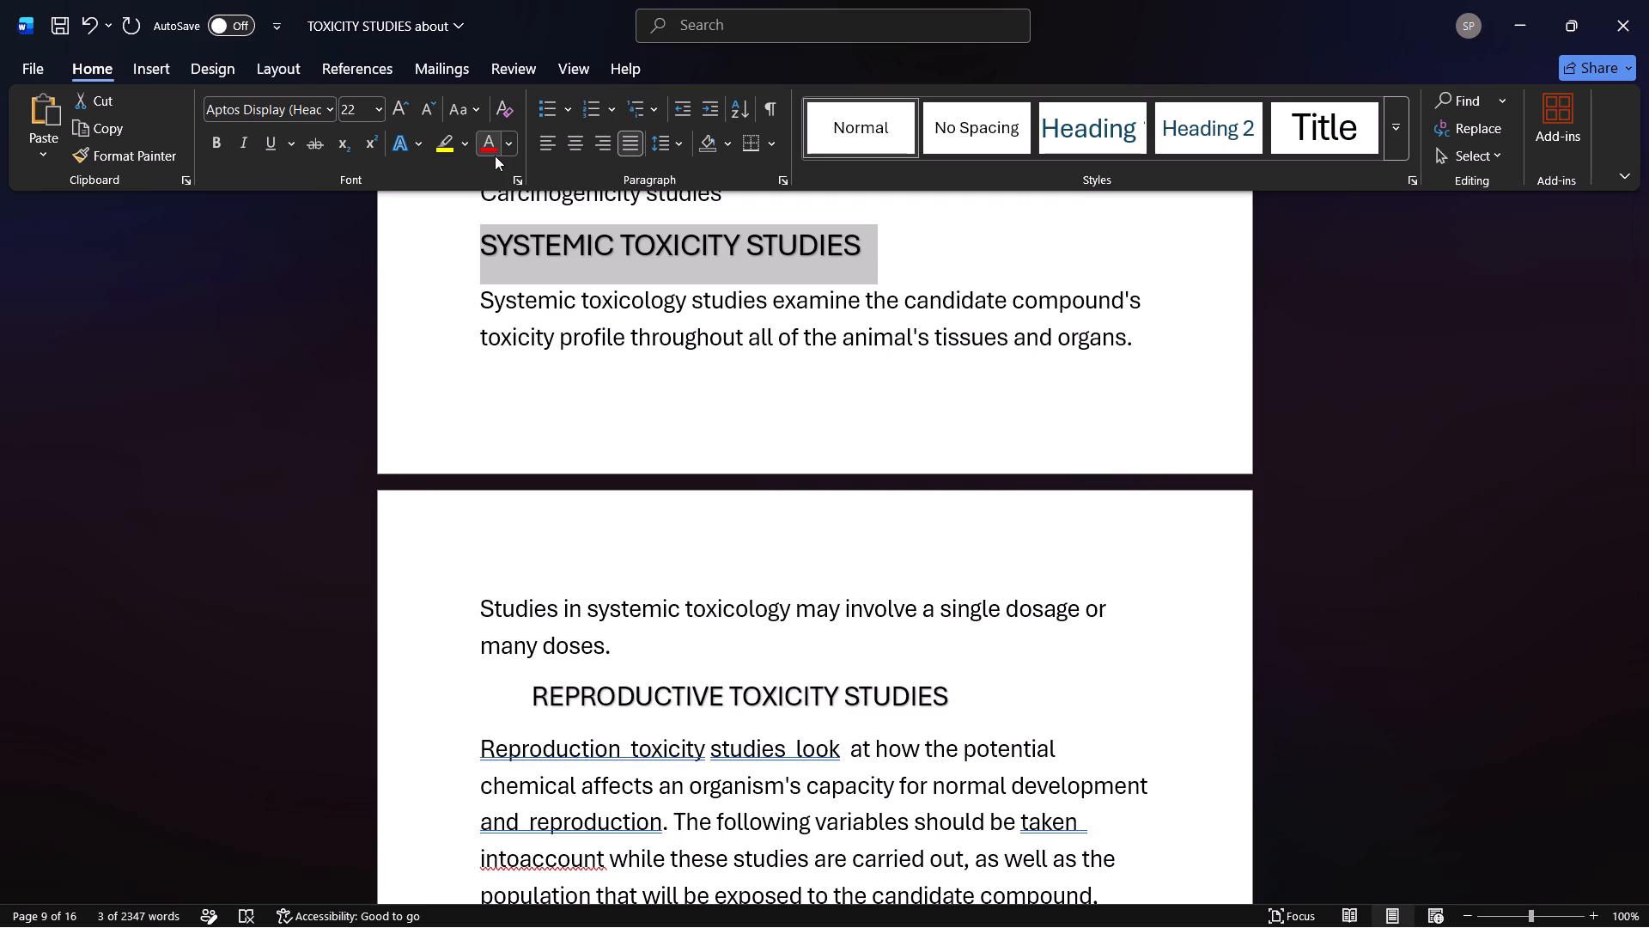
Indent the SYSTEMIC TOXICITY STUDIES heading by one tab stop, in line with the REPRODUCTIVE TOXICITY STUDIES heading.
{"action": "left_click", "coordinate": [436, 280]}
{"action": "key", "text": "Tab"}
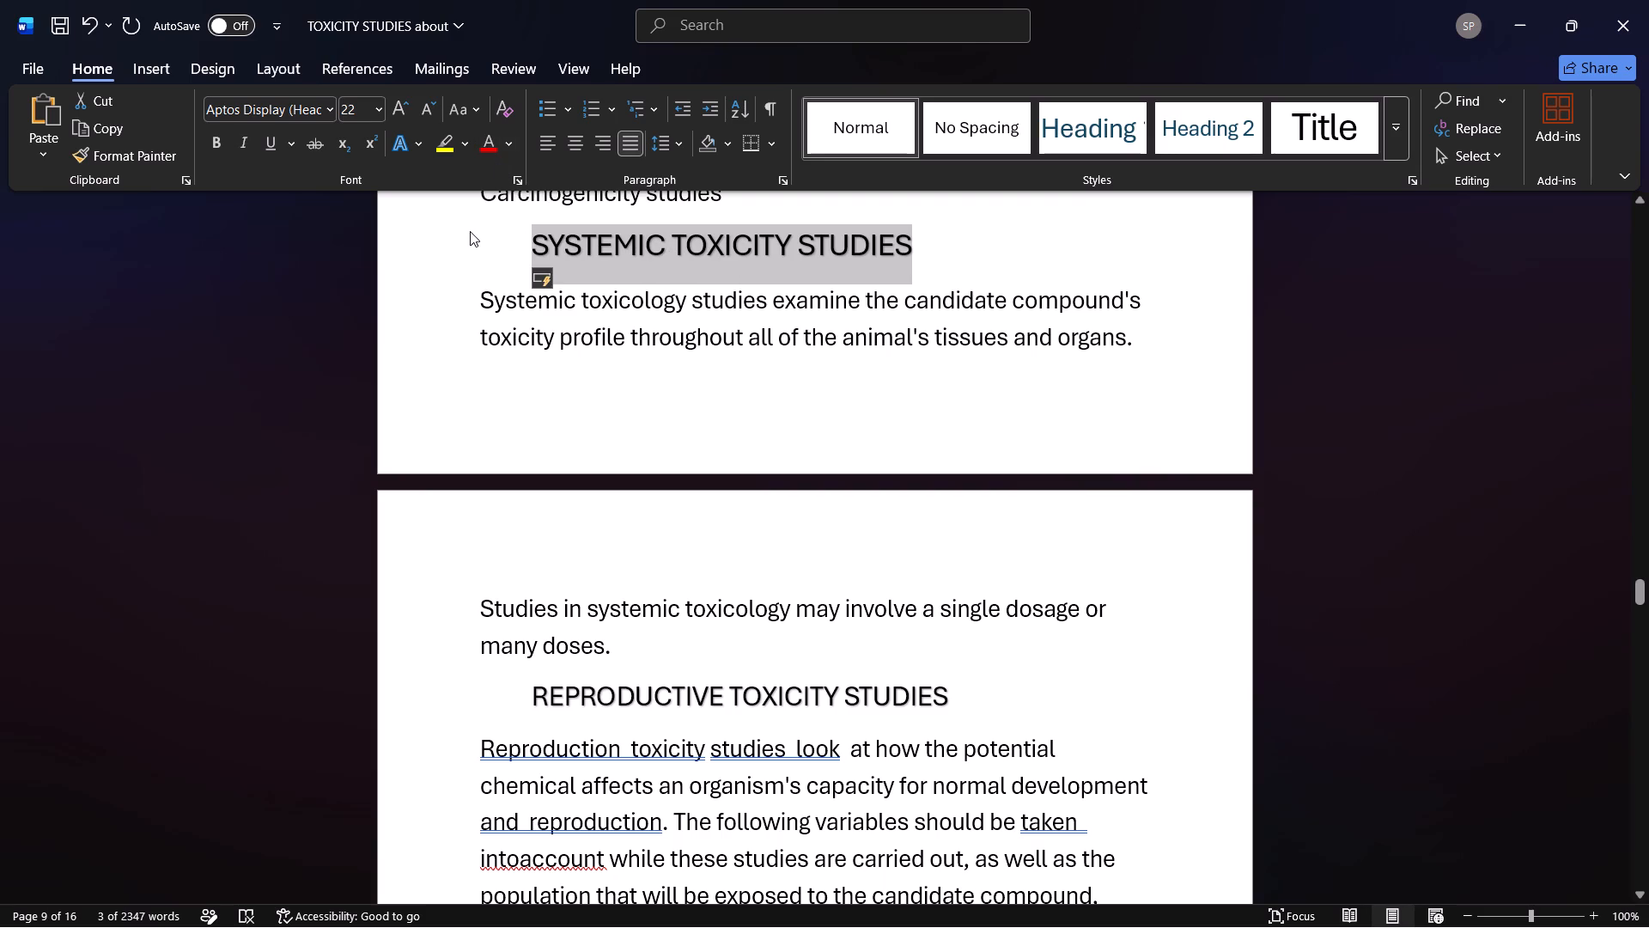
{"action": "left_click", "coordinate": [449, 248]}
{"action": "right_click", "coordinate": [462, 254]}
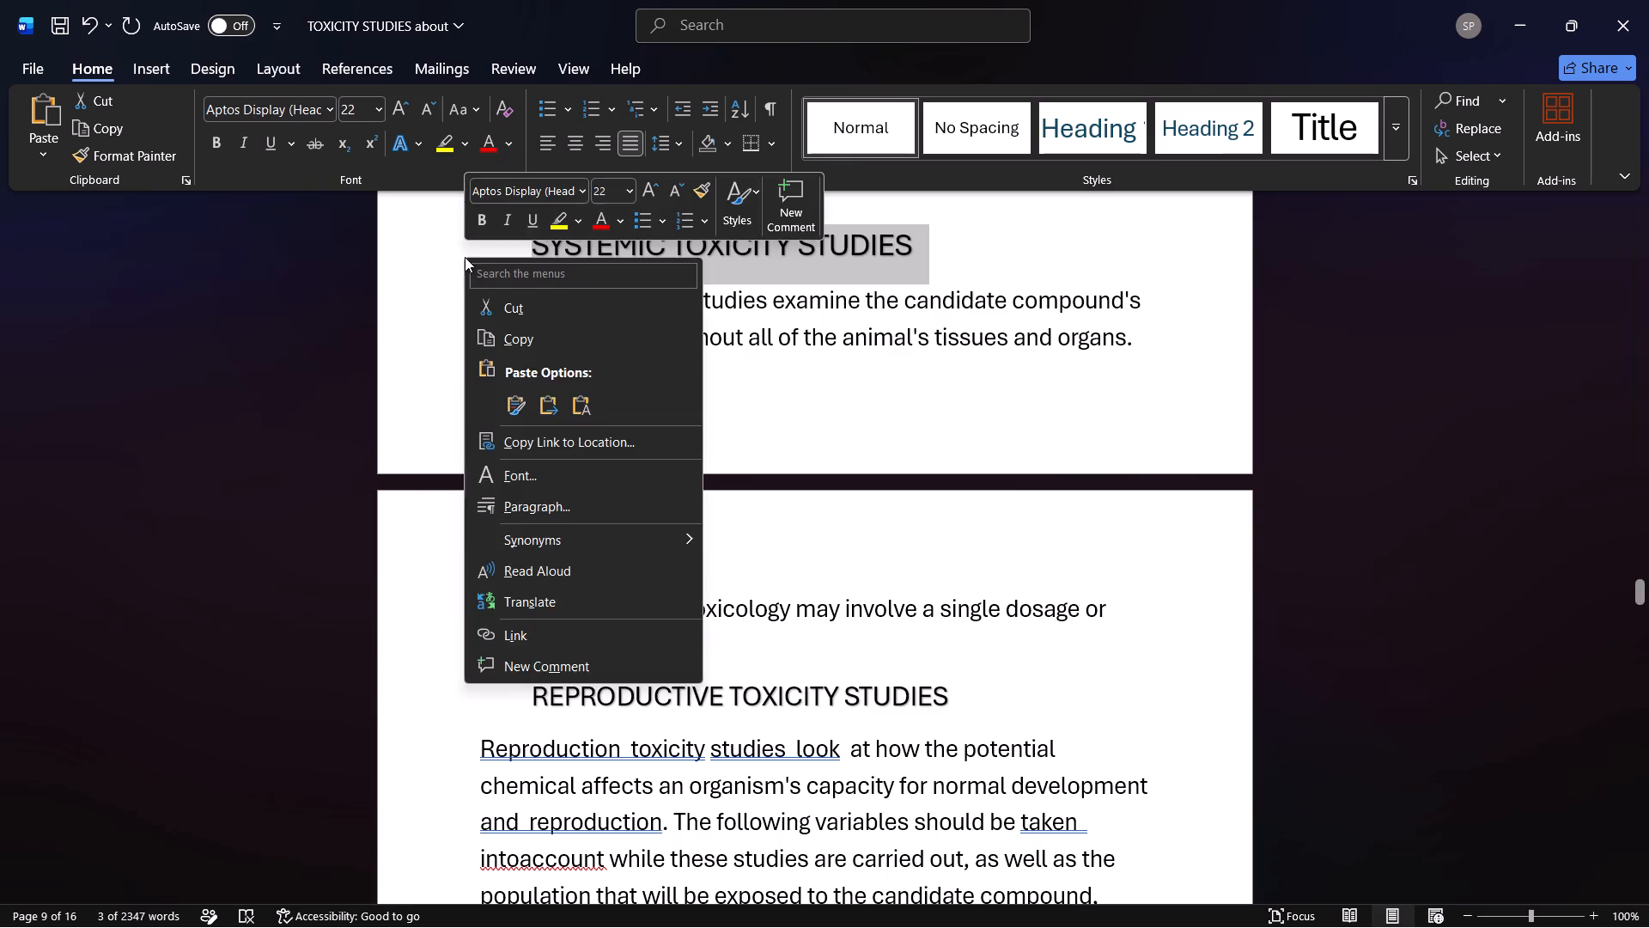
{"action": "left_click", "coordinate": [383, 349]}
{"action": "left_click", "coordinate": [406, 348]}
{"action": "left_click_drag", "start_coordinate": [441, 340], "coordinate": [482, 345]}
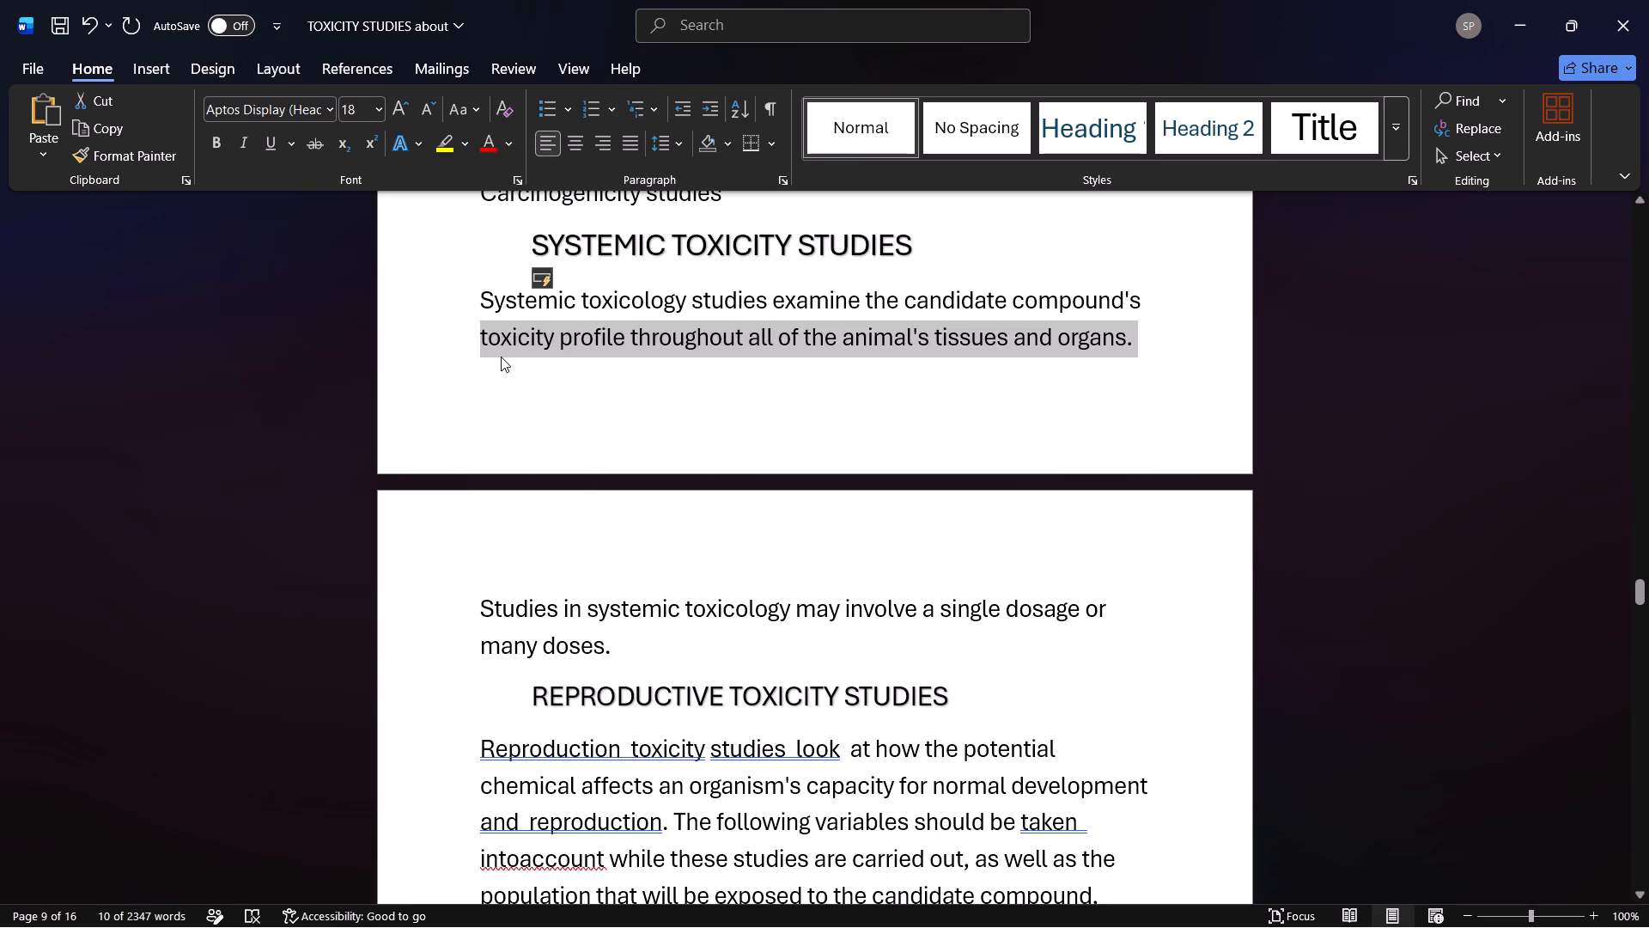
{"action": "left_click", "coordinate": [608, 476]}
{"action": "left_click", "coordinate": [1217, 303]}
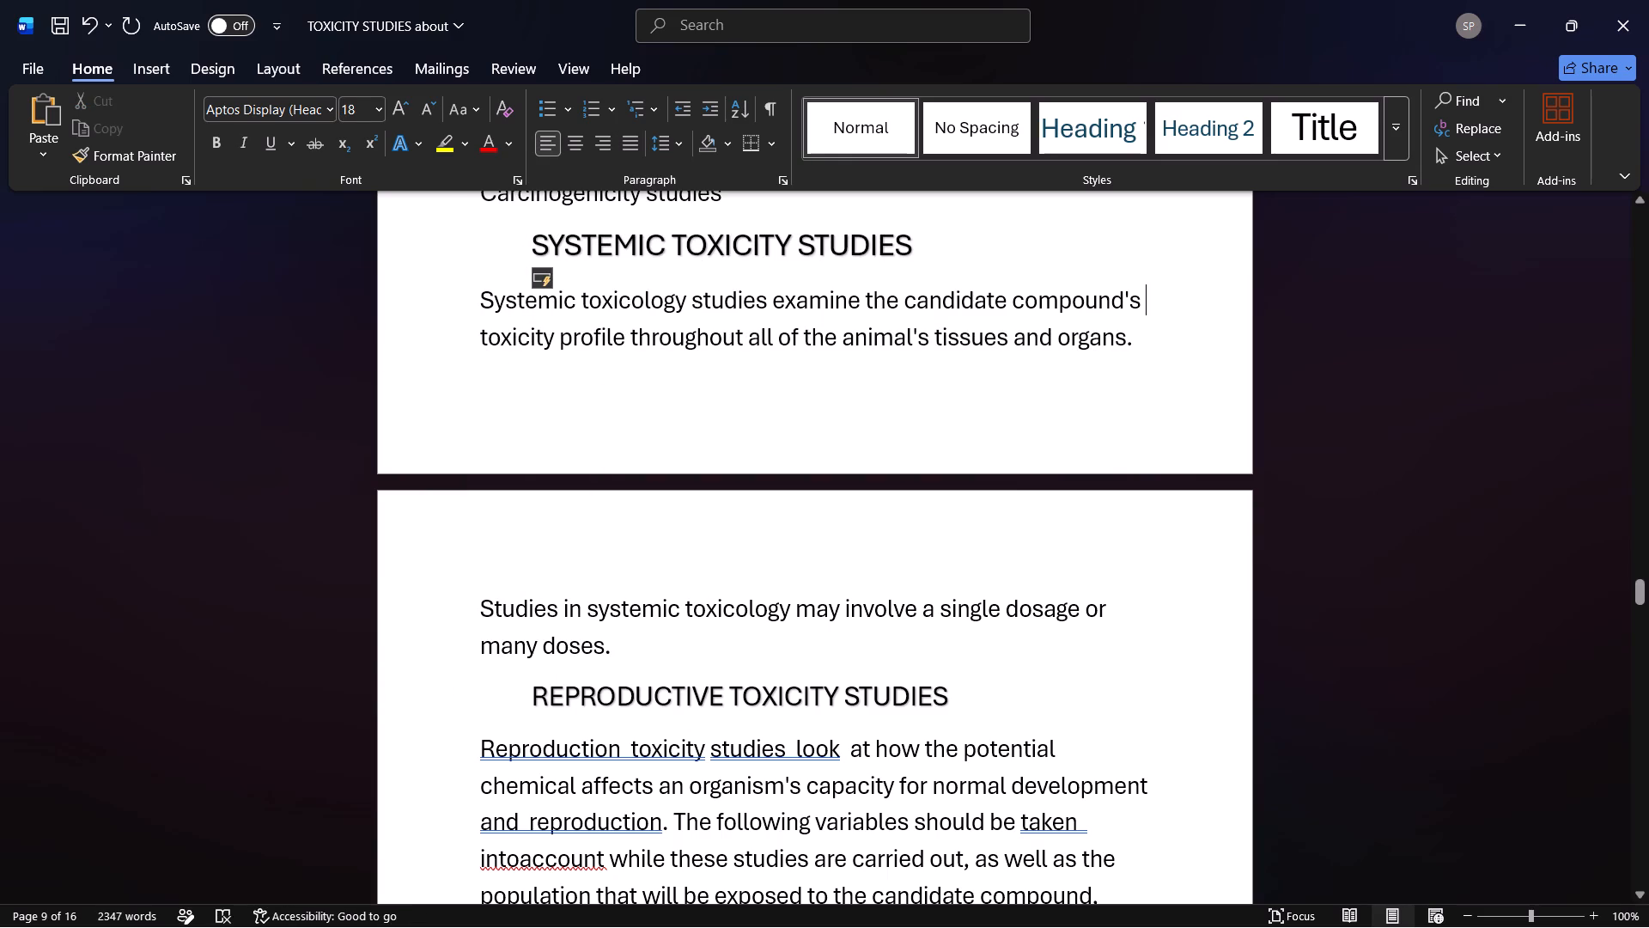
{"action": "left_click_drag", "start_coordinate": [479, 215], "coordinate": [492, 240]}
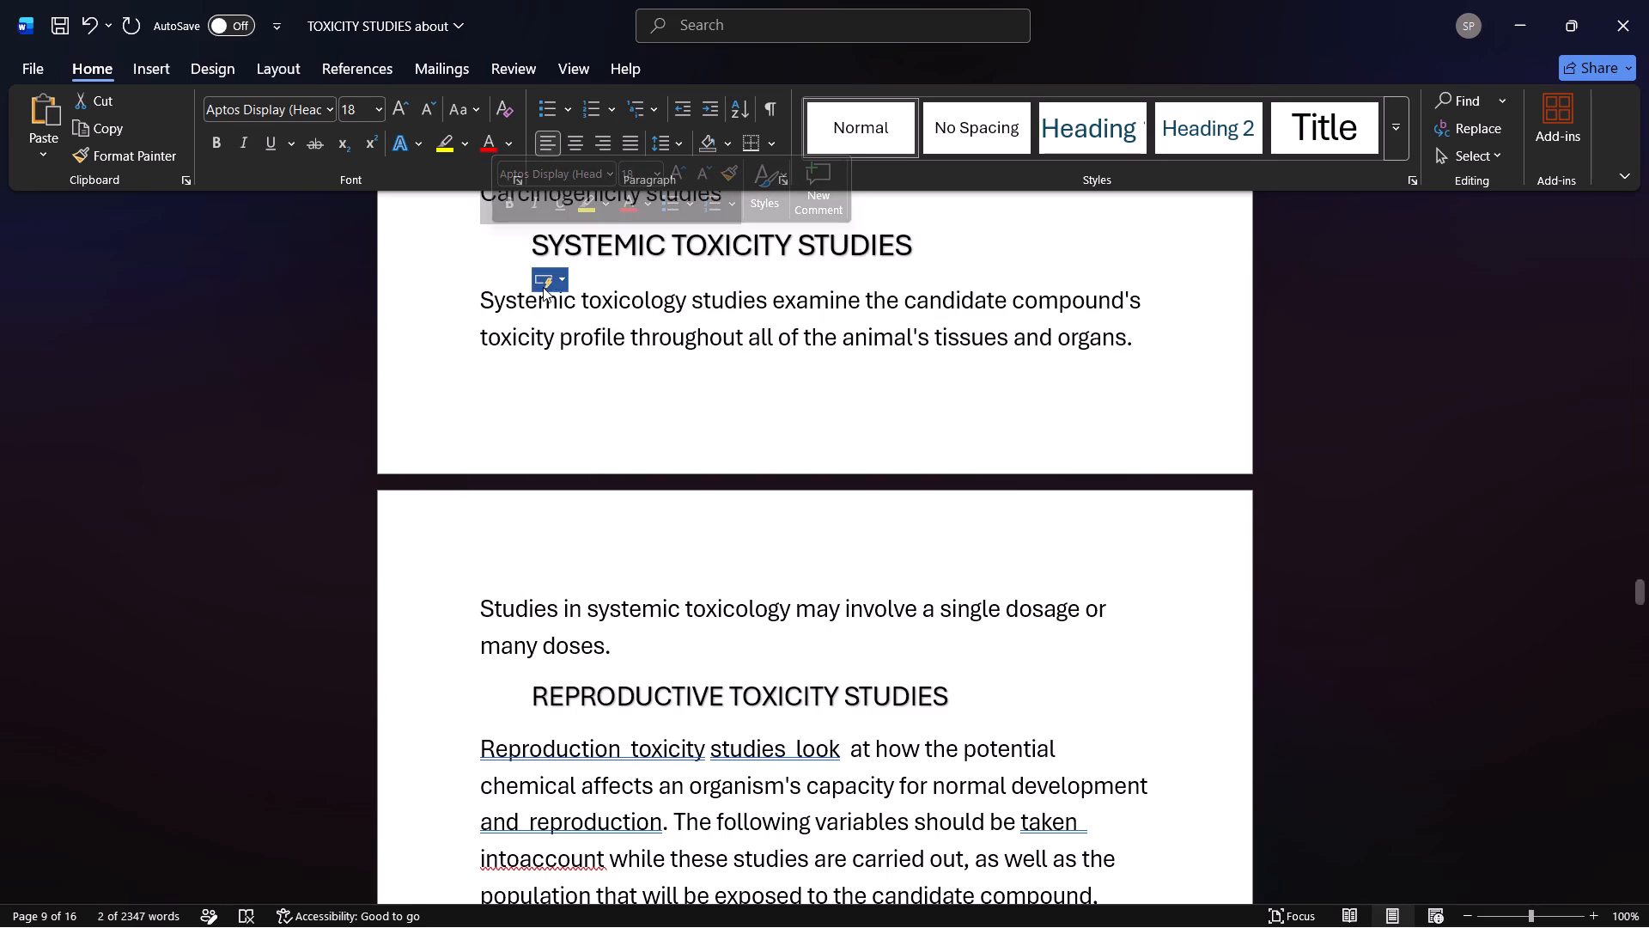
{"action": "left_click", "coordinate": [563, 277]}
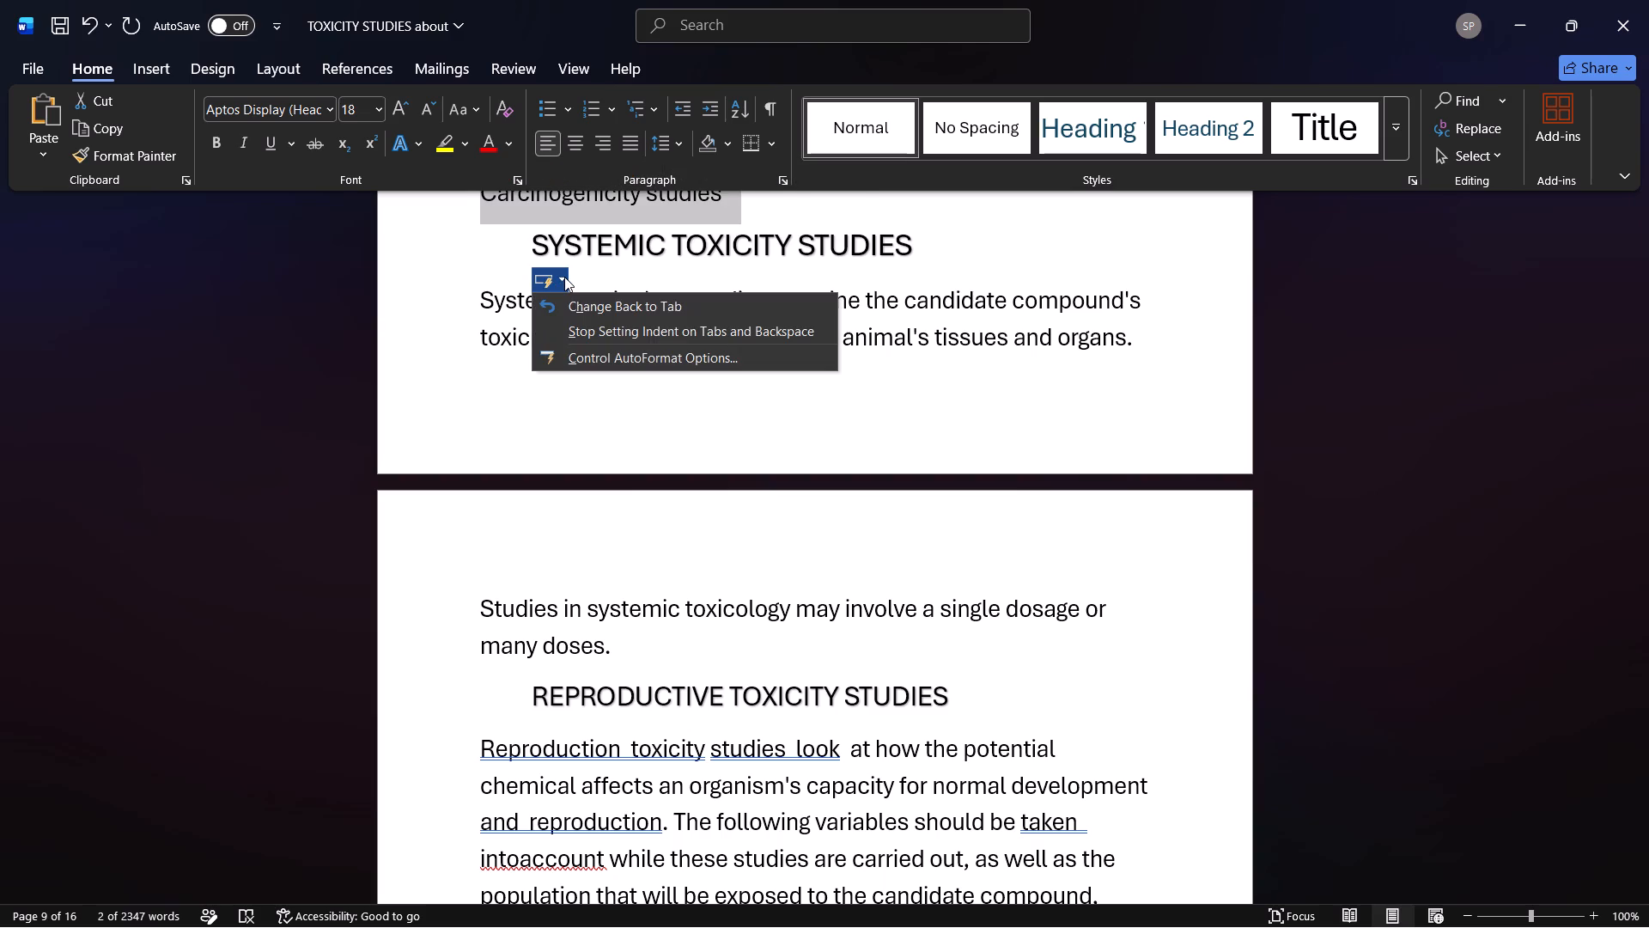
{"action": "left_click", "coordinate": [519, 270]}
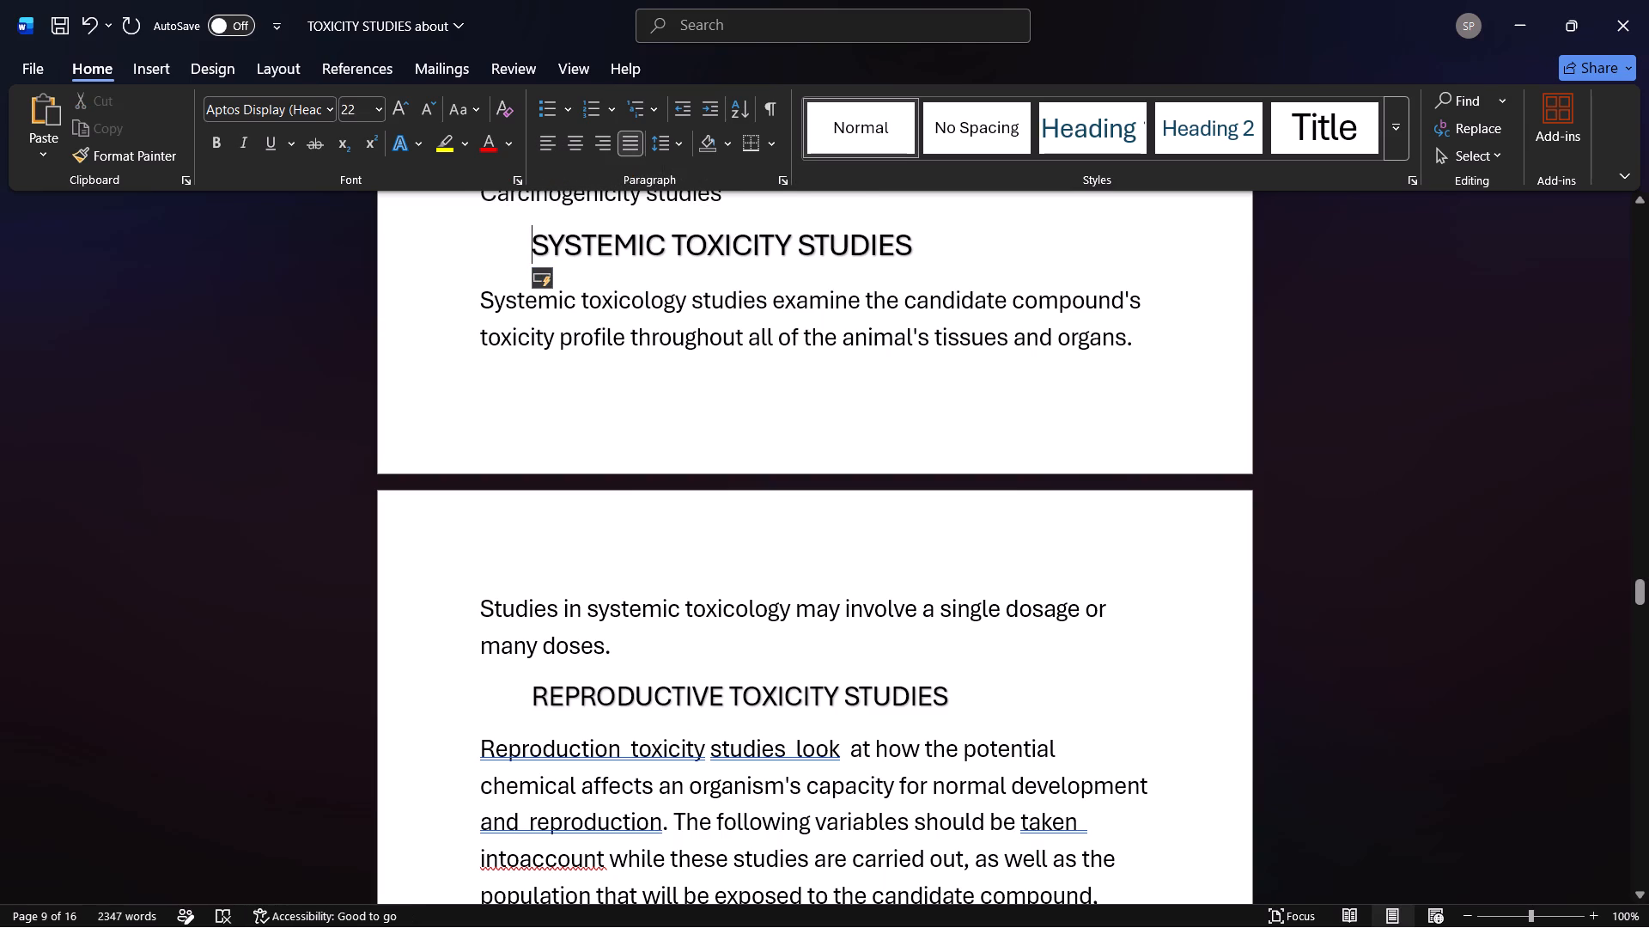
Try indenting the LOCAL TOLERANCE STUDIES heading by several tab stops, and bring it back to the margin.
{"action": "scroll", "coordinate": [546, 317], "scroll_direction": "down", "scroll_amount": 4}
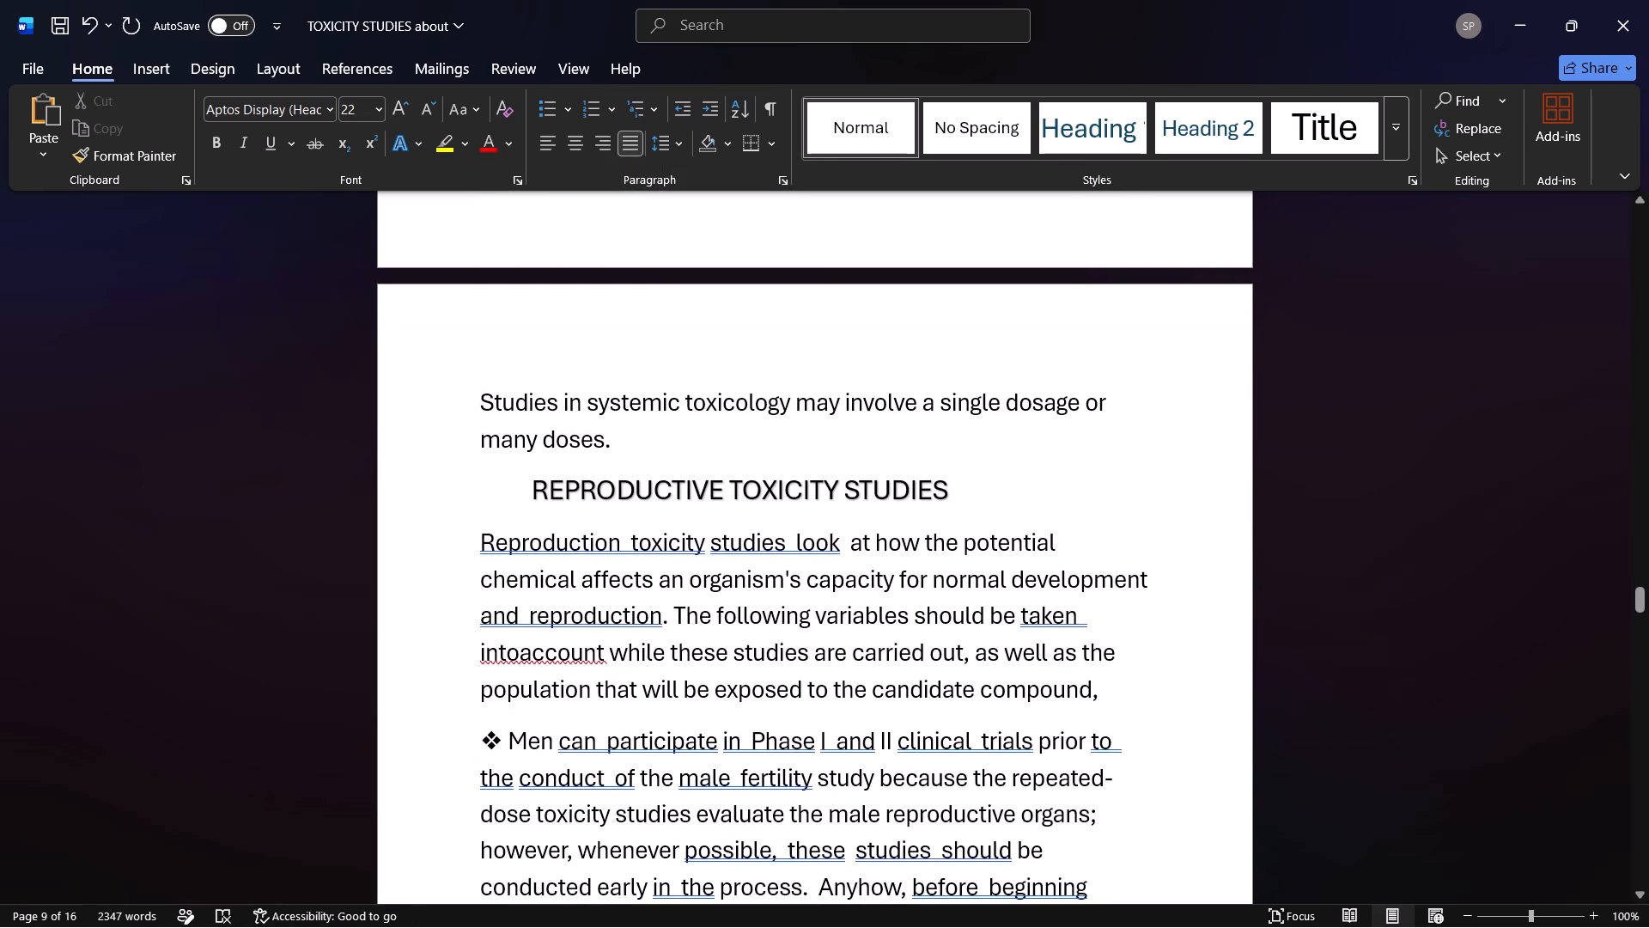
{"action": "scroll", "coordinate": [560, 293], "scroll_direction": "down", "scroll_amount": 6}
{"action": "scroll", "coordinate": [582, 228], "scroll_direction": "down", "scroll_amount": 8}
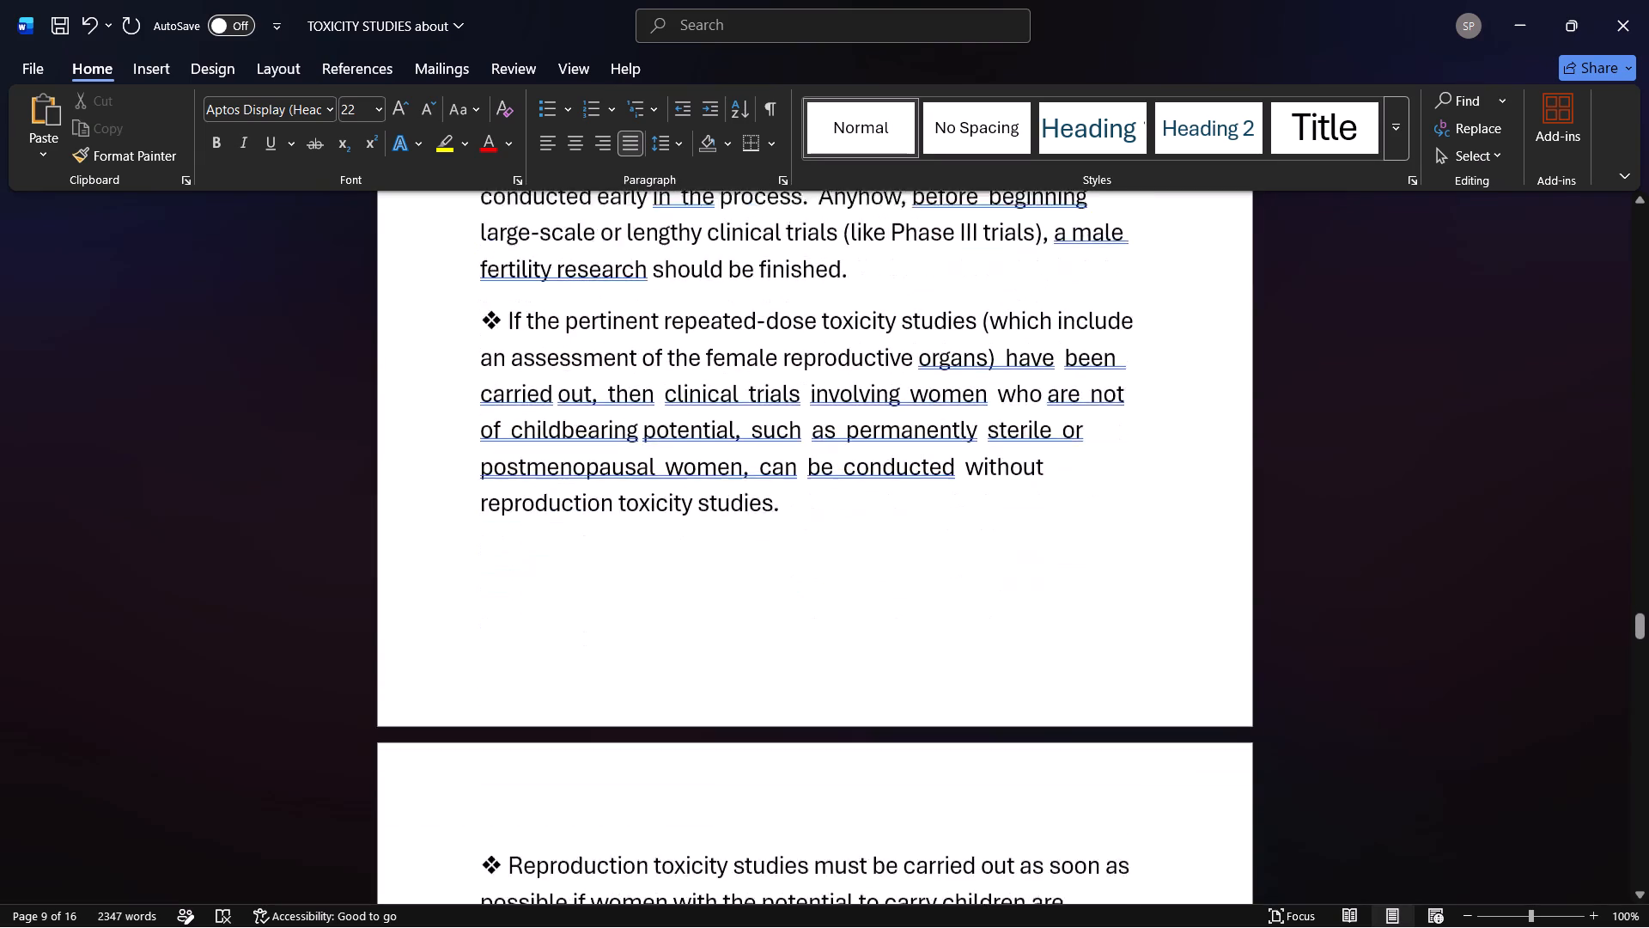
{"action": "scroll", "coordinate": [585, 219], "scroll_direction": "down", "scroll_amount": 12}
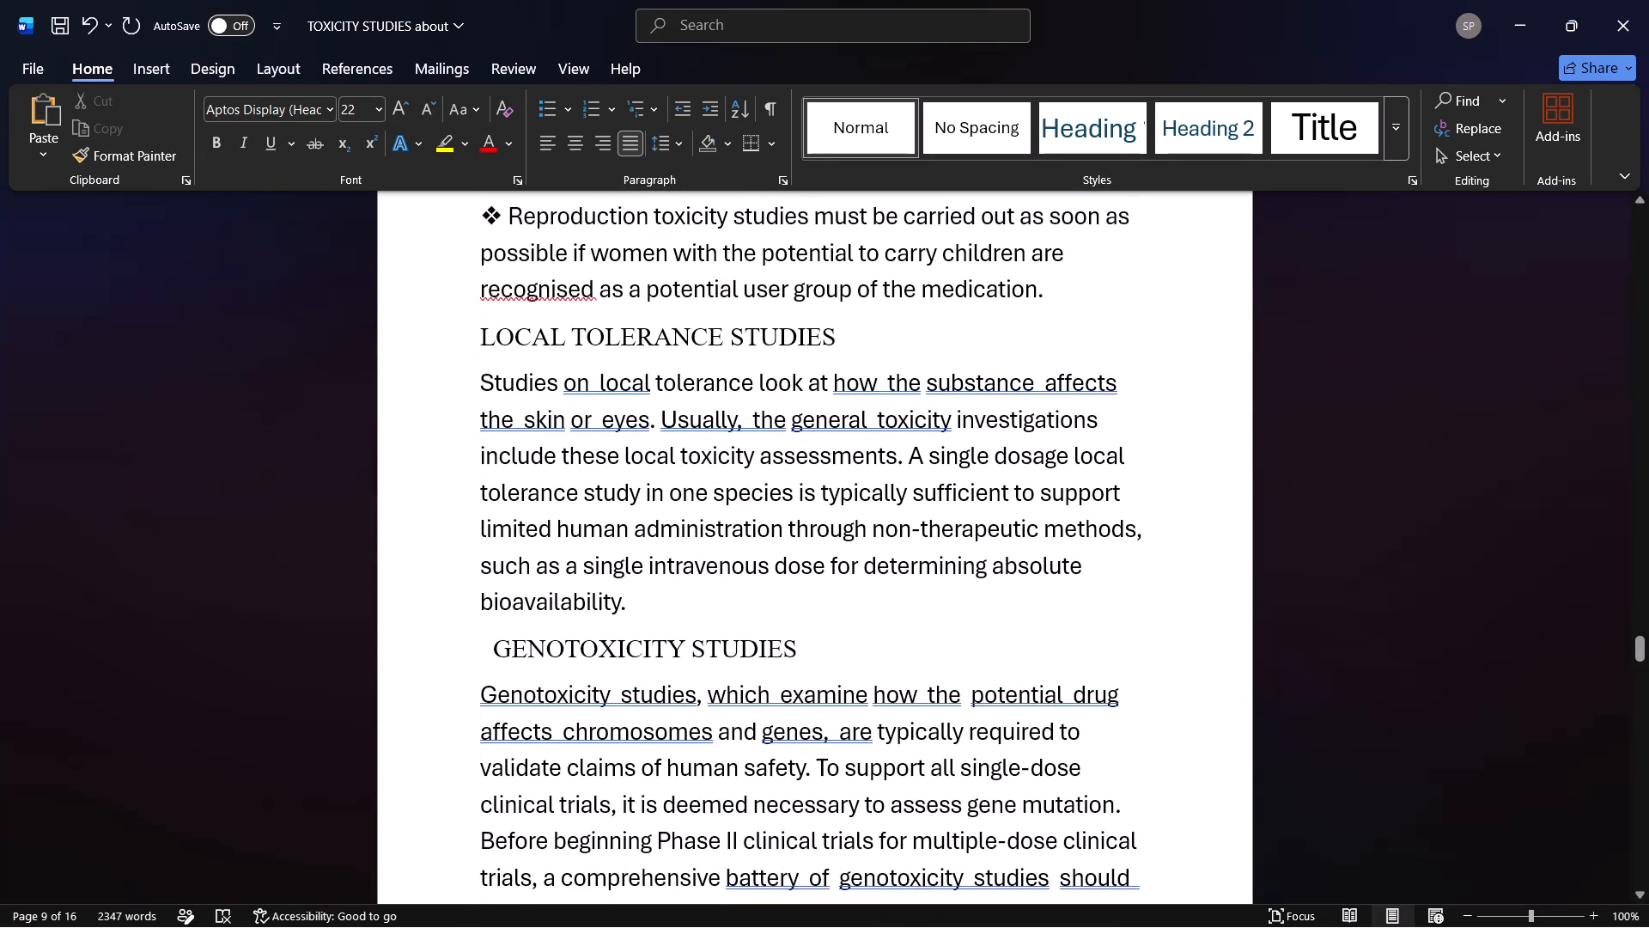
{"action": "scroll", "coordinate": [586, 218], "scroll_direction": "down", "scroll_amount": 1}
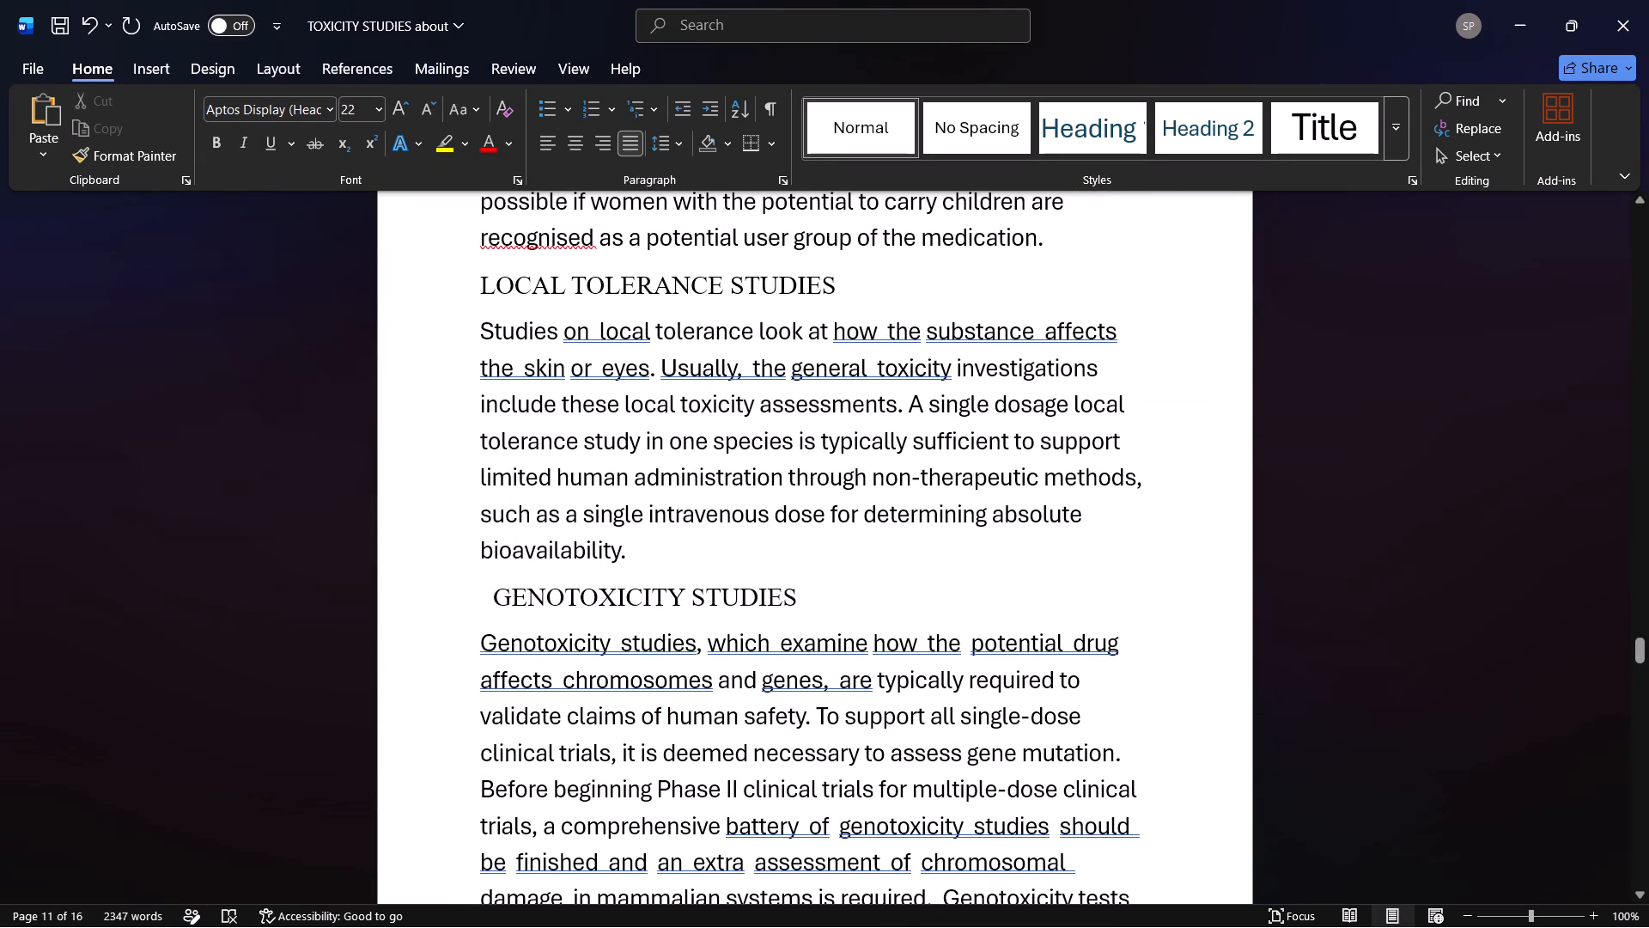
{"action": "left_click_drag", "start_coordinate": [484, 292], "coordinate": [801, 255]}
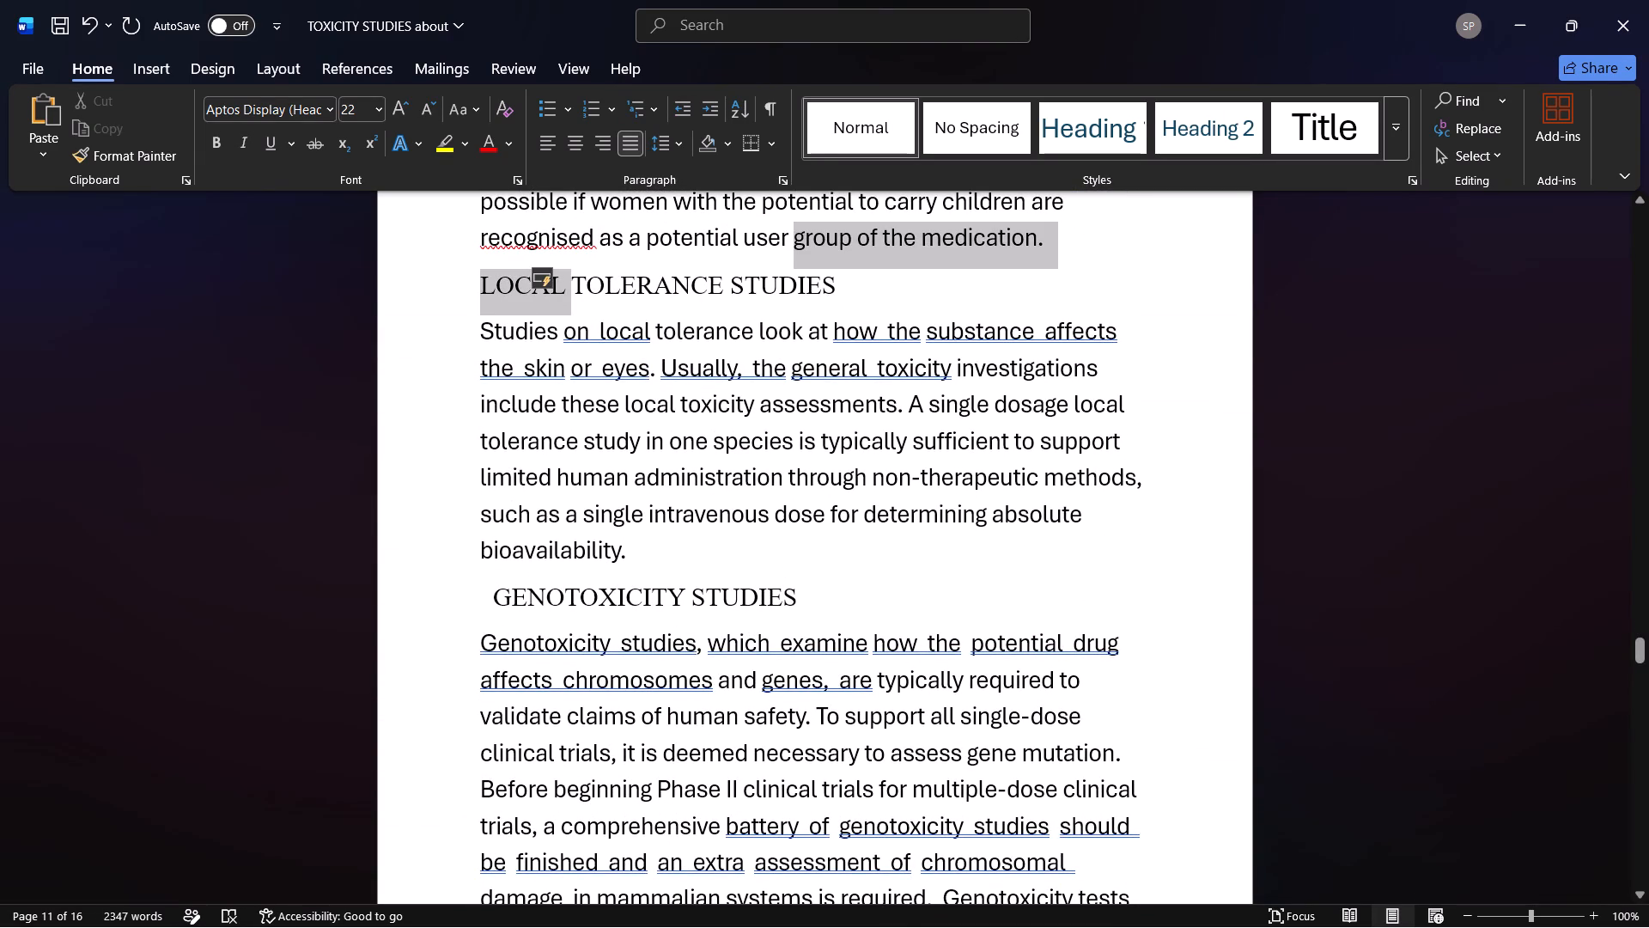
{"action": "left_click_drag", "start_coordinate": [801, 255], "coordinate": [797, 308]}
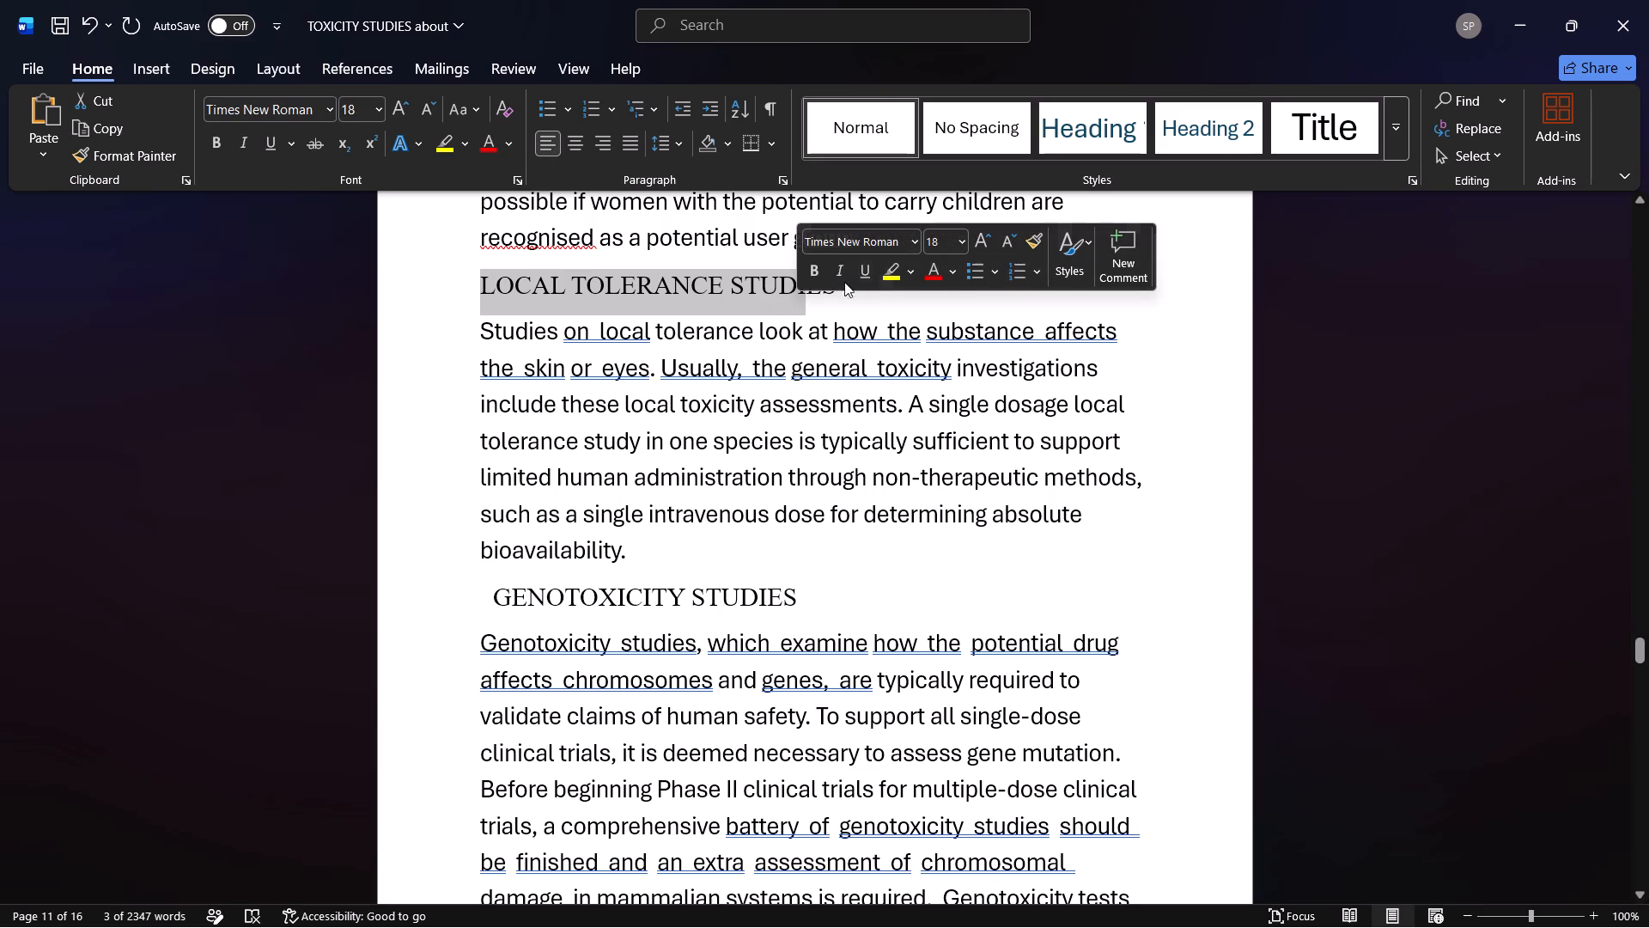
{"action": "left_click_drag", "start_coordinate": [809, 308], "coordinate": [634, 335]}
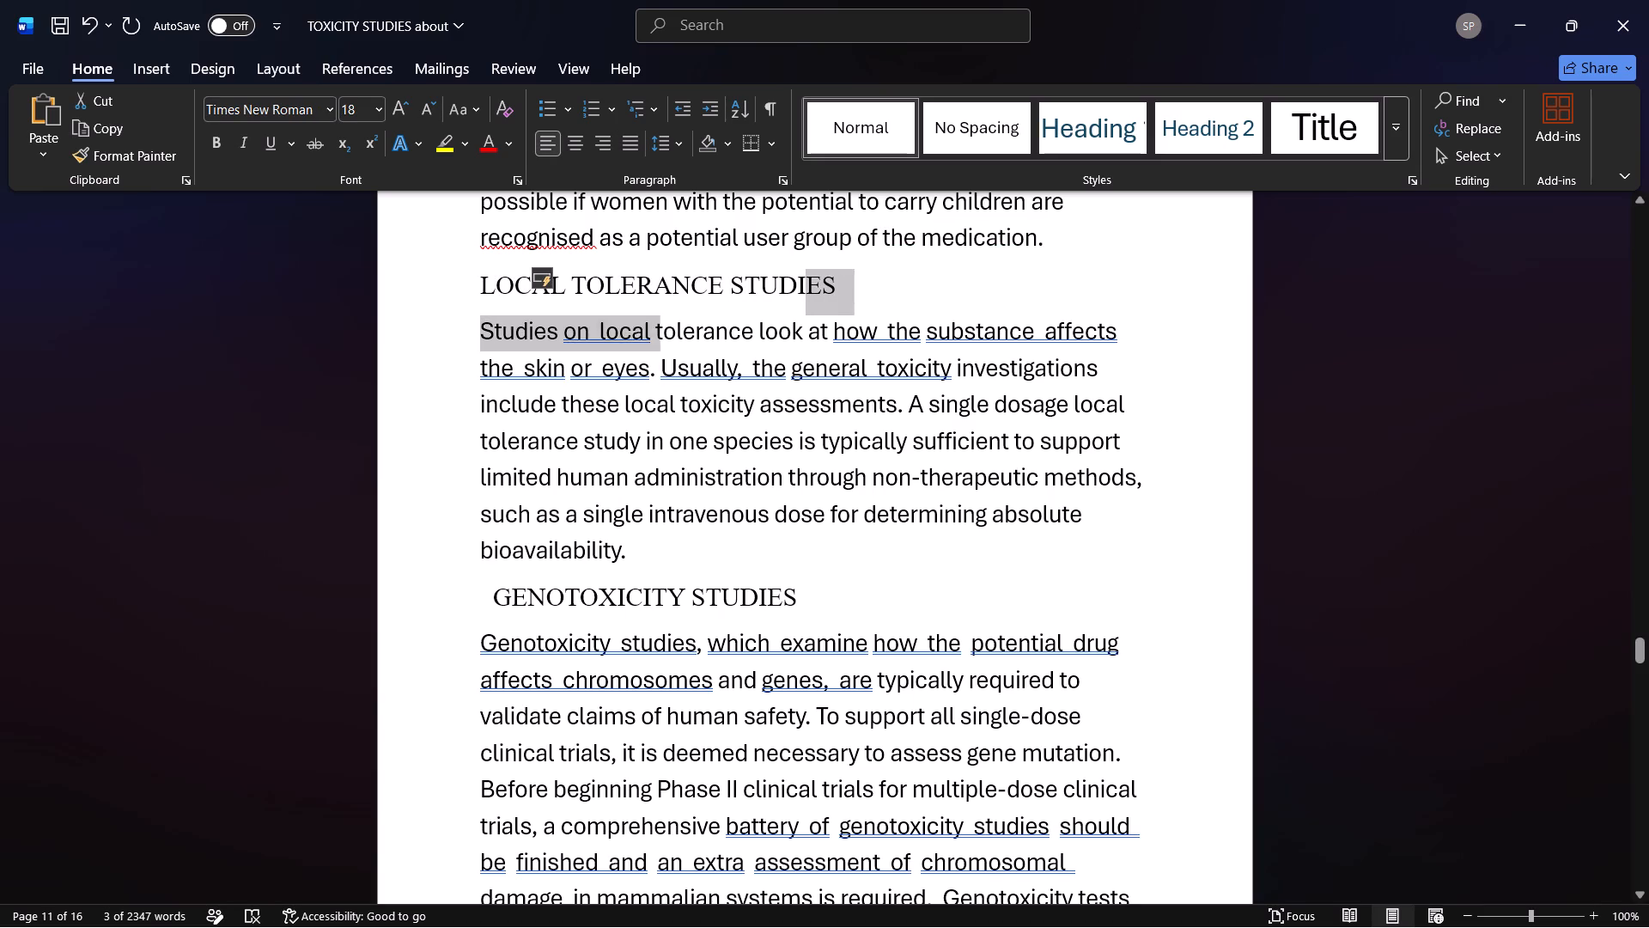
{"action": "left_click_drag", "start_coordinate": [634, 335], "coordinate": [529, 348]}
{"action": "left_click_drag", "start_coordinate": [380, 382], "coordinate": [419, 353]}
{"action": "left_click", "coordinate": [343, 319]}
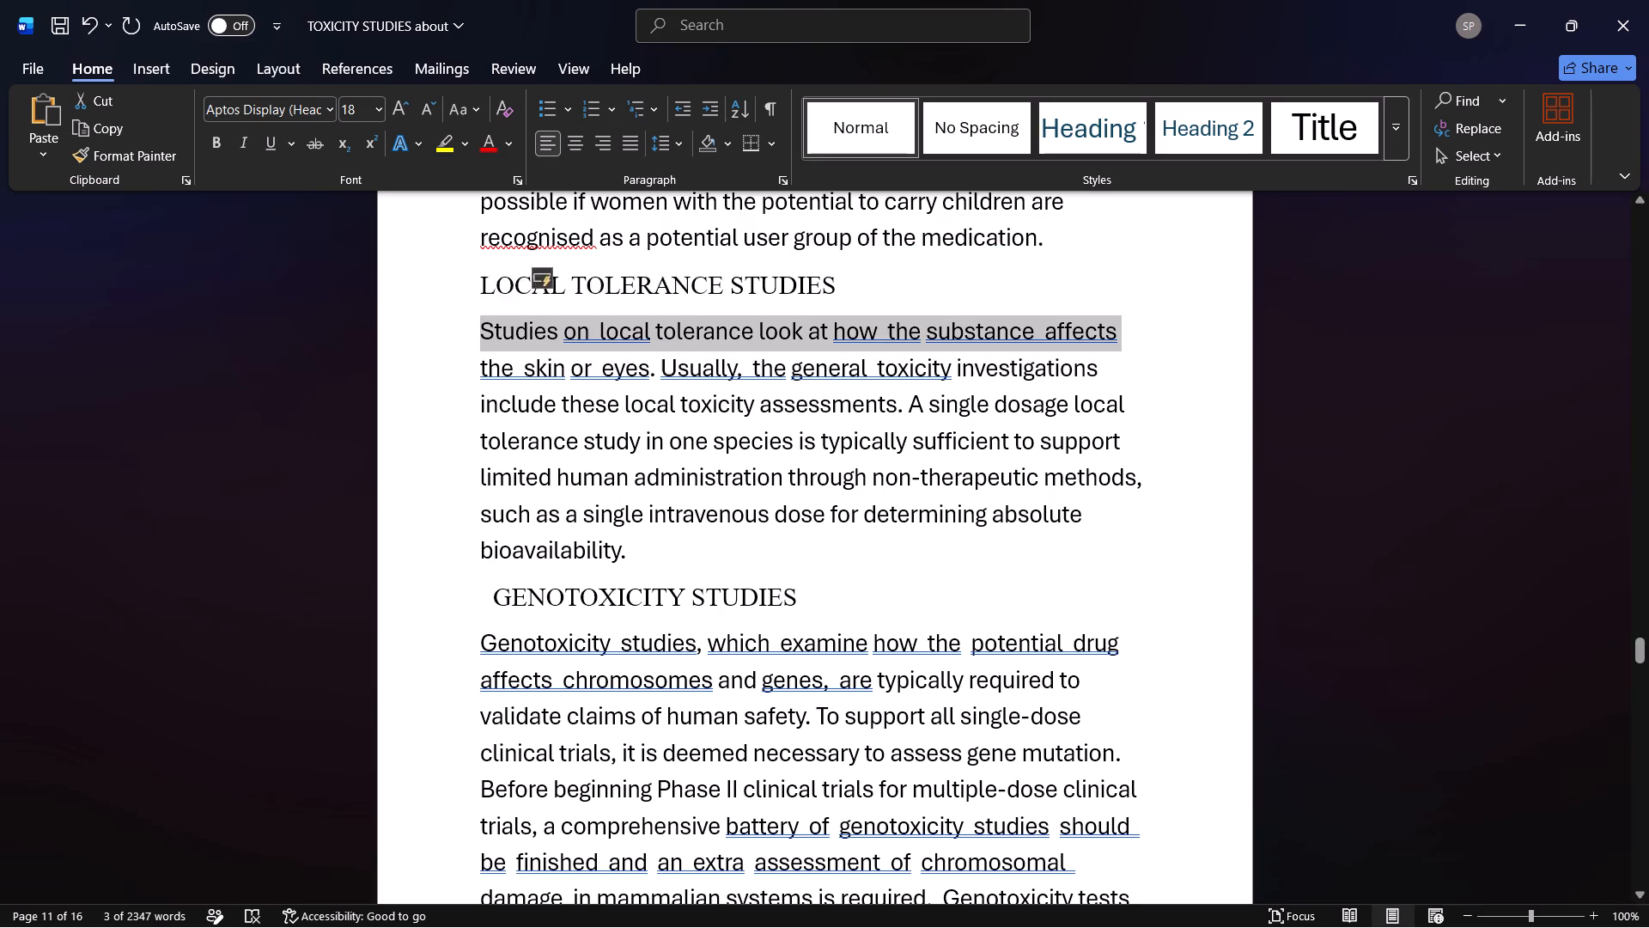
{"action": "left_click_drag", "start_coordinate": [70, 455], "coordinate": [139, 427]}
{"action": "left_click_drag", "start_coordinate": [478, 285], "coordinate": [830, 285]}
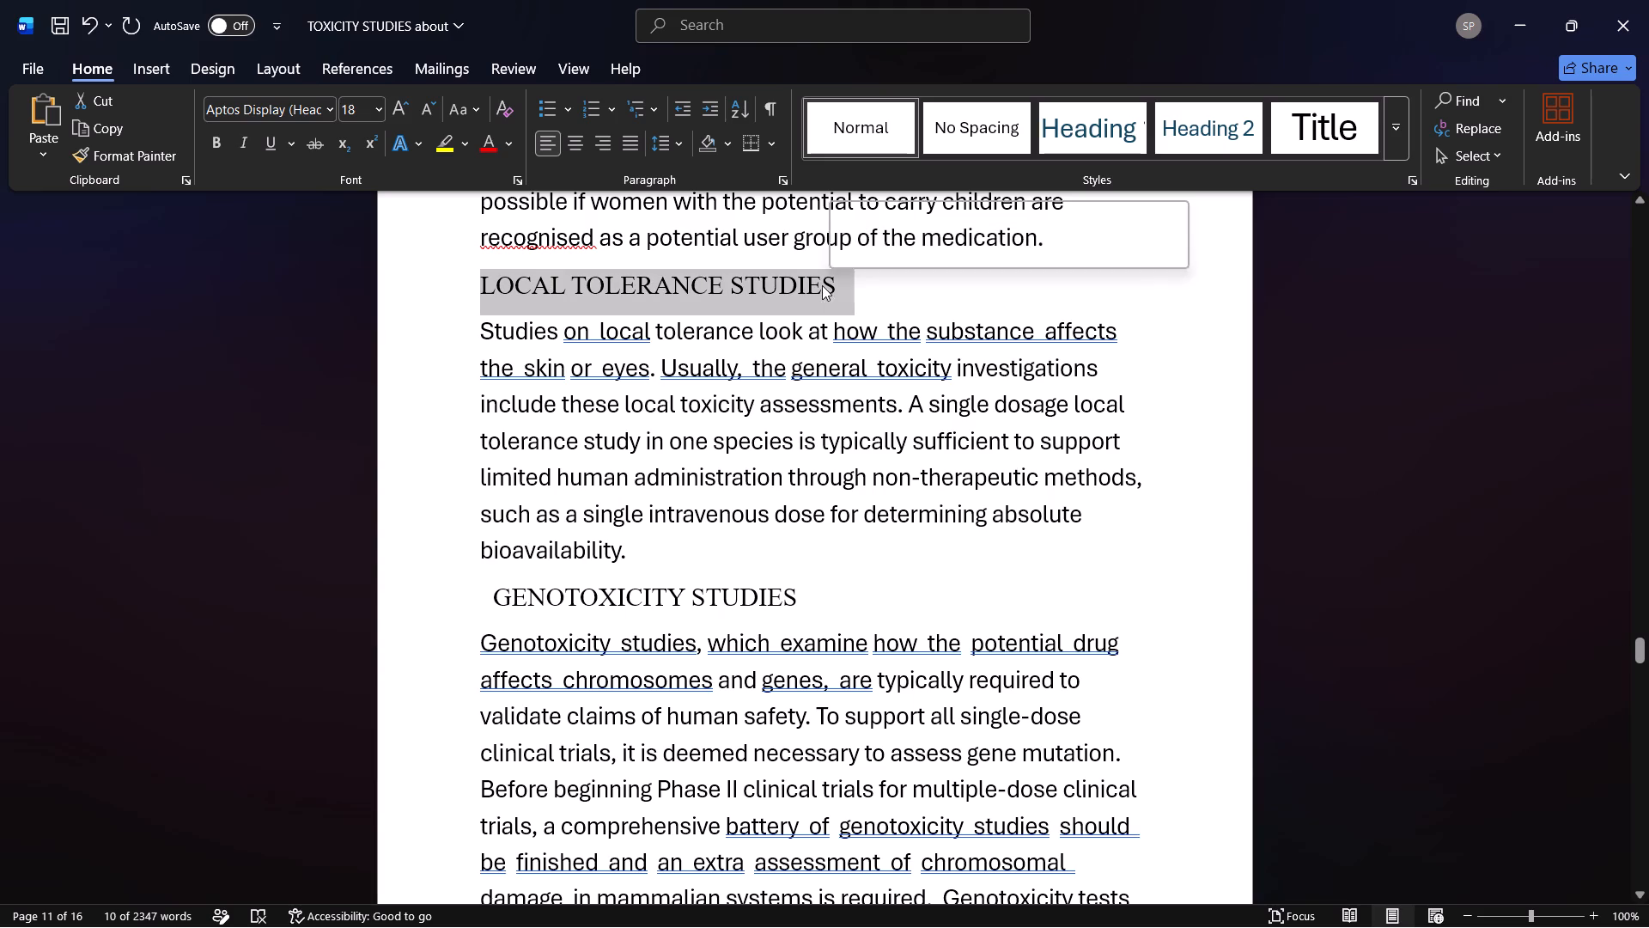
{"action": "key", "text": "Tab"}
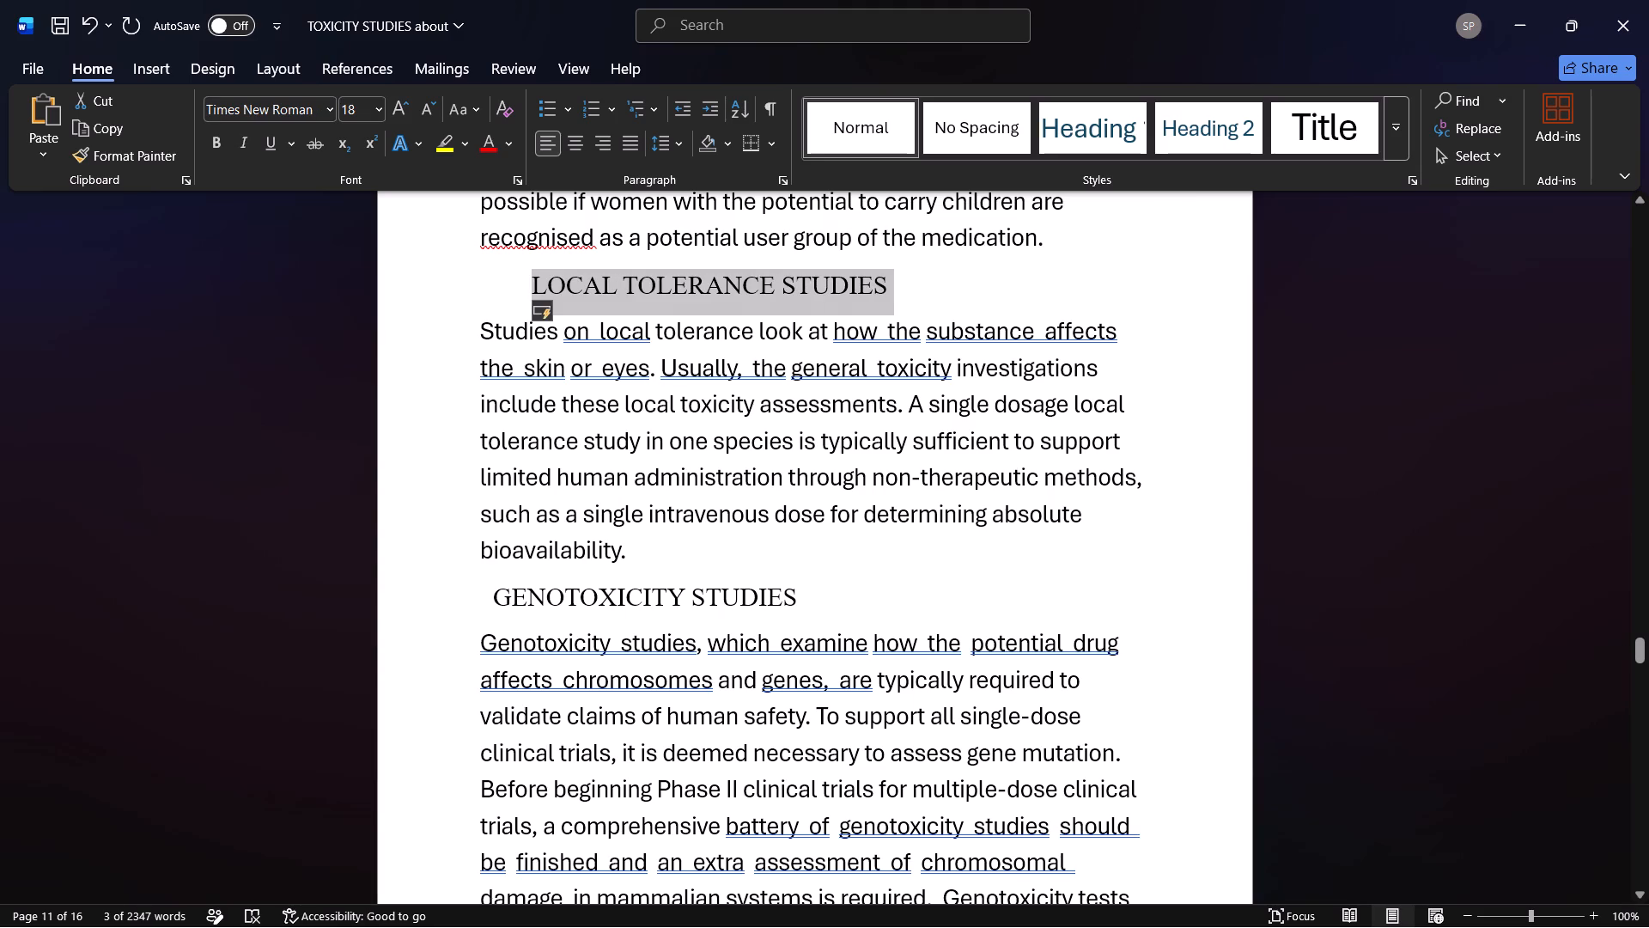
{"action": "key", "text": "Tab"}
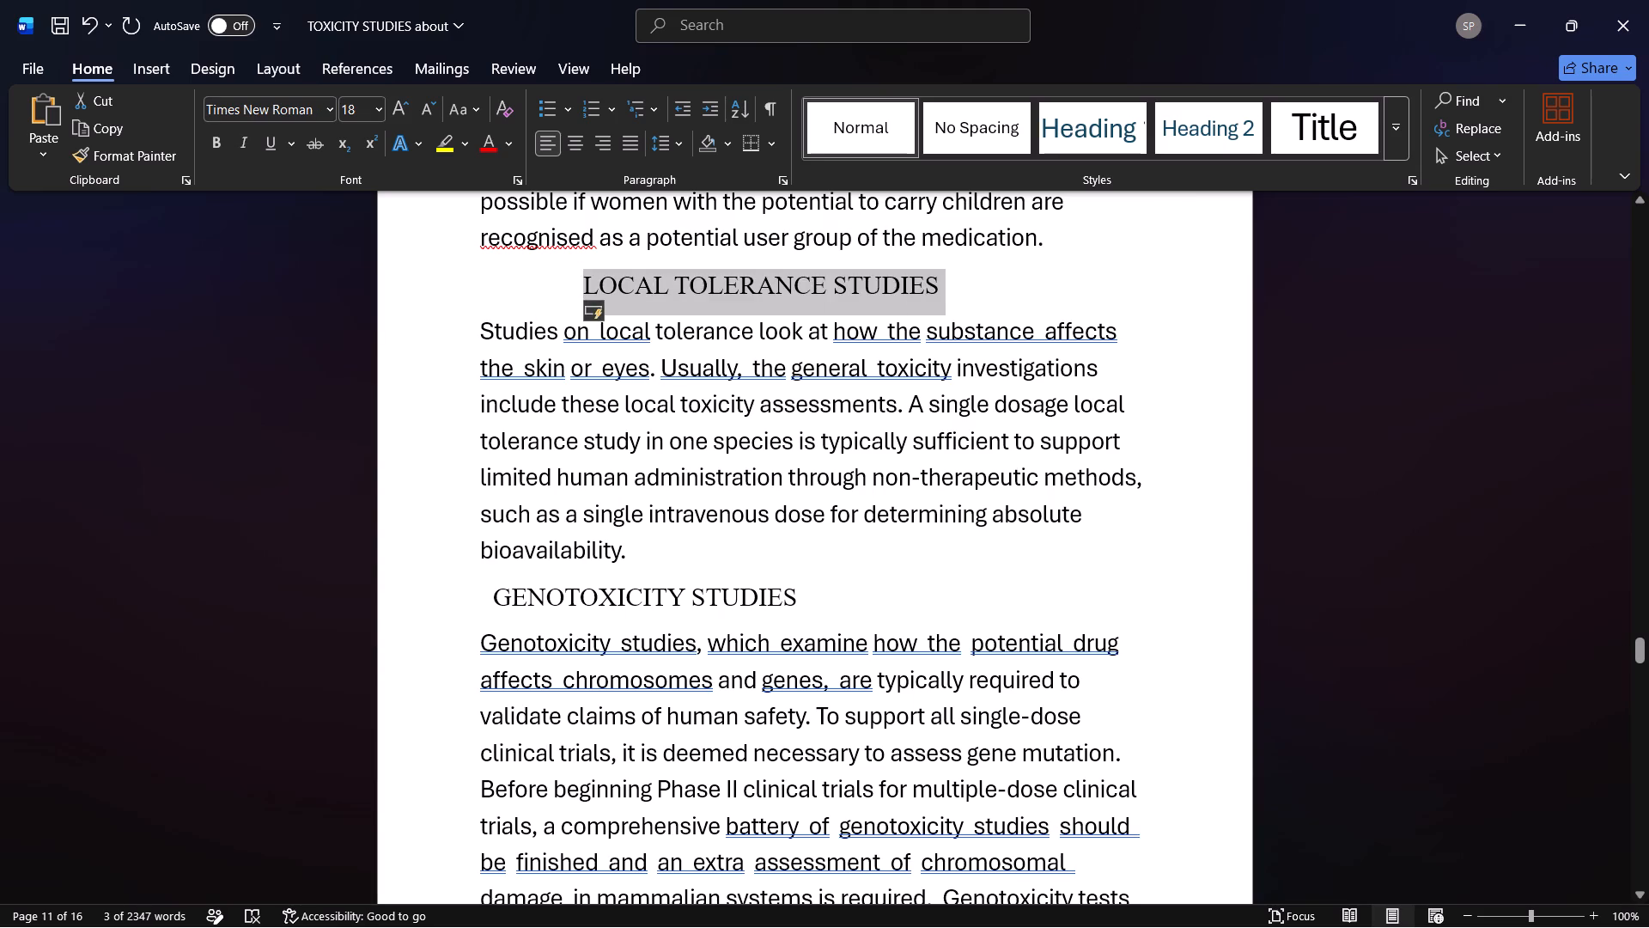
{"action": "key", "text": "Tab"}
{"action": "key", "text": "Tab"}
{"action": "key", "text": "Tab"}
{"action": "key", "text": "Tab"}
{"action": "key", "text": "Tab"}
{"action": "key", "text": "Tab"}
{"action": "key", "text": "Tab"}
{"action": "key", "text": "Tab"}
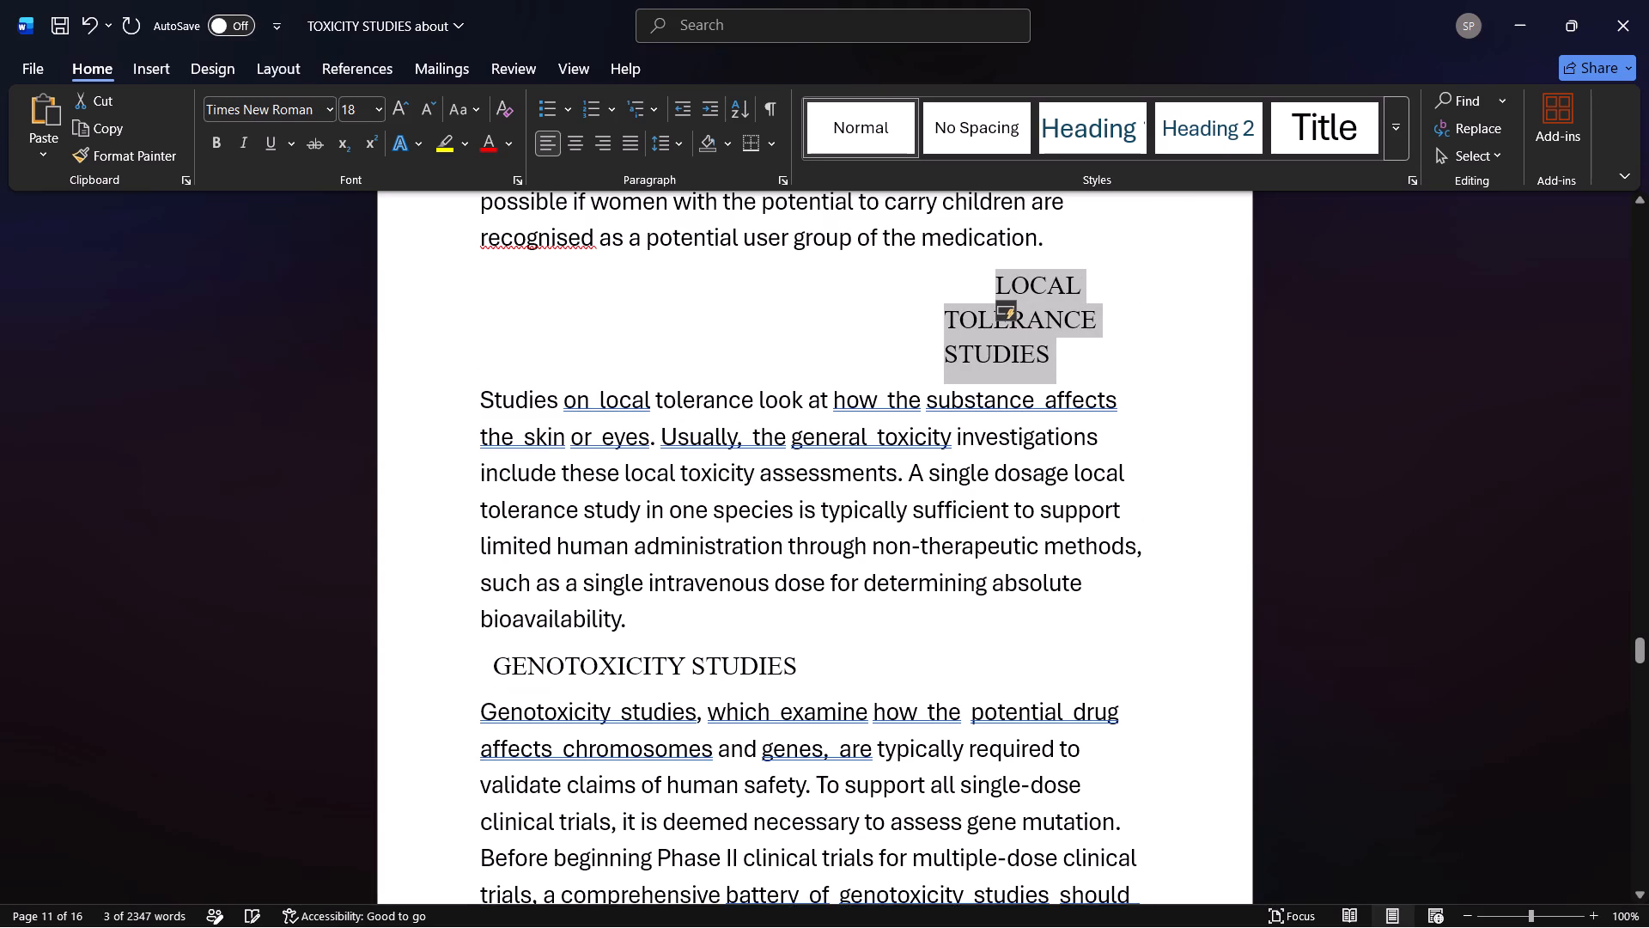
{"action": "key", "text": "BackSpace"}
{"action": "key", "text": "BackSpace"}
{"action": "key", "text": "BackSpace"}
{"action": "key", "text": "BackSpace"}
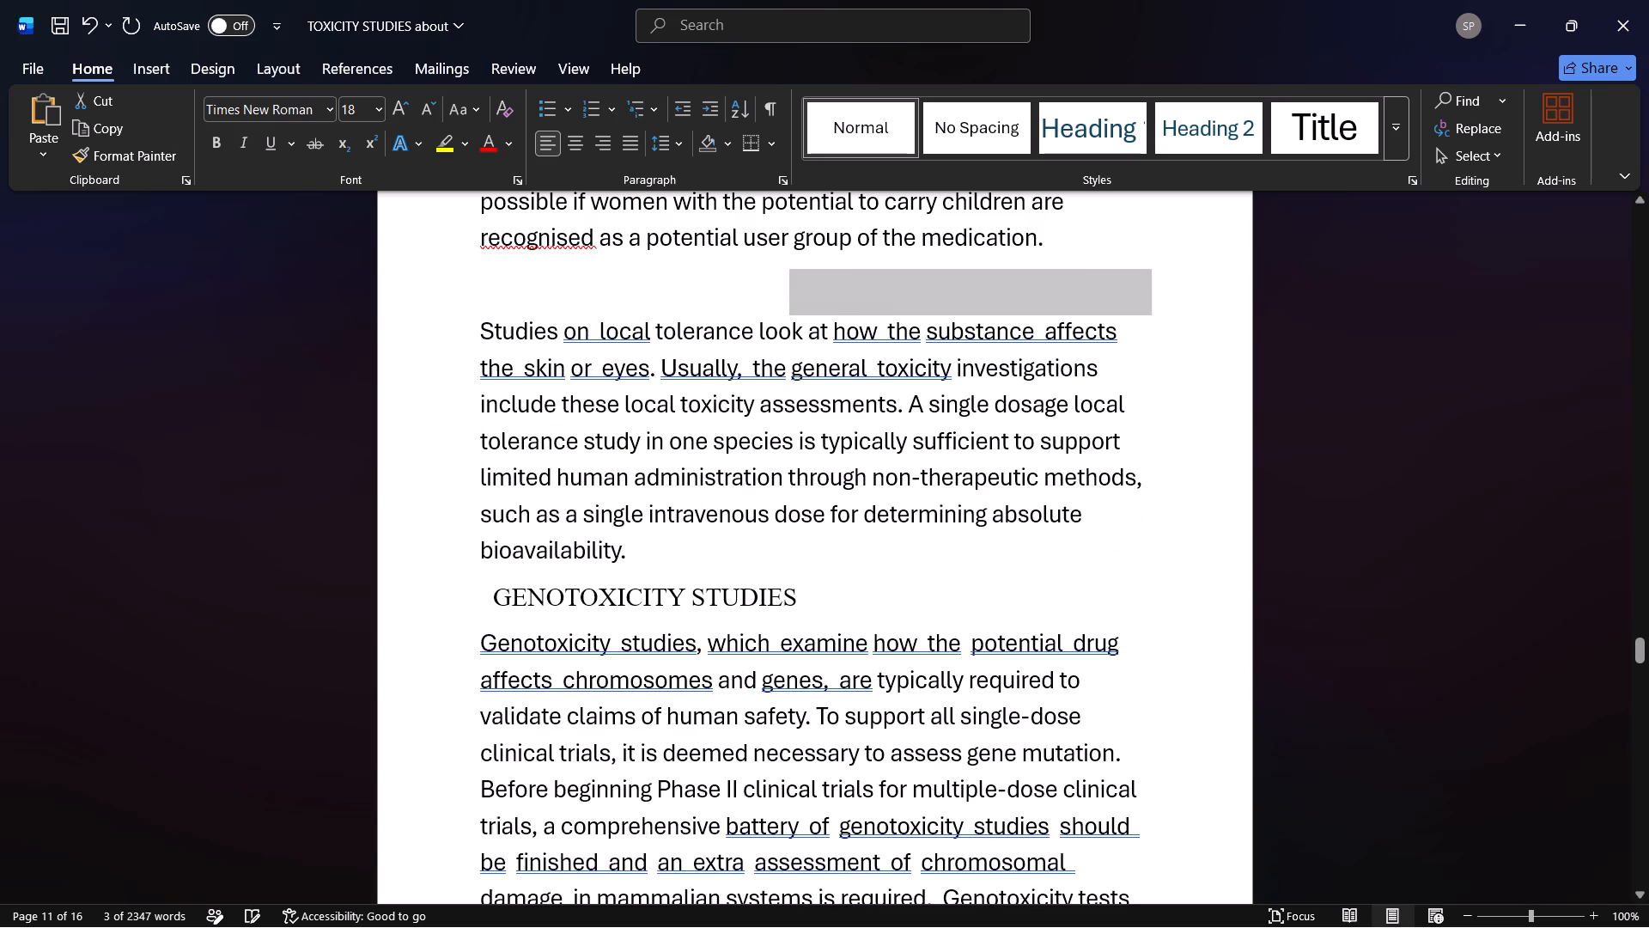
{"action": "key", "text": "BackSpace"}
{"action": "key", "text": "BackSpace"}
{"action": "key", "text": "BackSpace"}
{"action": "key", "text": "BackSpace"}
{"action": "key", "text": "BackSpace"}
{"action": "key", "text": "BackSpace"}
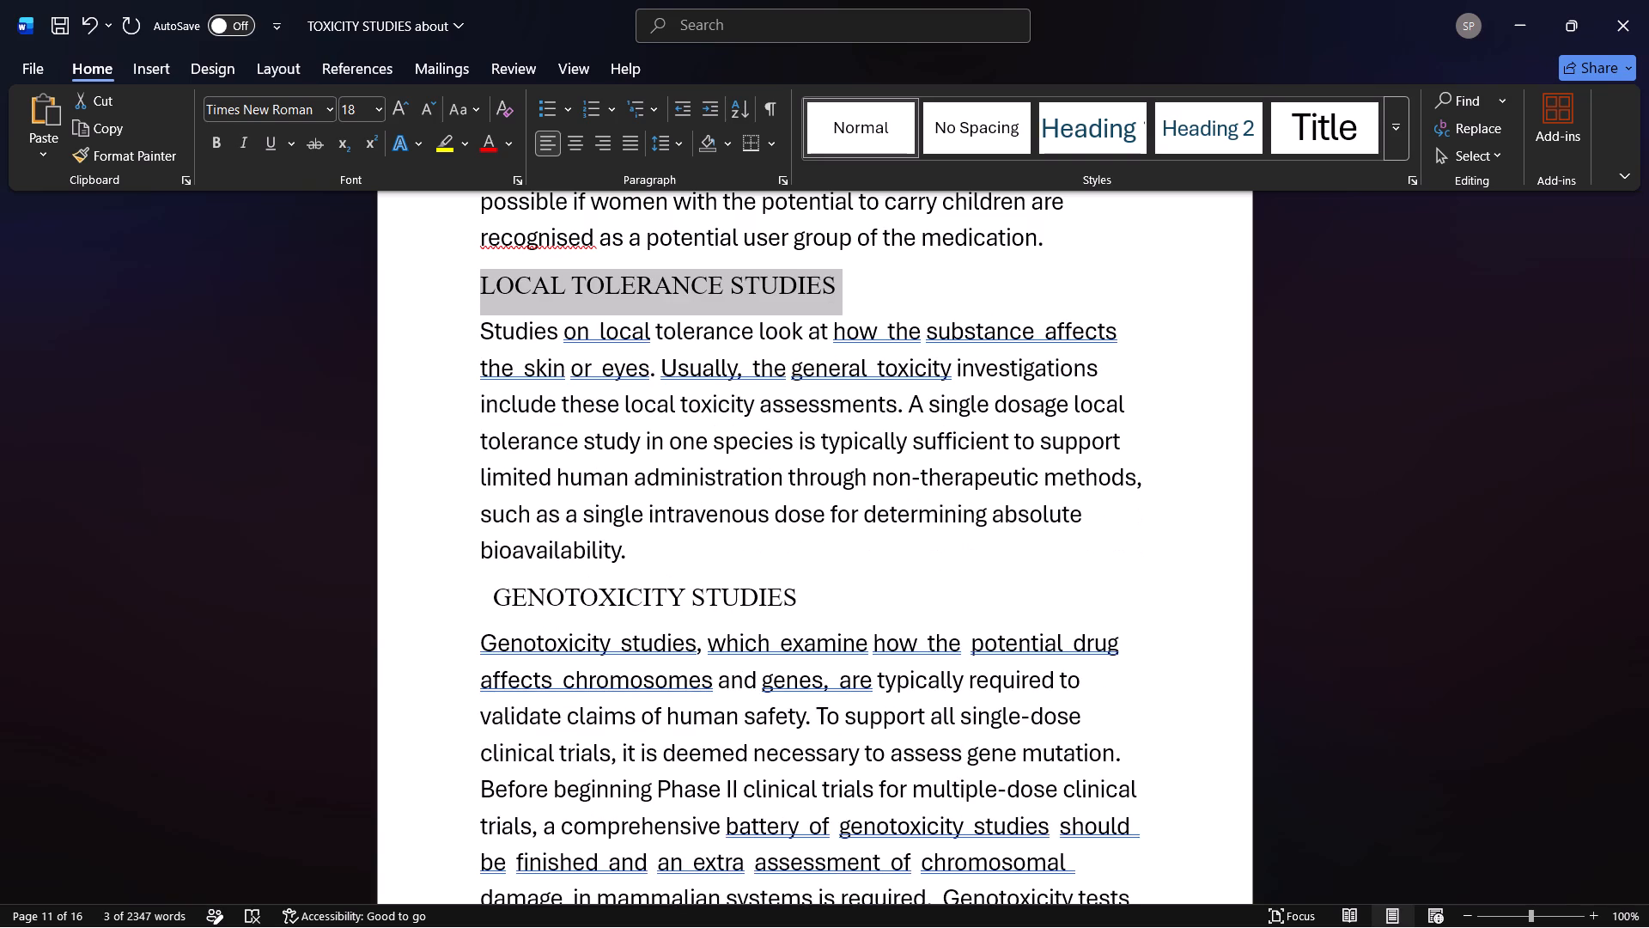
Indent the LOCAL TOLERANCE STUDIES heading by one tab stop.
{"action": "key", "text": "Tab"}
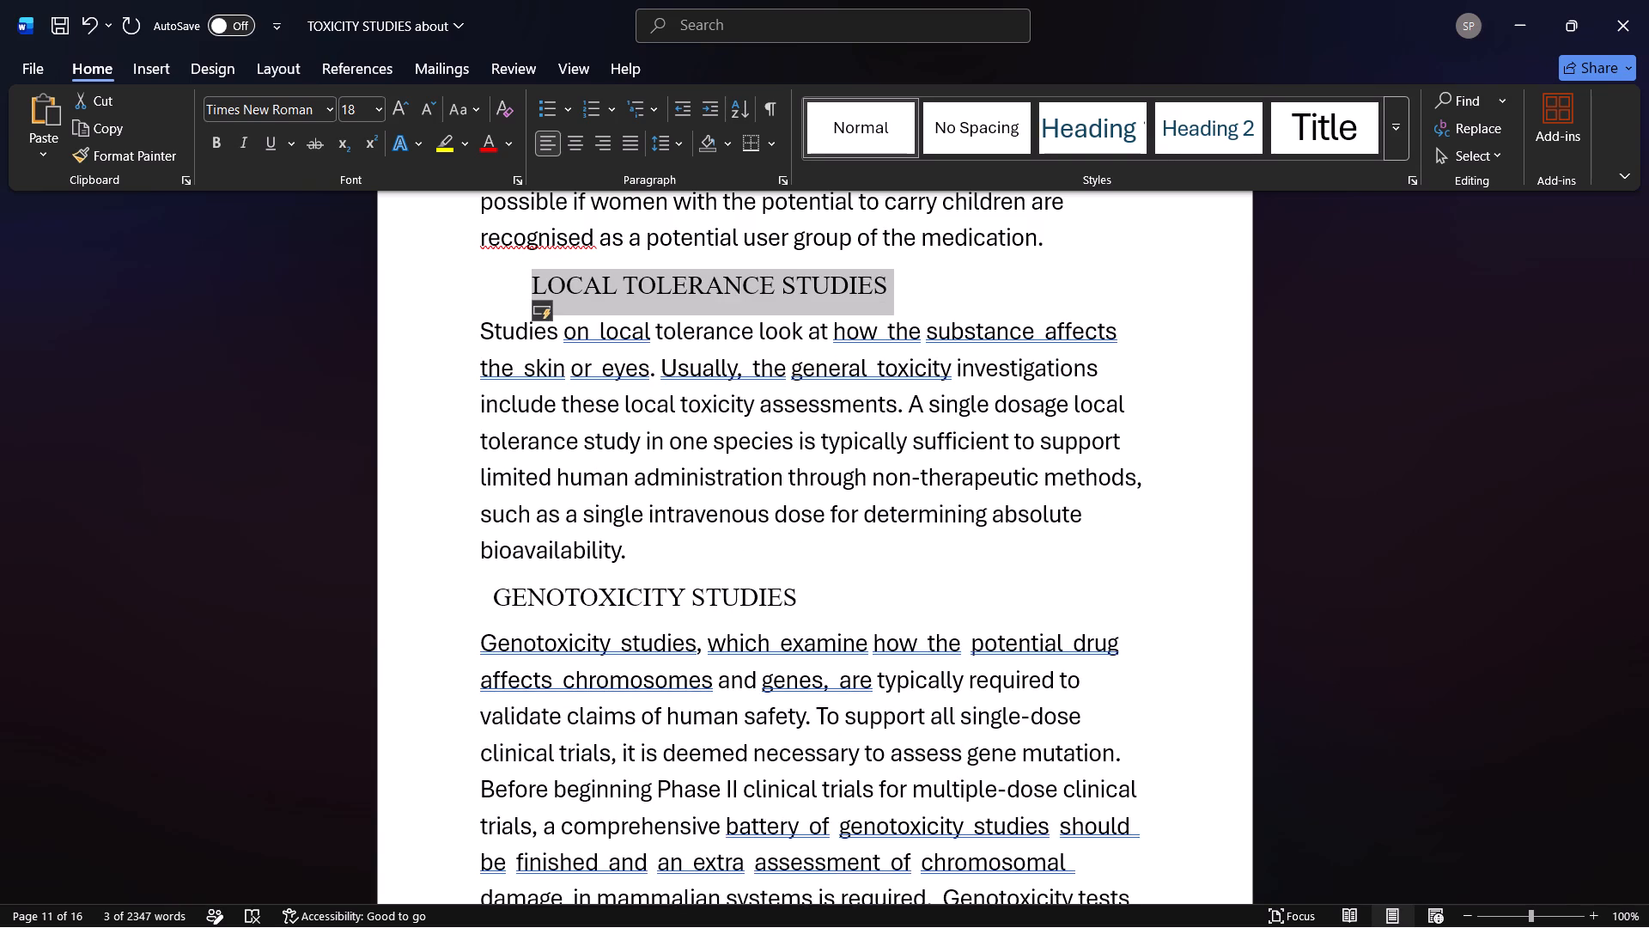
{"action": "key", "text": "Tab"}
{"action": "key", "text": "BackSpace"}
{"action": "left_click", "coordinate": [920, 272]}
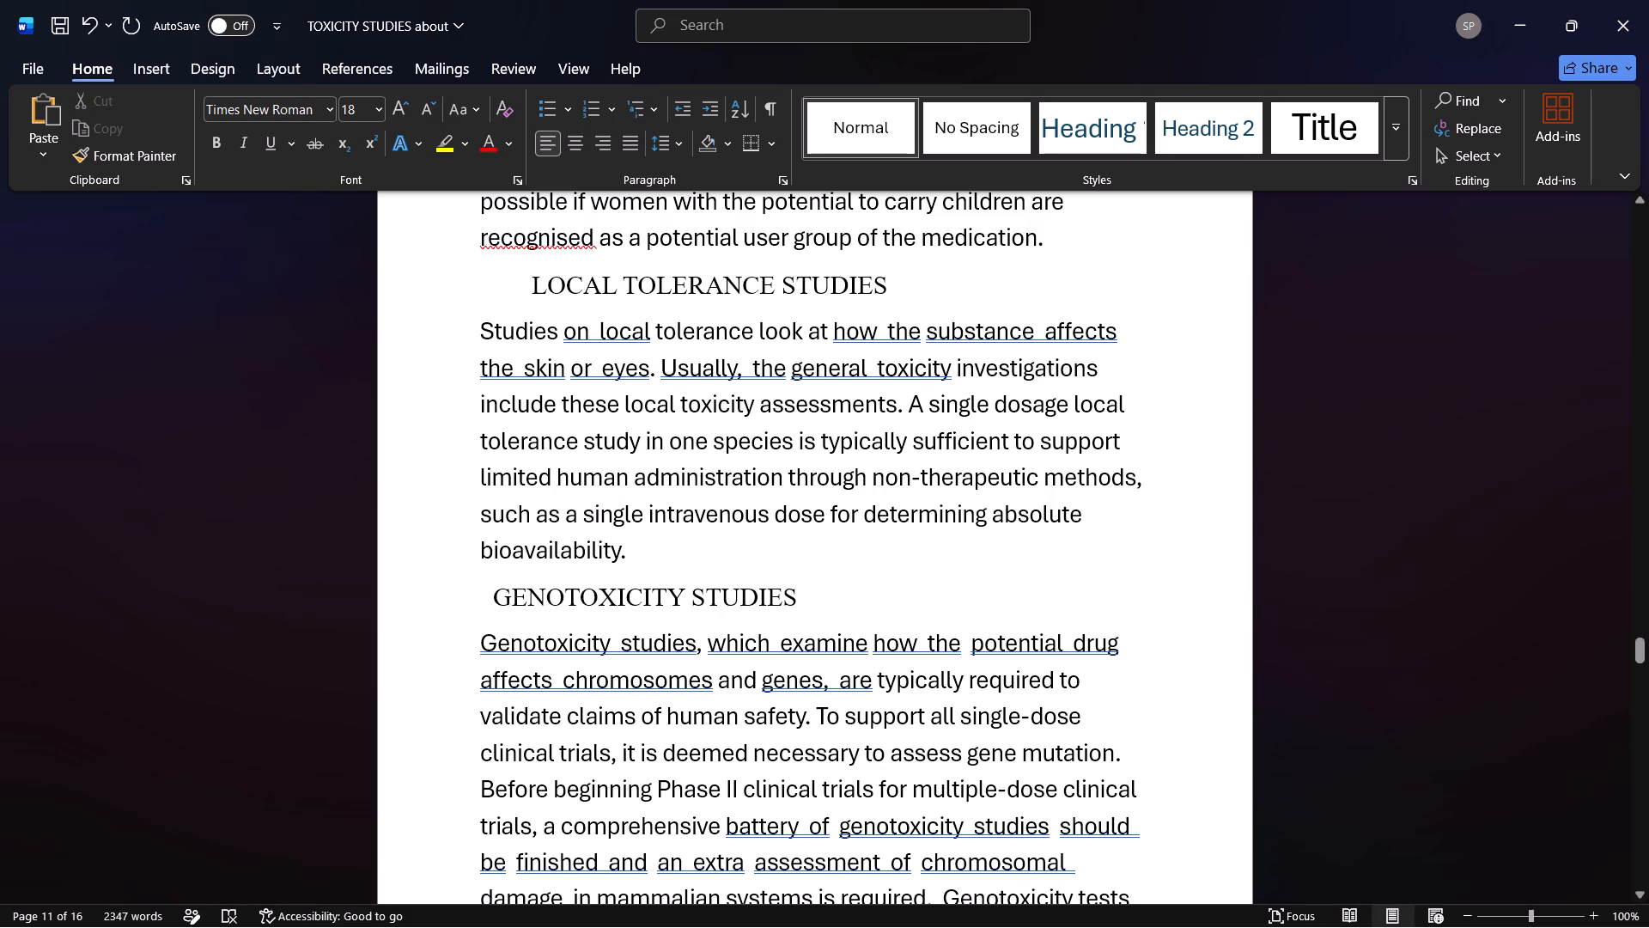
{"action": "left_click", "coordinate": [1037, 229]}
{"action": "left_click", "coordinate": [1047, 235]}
Delete the LOCAL TOLERANCE STUDIES heading above the local tolerance paragraph.
{"action": "scroll", "coordinate": [976, 298], "scroll_direction": "down", "scroll_amount": 1}
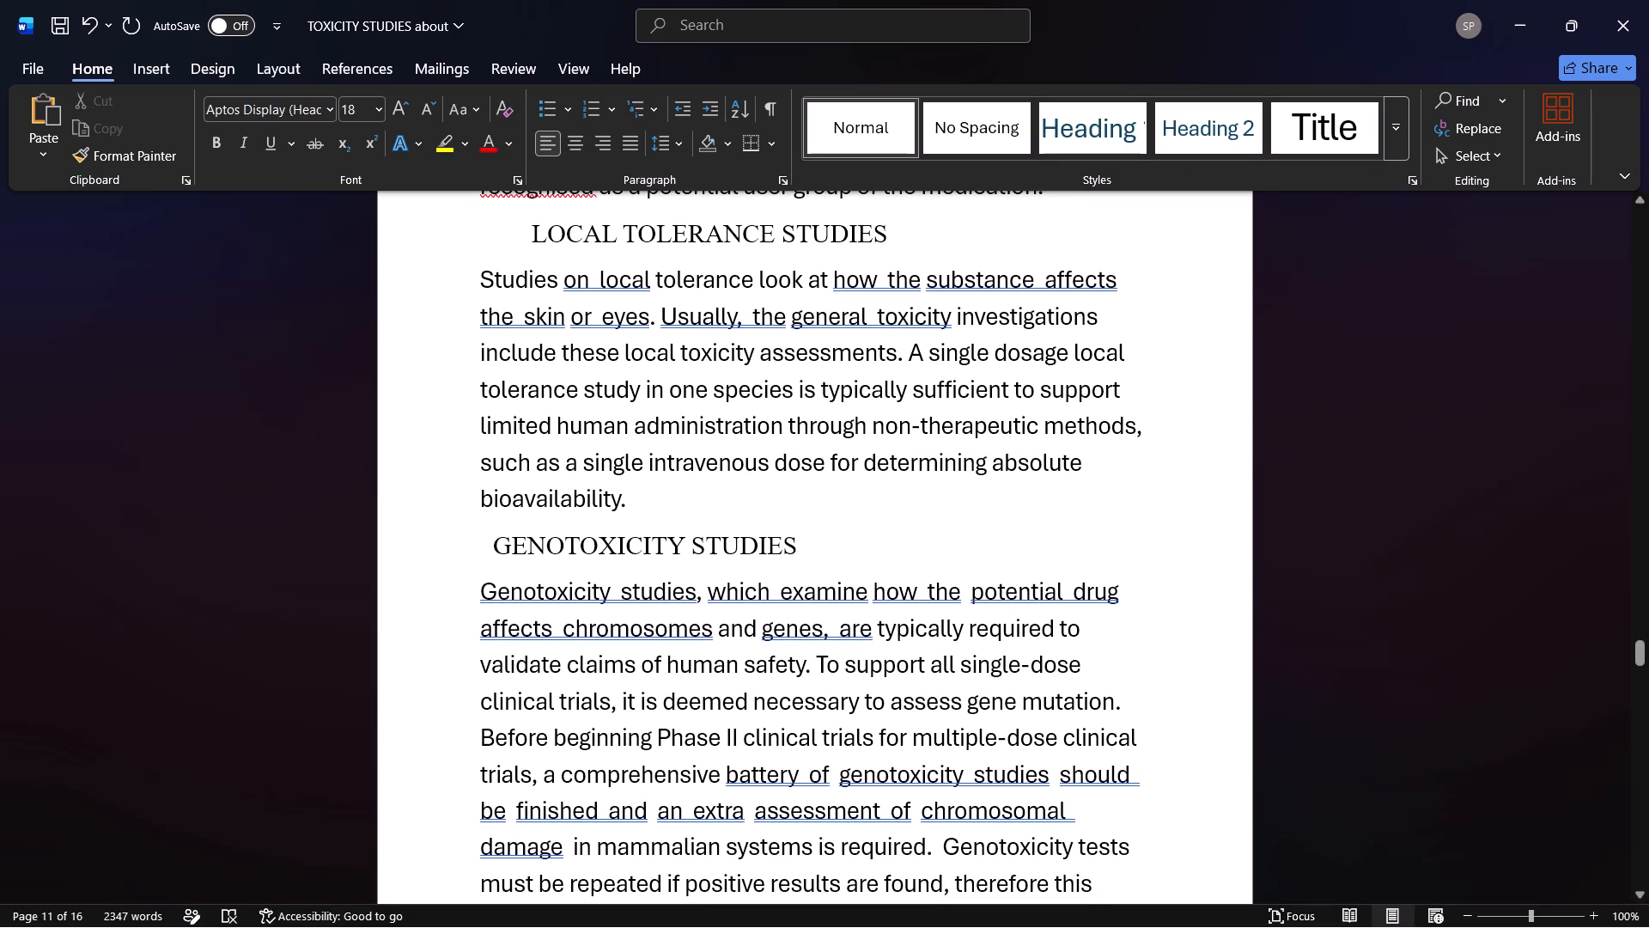
{"action": "left_click_drag", "start_coordinate": [528, 227], "coordinate": [859, 229]}
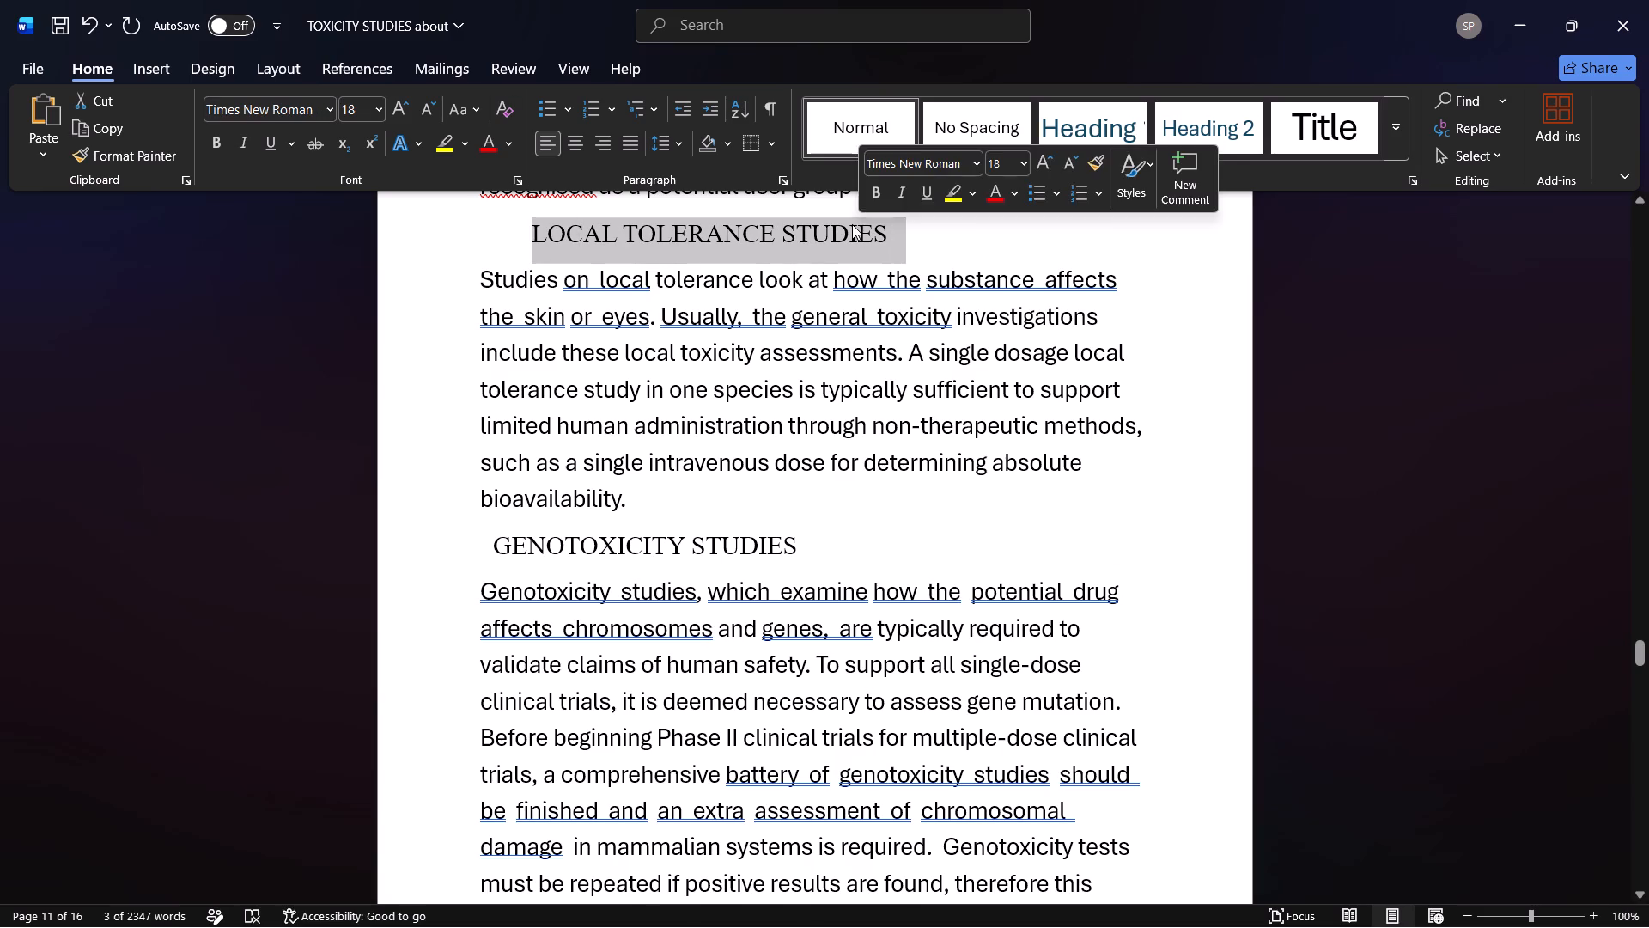
{"action": "key", "text": "BackSpace"}
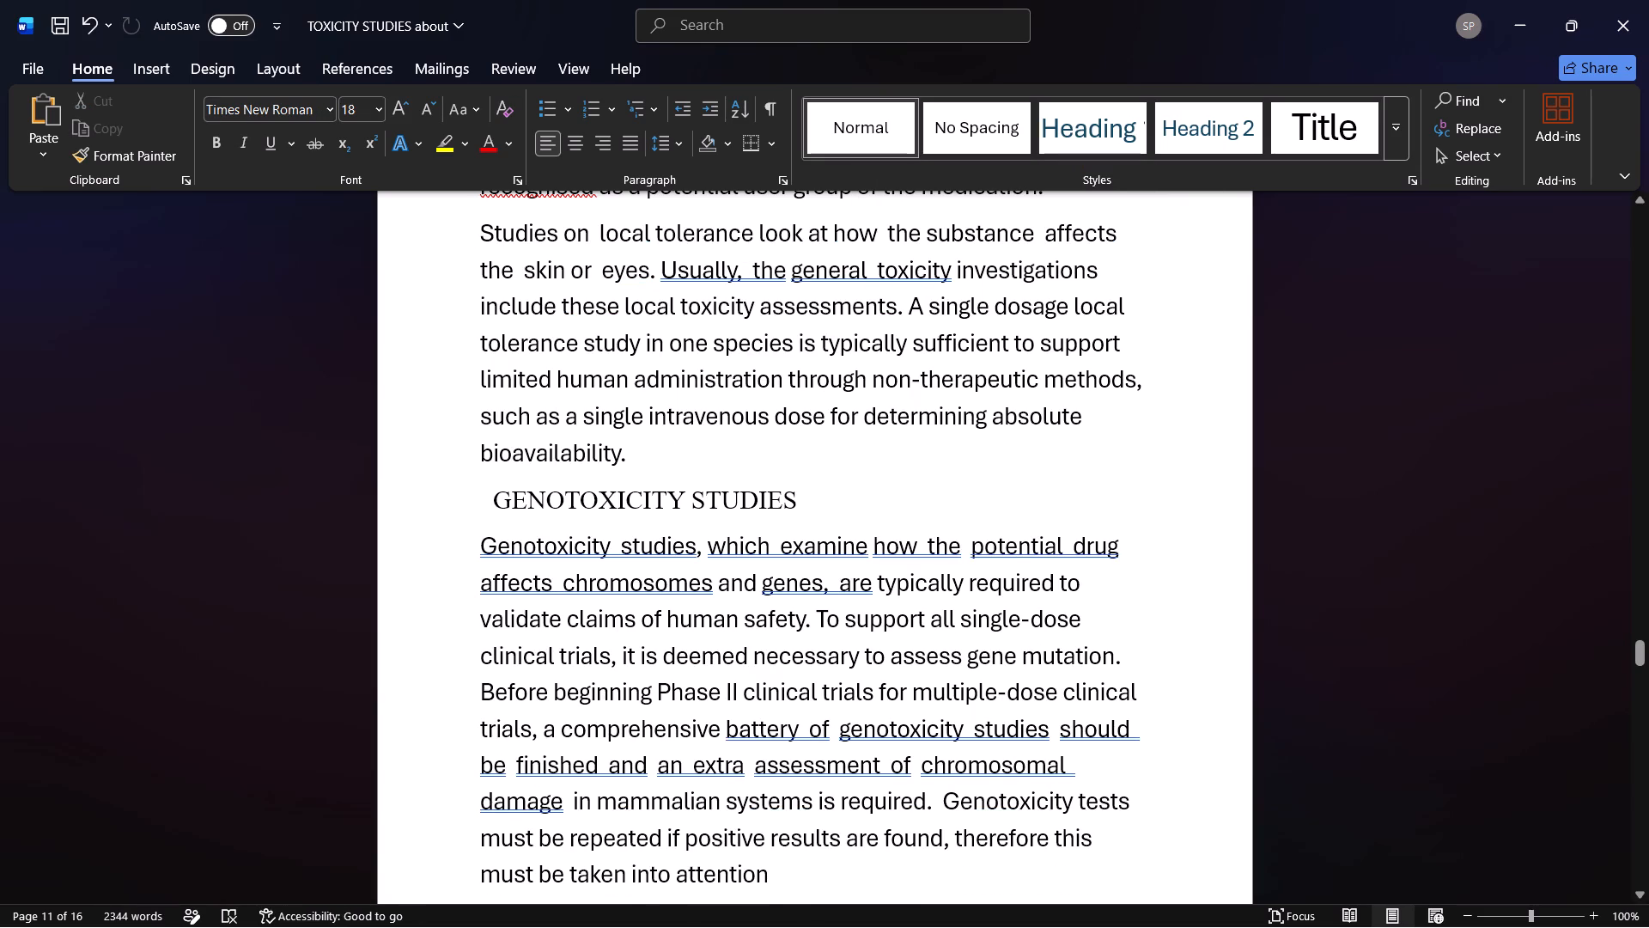
Go back towards the reproductive toxicity section that precedes the local tolerance paragraph.
{"action": "scroll", "coordinate": [964, 222], "scroll_direction": "up", "scroll_amount": 2}
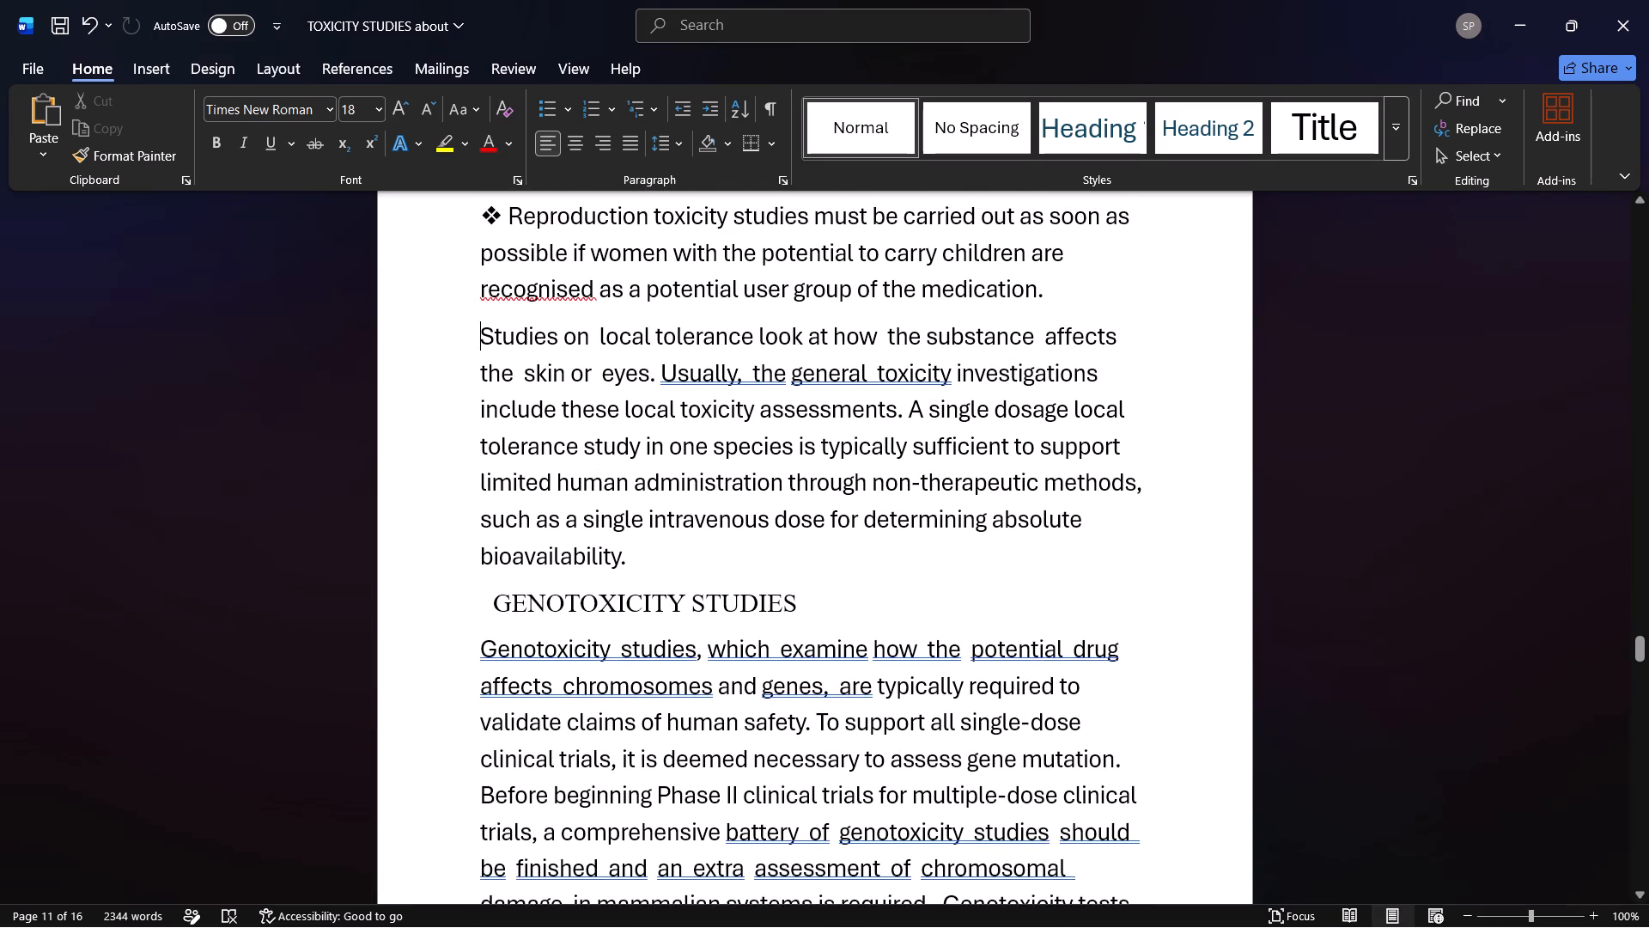
{"action": "scroll", "coordinate": [964, 222], "scroll_direction": "up", "scroll_amount": 5}
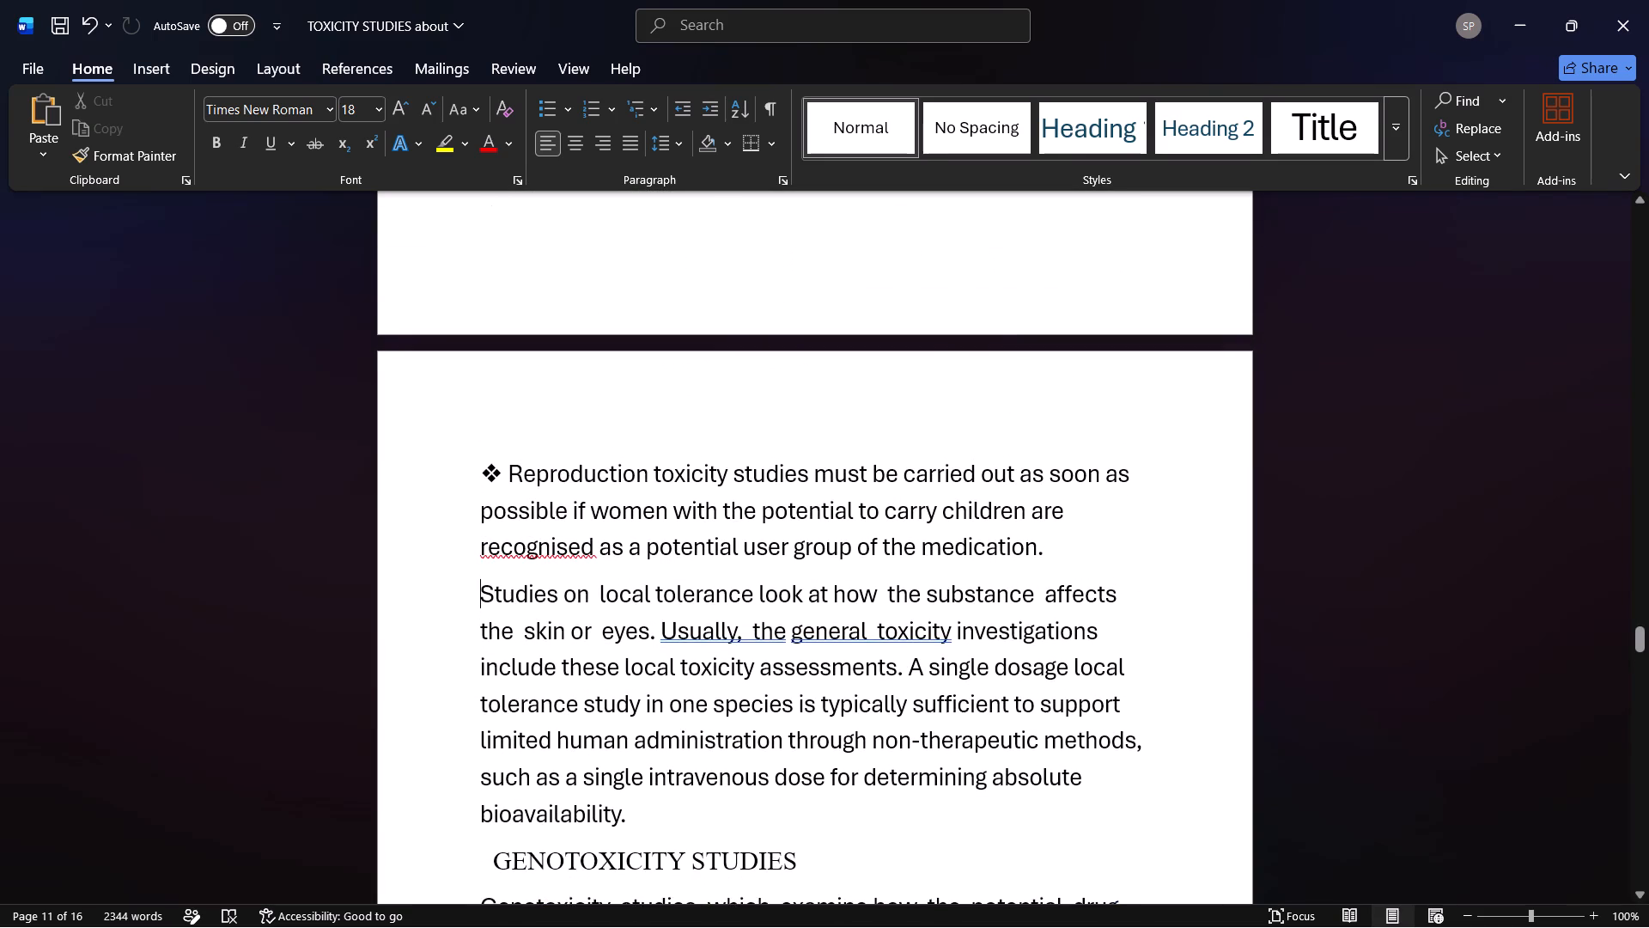
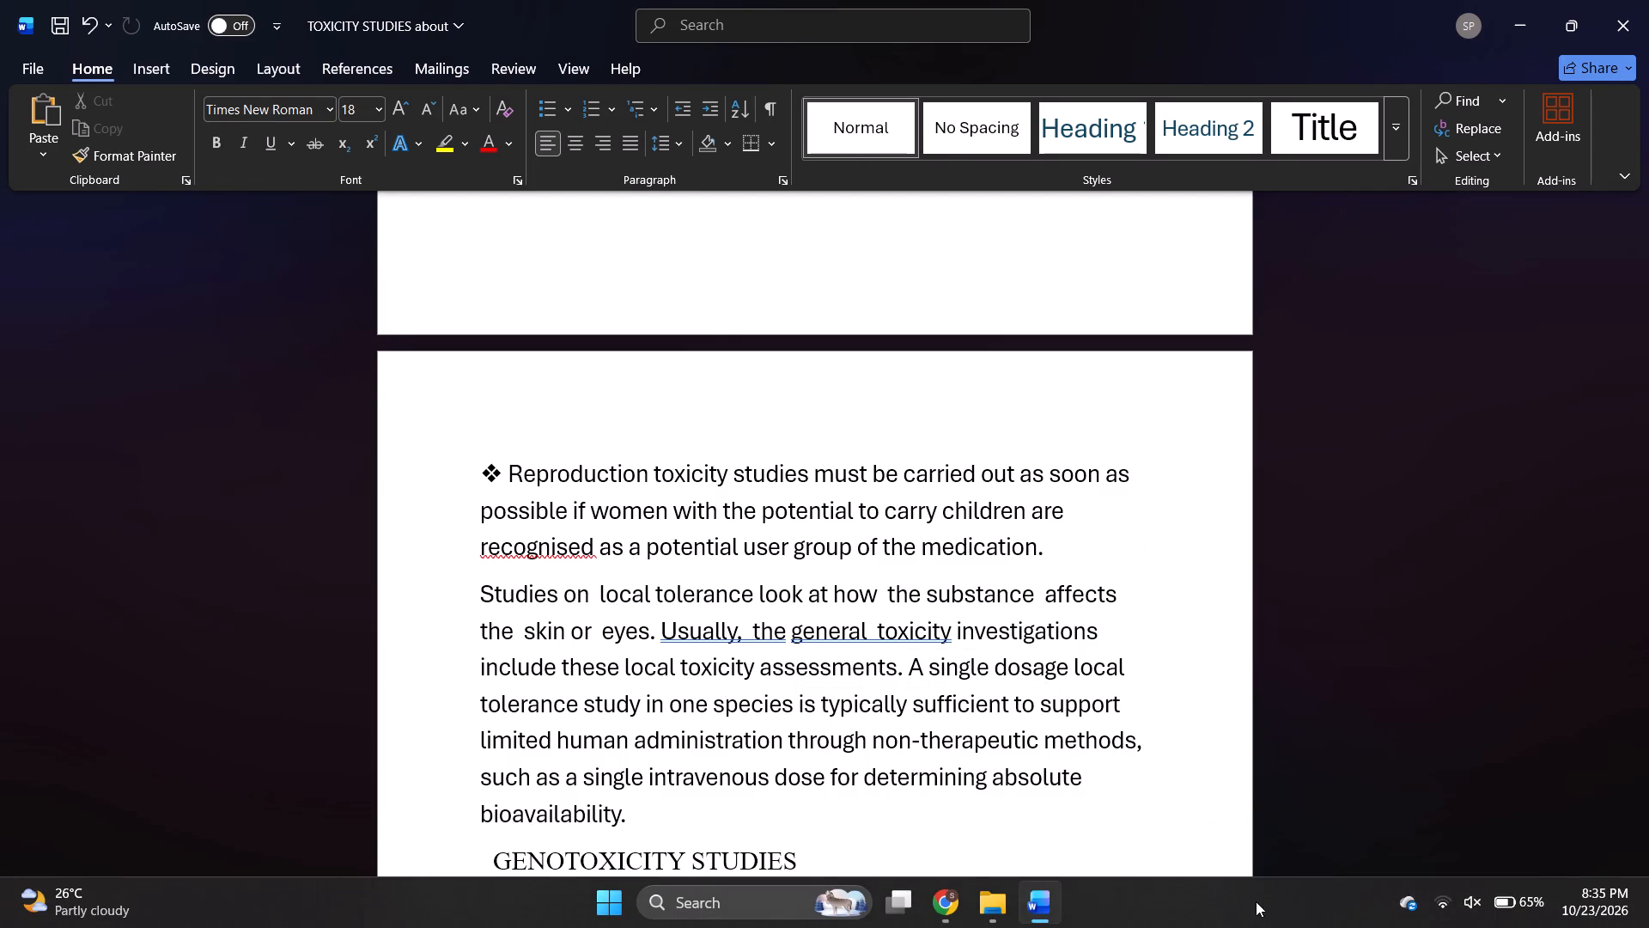
Switch to Chrome, return to the toxicity studies search results and open the ResearchGate article "TOXICITY STUDIES -AN OVERVIEW".
{"action": "left_click", "coordinate": [951, 913]}
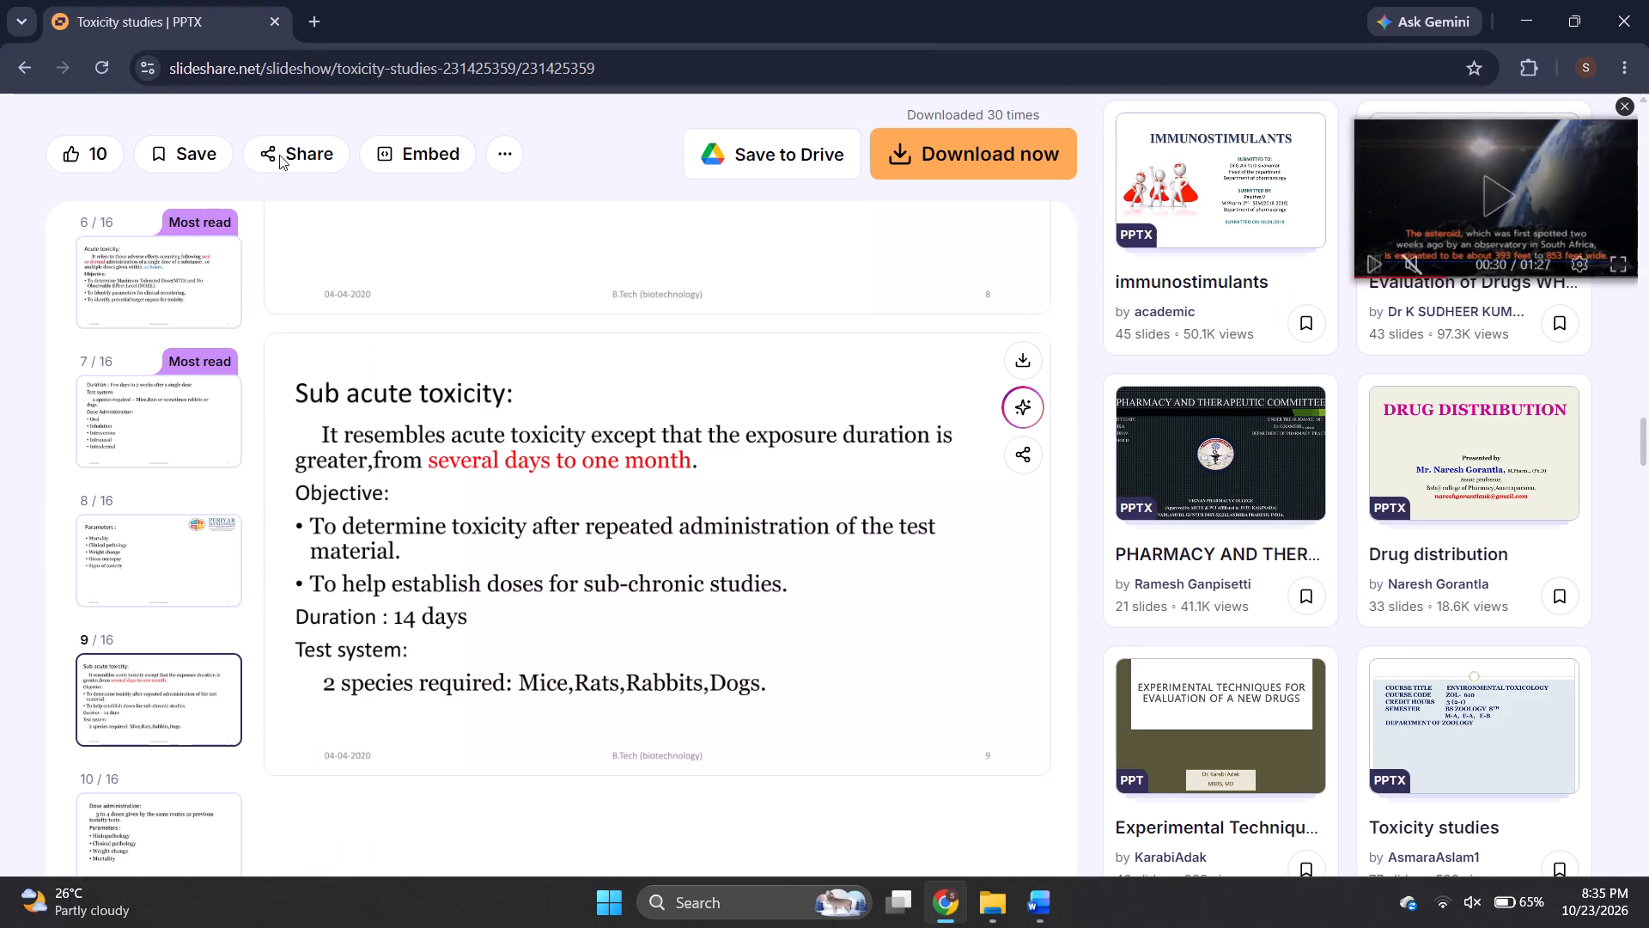
{"action": "left_click", "coordinate": [9, 54]}
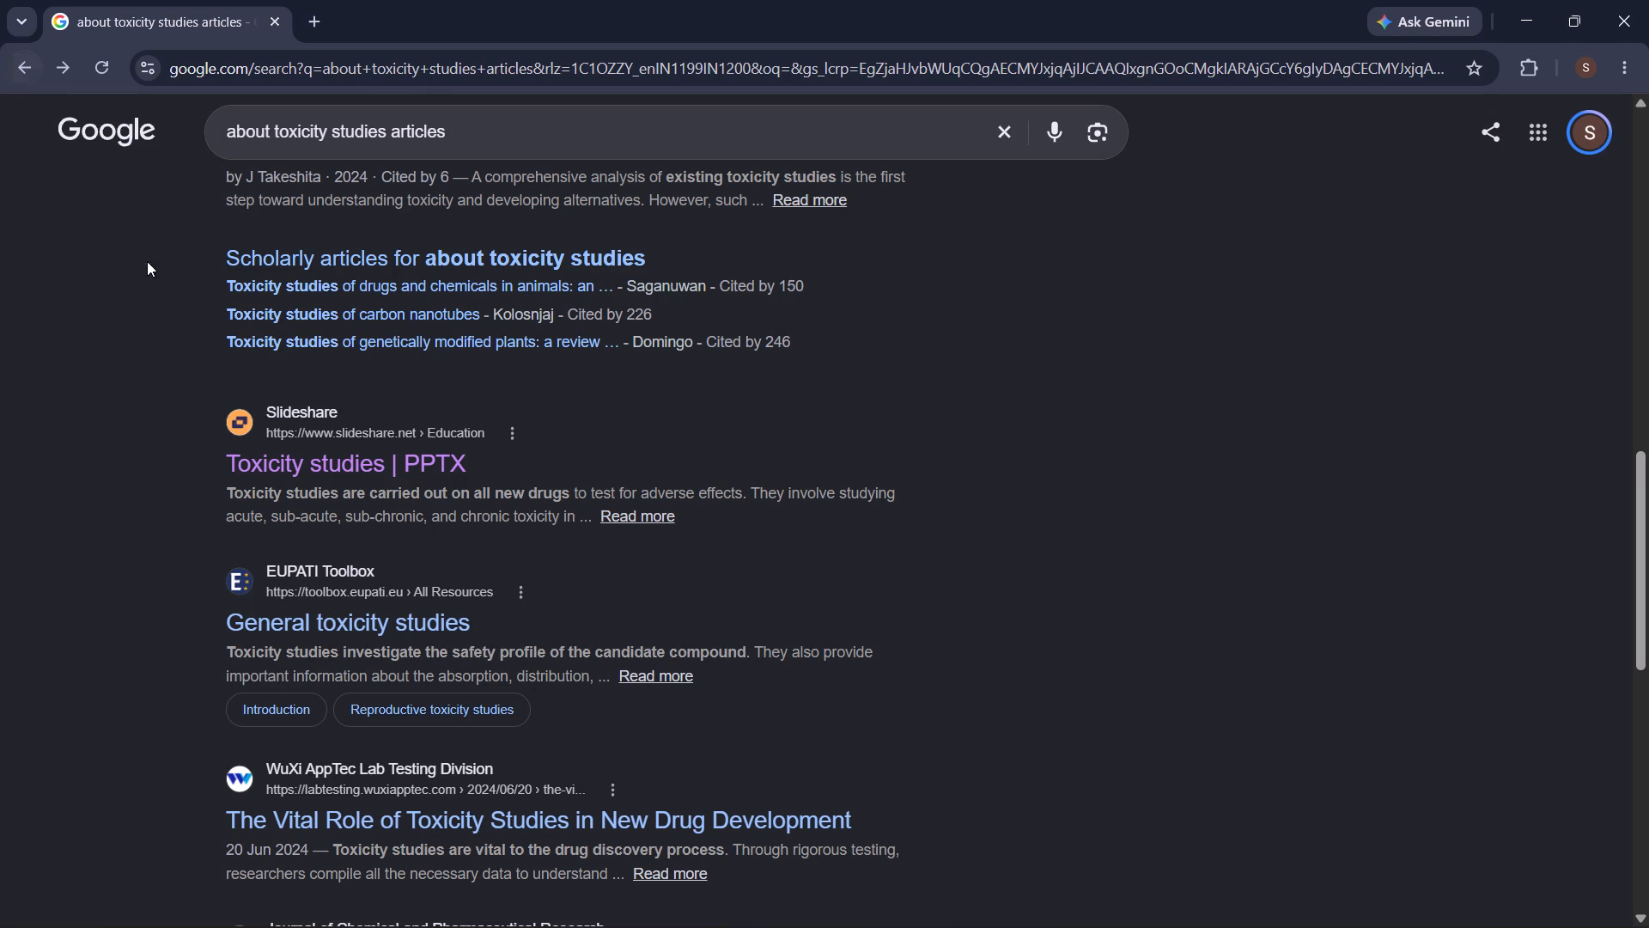
{"action": "scroll", "coordinate": [151, 305], "scroll_direction": "up", "scroll_amount": 9}
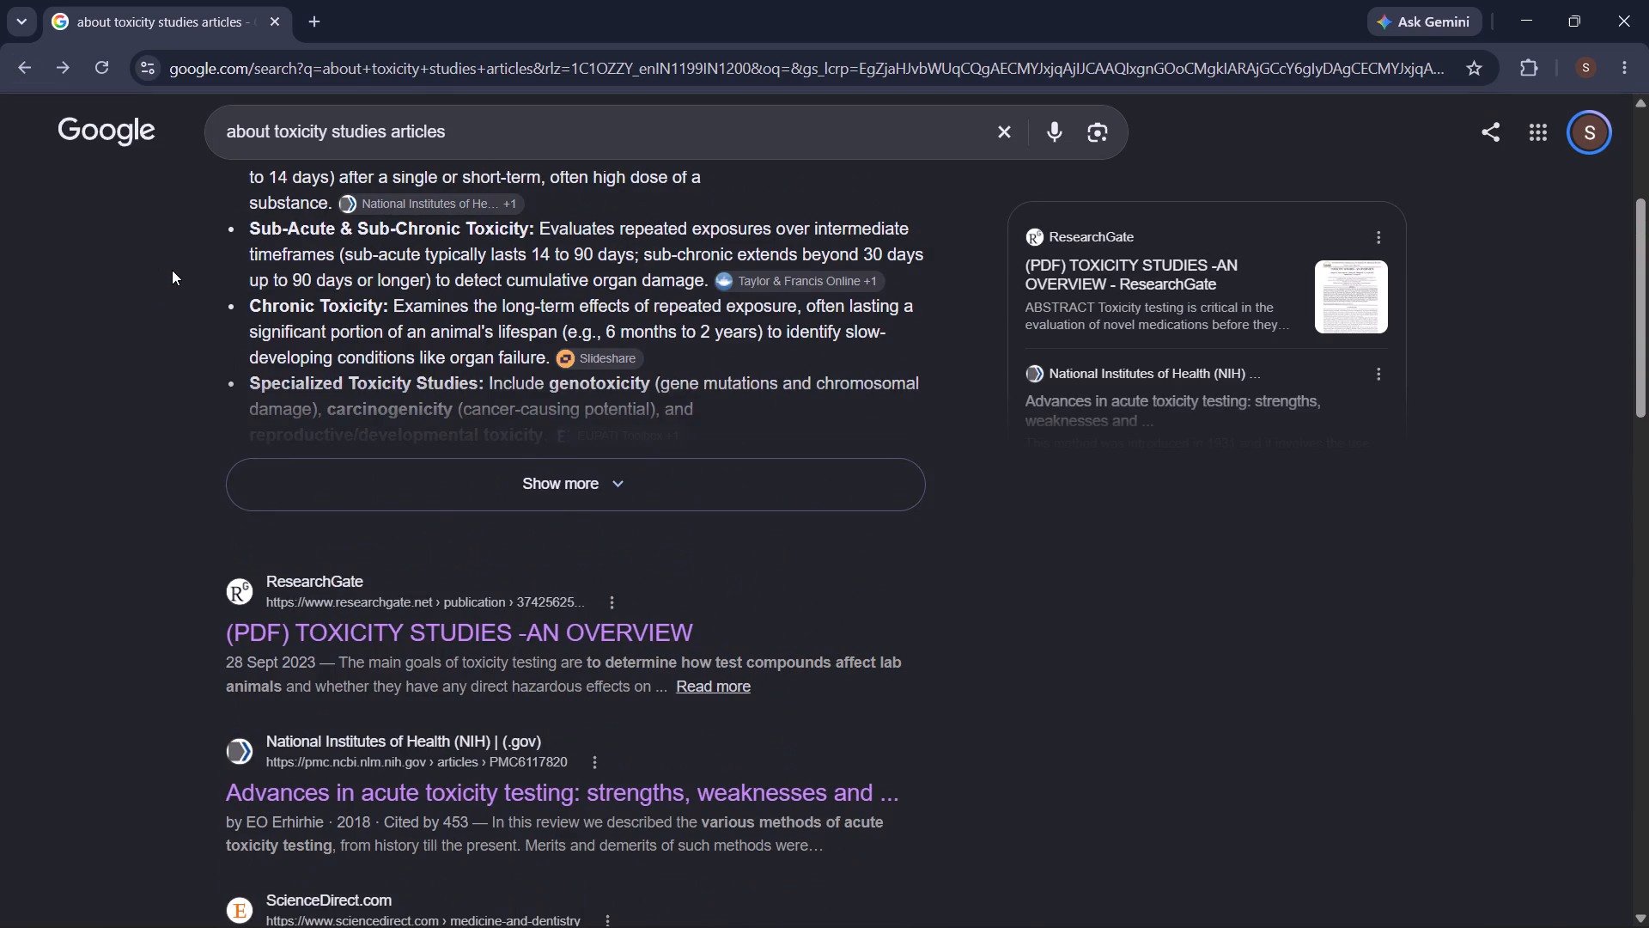
{"action": "left_click", "coordinate": [270, 630]}
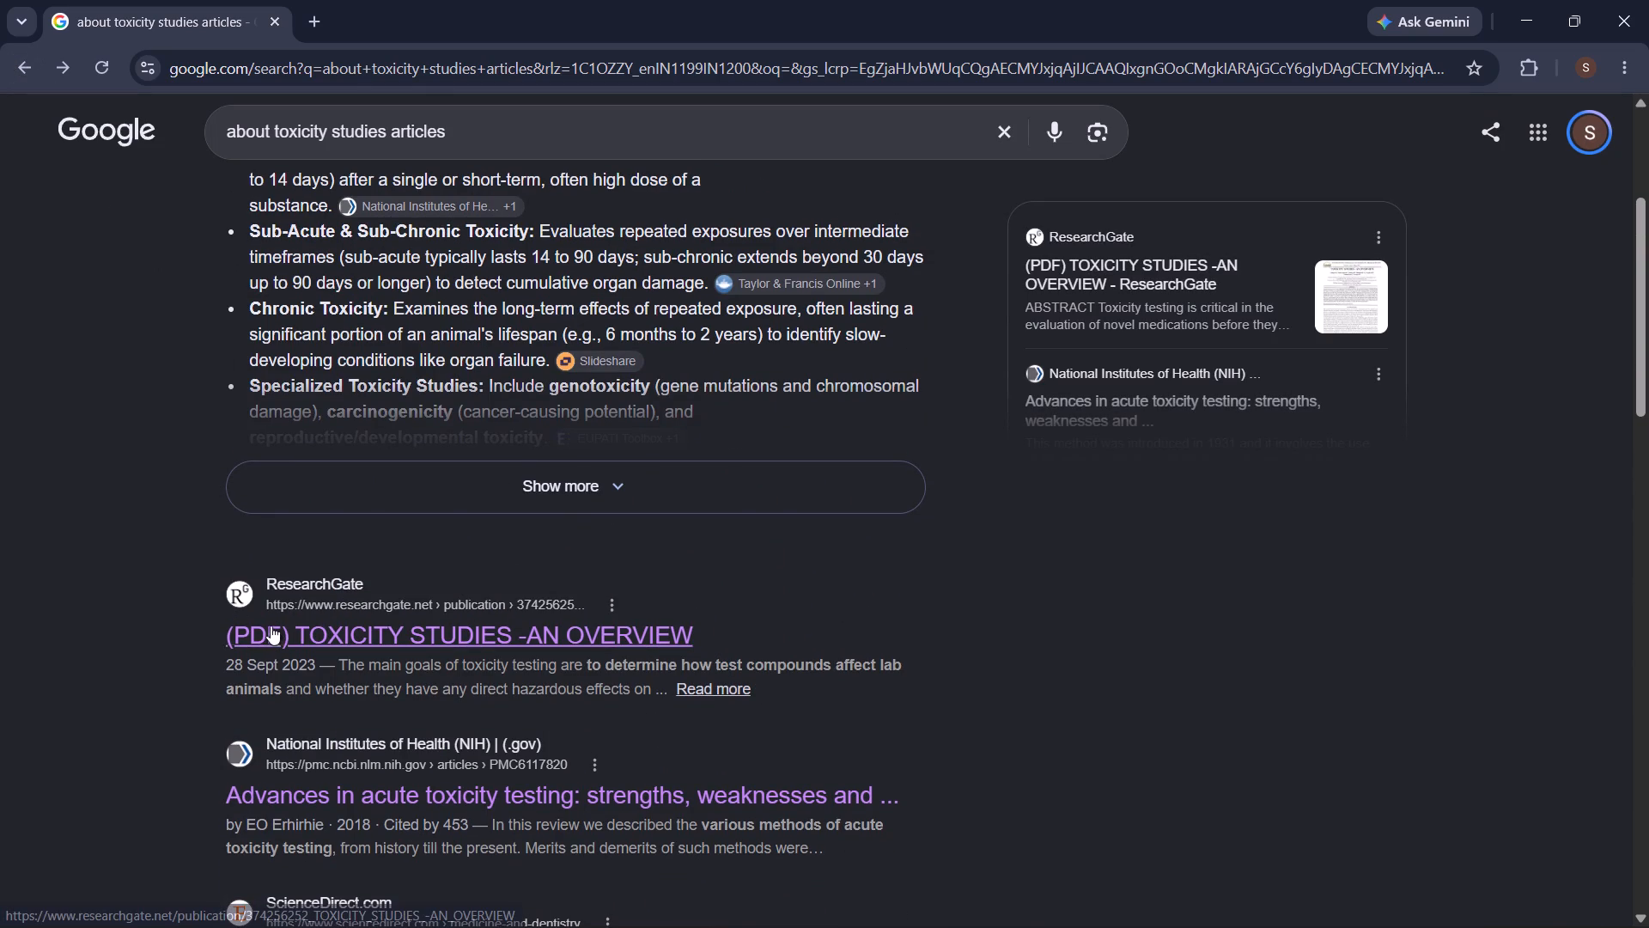
{"action": "left_click", "coordinate": [301, 634]}
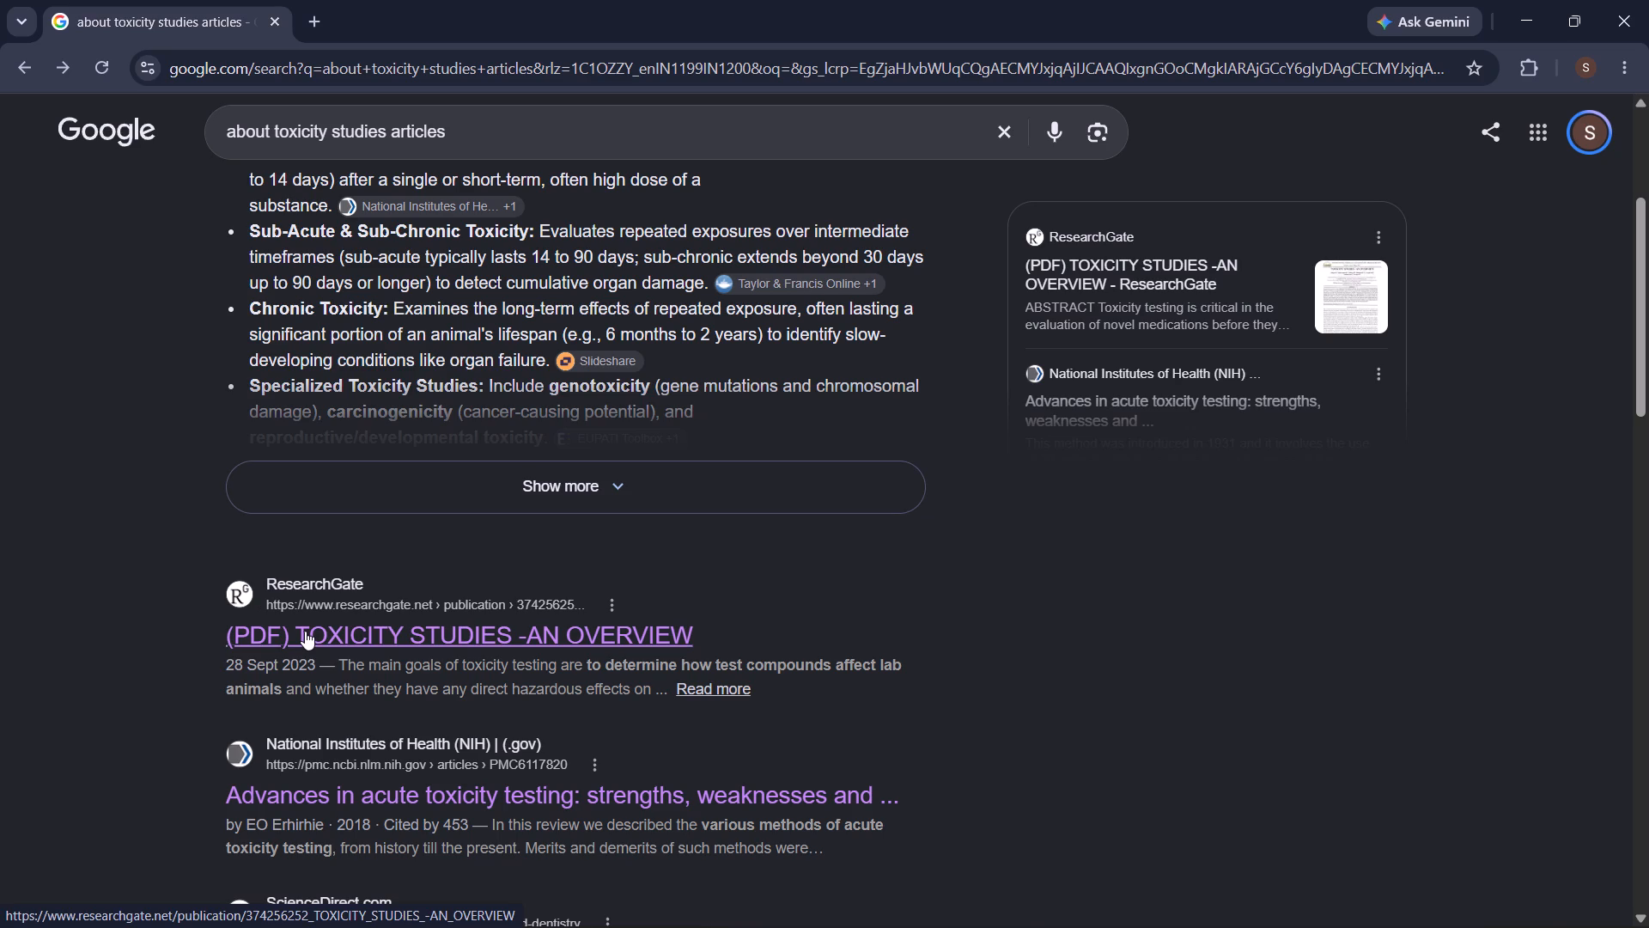
{"action": "left_click", "coordinate": [304, 631]}
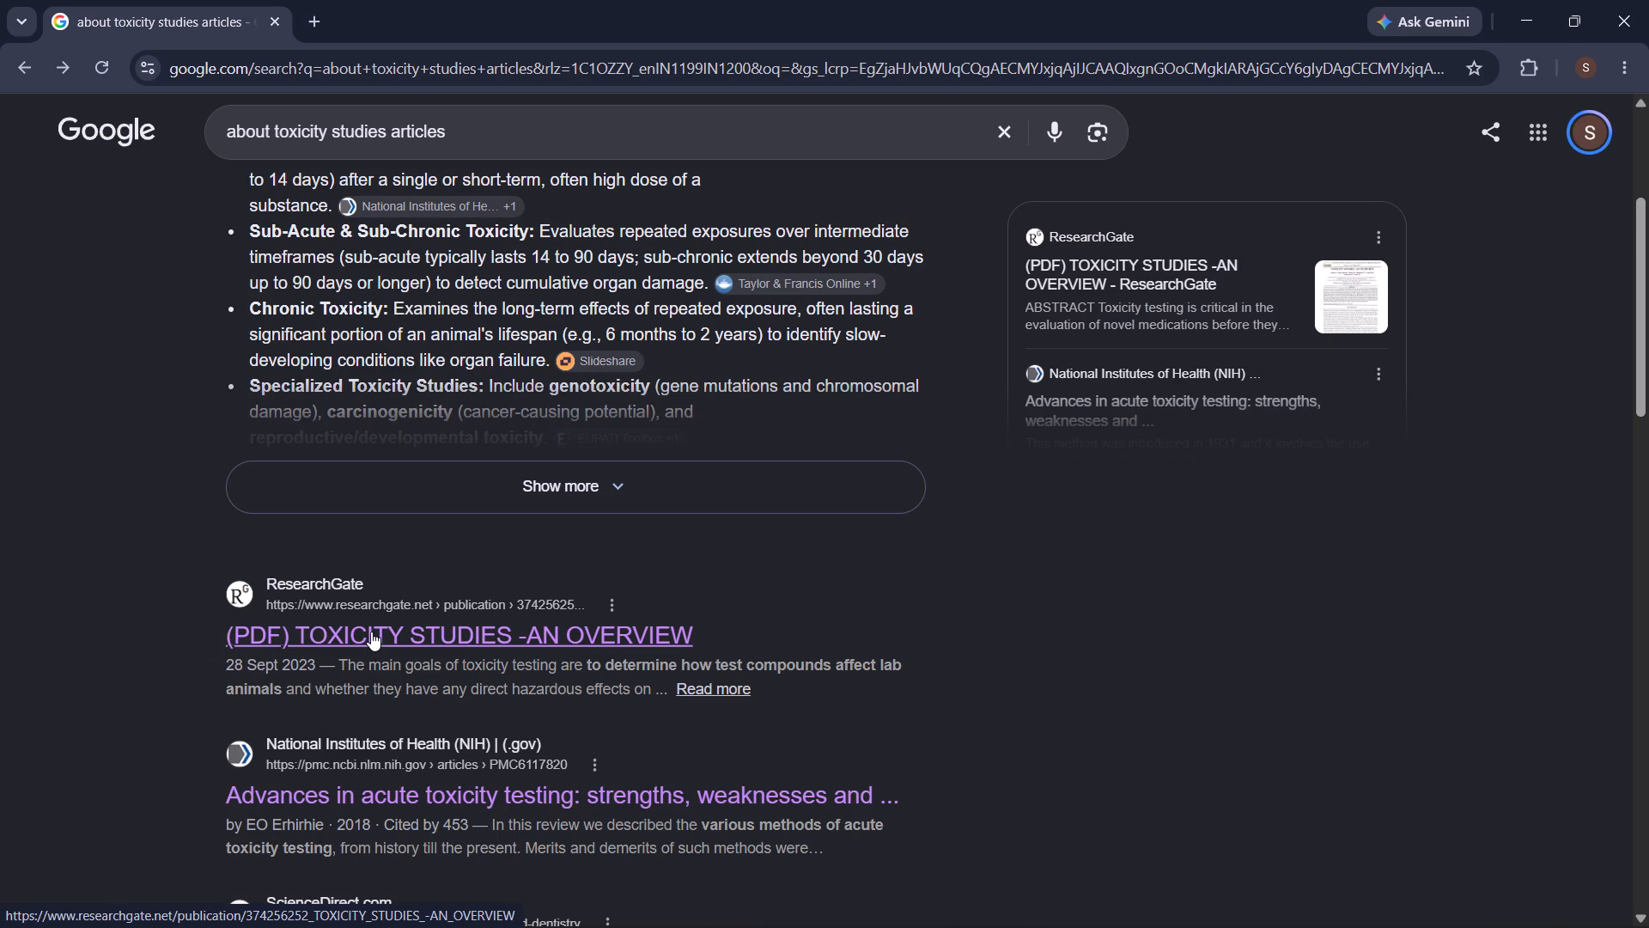
{"action": "left_click", "coordinate": [371, 632]}
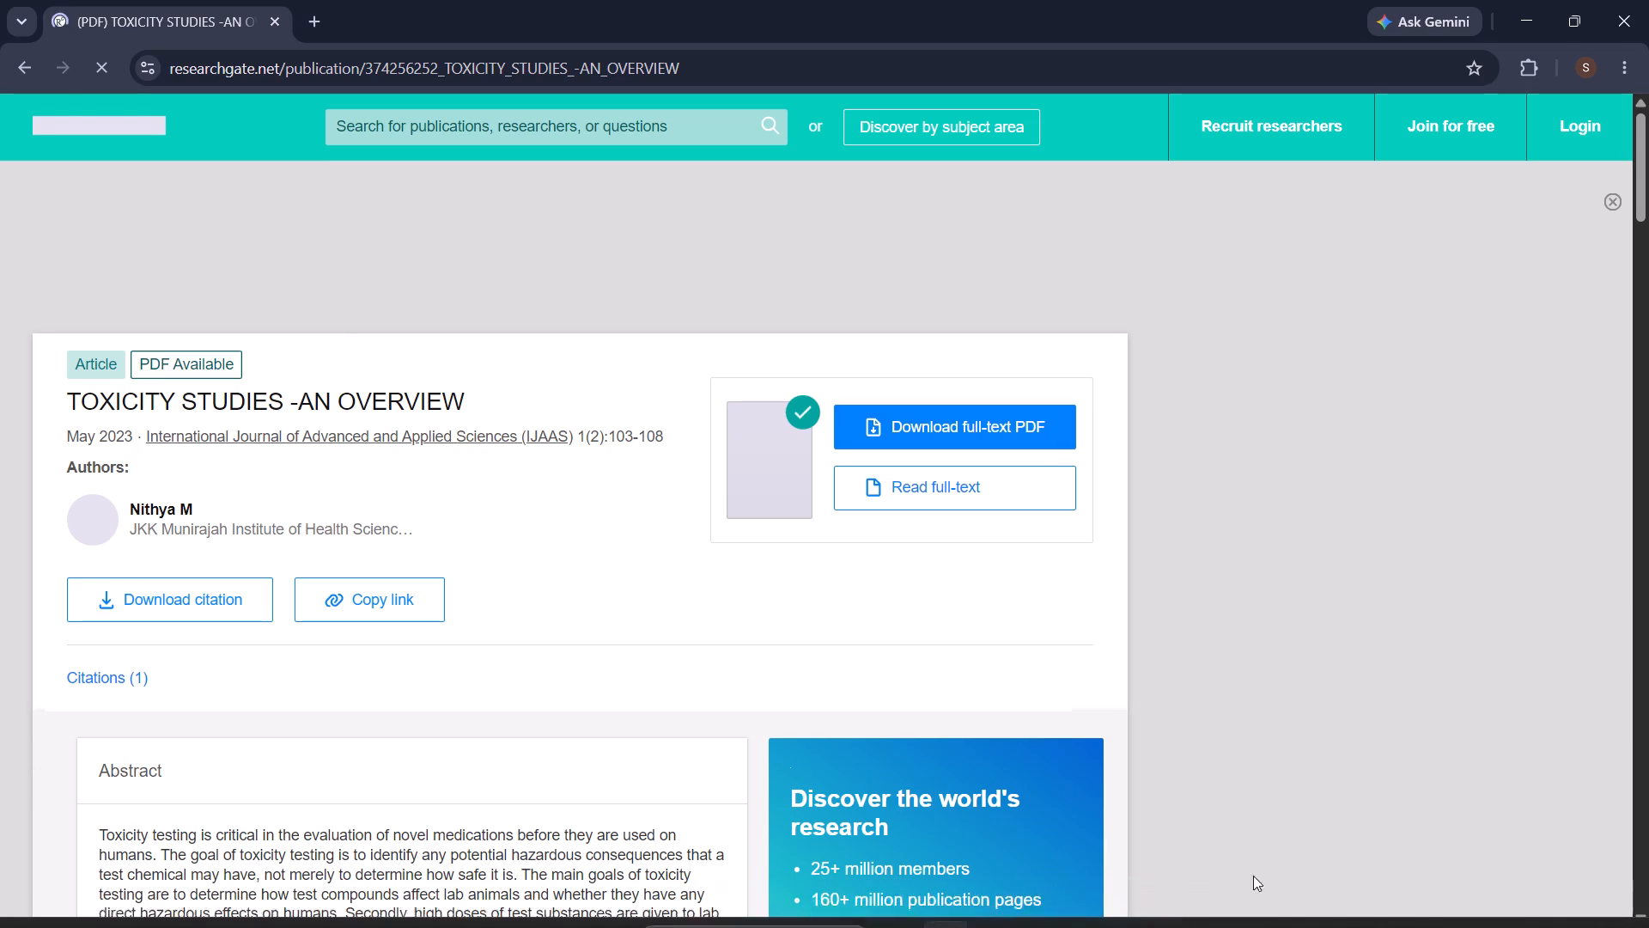
Back in Word, add the heading "LOCAL TOLERANCE STUDIES" on a new line above the local tolerance paragraph.
{"action": "left_click", "coordinate": [1038, 899]}
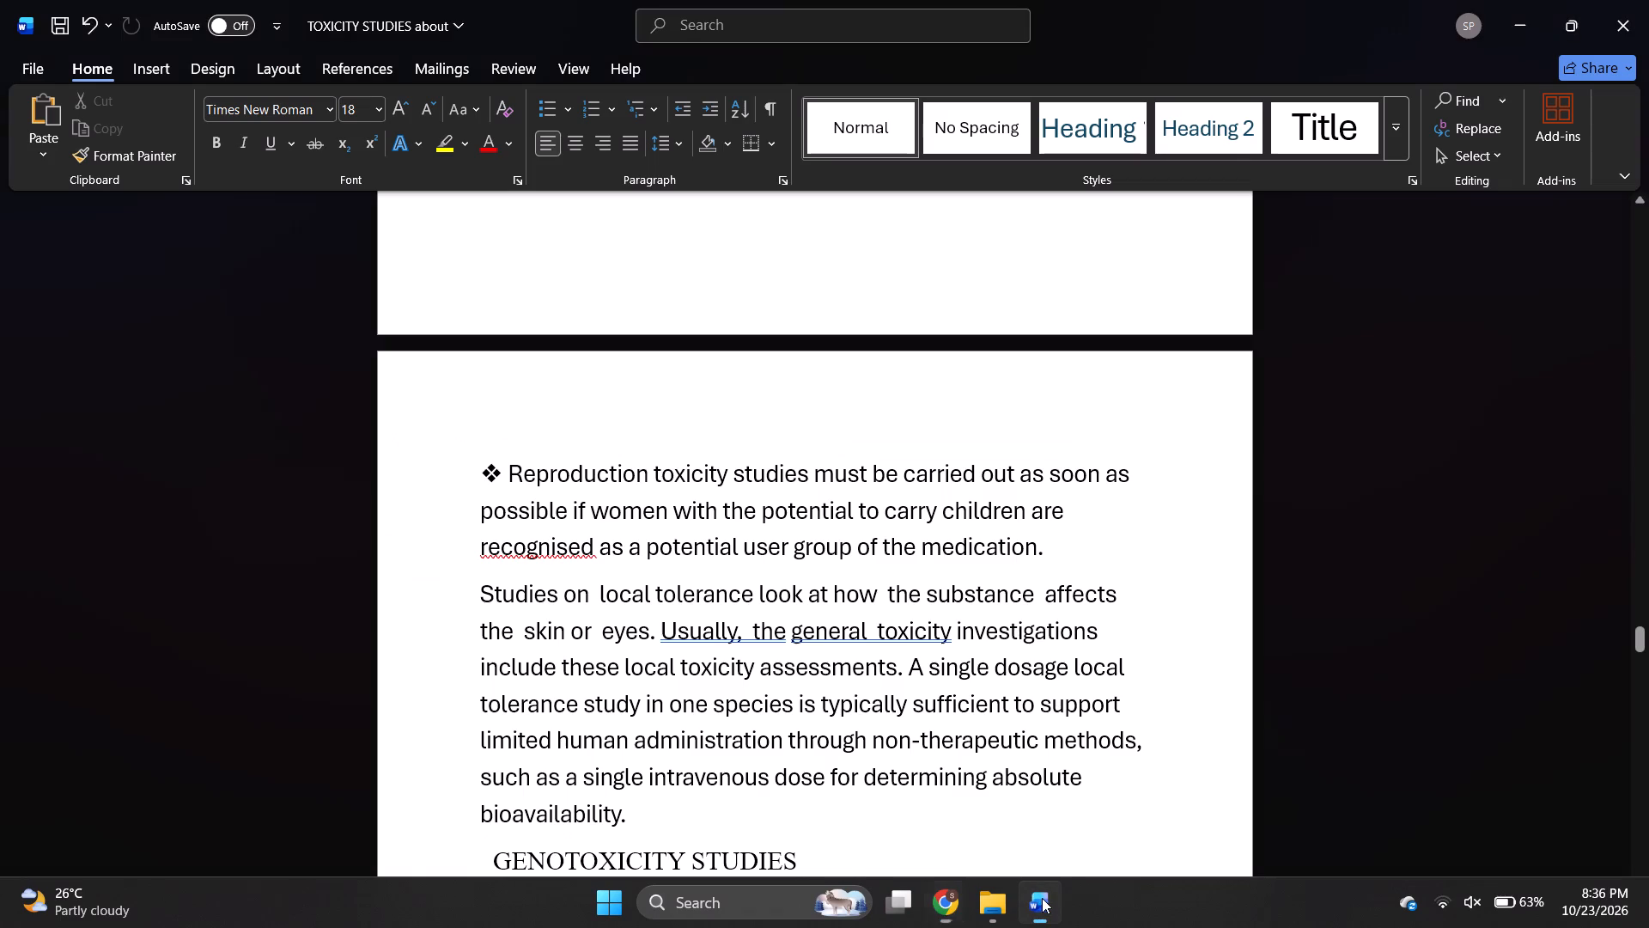
{"action": "scroll", "coordinate": [853, 547], "scroll_direction": "down", "scroll_amount": 2}
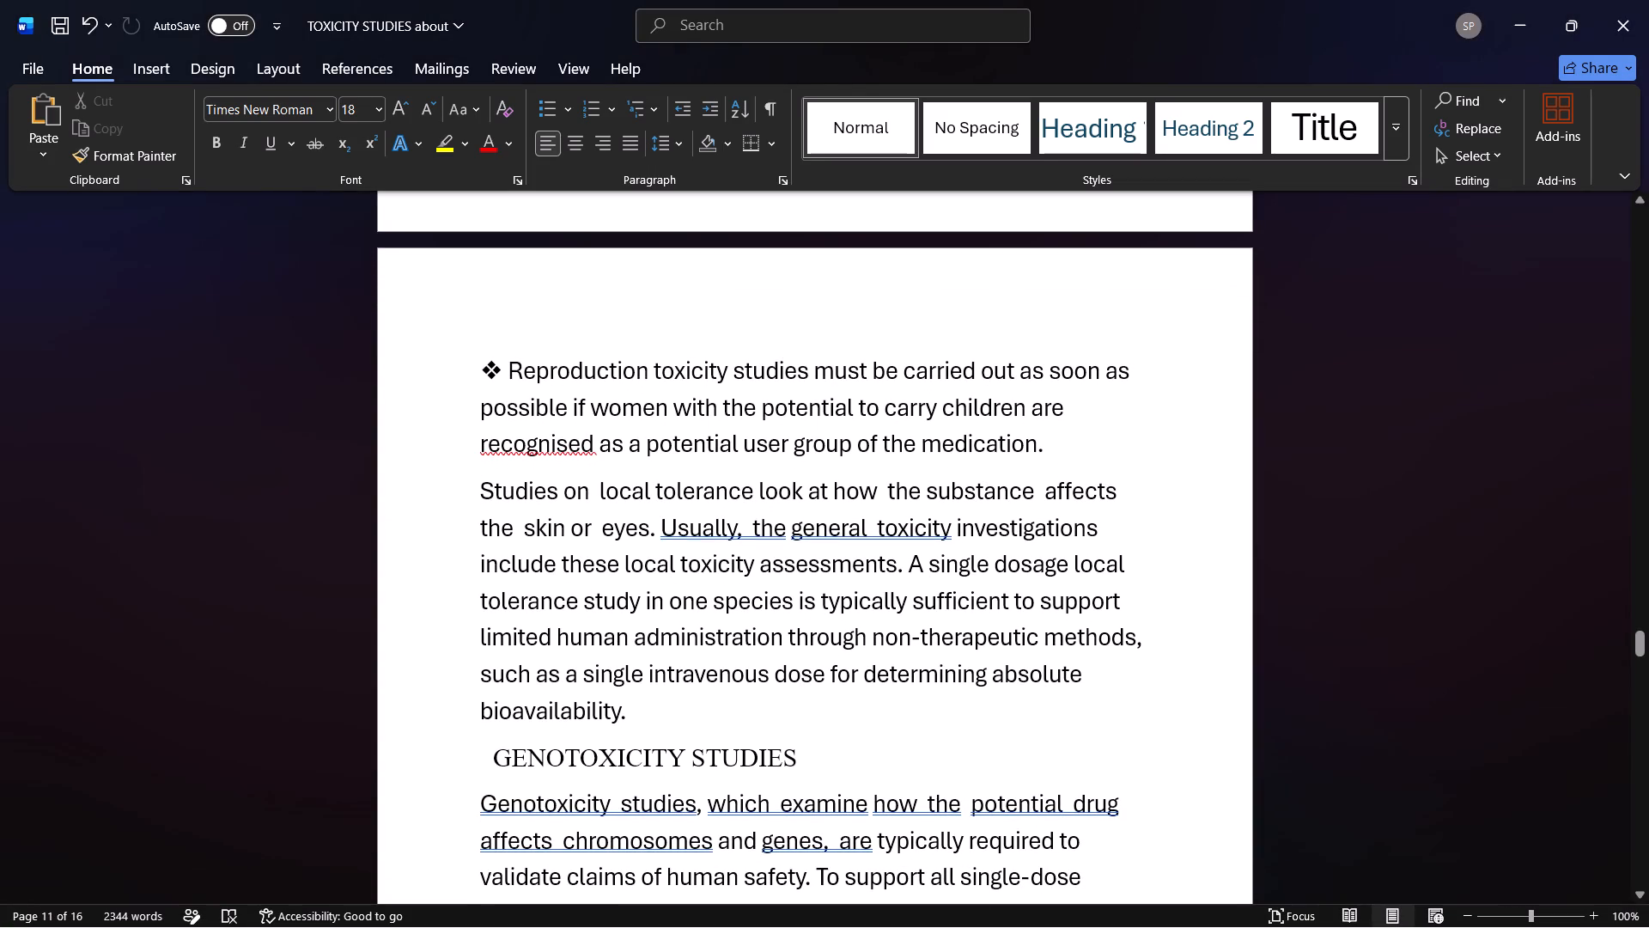
{"action": "left_click", "coordinate": [1046, 447]}
{"action": "key", "text": "Return"}
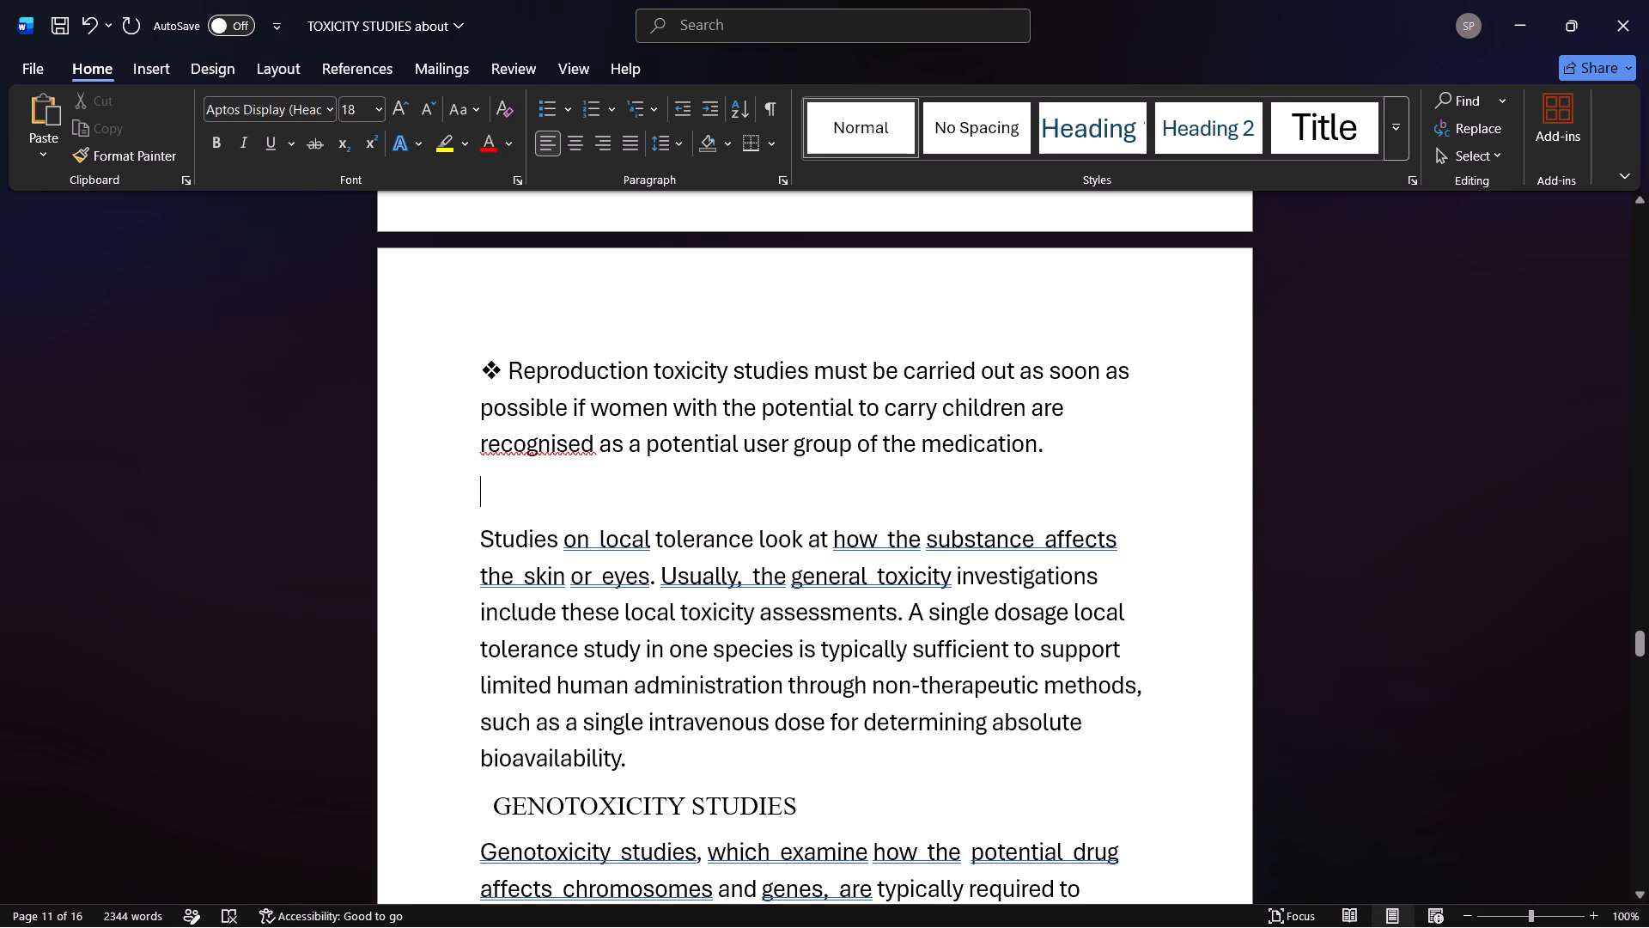
{"action": "type", "text": "LO"}
{"action": "type", "text": "CAL"}
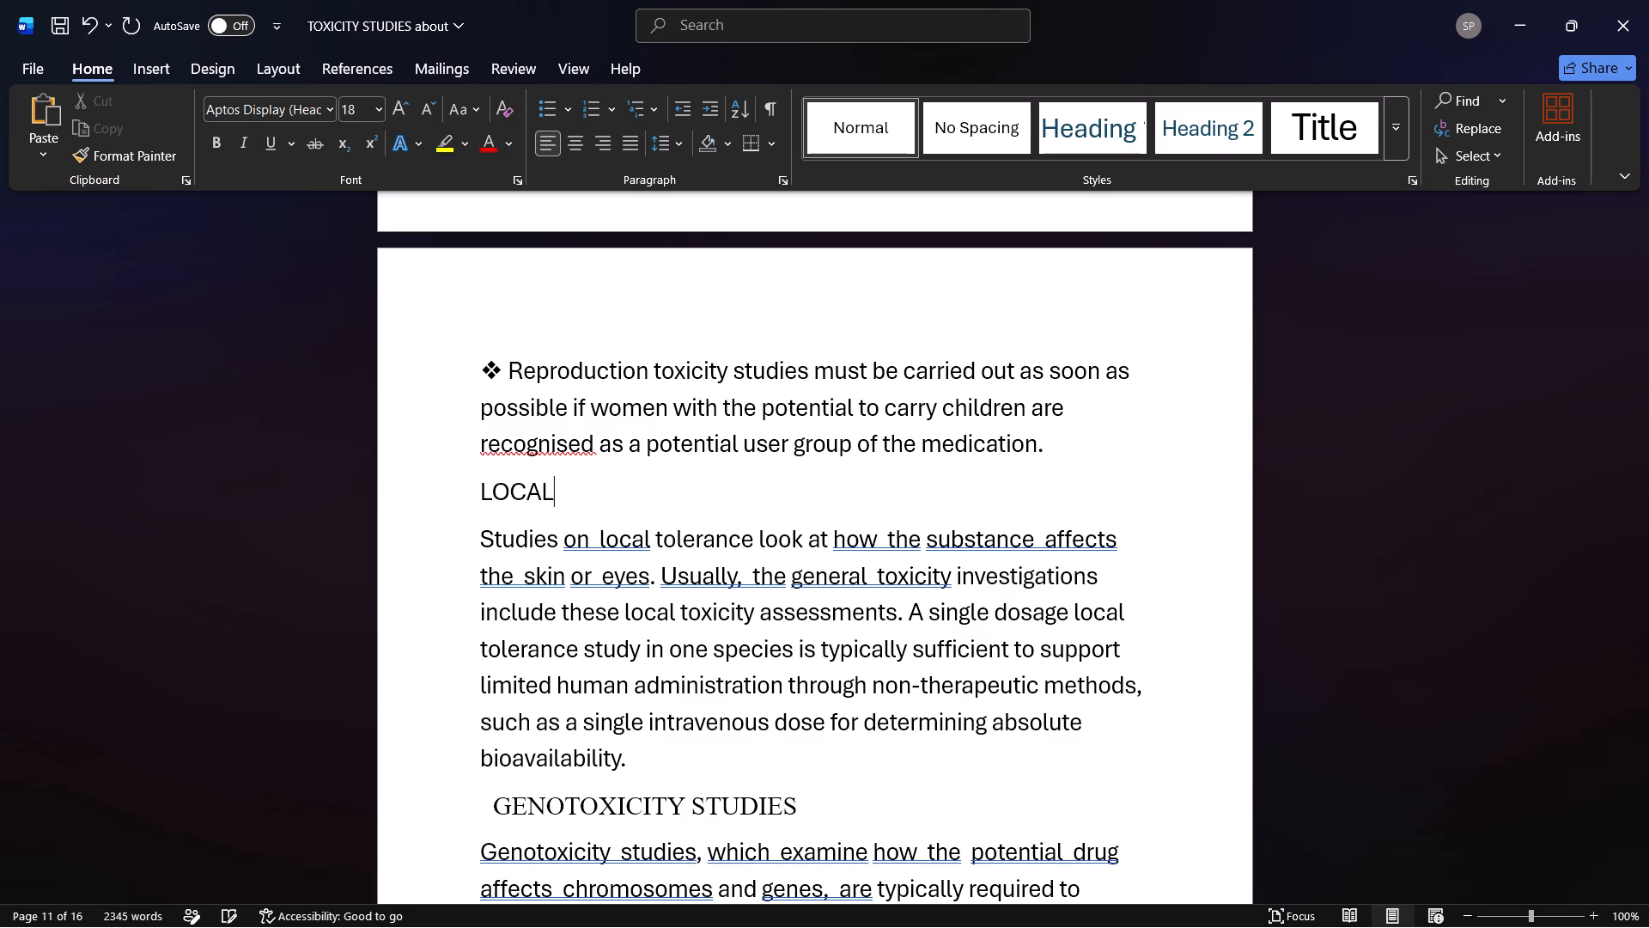
{"action": "key", "text": "space"}
{"action": "type", "text": "TOL"}
{"action": "type", "text": "ER"}
{"action": "type", "text": "ANCE"}
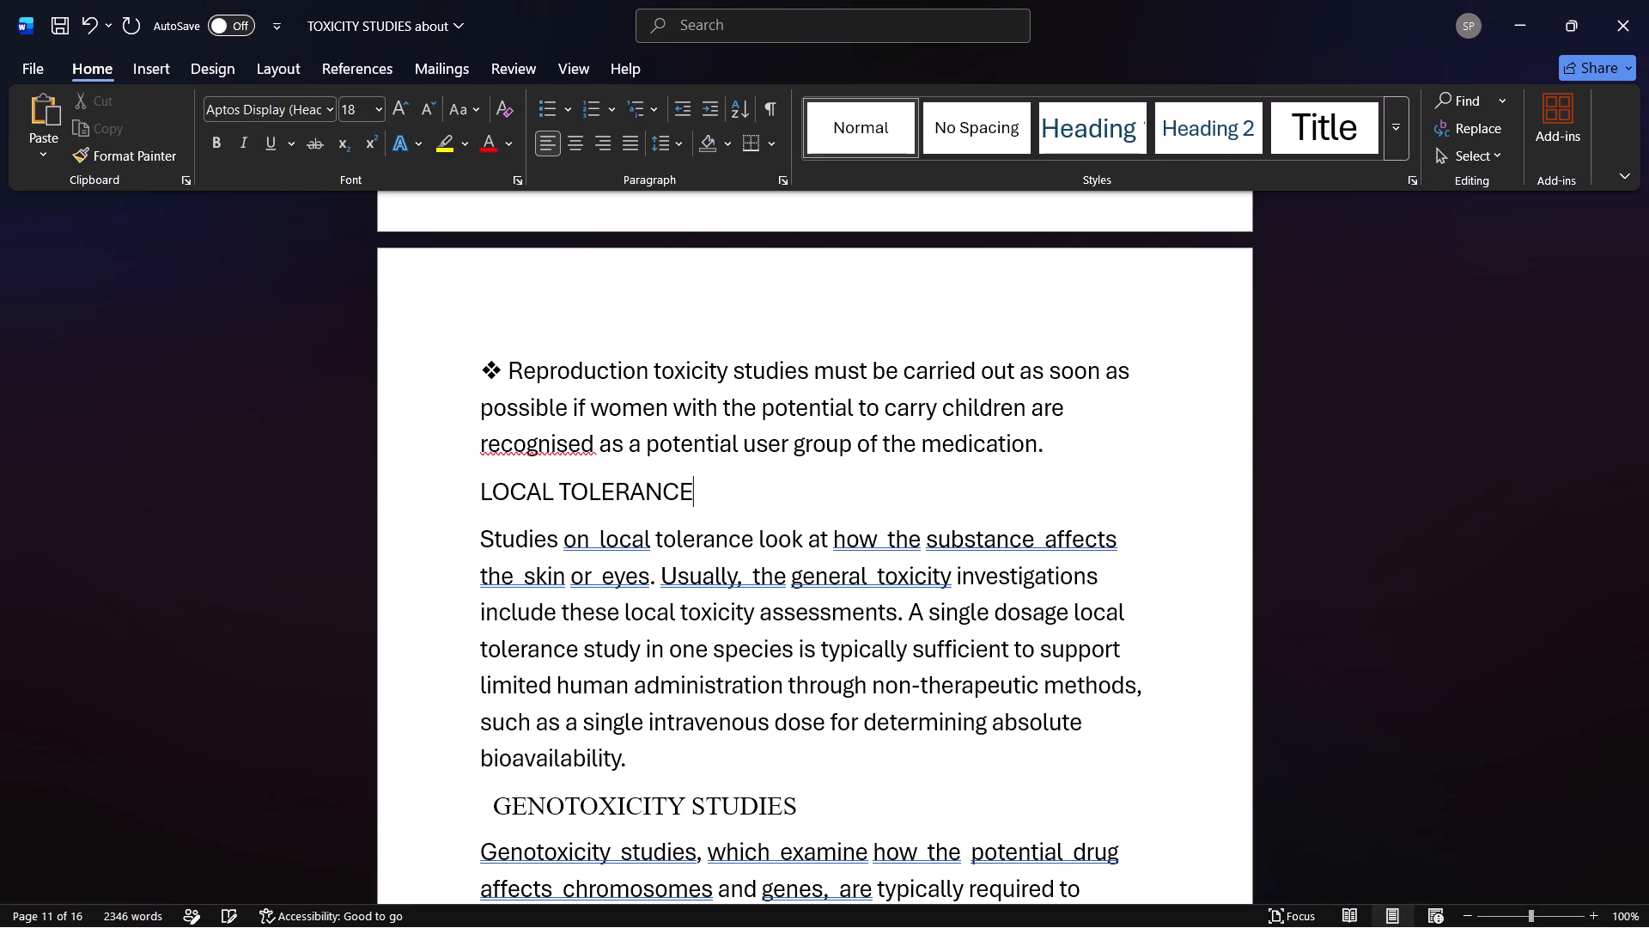
{"action": "key", "text": "space"}
{"action": "type", "text": "STU"}
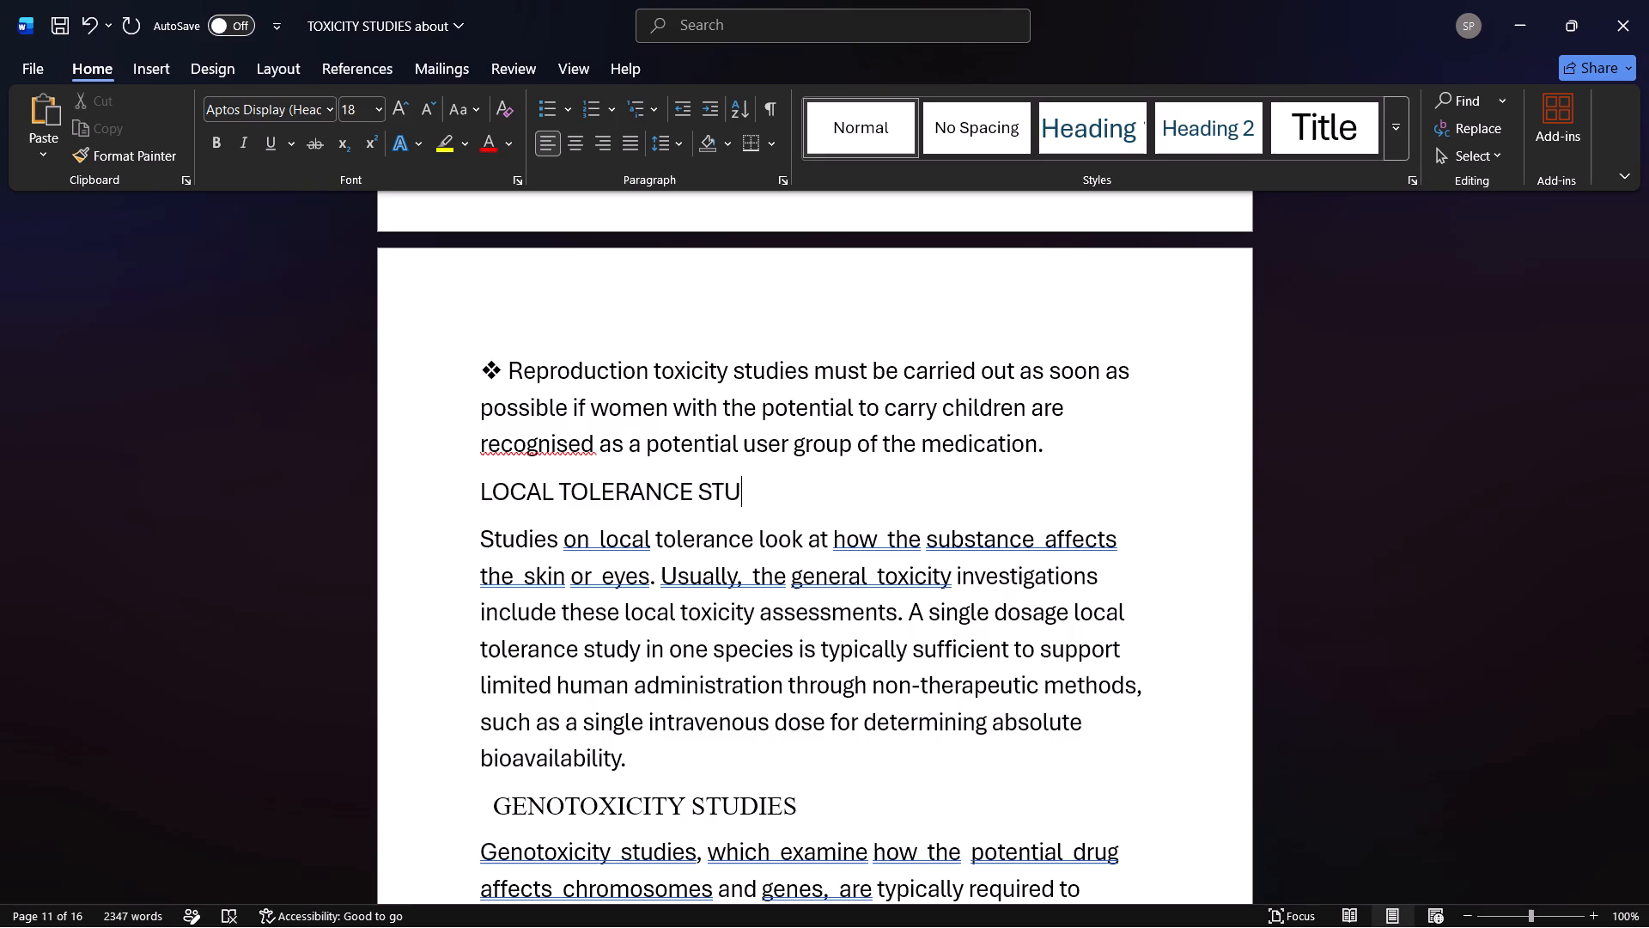
{"action": "type", "text": "DIES"}
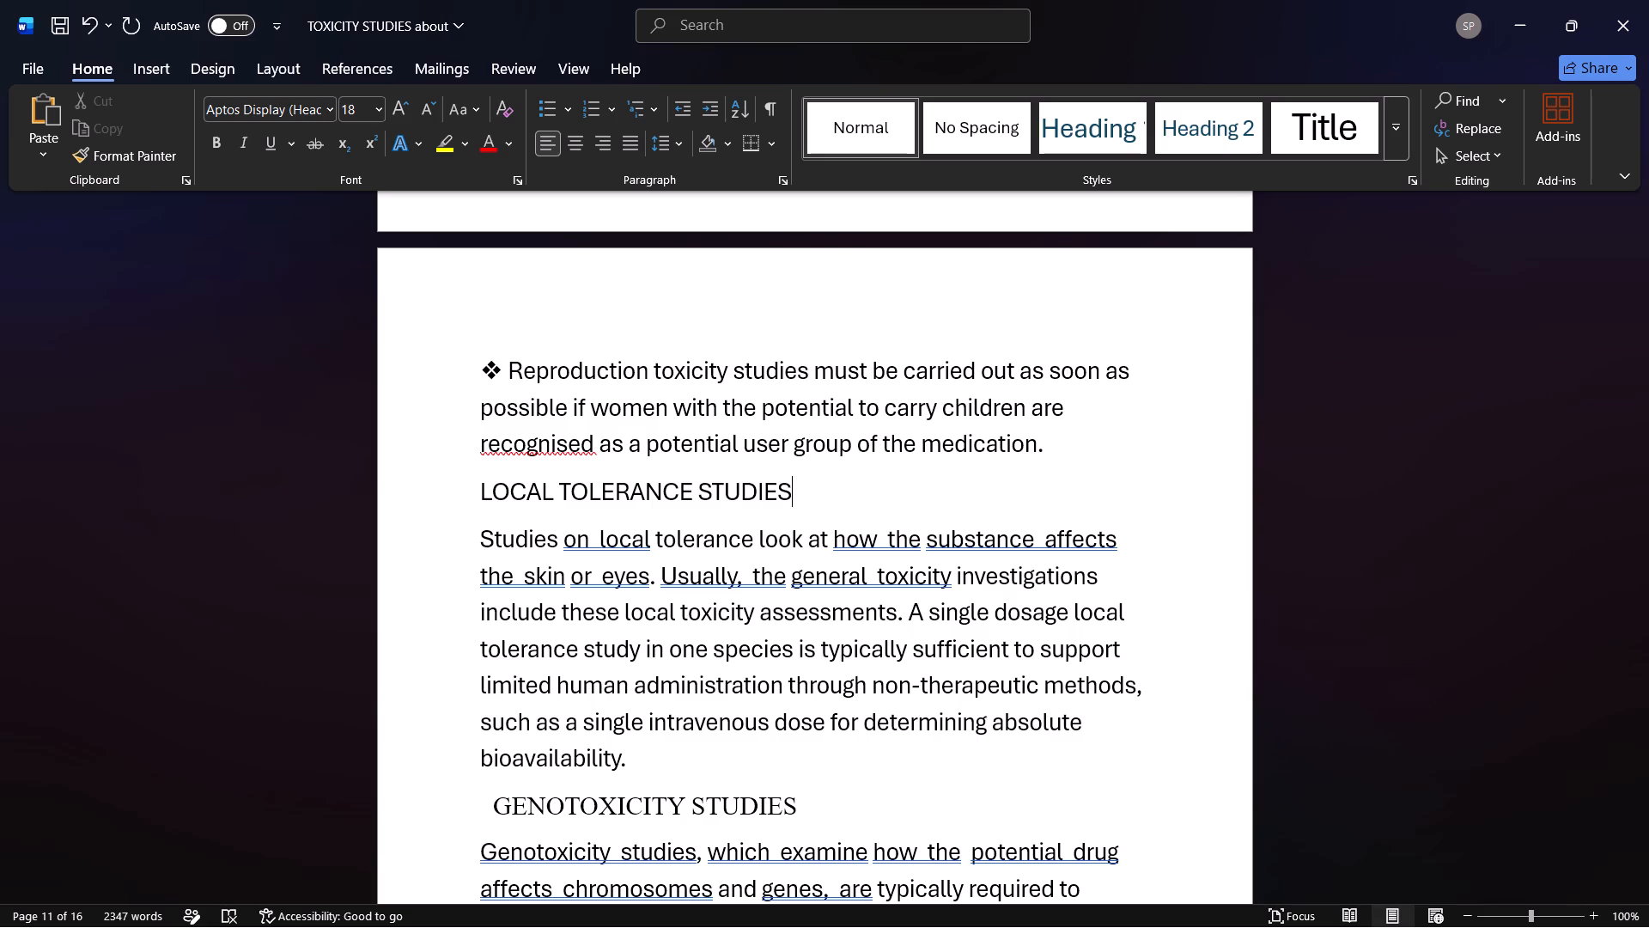
{"action": "key", "text": "space"}
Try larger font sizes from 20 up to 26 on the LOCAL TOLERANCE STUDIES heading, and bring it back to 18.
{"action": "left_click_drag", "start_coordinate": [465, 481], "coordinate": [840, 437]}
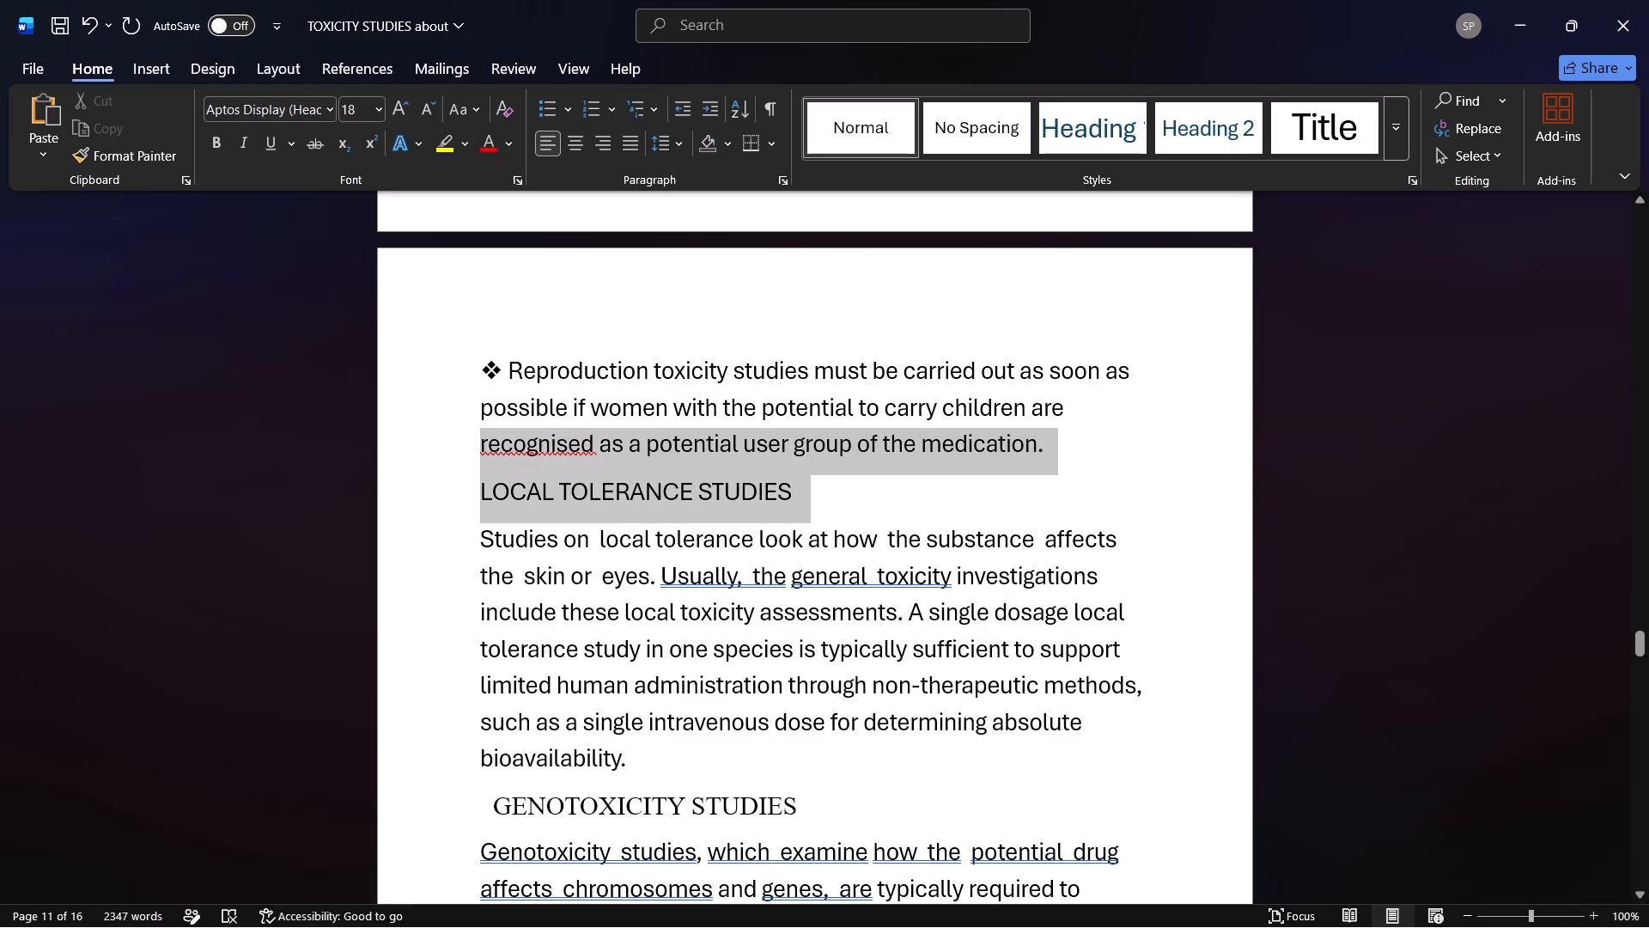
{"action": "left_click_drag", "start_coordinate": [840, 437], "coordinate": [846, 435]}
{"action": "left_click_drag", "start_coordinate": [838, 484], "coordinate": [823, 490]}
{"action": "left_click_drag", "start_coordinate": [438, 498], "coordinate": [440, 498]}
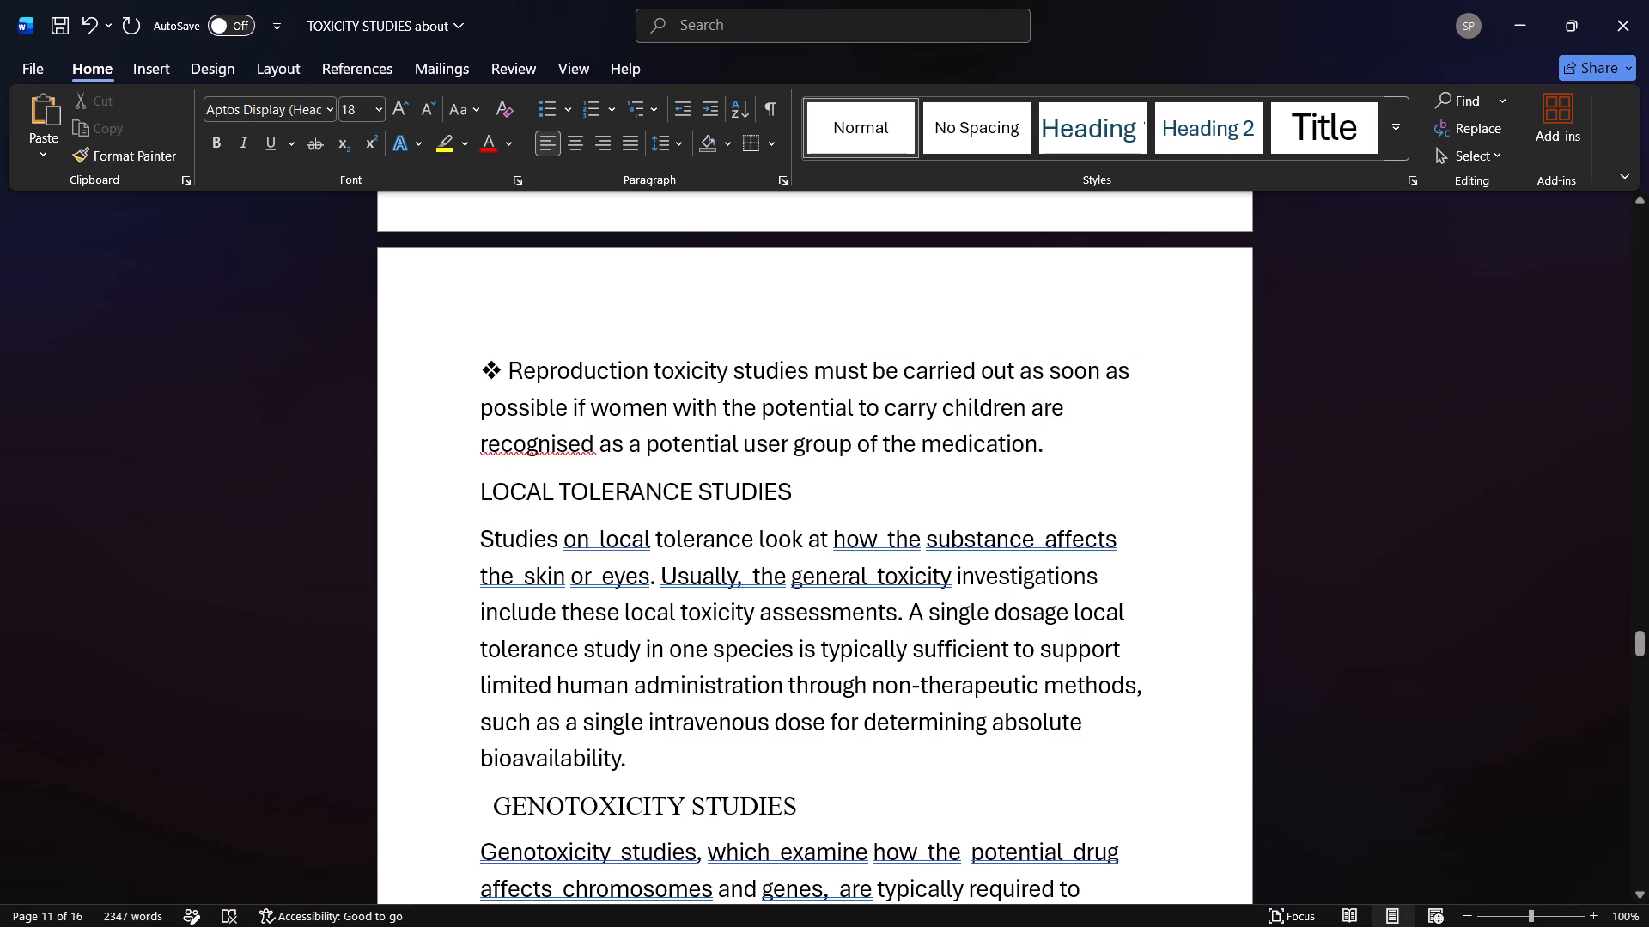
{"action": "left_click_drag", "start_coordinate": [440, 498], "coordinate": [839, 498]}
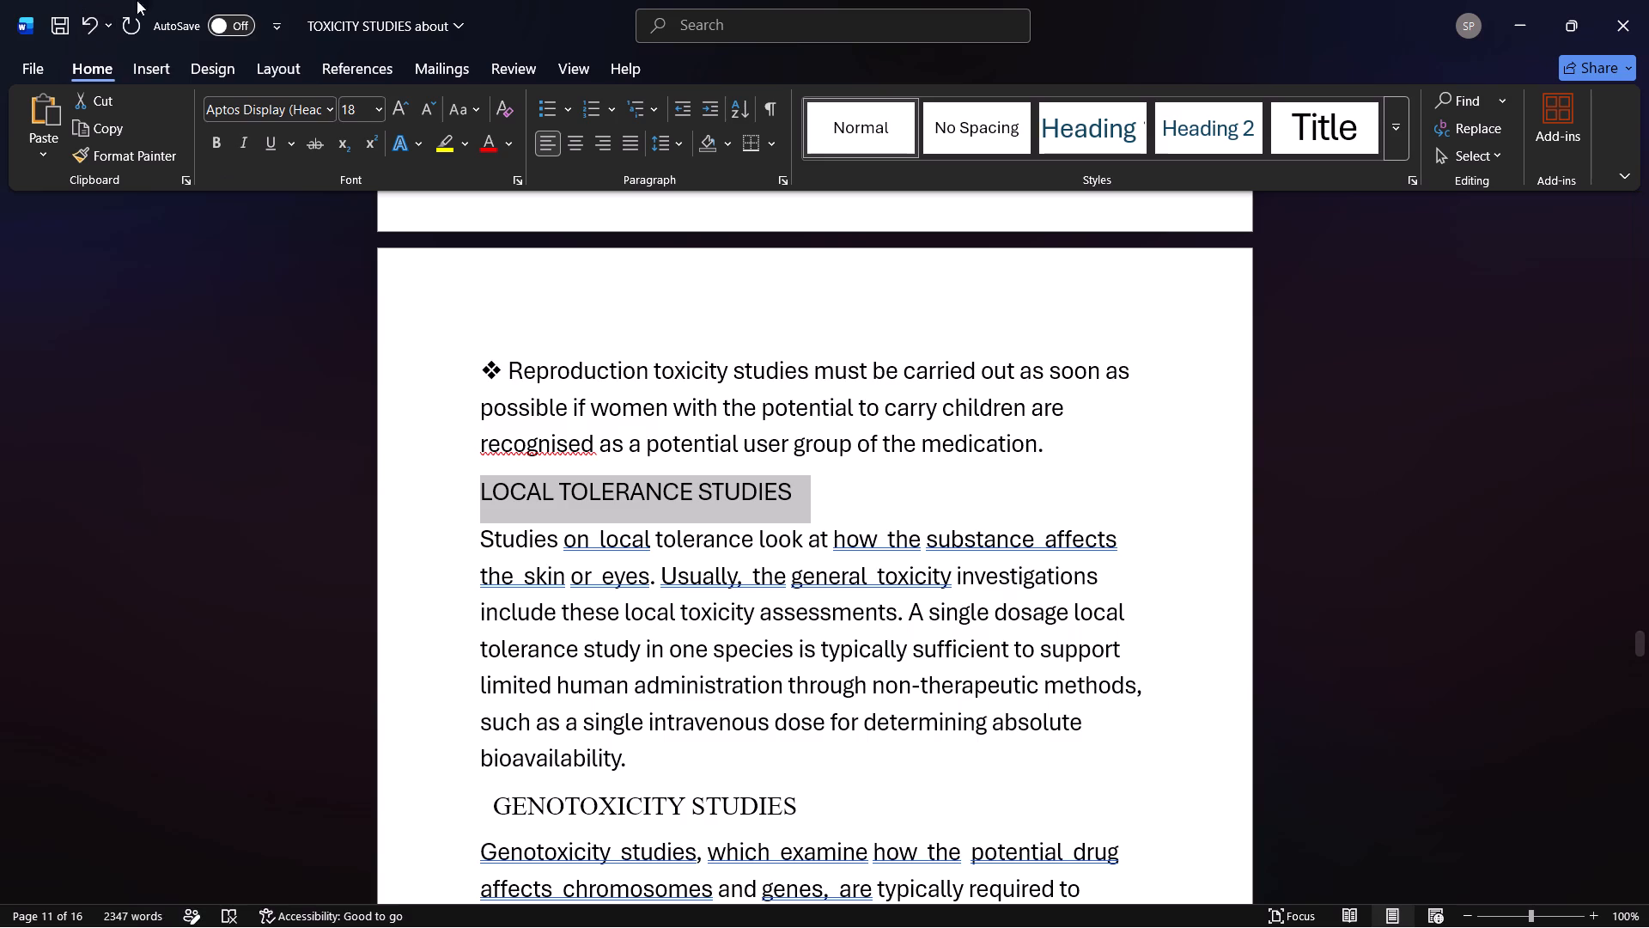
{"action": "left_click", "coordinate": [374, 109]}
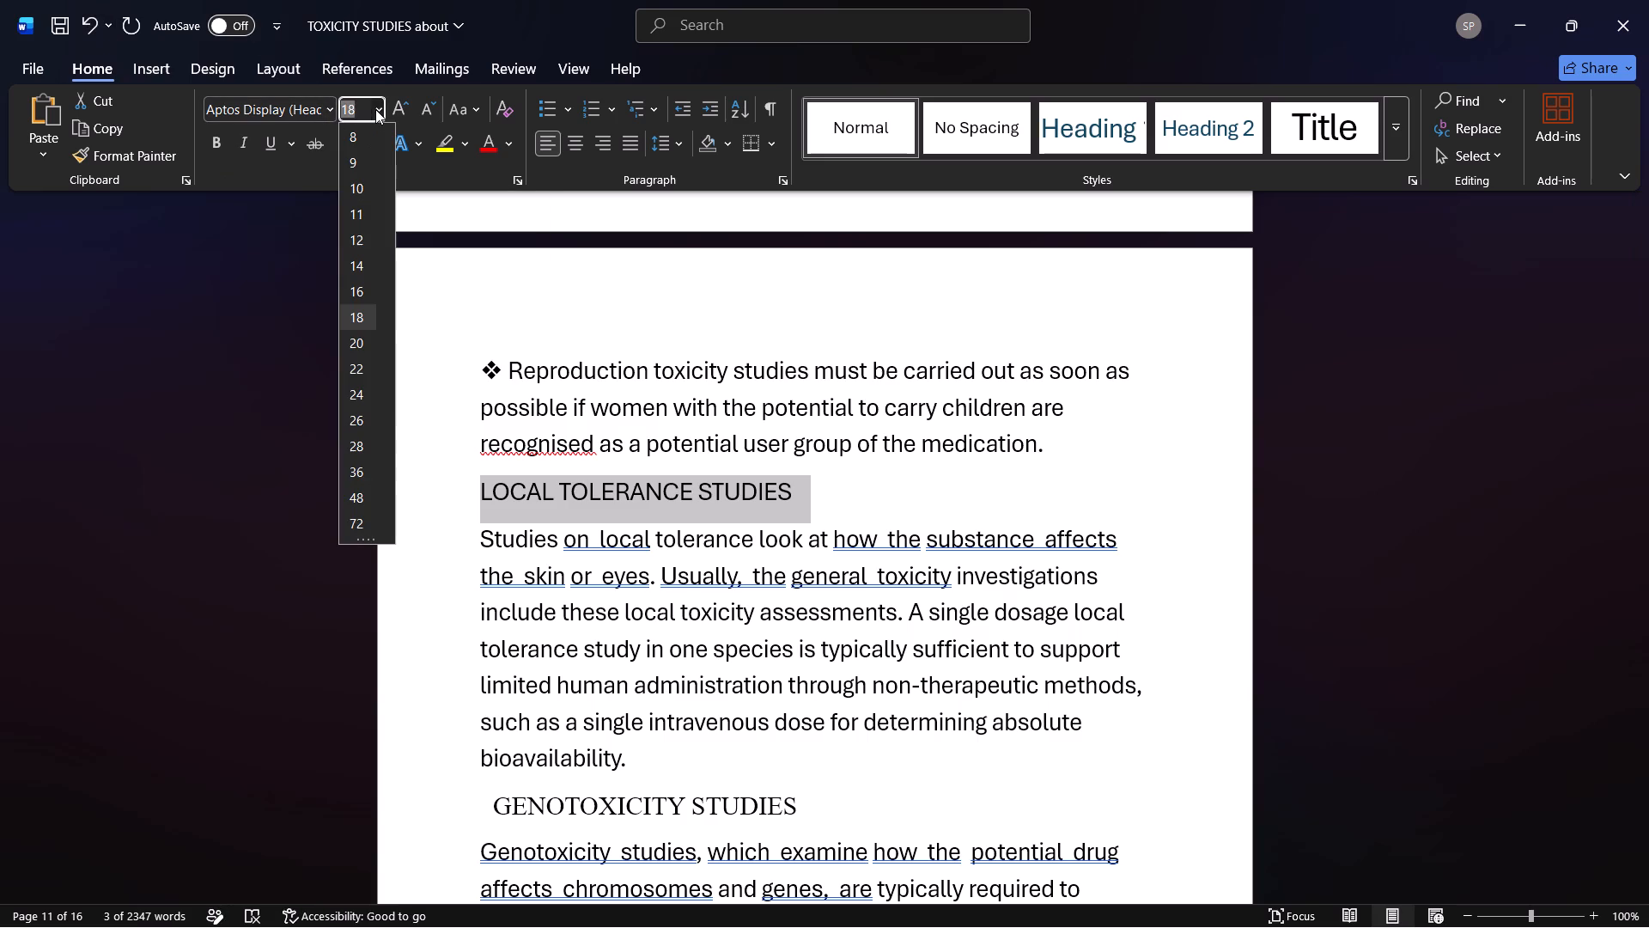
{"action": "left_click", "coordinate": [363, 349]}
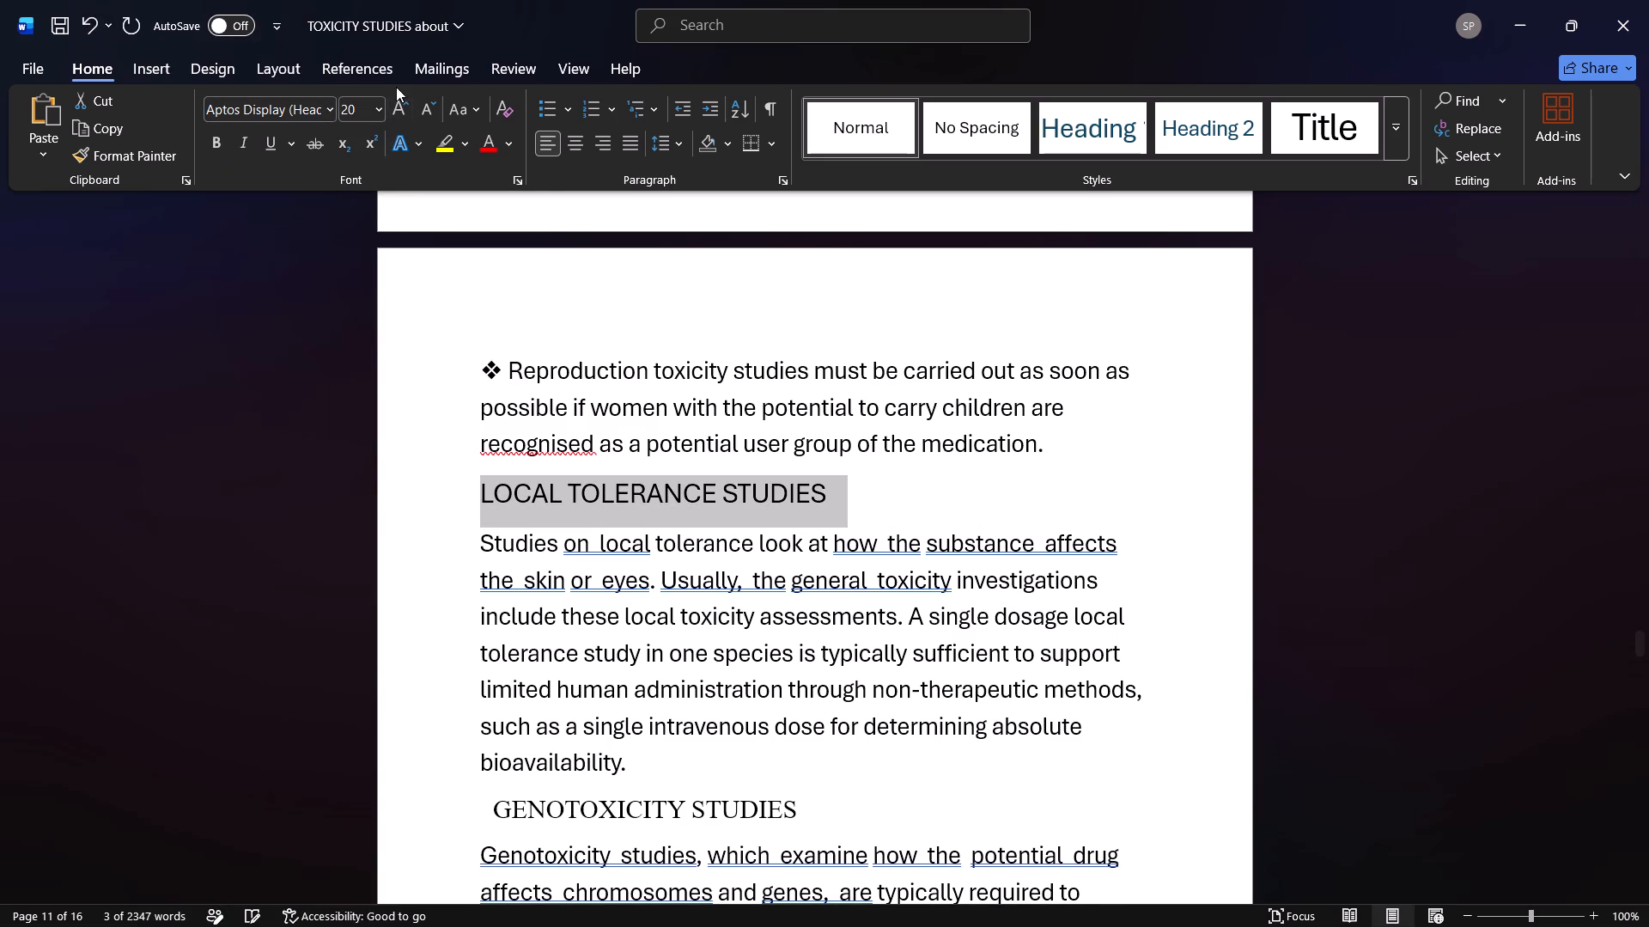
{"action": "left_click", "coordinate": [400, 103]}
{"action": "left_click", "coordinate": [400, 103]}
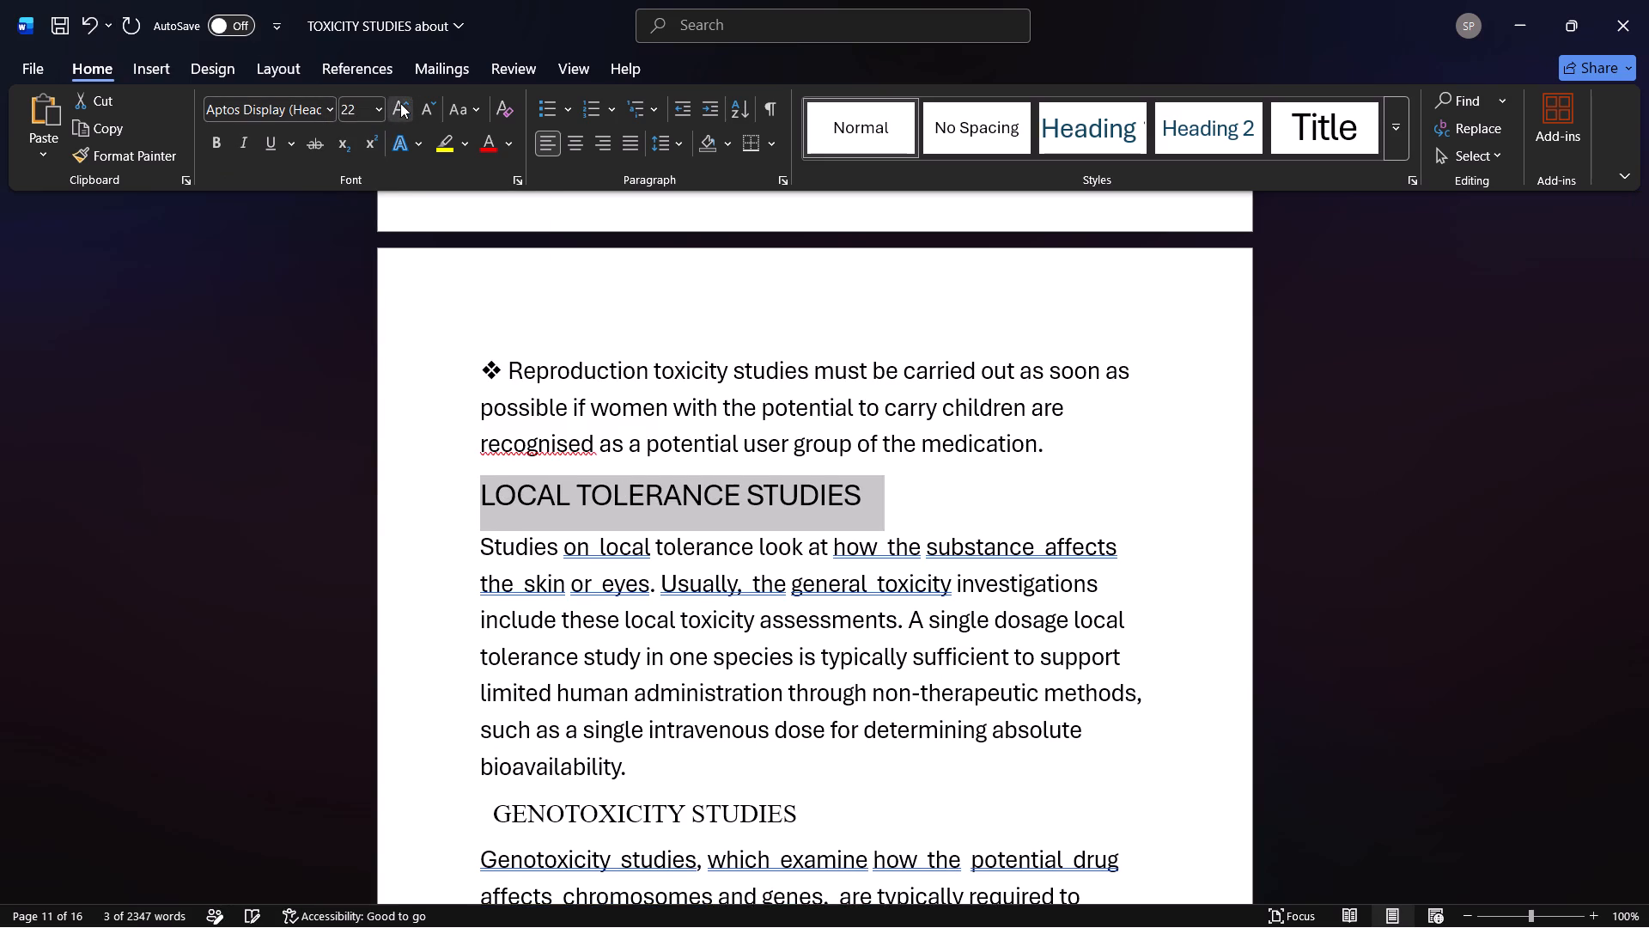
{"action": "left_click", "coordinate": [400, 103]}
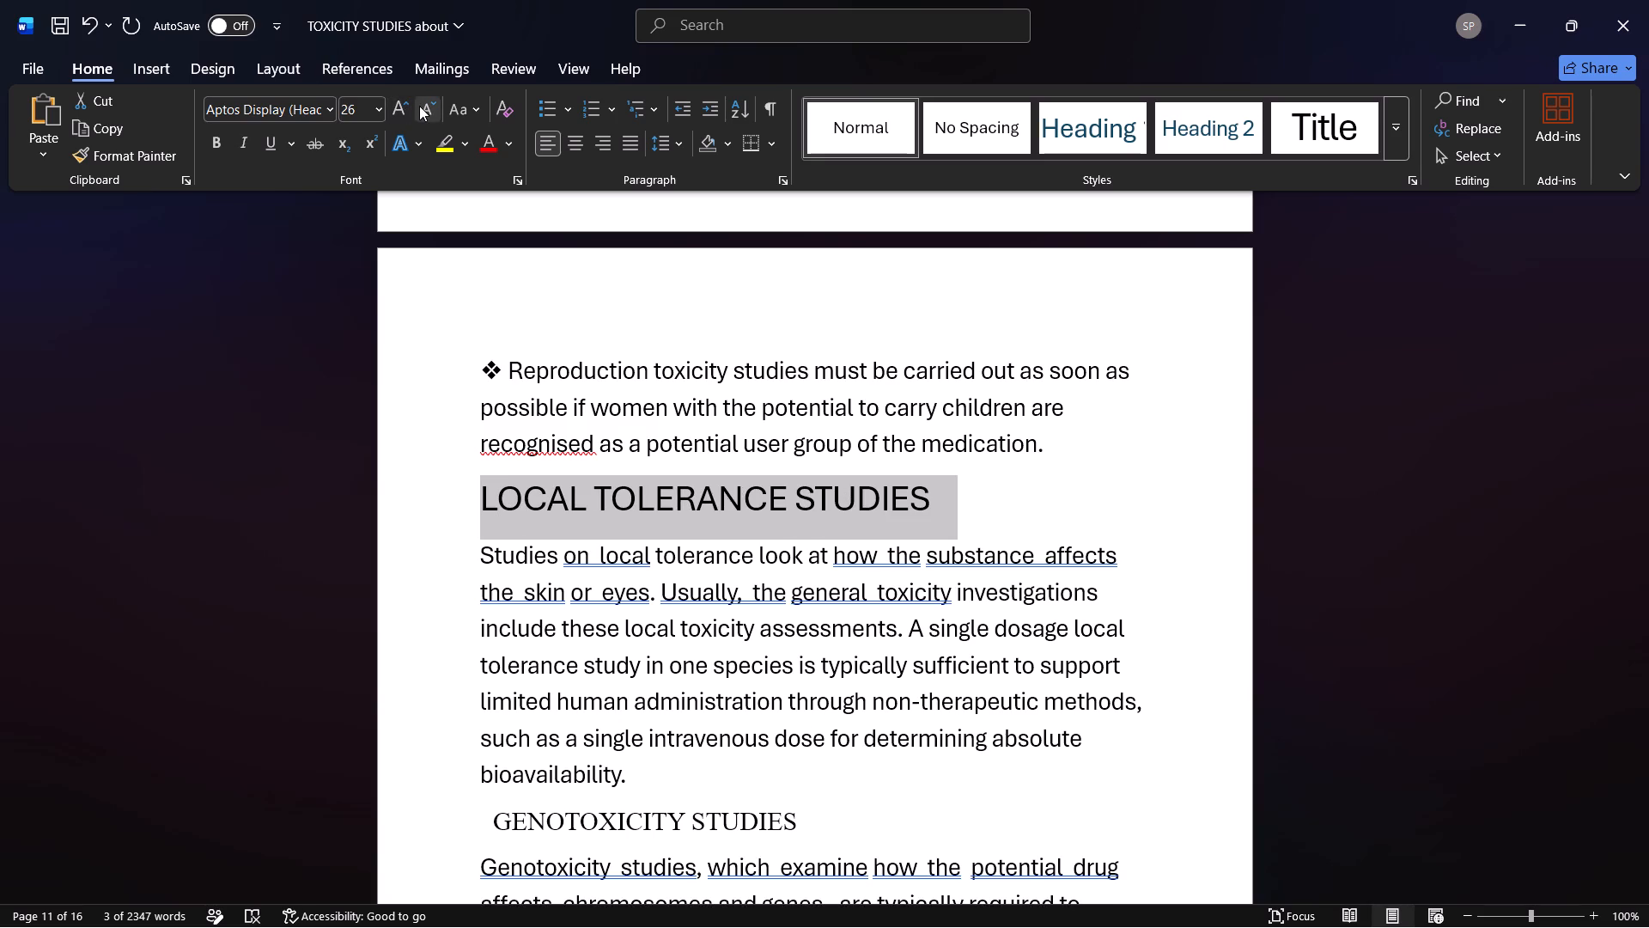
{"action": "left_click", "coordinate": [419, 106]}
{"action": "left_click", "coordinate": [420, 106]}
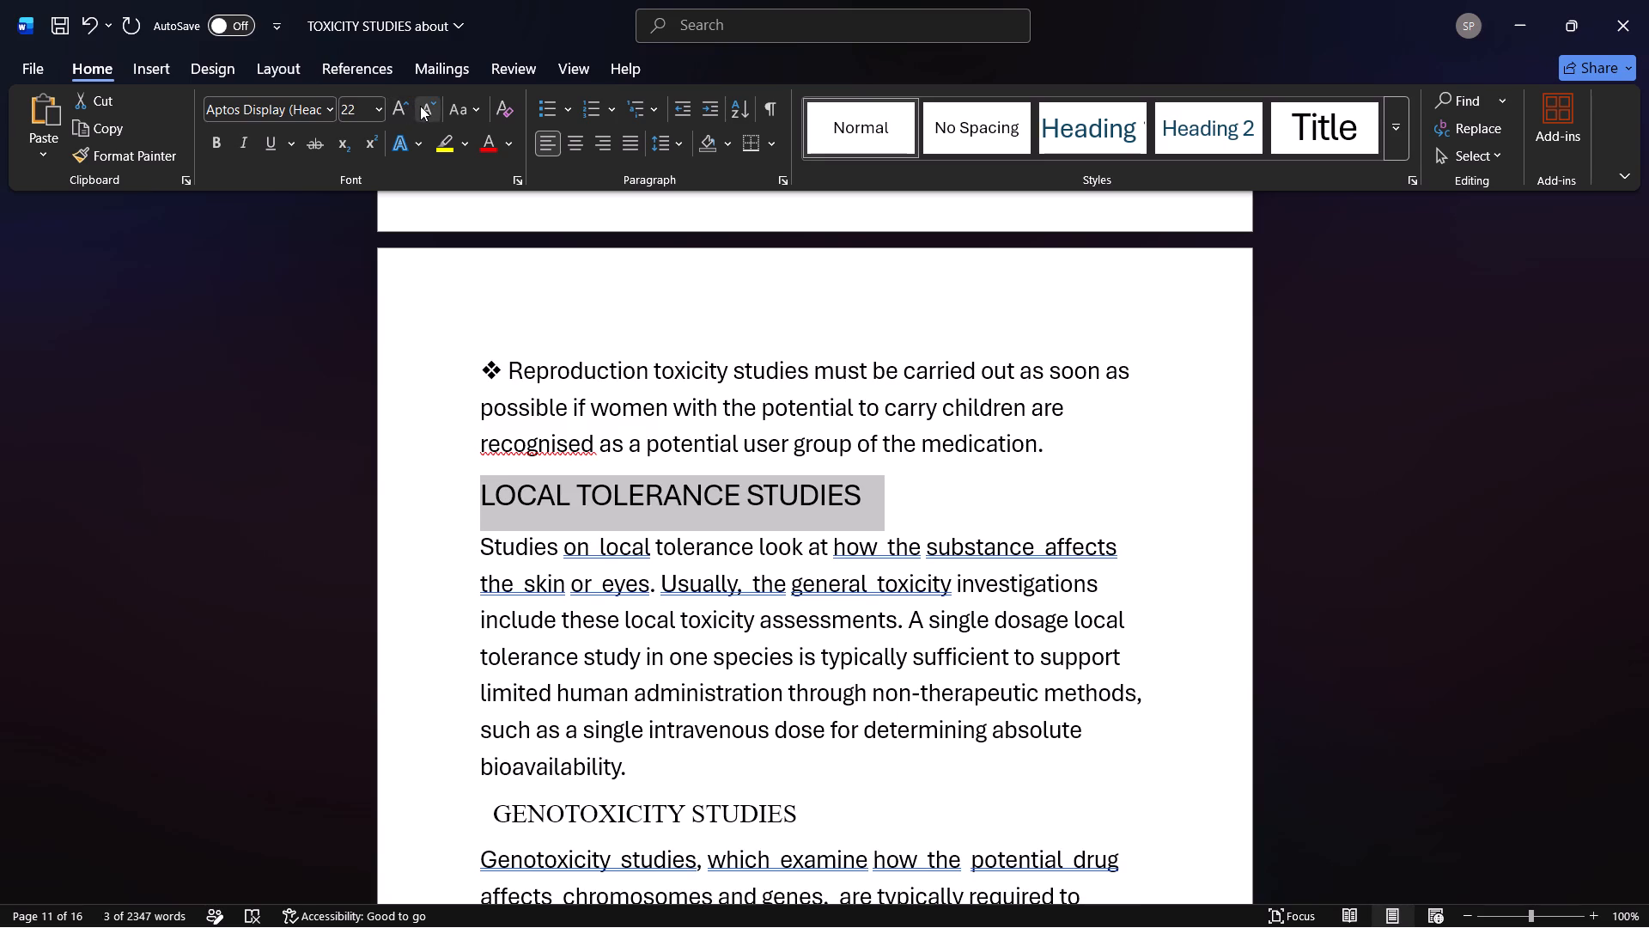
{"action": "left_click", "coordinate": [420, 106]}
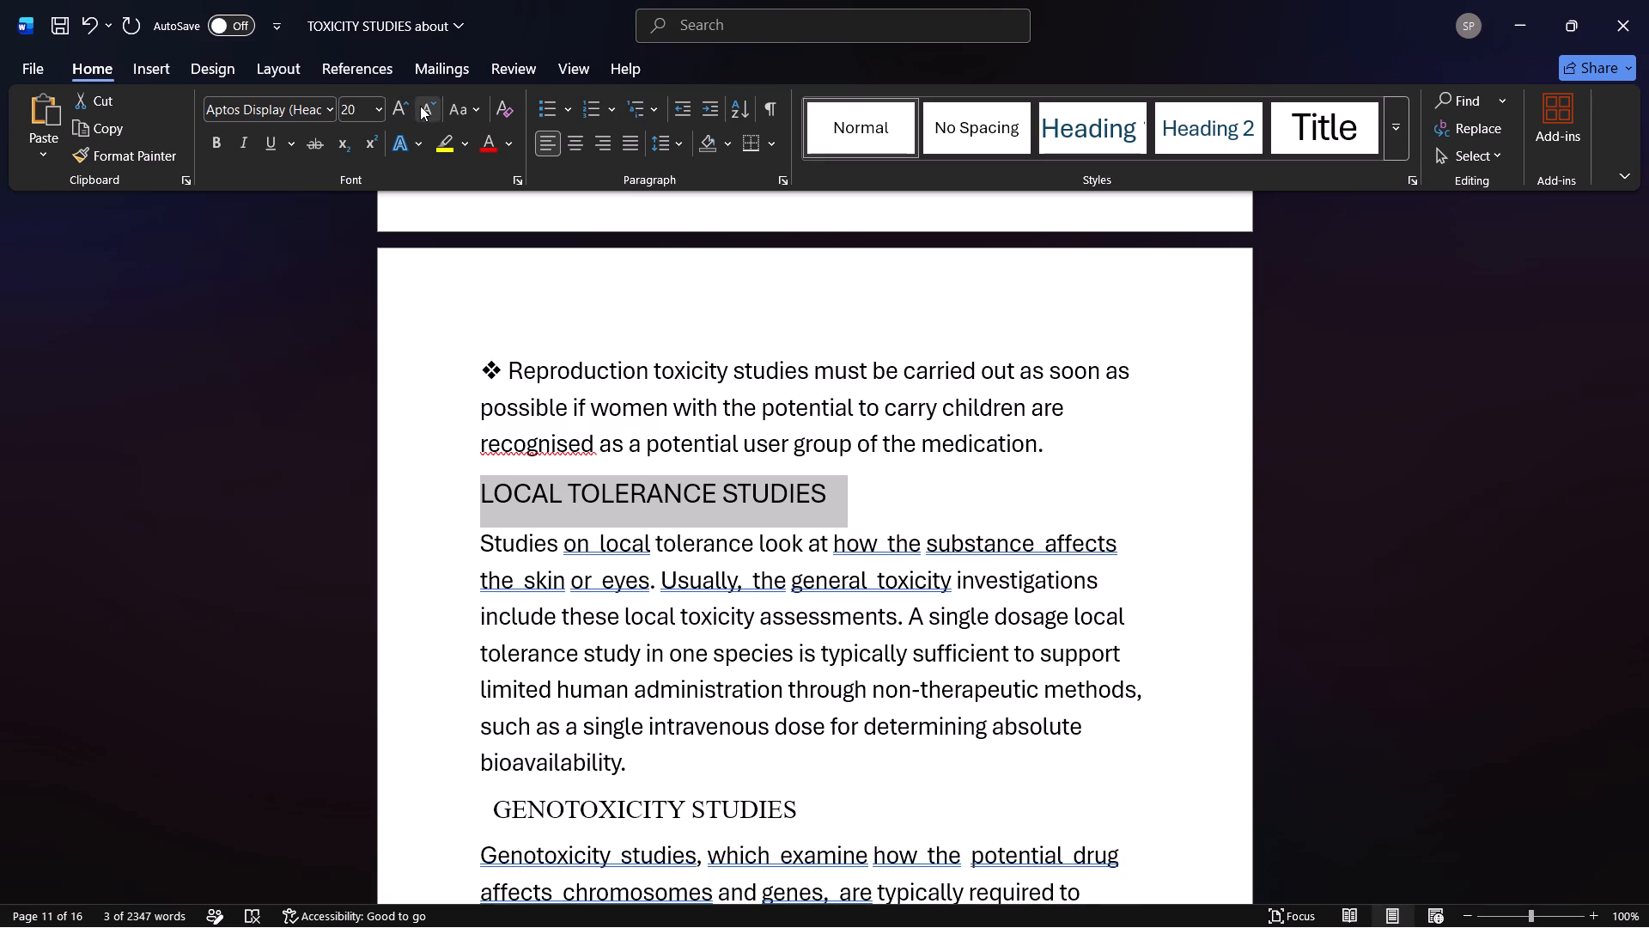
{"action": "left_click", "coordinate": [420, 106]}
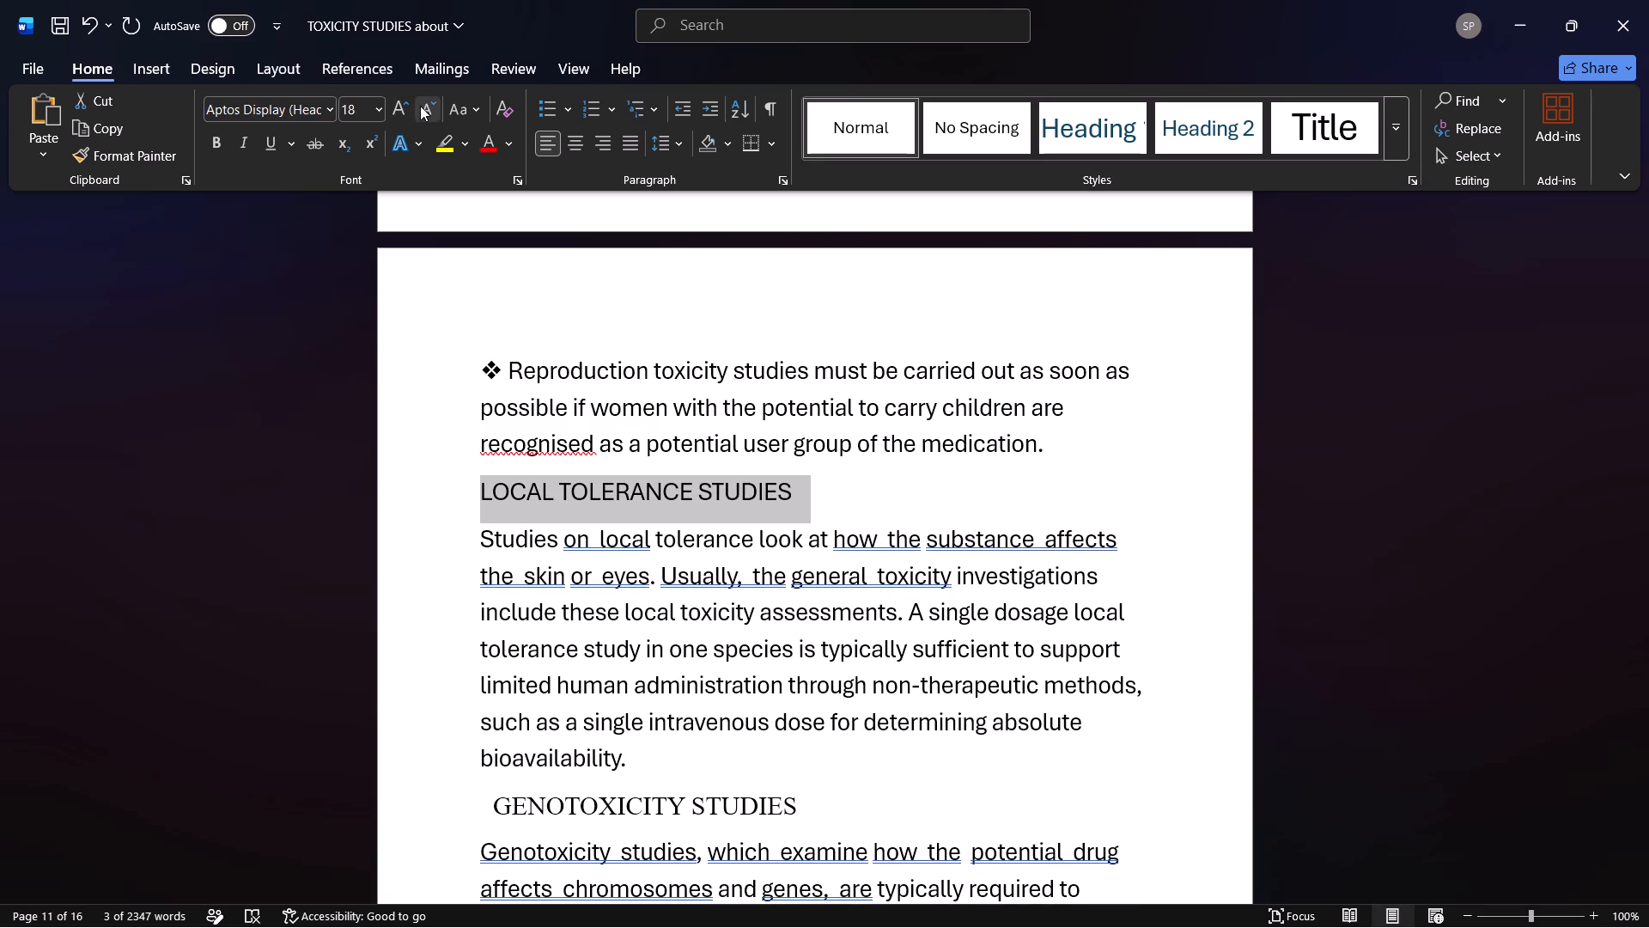
Set the font of the LOCAL TOLERANCE STUDIES heading to Times New Roman and deselect it.
{"action": "left_click", "coordinate": [478, 108]}
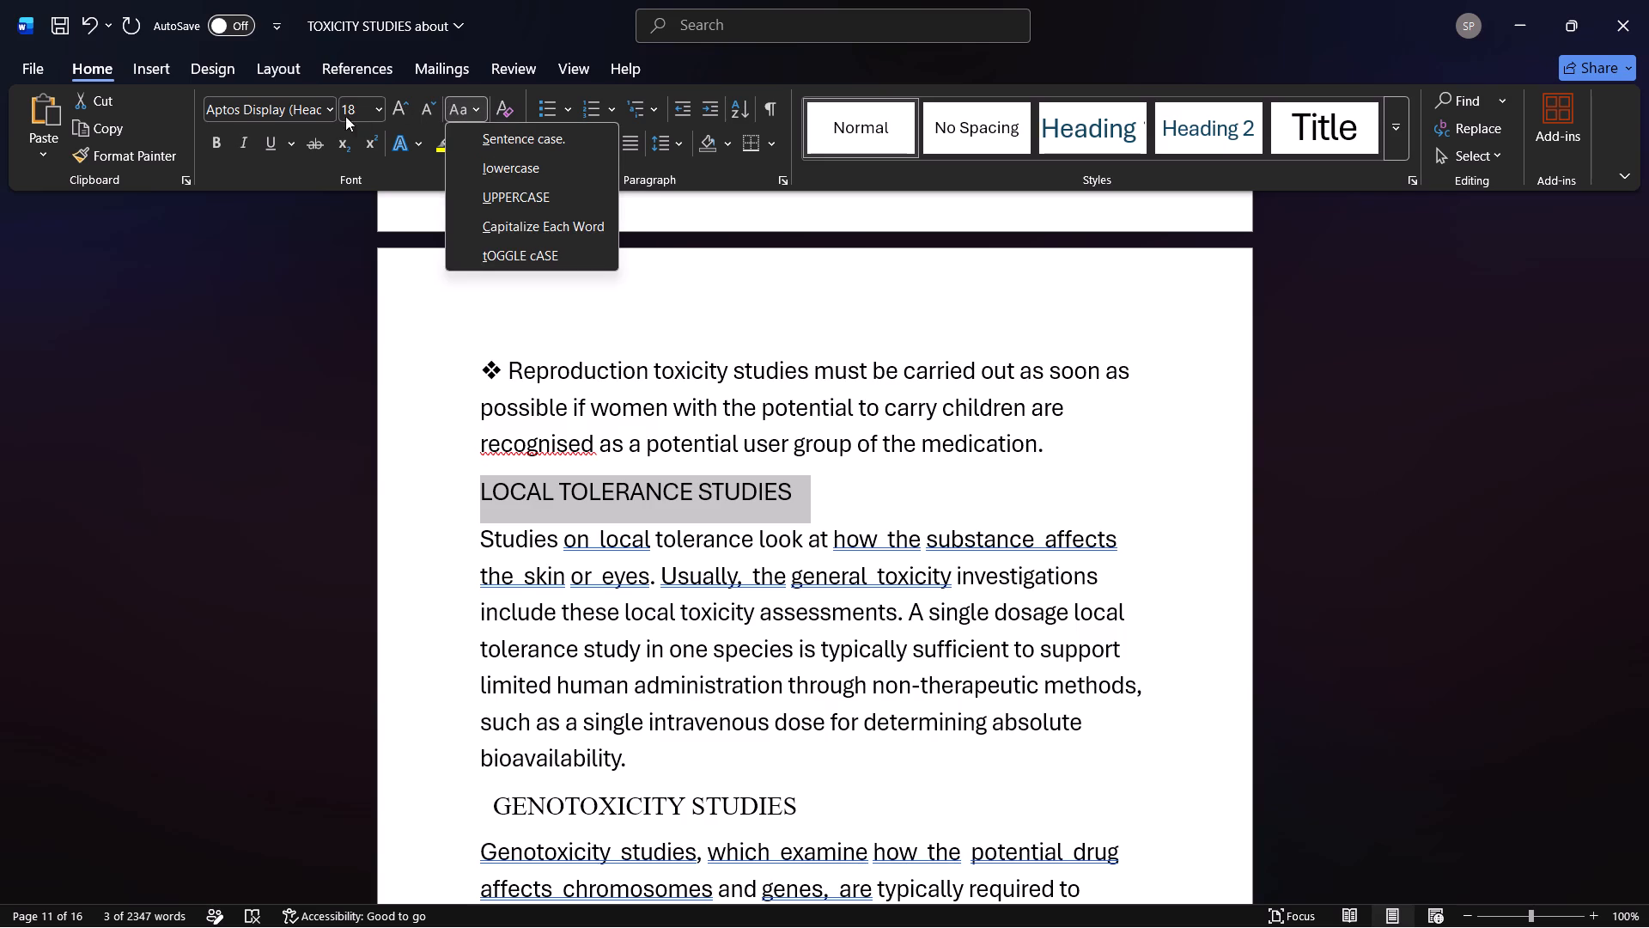
{"action": "left_click", "coordinate": [321, 107]}
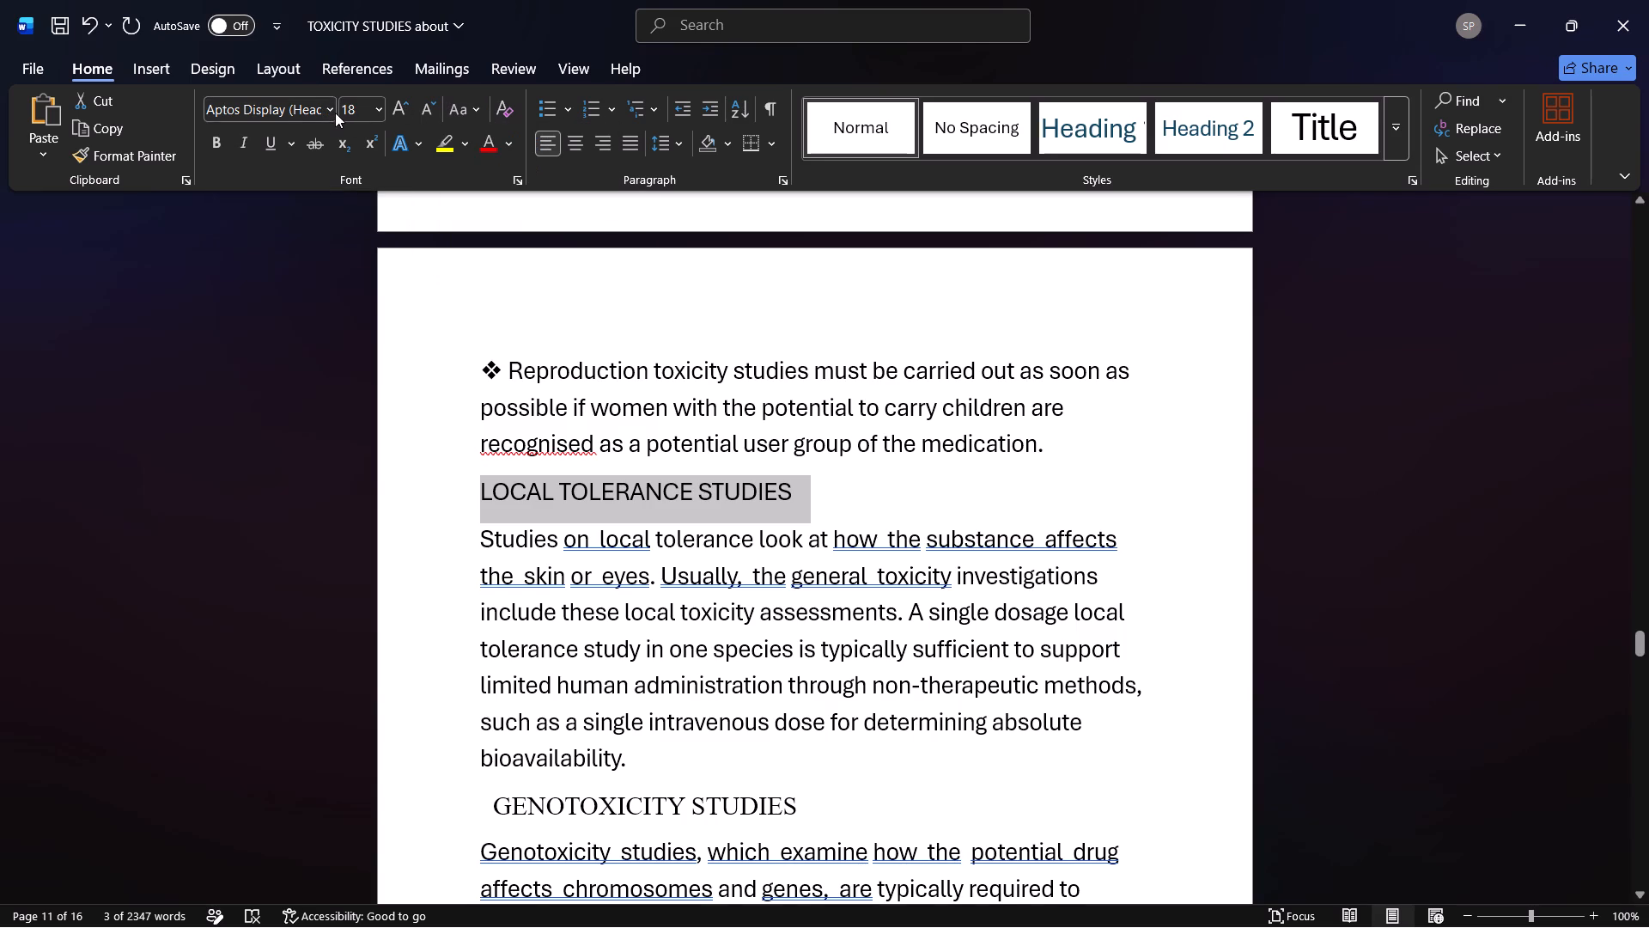
{"action": "left_click", "coordinate": [335, 113]}
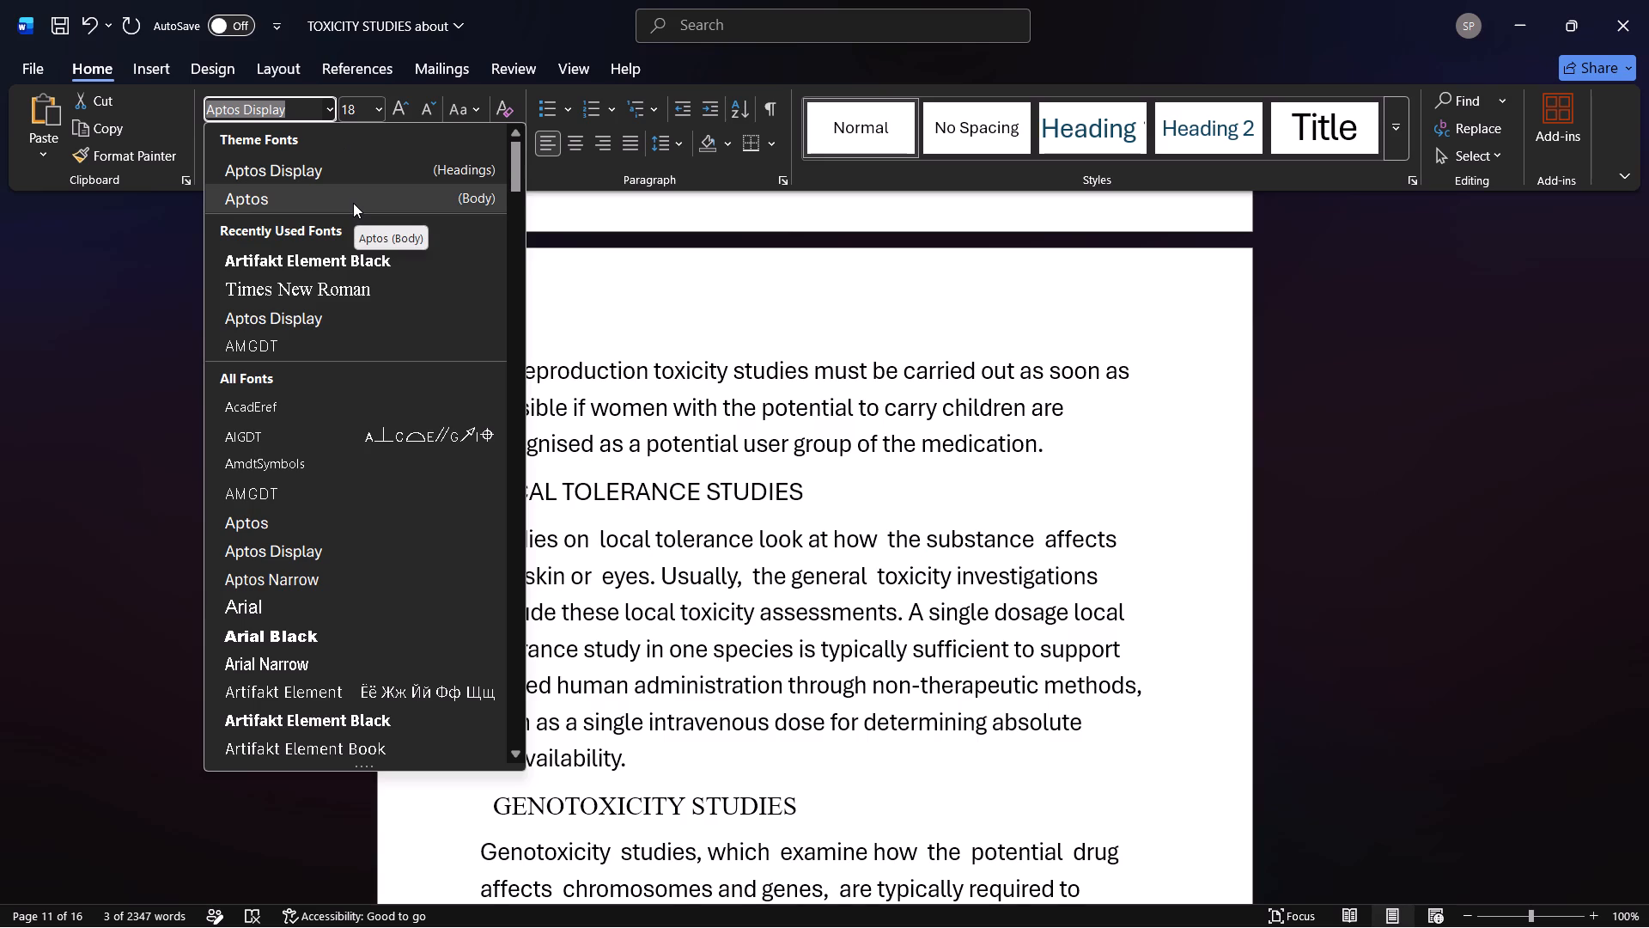
{"action": "left_click", "coordinate": [321, 288]}
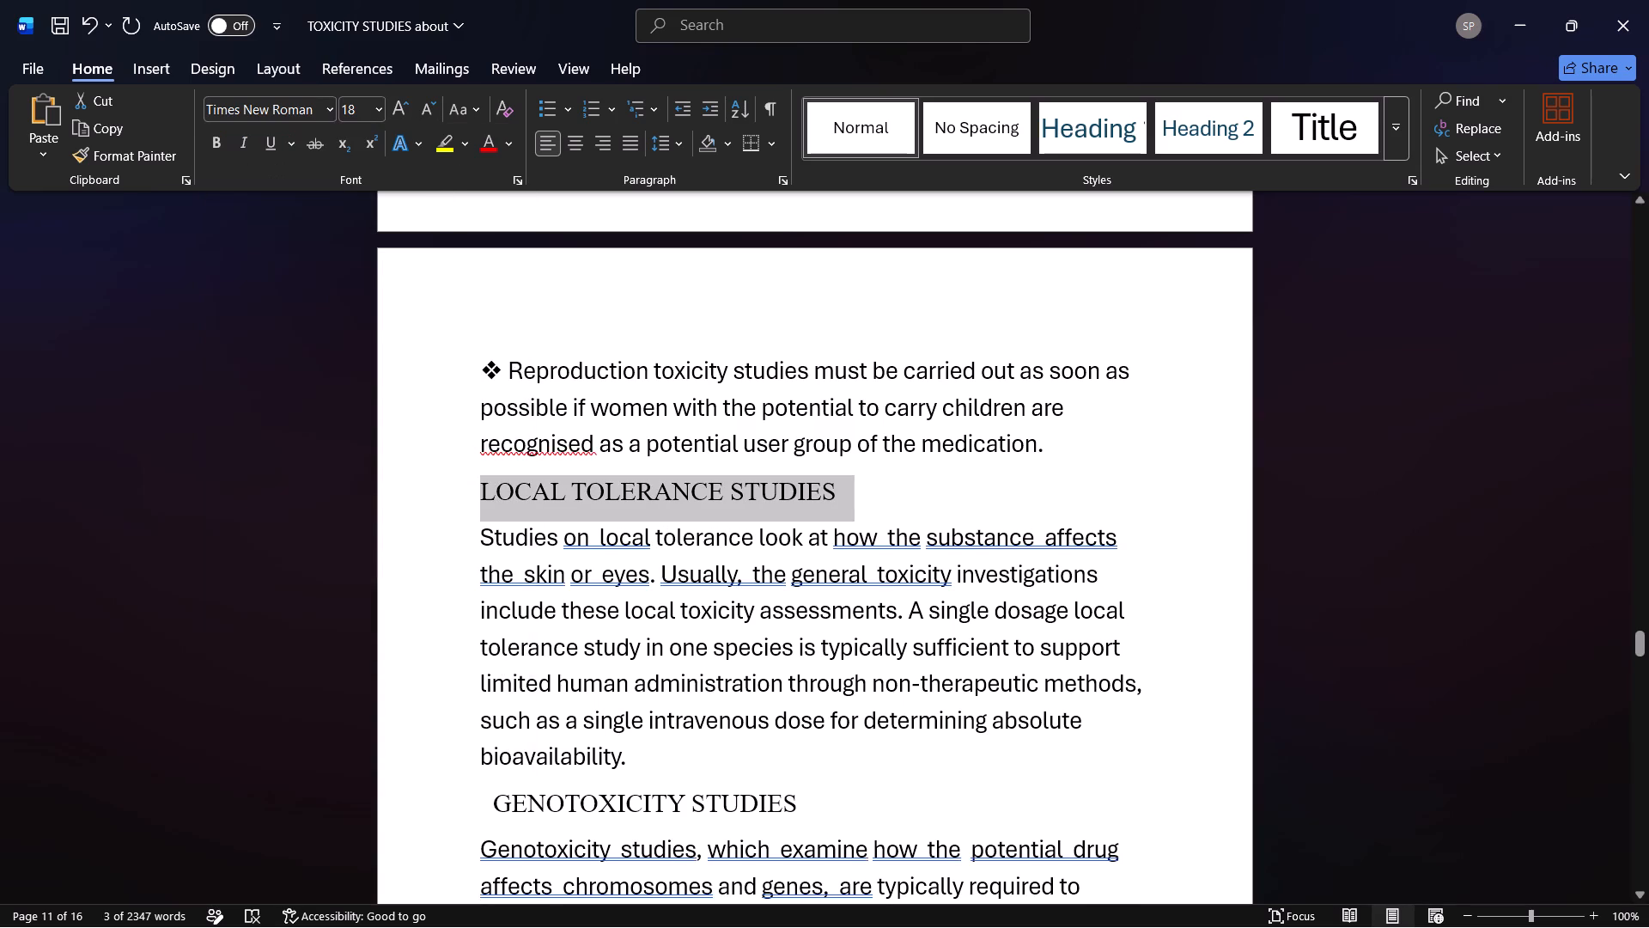
{"action": "left_click", "coordinate": [252, 326]}
{"action": "right_click", "coordinate": [308, 510]}
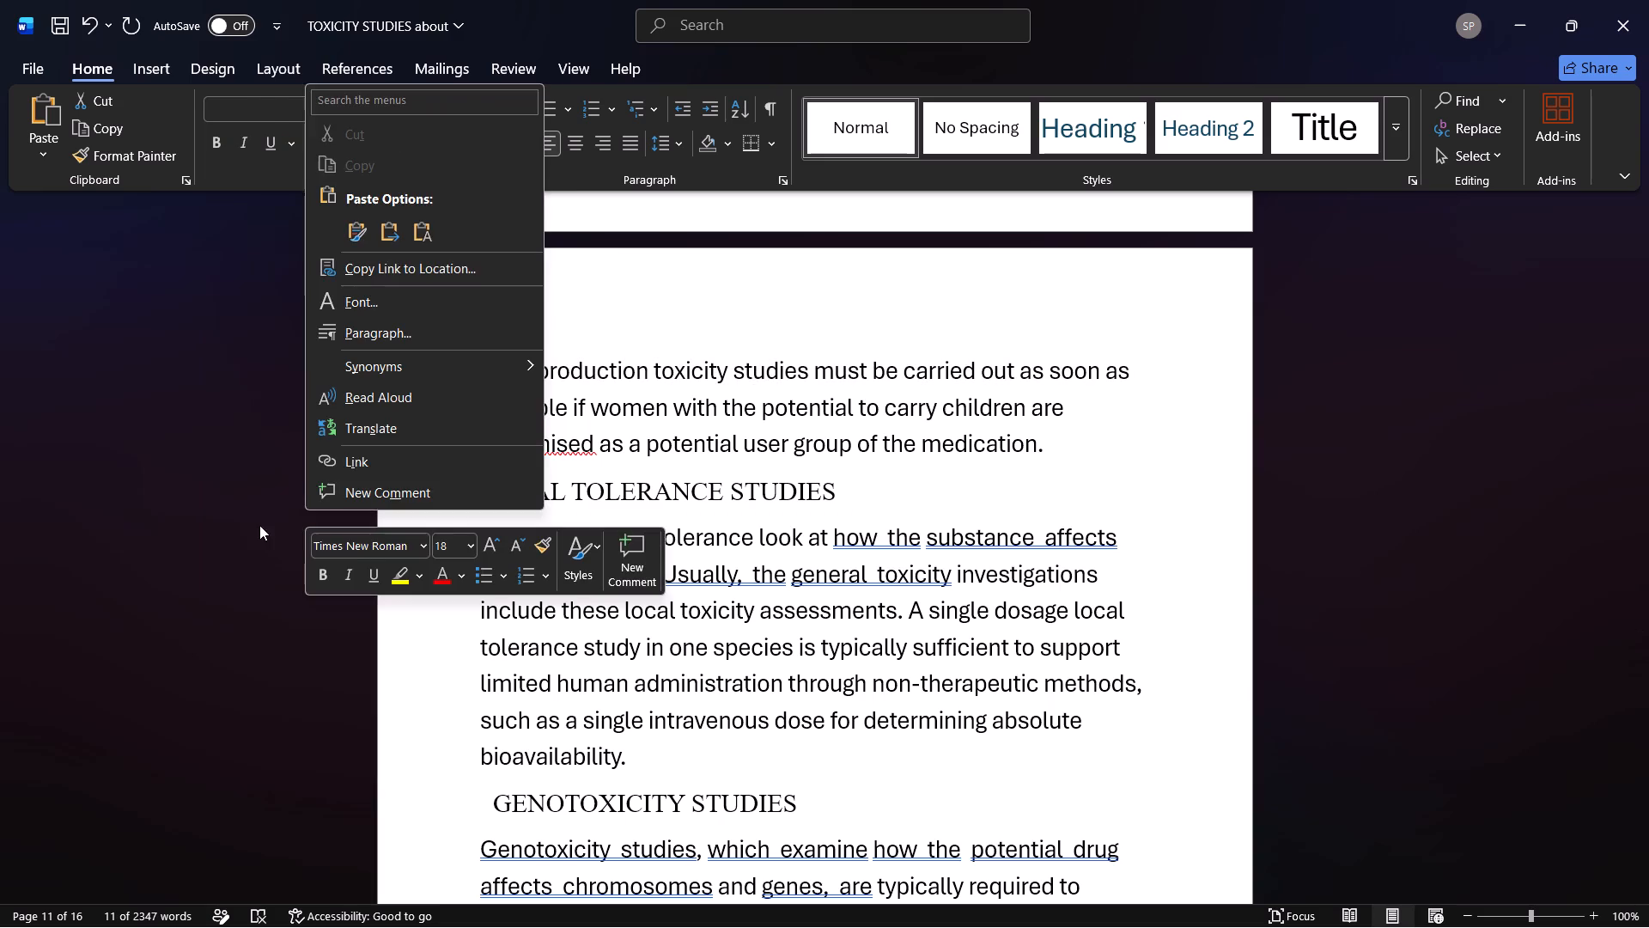
{"action": "left_click", "coordinate": [259, 525]}
{"action": "scroll", "coordinate": [521, 500], "scroll_direction": "down", "scroll_amount": 1}
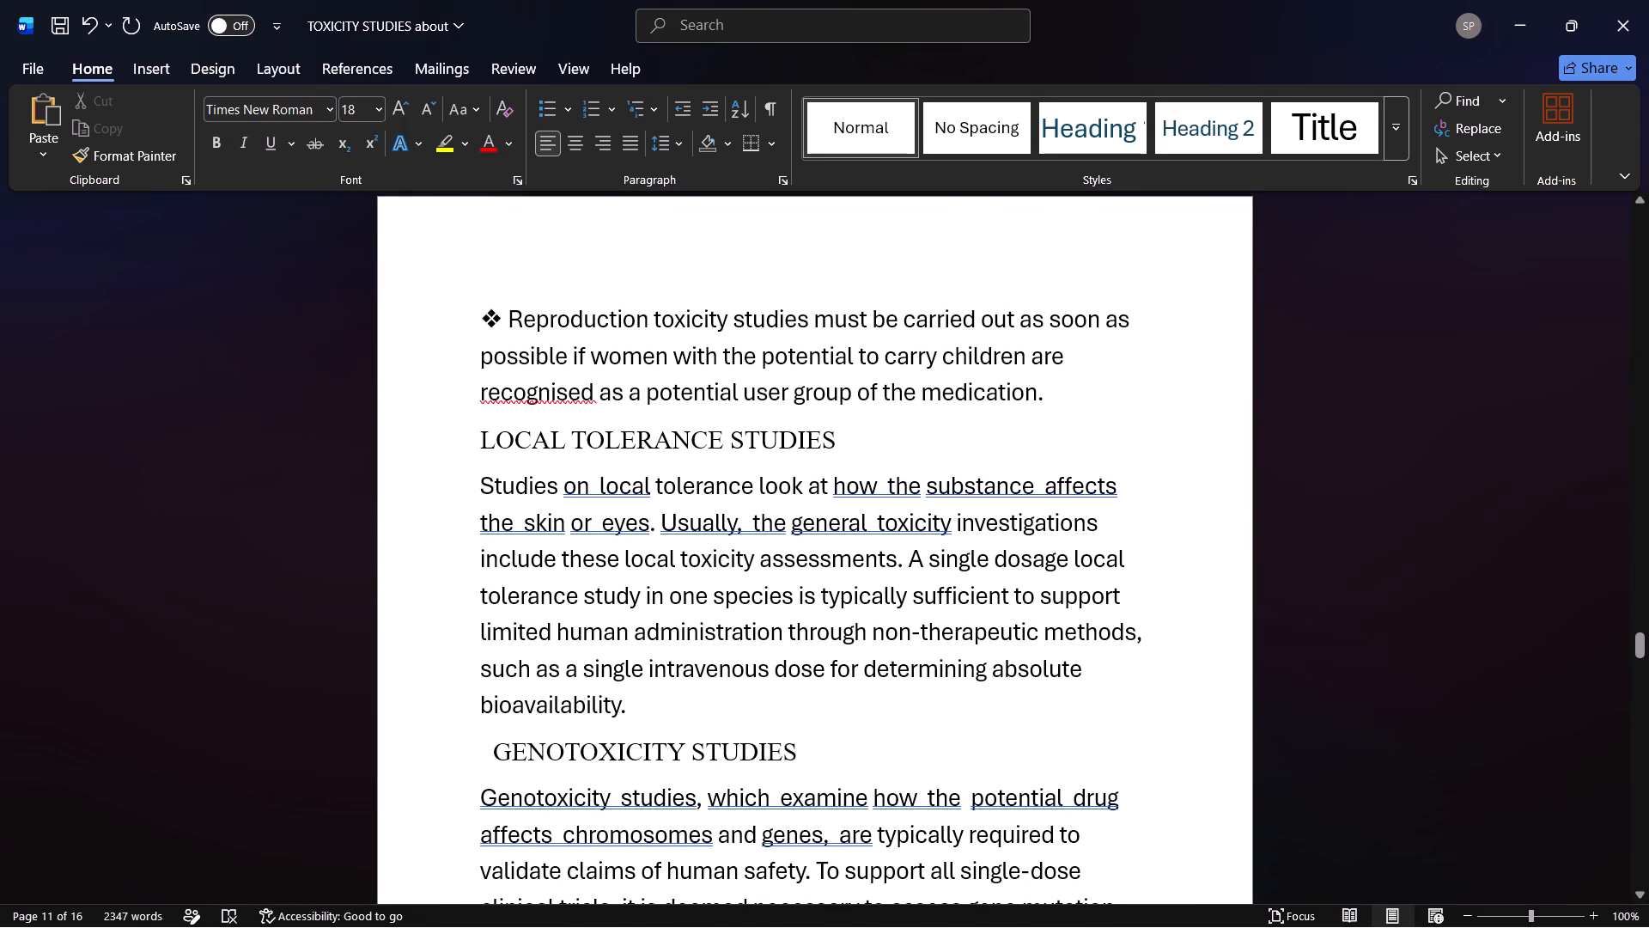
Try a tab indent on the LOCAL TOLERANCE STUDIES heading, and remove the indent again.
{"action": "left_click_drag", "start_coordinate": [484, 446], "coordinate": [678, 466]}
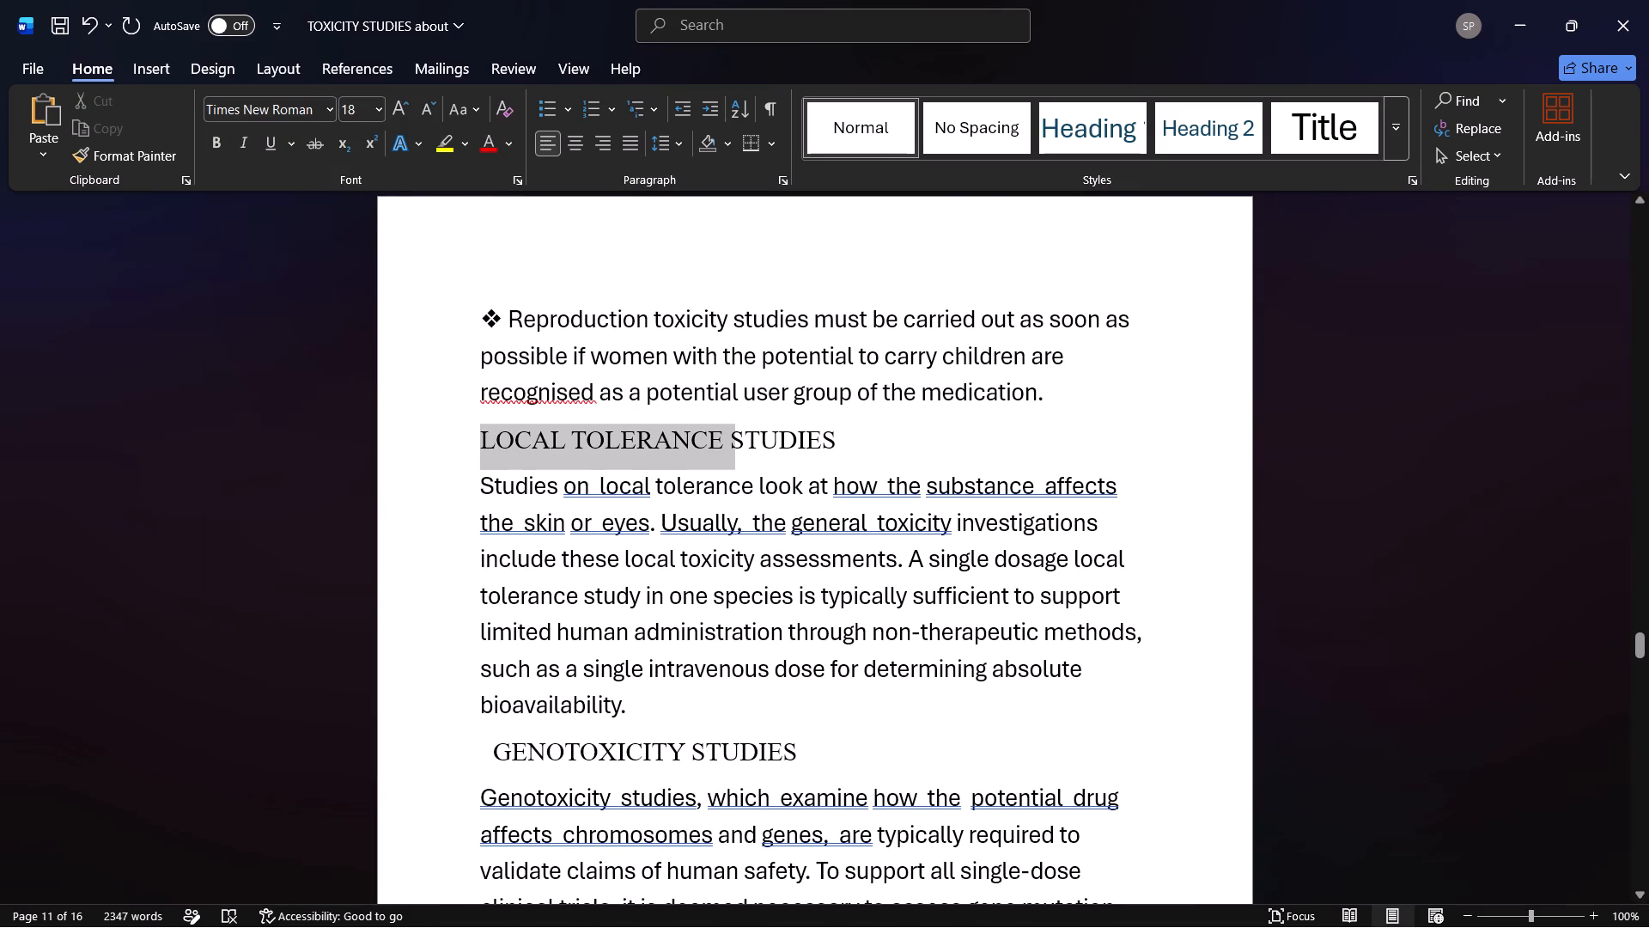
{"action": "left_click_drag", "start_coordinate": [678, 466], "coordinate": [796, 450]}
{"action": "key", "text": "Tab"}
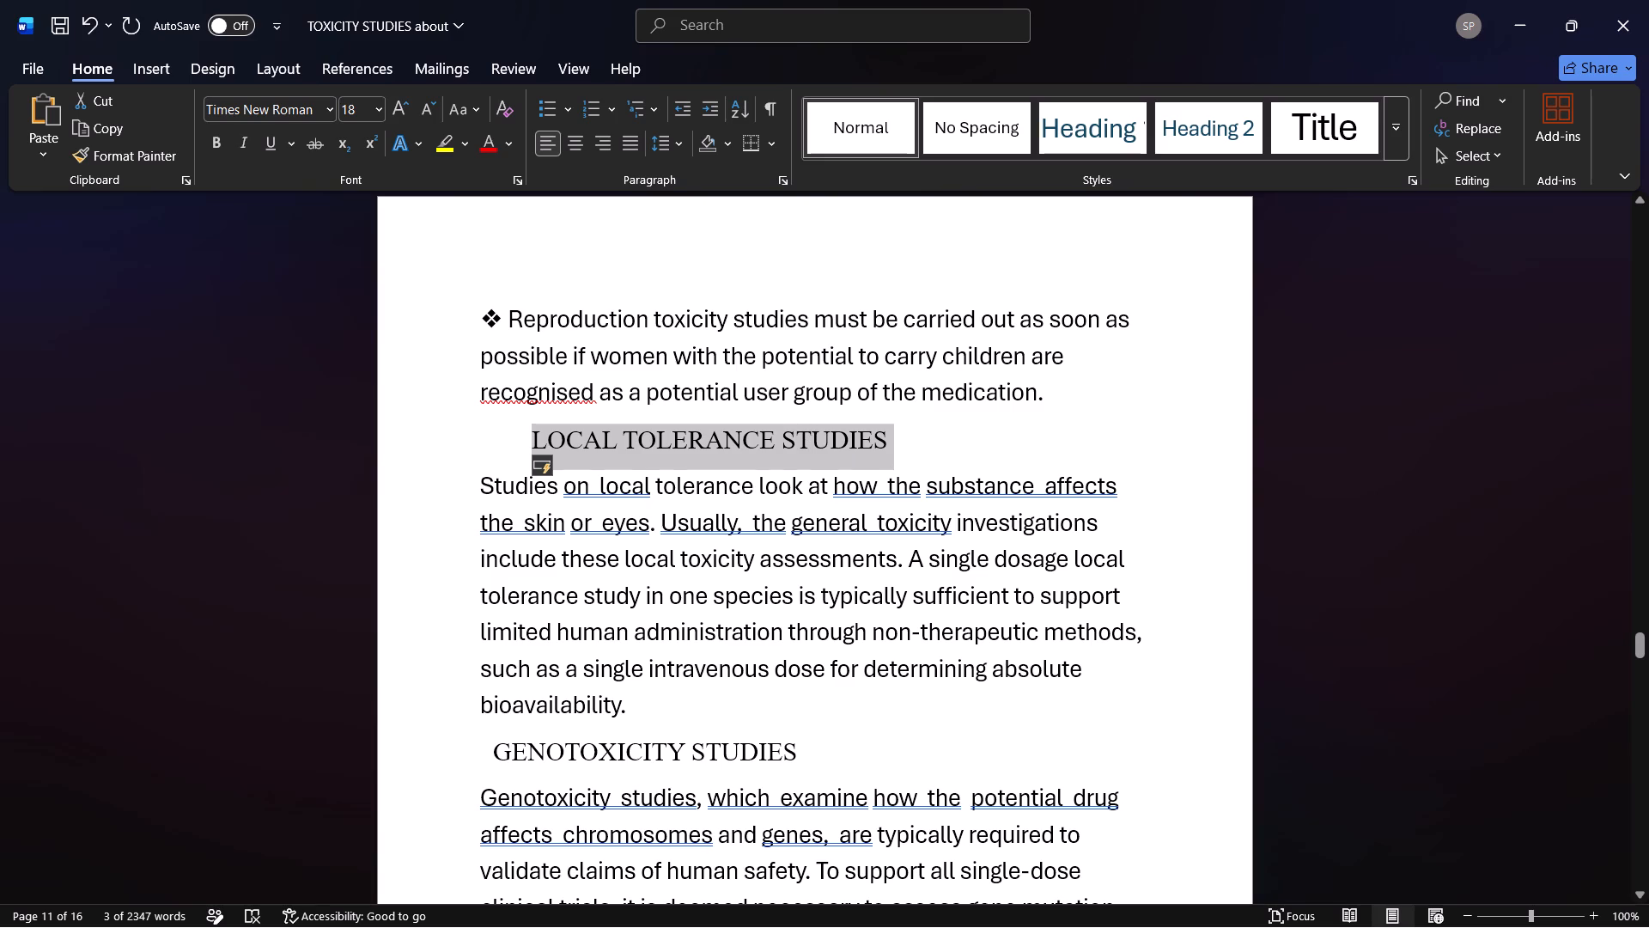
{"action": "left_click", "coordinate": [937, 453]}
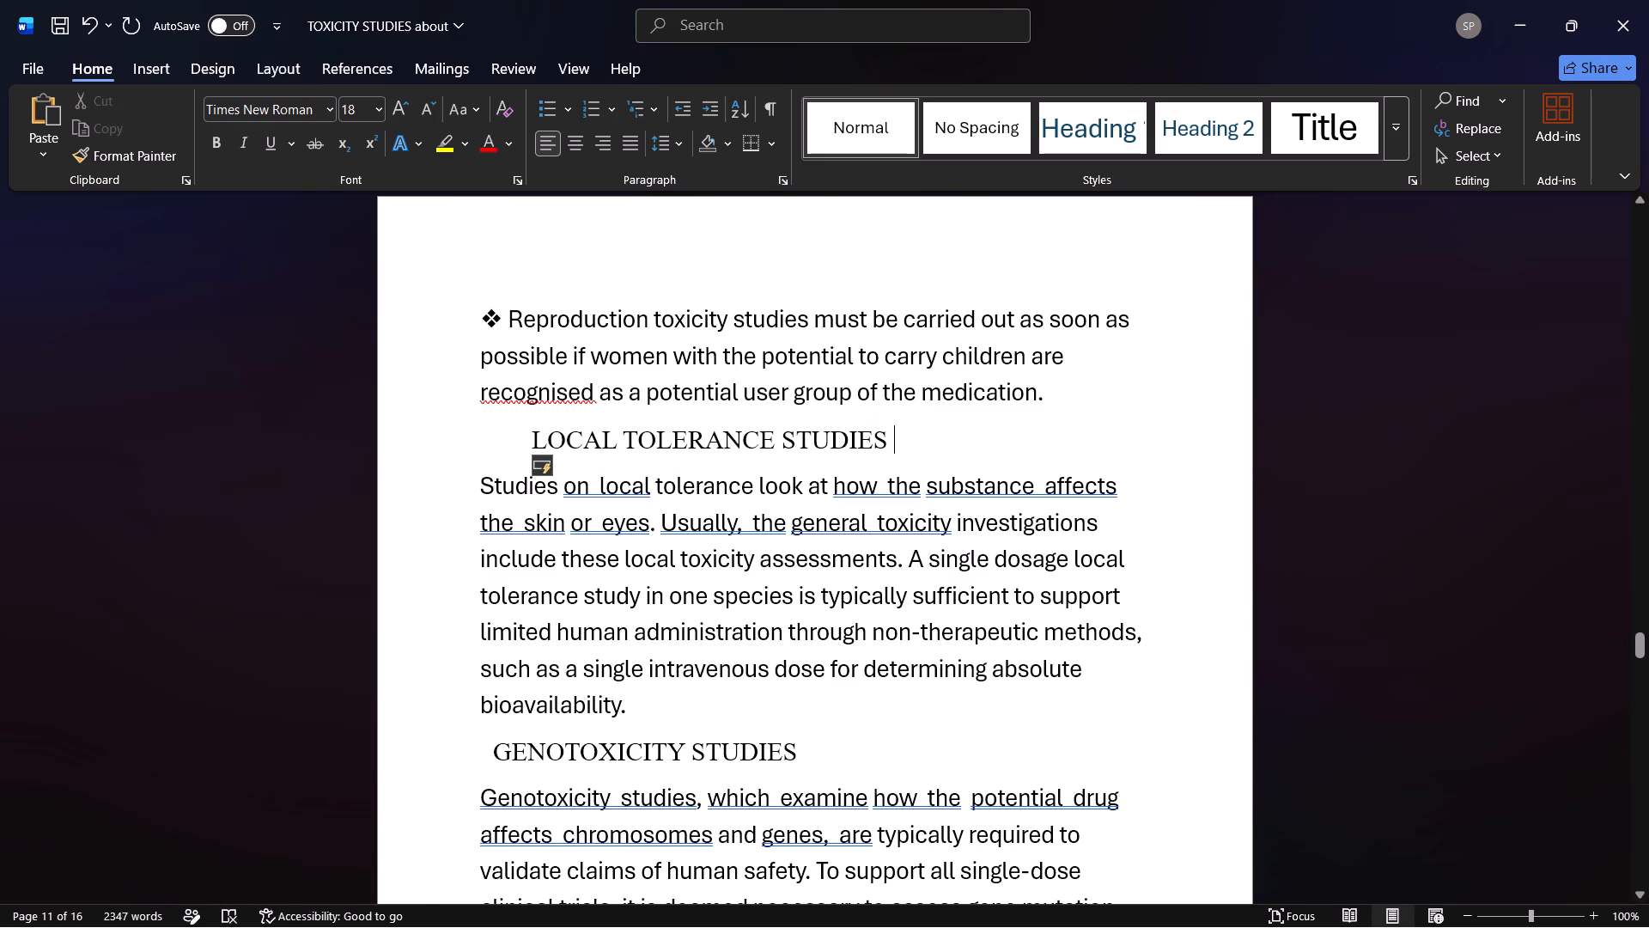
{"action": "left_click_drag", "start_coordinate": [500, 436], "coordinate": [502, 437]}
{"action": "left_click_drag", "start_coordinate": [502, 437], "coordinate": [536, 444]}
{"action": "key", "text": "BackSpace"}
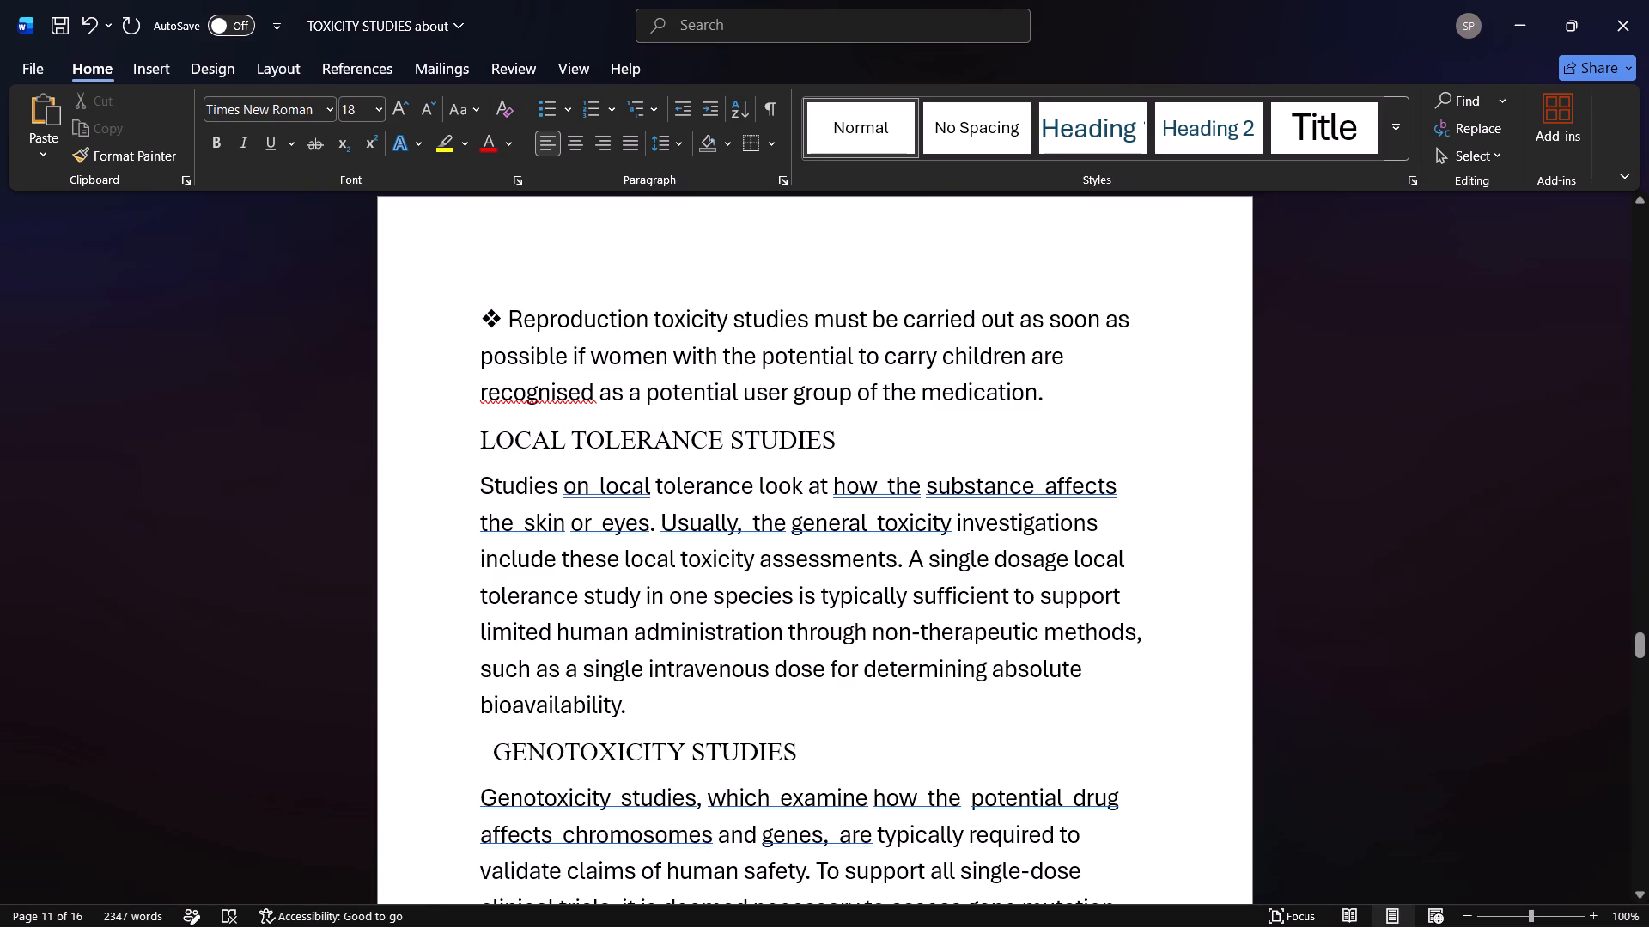
Delete the LOCAL TOLERANCE STUDIES heading line above the local tolerance paragraph.
{"action": "left_click", "coordinate": [459, 439]}
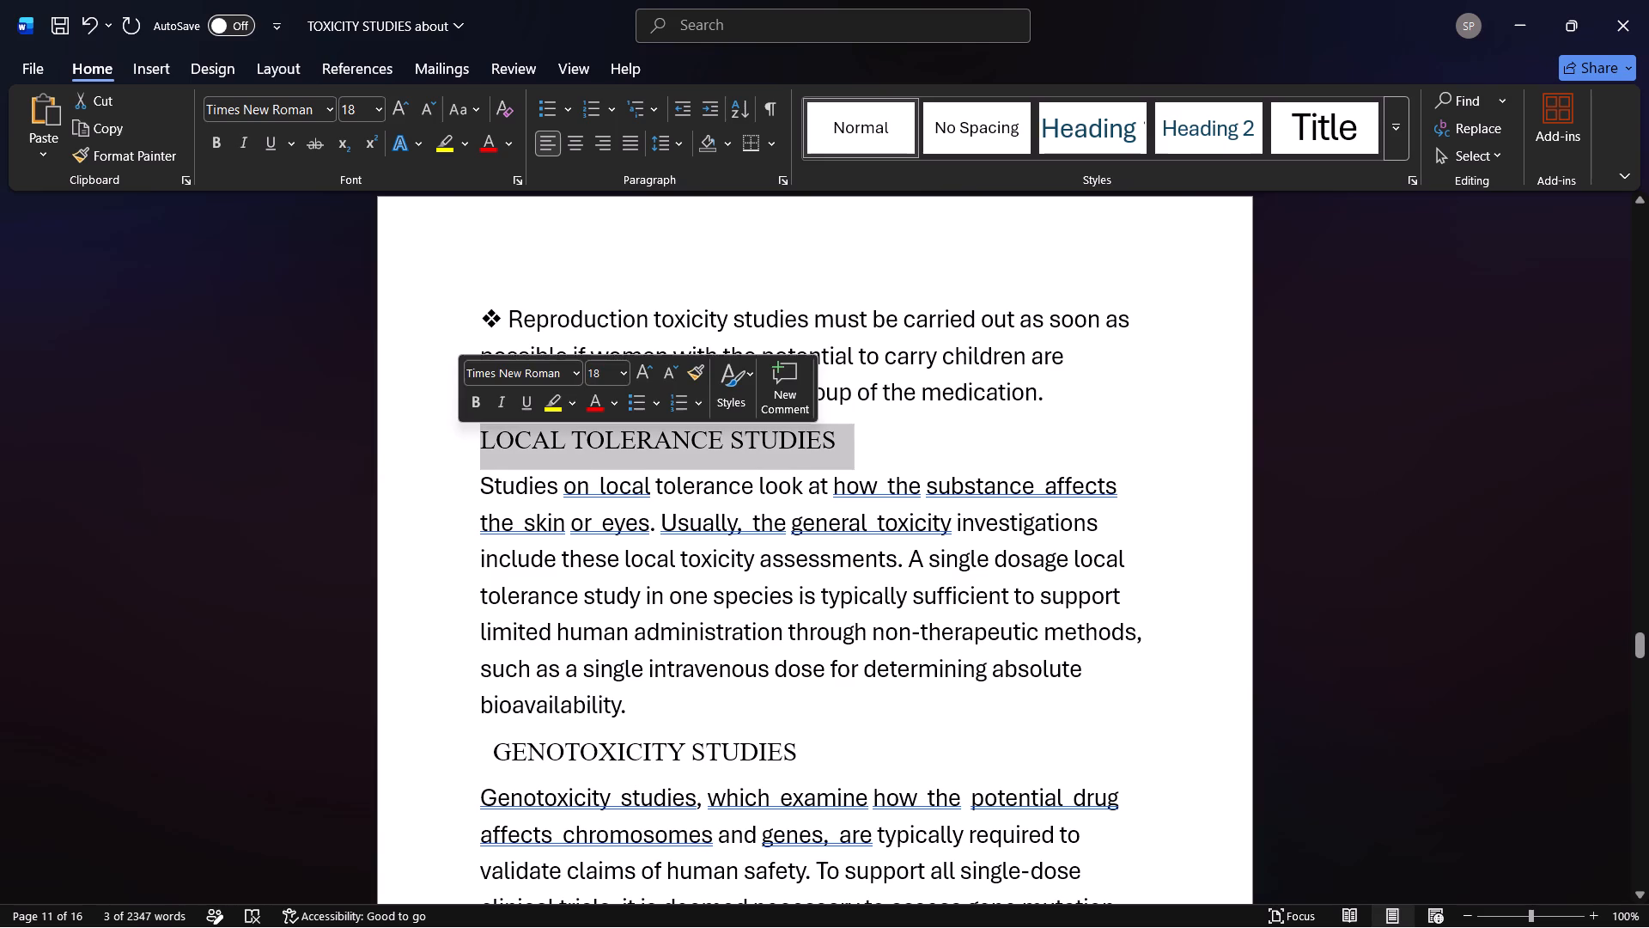
{"action": "left_click", "coordinate": [573, 136]}
{"action": "key", "text": "BackSpace"}
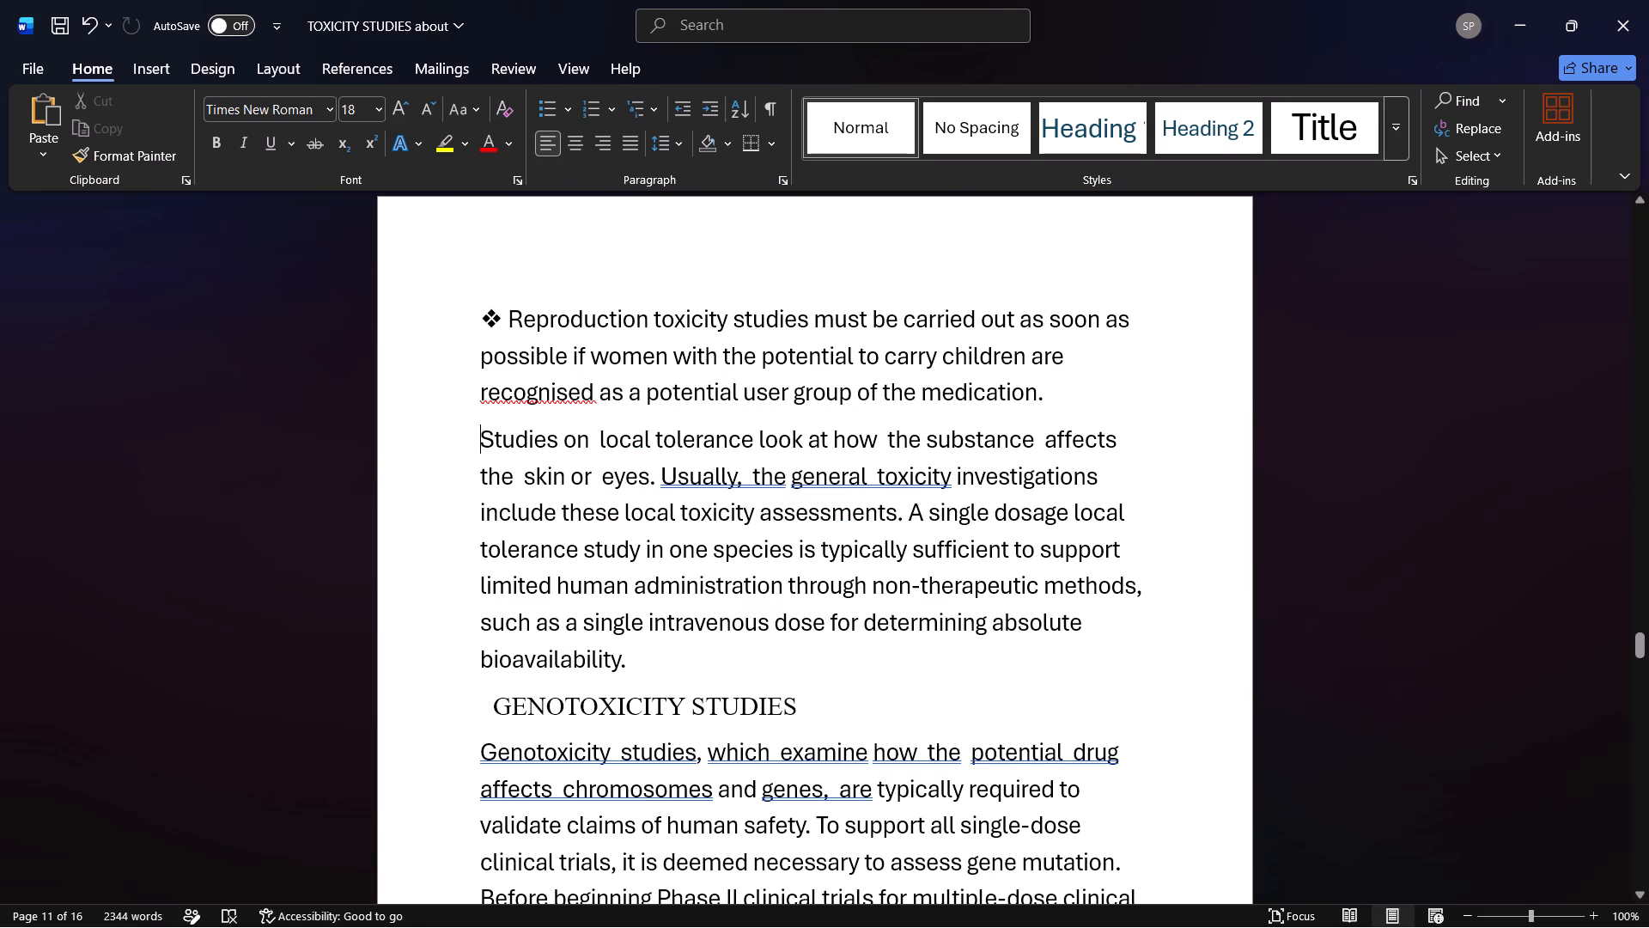
Re-enter the heading "LOCAL TOLERANCE STUDIES" on a new line after the reproduction toxicity bullet ending "user group of the medication.".
{"action": "left_click", "coordinate": [1049, 394]}
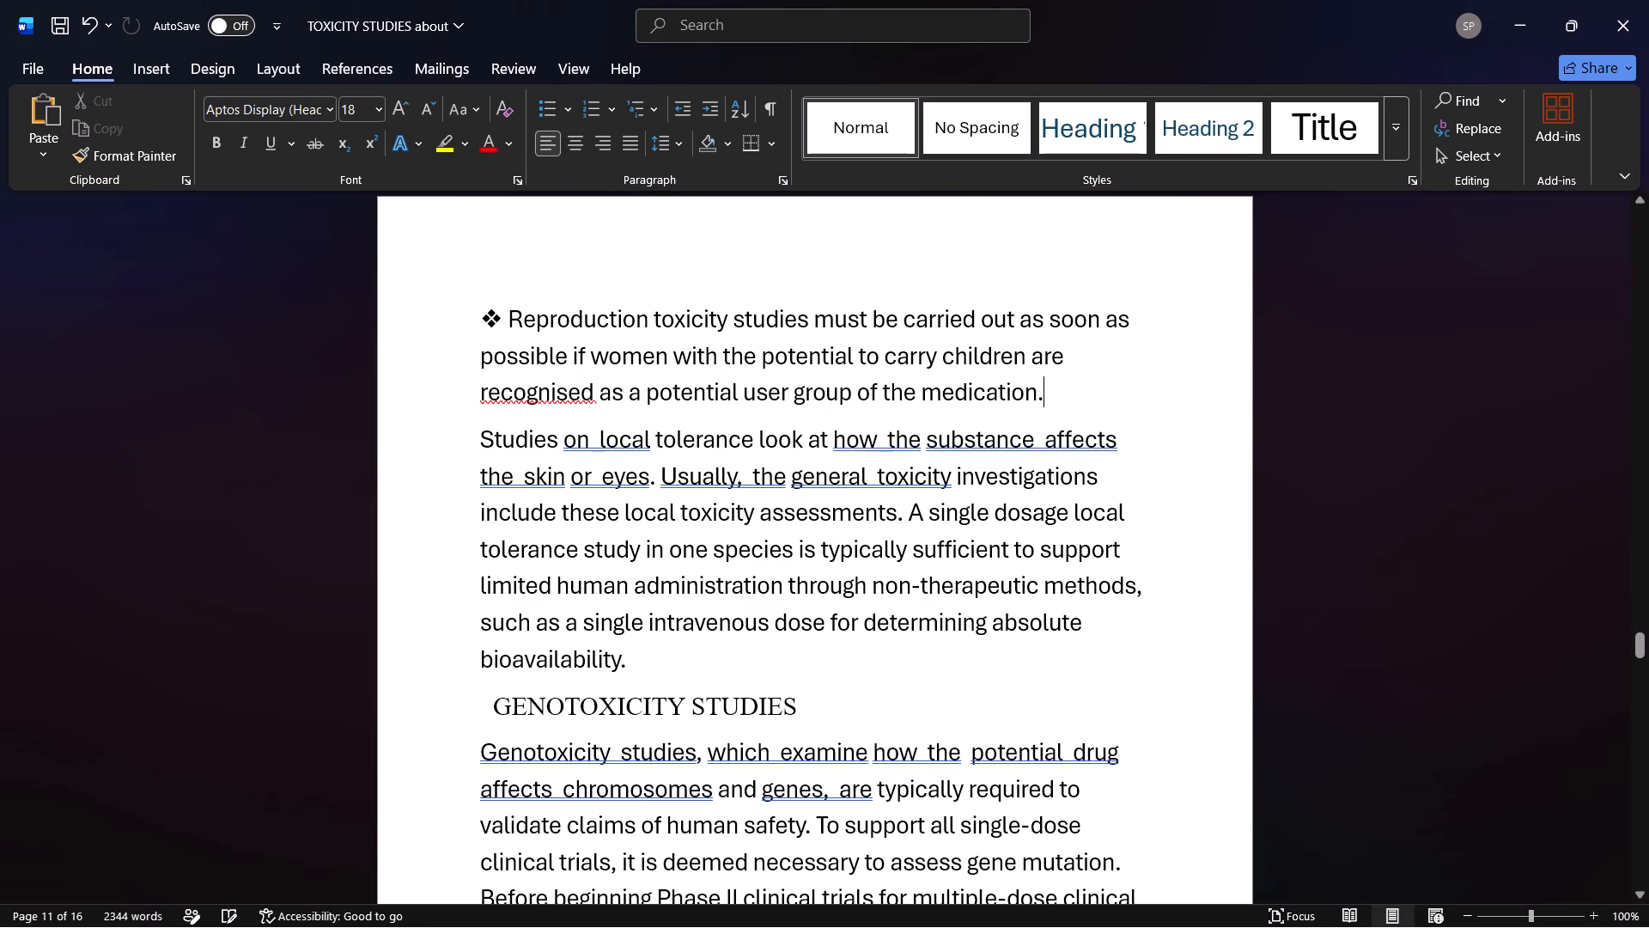
{"action": "key", "text": "Return"}
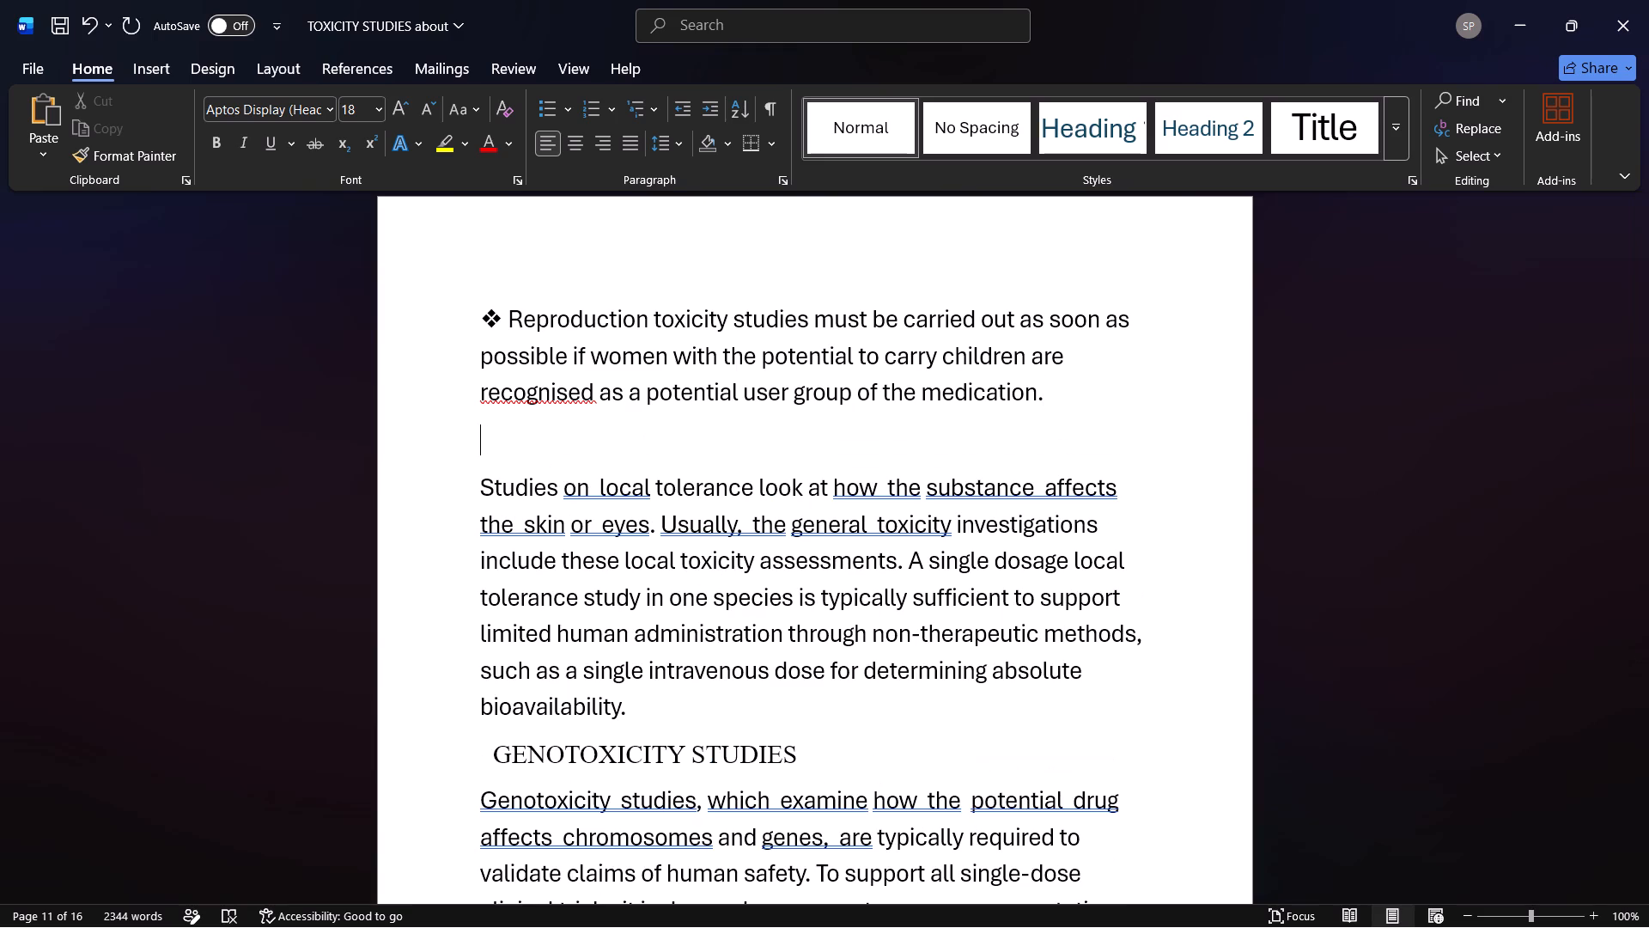
{"action": "type", "text": "LOCAL"}
{"action": "key", "text": "t"}
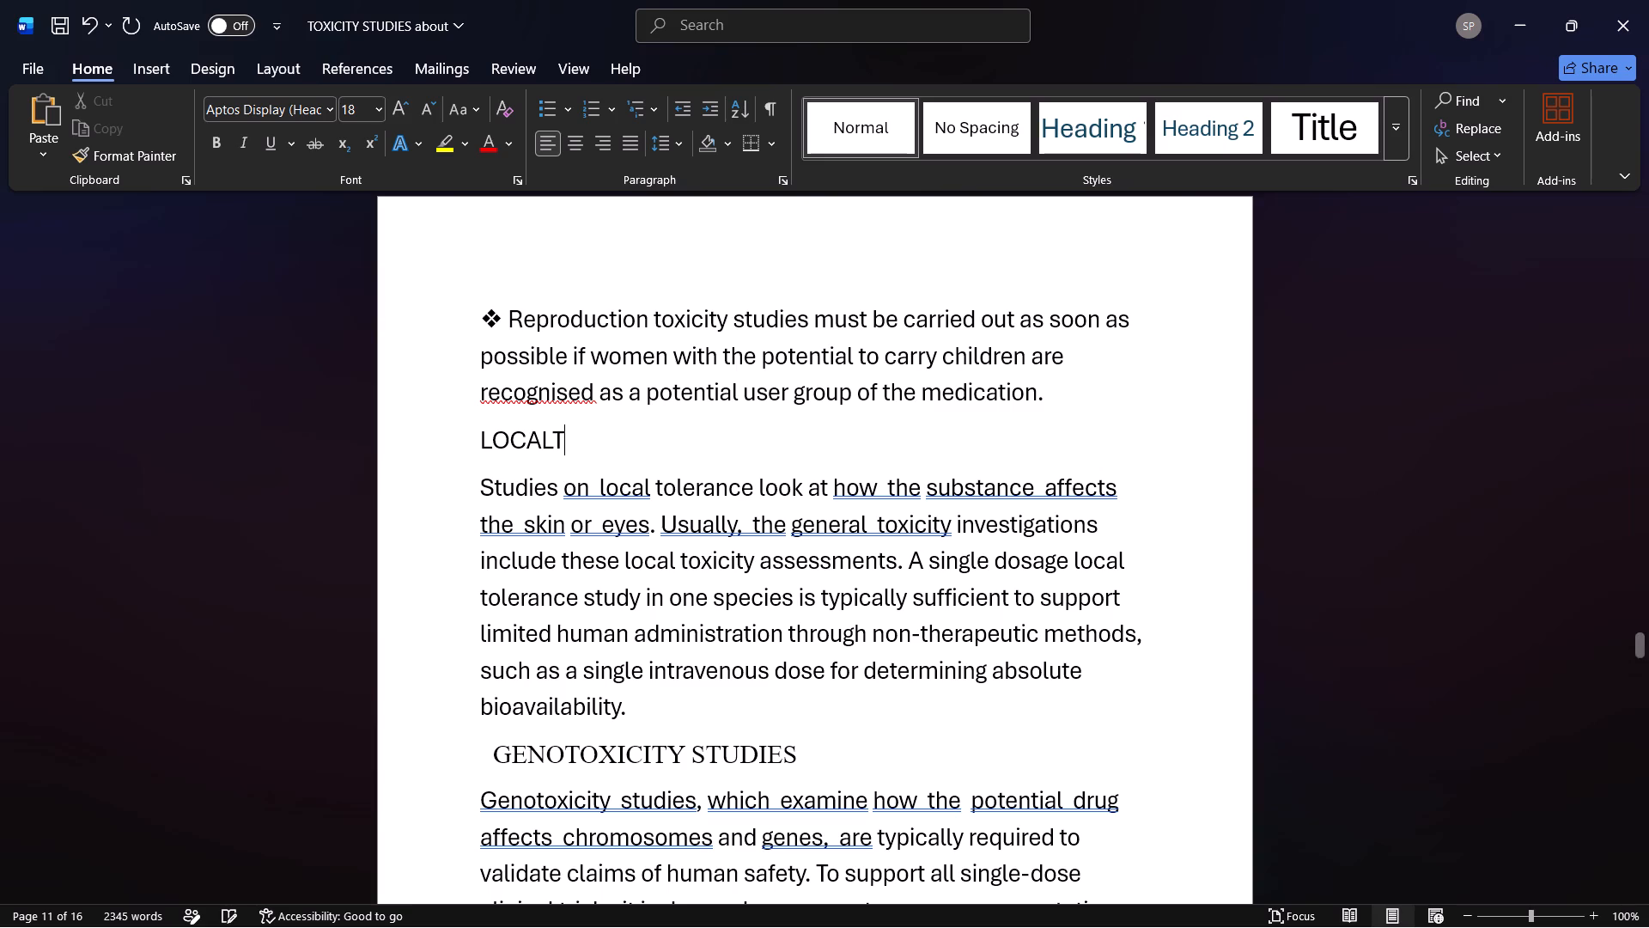
{"action": "key", "text": "BackSpace"}
{"action": "key", "text": "space"}
{"action": "type", "text": "TO"}
{"action": "type", "text": "LER"}
{"action": "type", "text": "AN"}
{"action": "scroll", "coordinate": [1030, 227], "scroll_direction": "down", "scroll_amount": 1}
{"action": "key", "text": "c"}
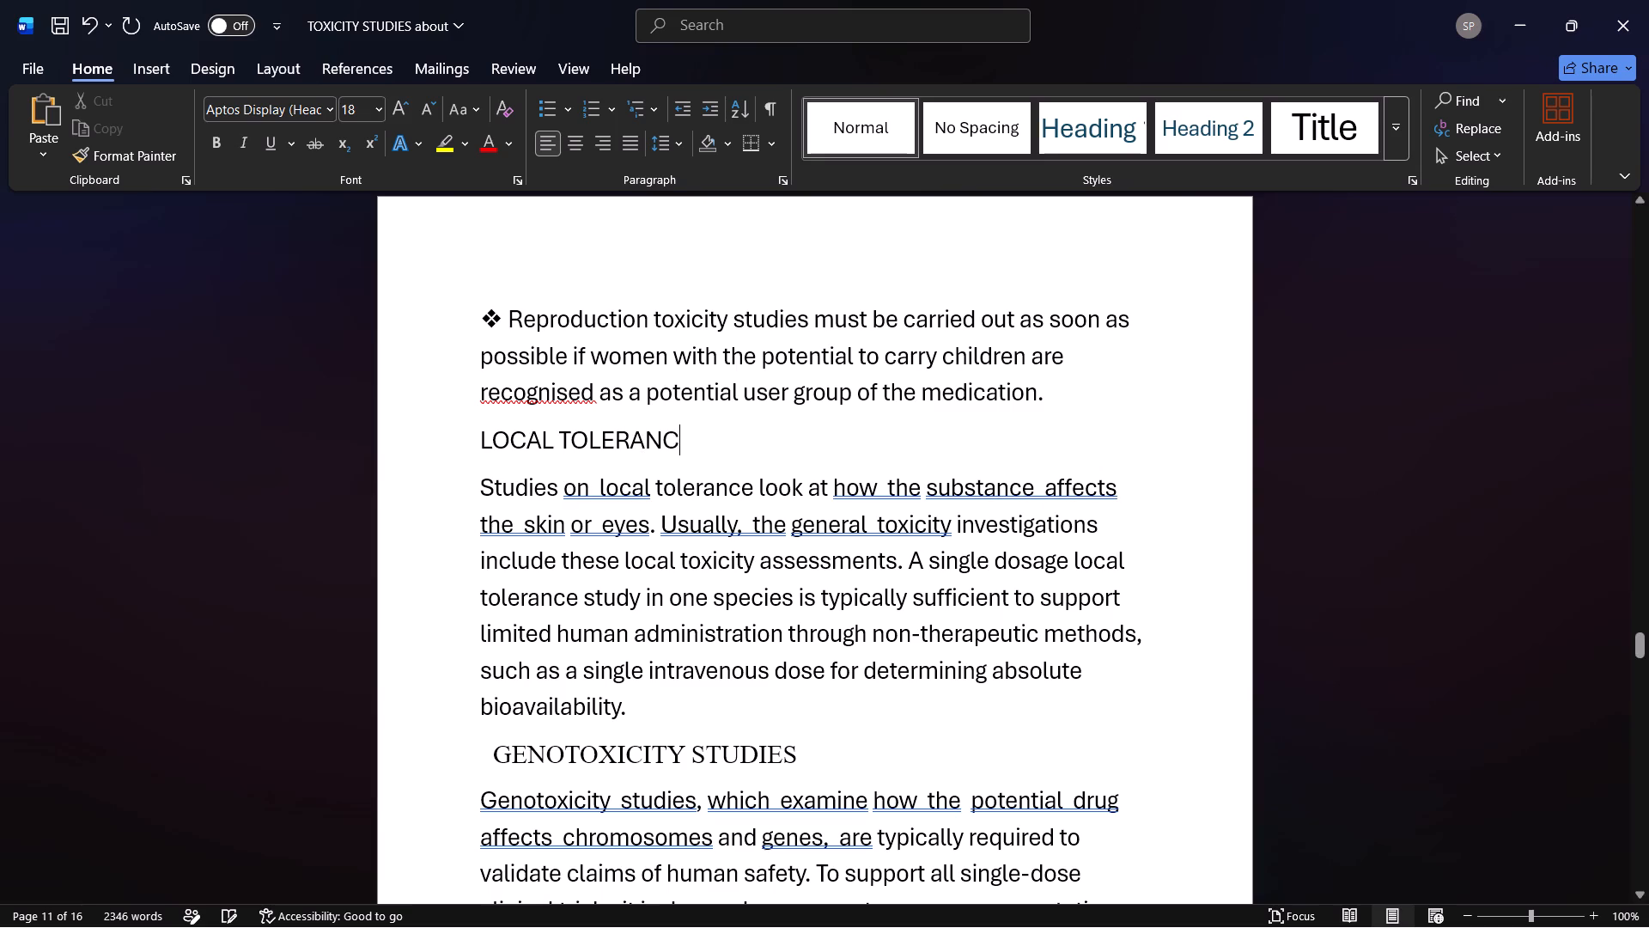
{"action": "key", "text": "e"}
{"action": "key", "text": "v"}
{"action": "type", "text": "STUDI"}
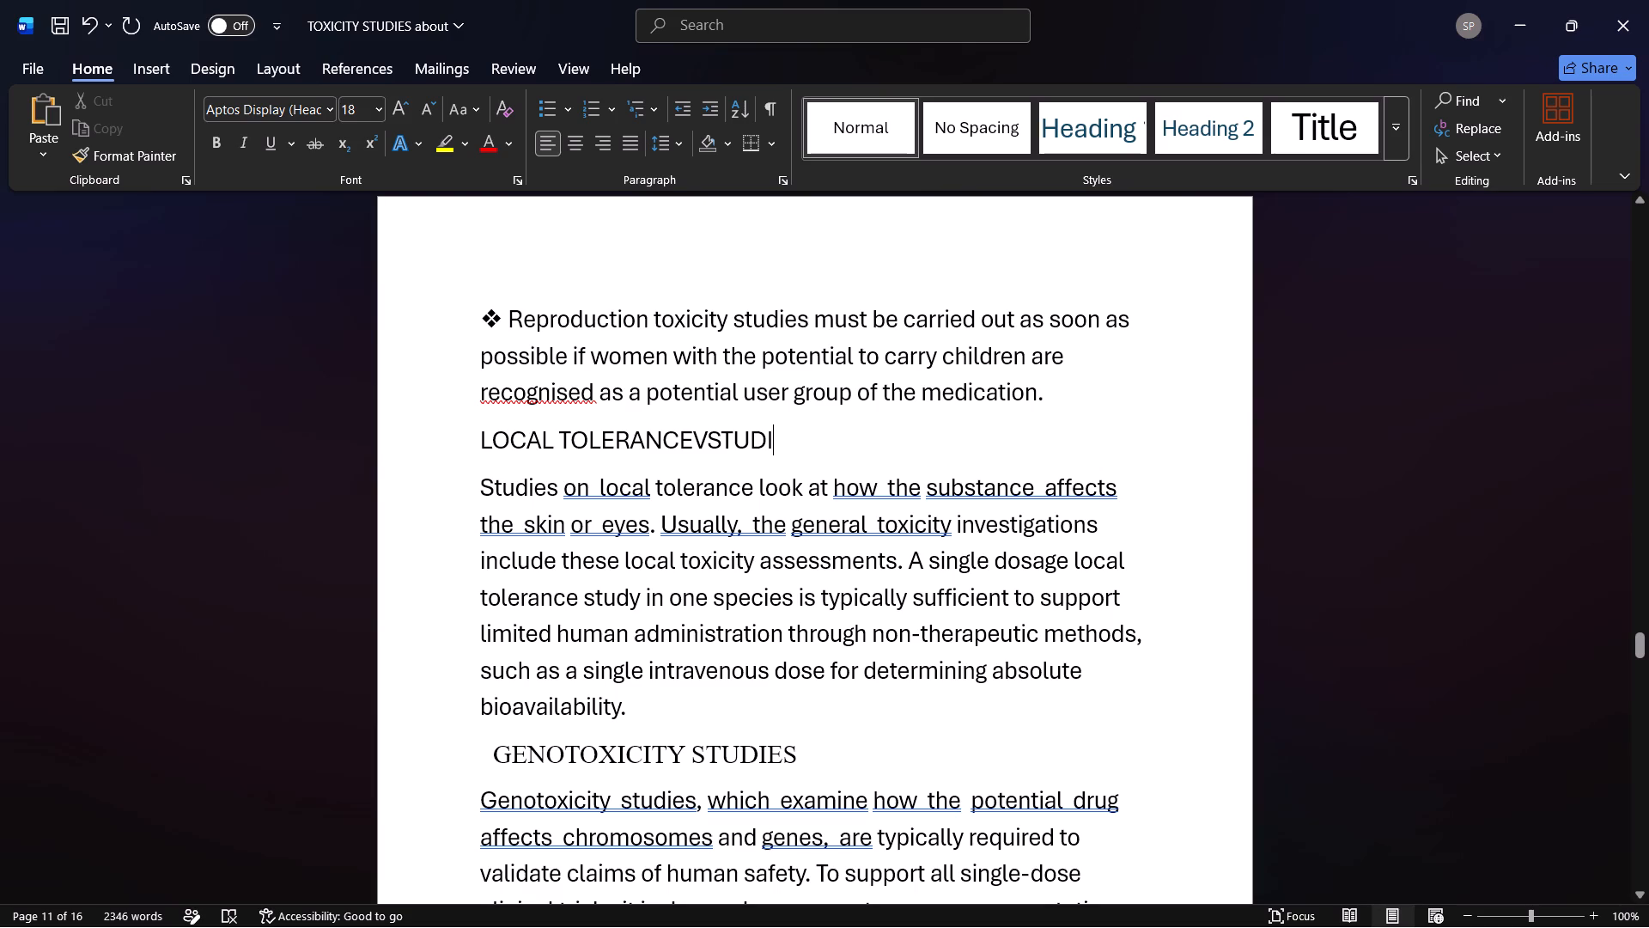
{"action": "key", "text": "BackSpace"}
{"action": "key", "text": "BackSpace"}
{"action": "key", "text": "BackSpace"}
{"action": "key", "text": "BackSpace"}
{"action": "key", "text": "BackSpace"}
{"action": "key", "text": "BackSpace"}
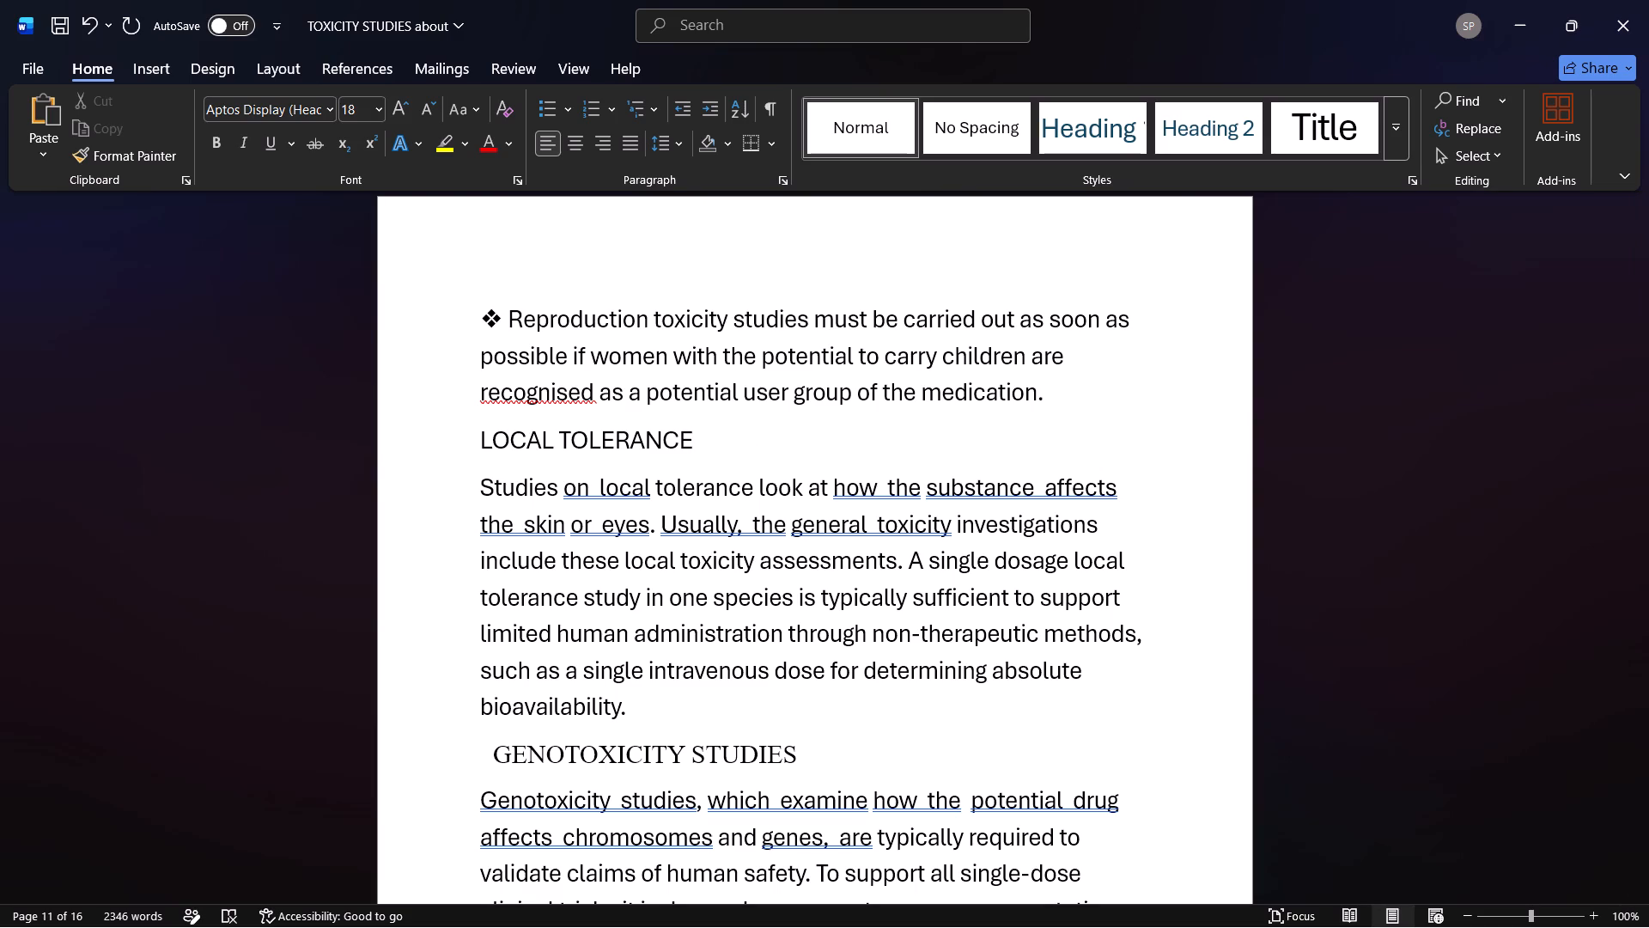
{"action": "key", "text": "space"}
{"action": "type", "text": "STU"}
{"action": "type", "text": "DI"}
{"action": "key", "text": "e"}
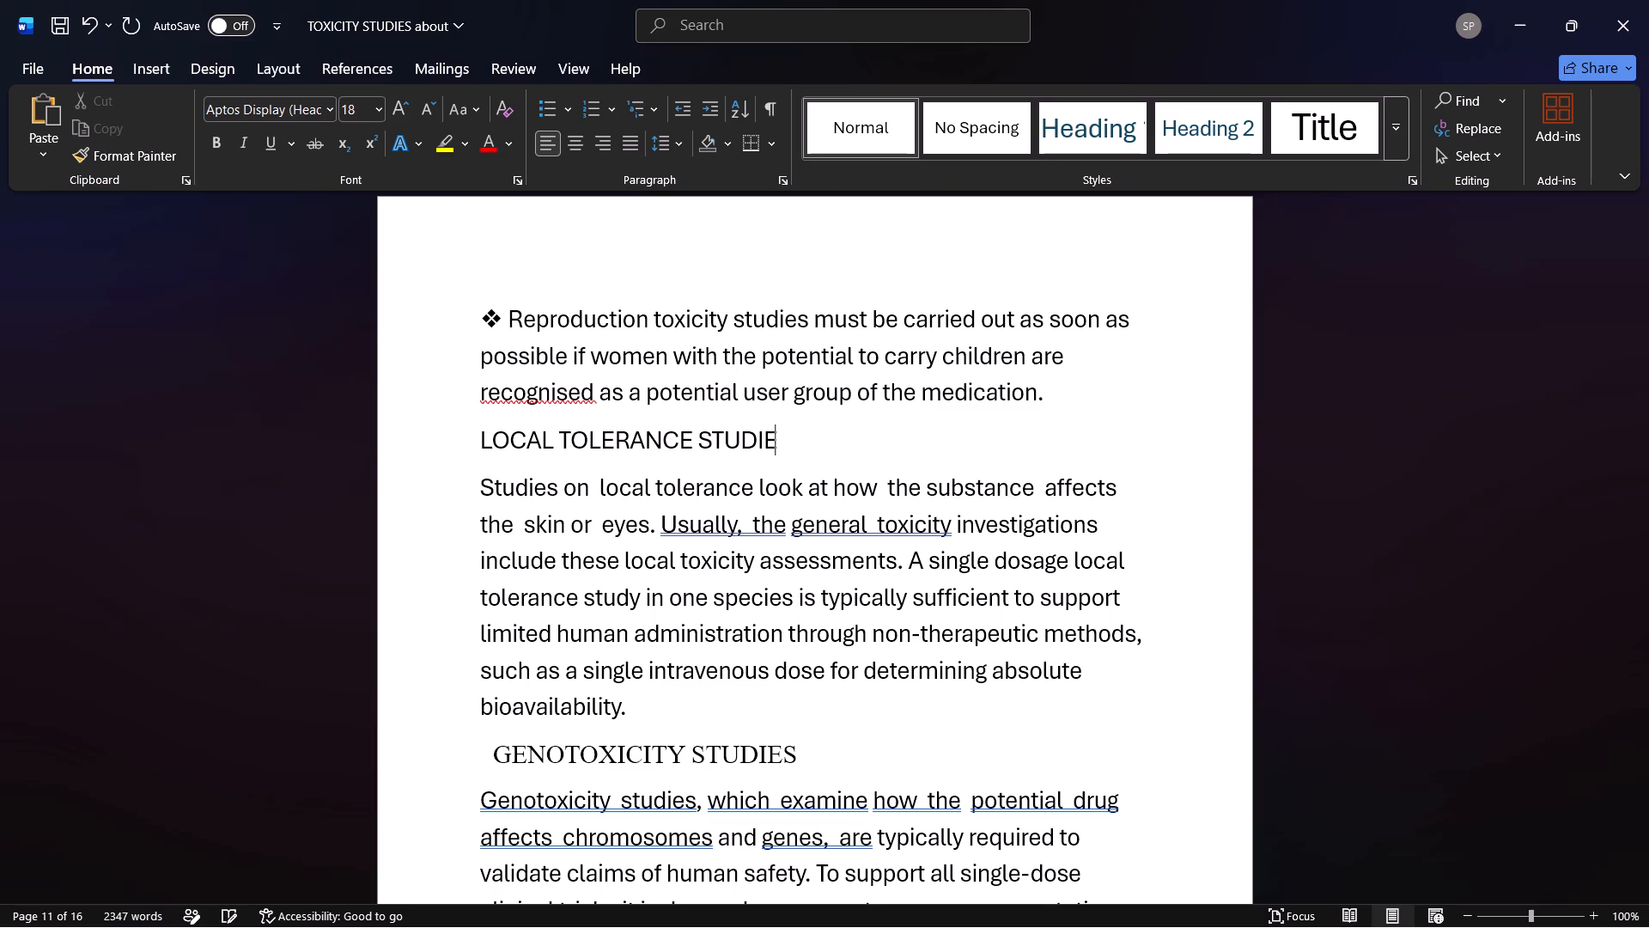
{"action": "key", "text": "s"}
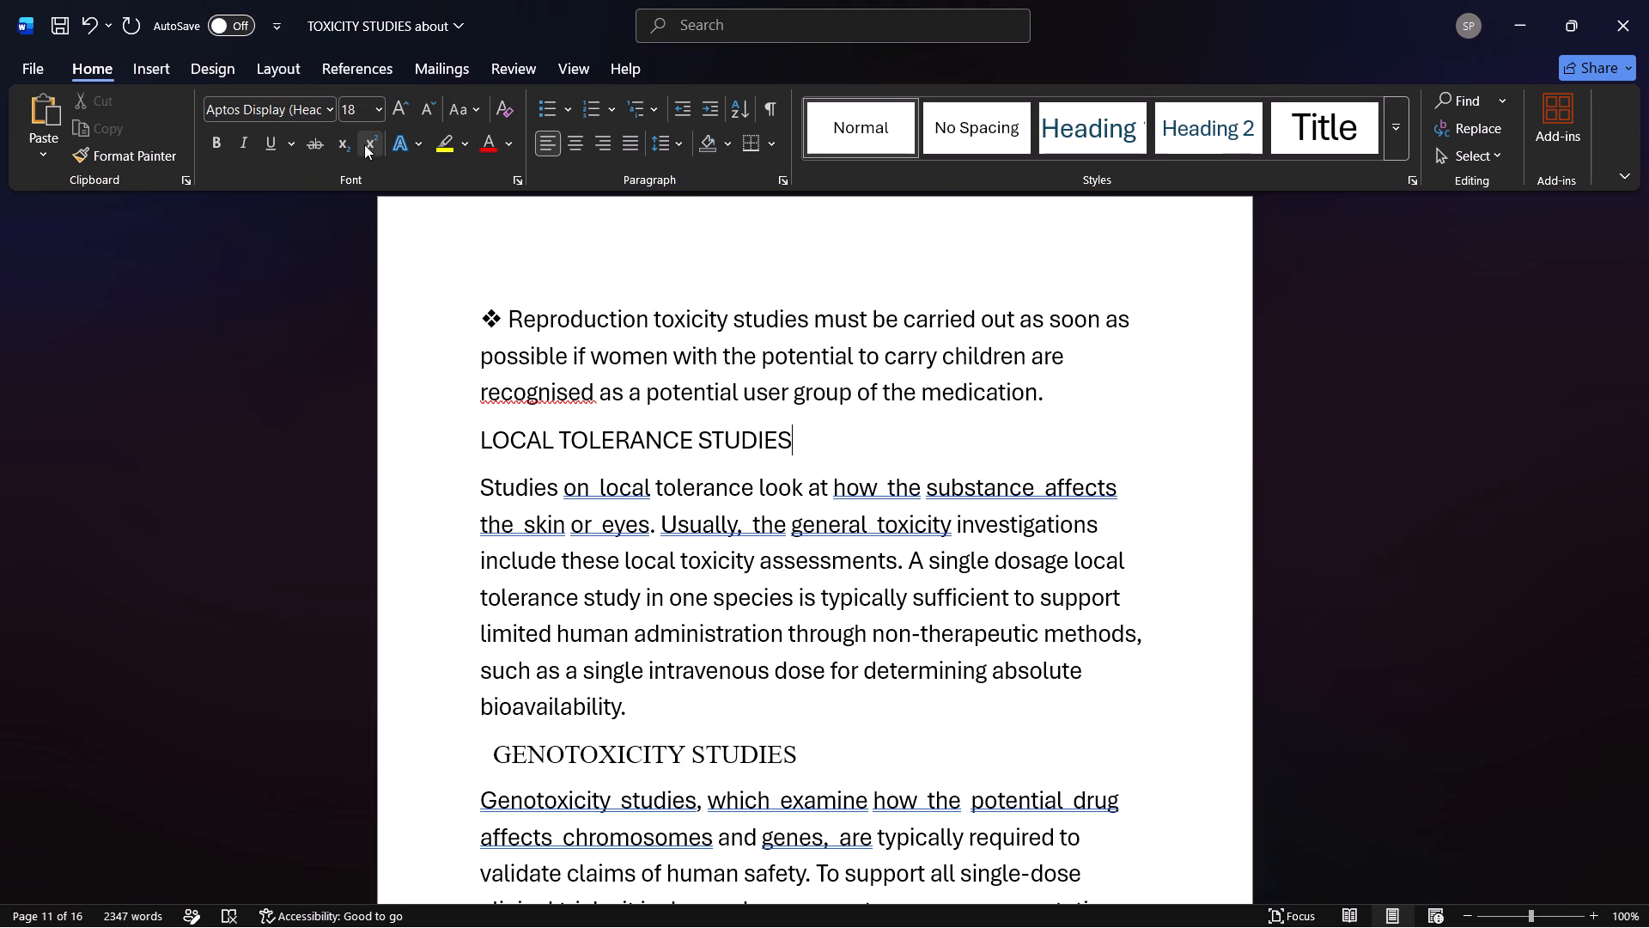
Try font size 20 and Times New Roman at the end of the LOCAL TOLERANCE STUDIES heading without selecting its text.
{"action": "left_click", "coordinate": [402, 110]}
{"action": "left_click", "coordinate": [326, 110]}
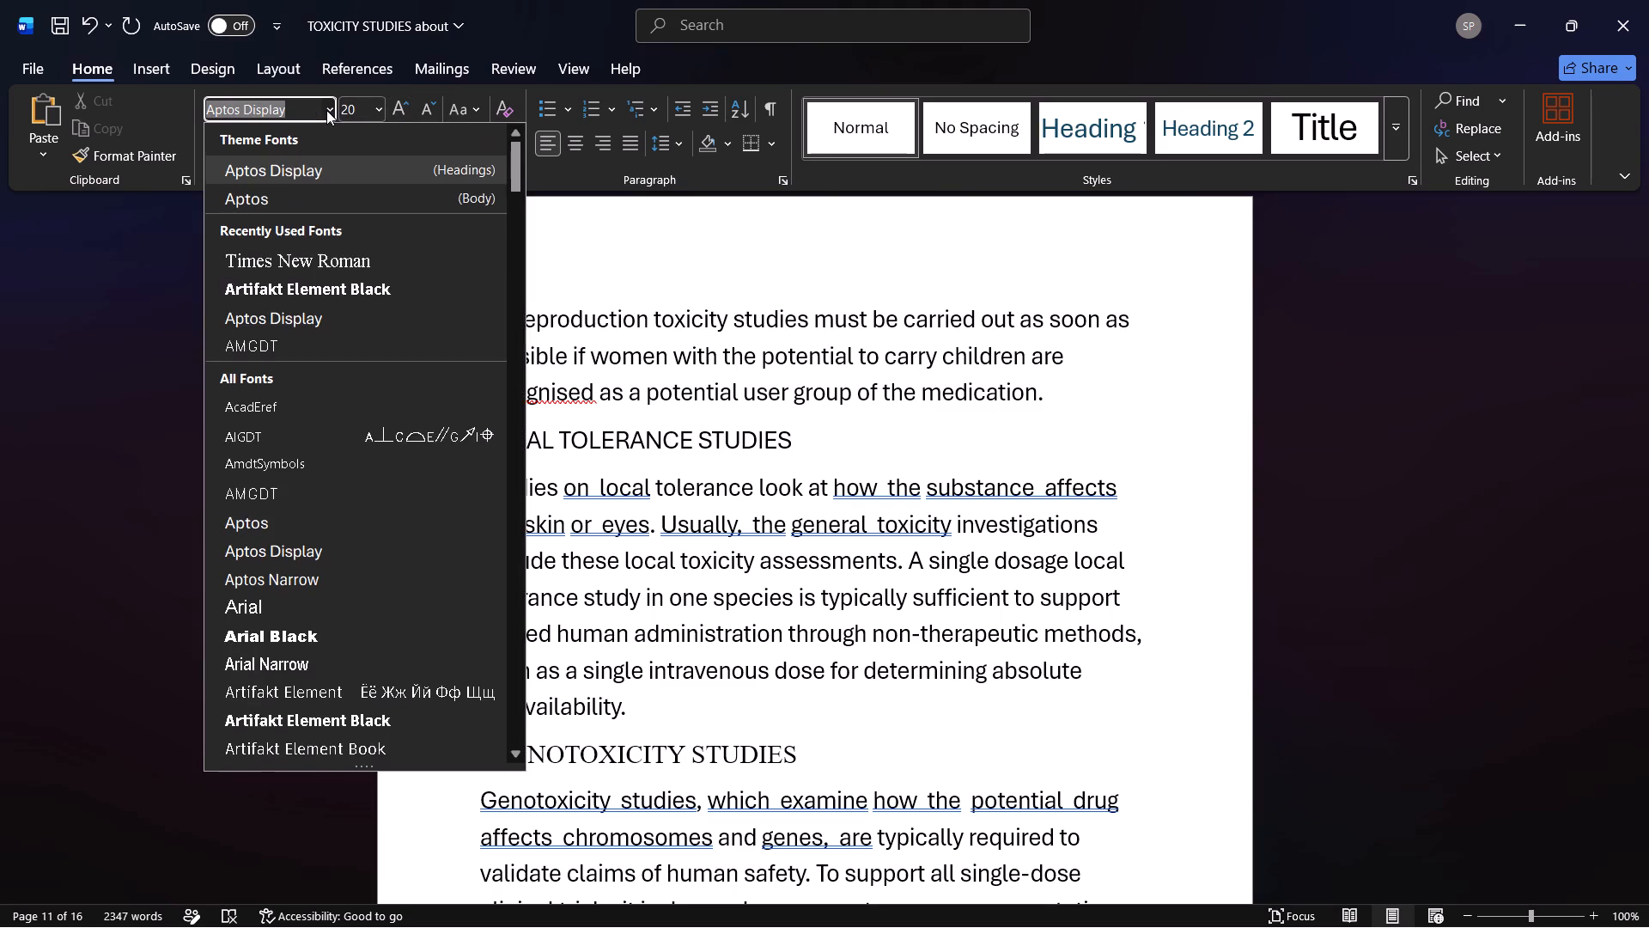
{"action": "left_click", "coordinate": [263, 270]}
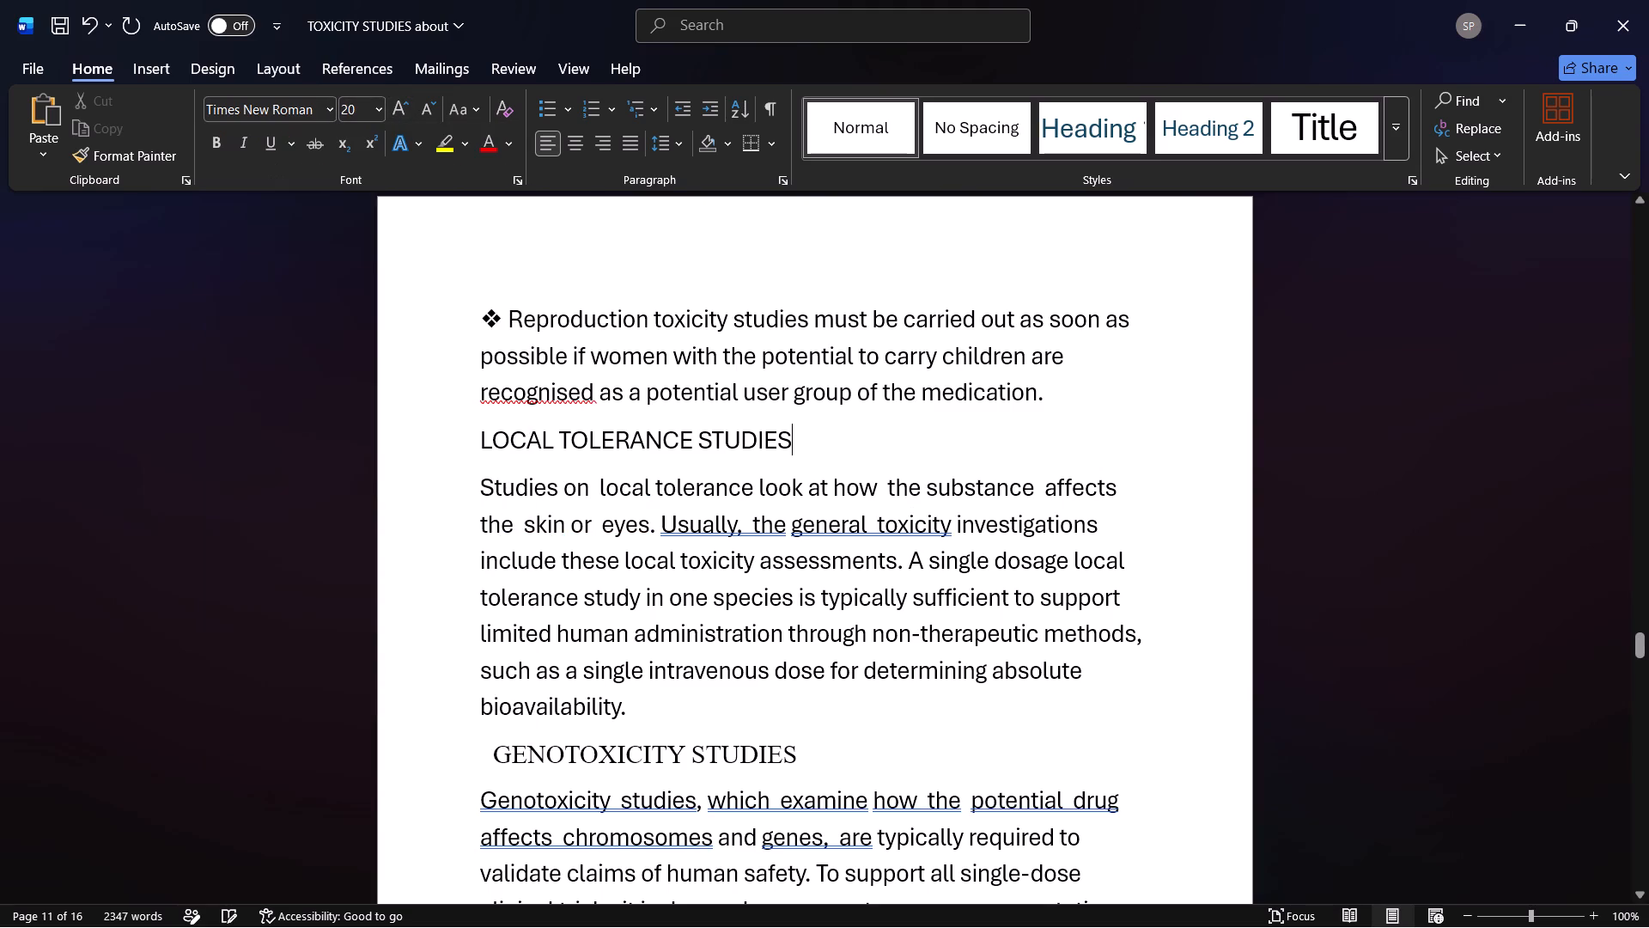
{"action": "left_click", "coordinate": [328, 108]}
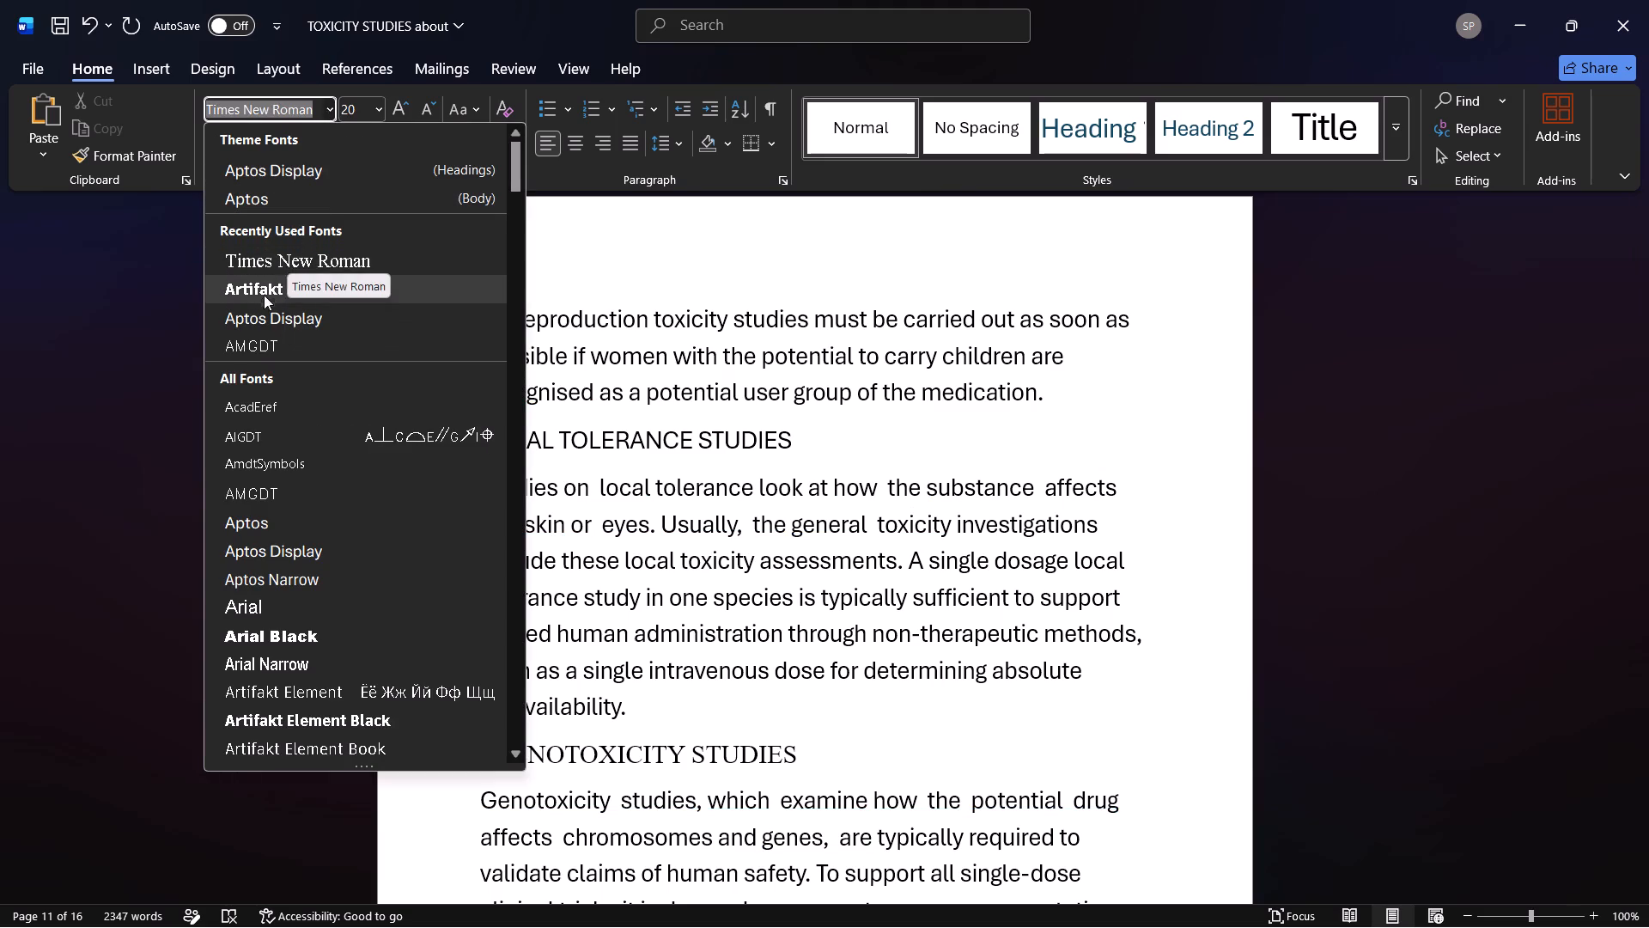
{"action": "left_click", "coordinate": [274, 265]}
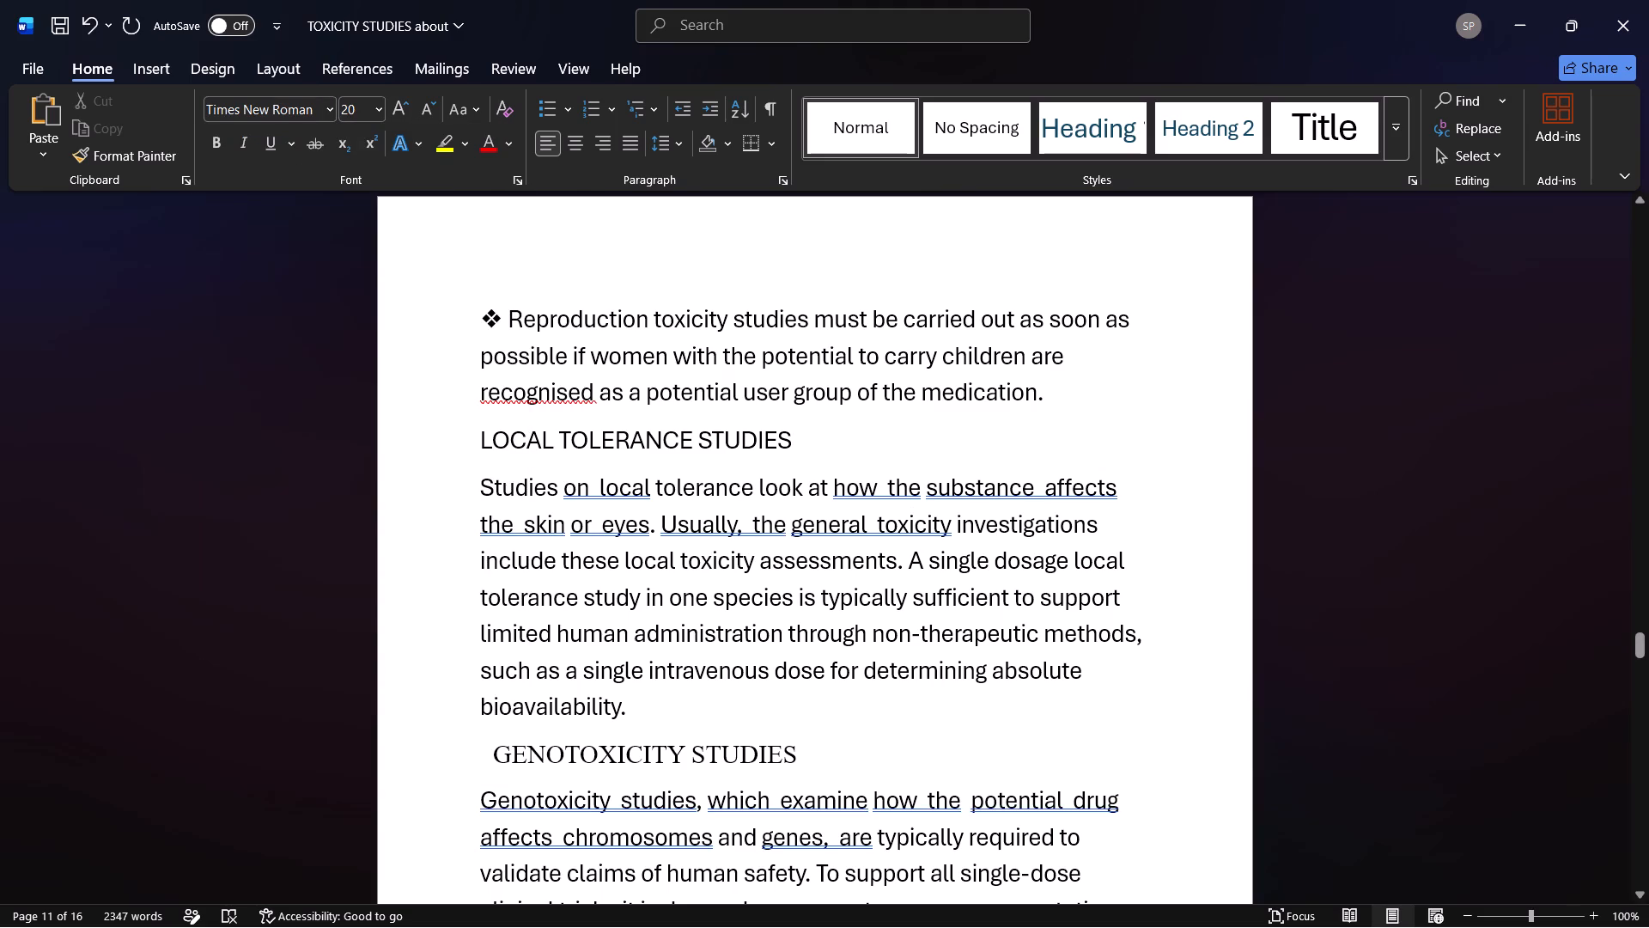
Set the font of the whole LOCAL TOLERANCE STUDIES heading to Times New Roman.
{"action": "left_click_drag", "start_coordinate": [476, 440], "coordinate": [823, 455]}
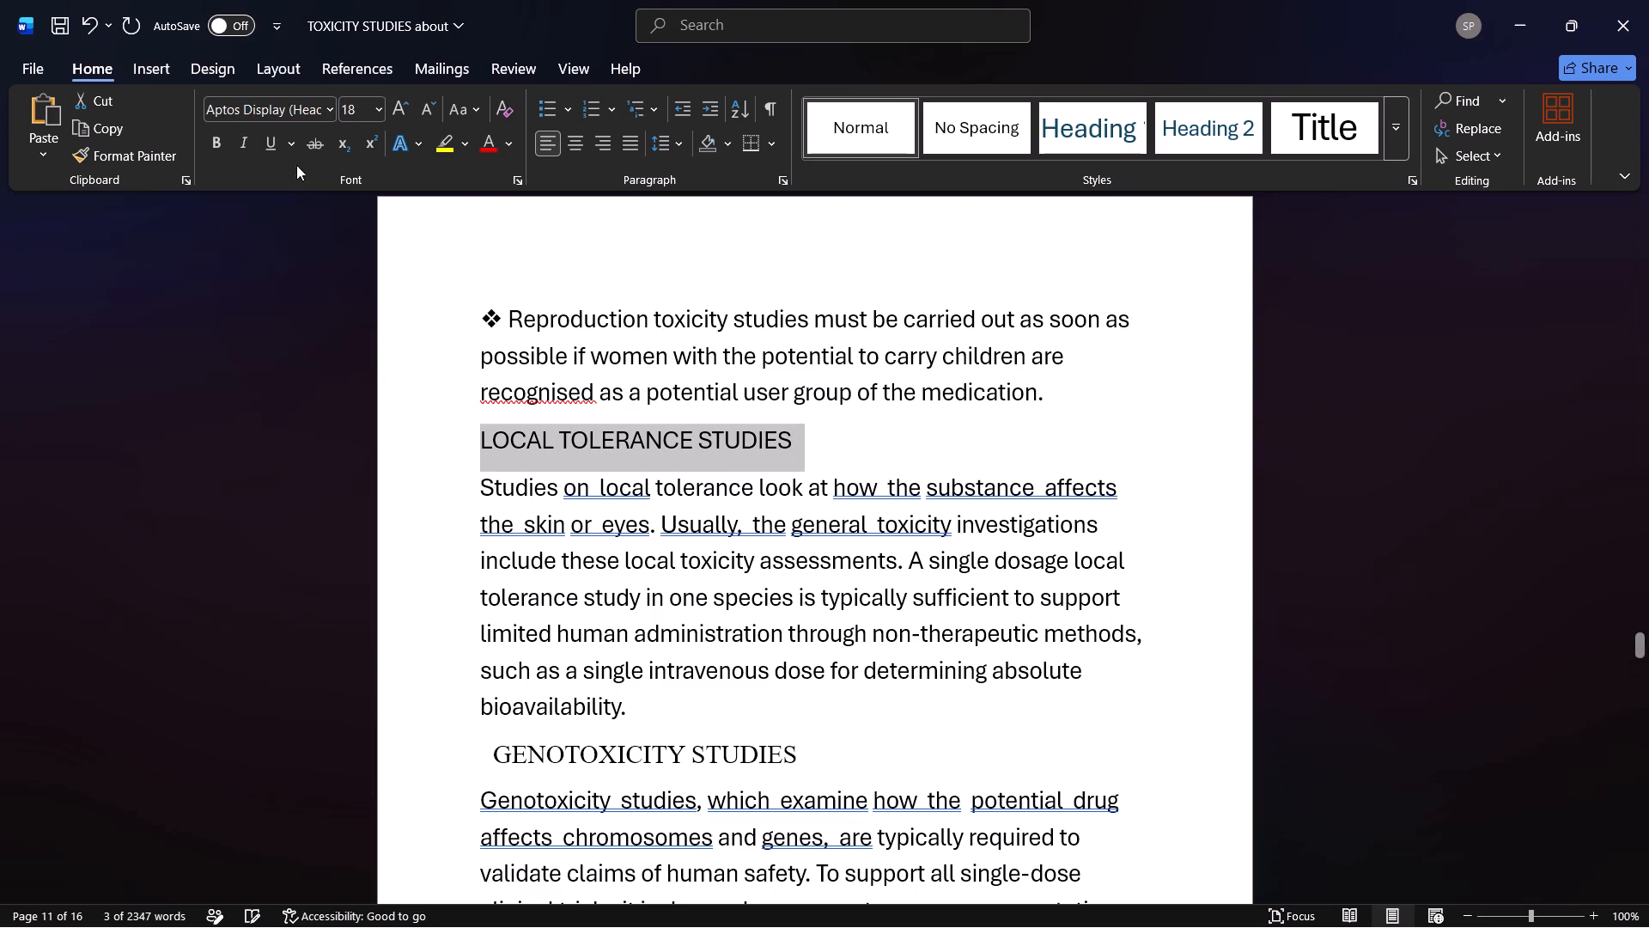
{"action": "left_click", "coordinate": [325, 106]}
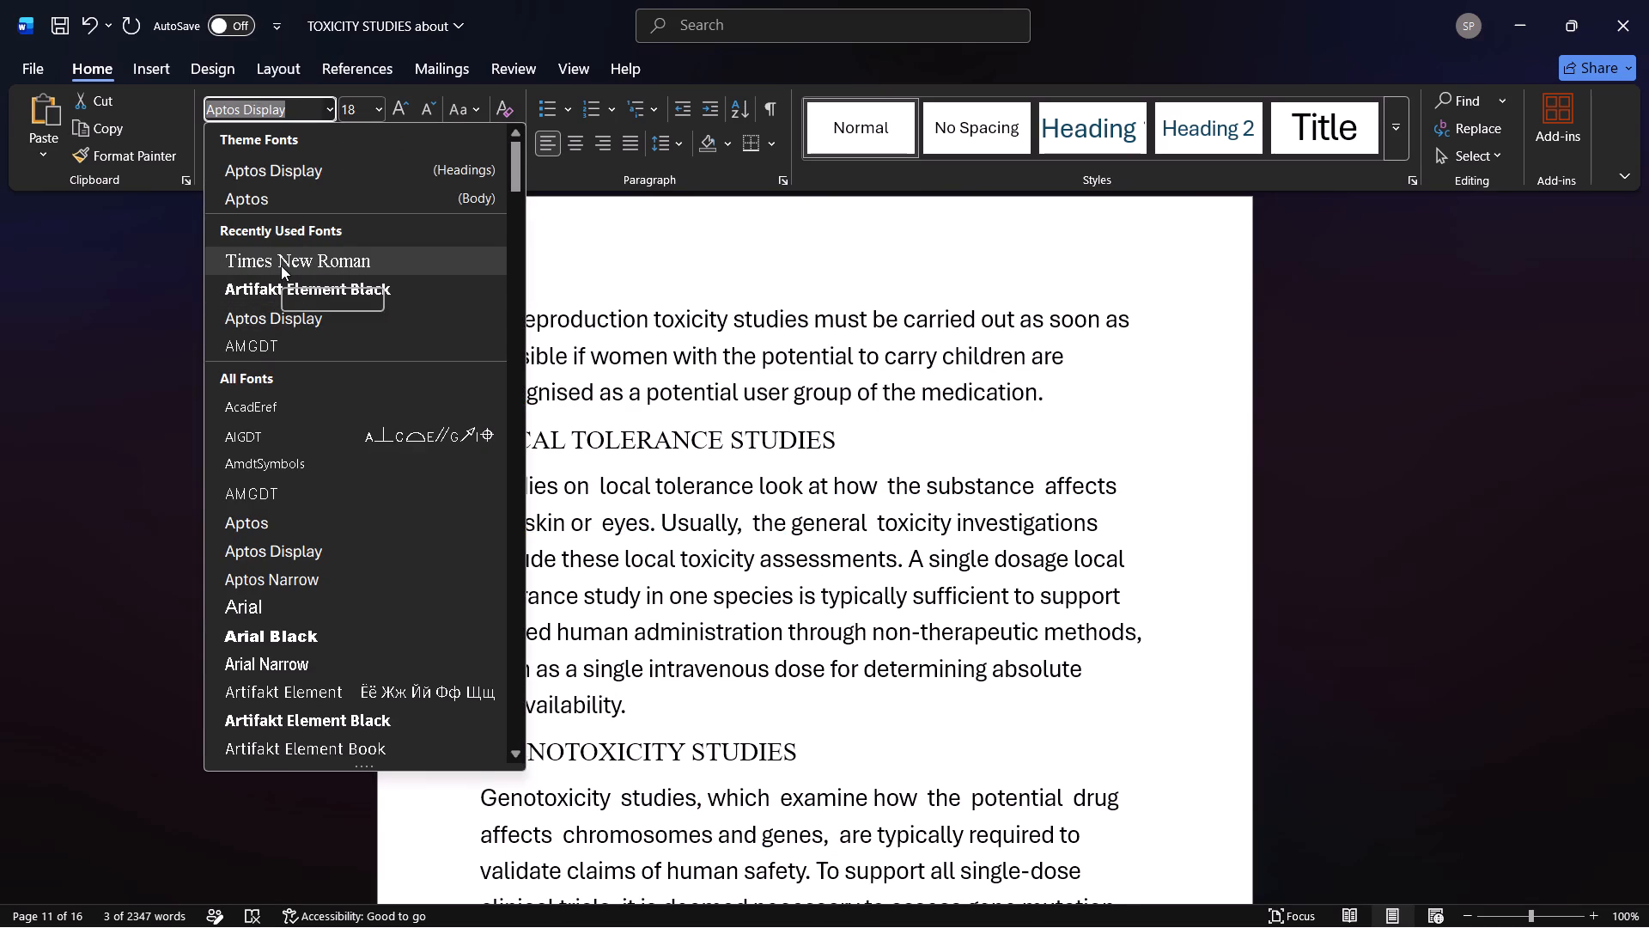
{"action": "left_click", "coordinate": [281, 266]}
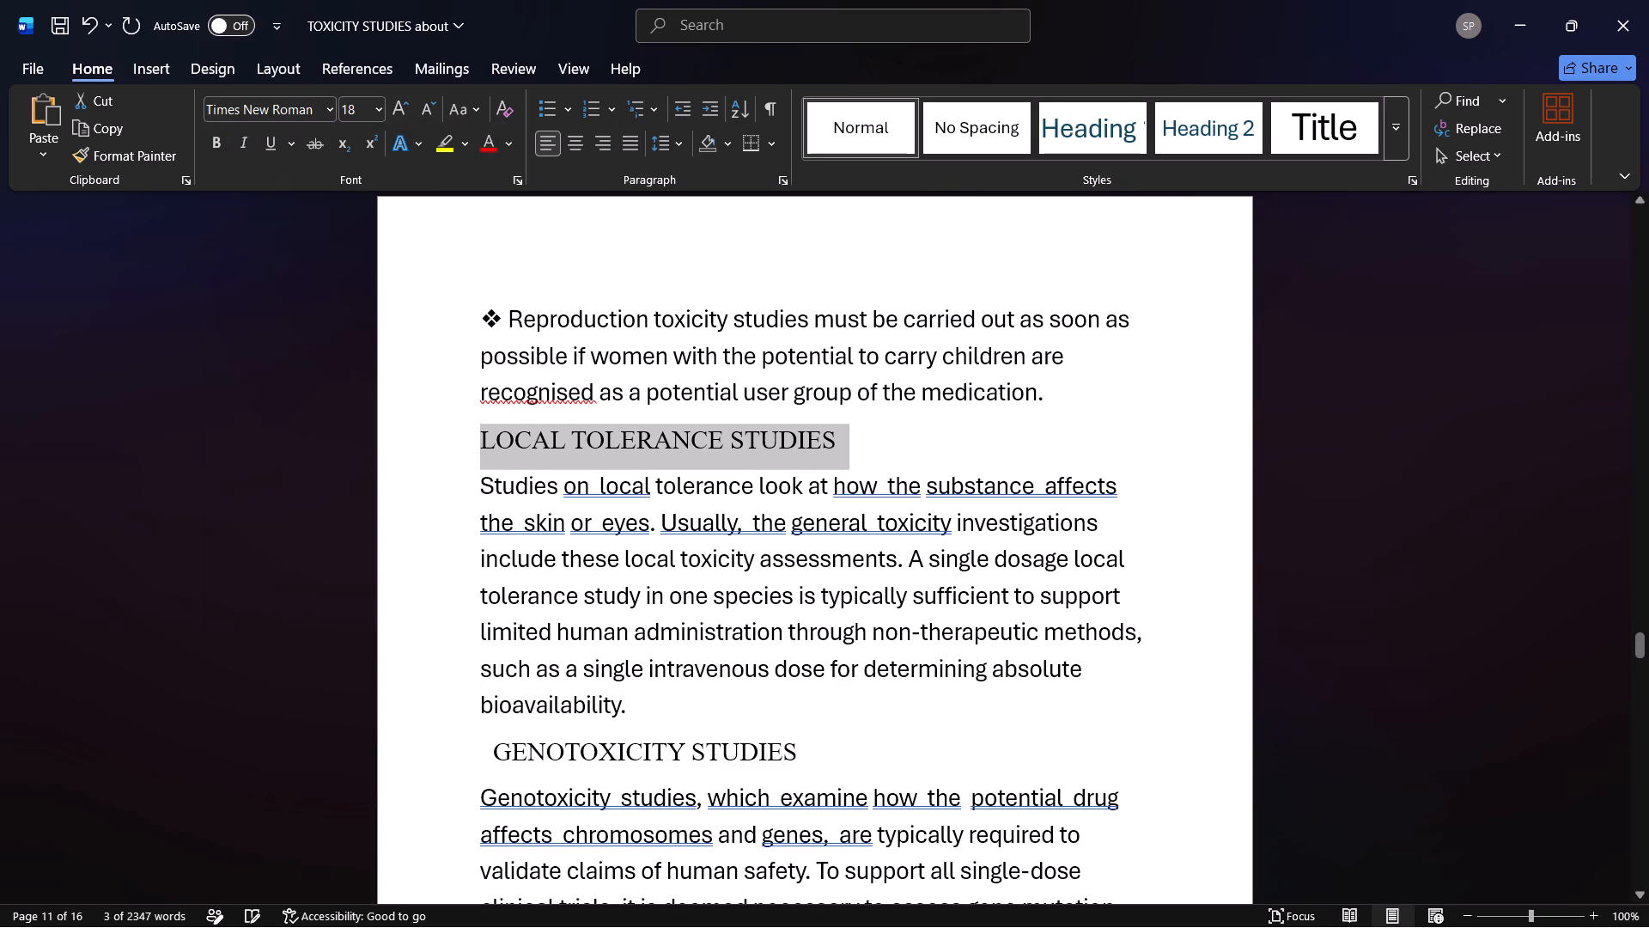
Apply the first black text effect preset to the LOCAL TOLERANCE STUDIES heading and deselect the heading.
{"action": "left_click", "coordinate": [399, 140]}
{"action": "left_click", "coordinate": [417, 177]}
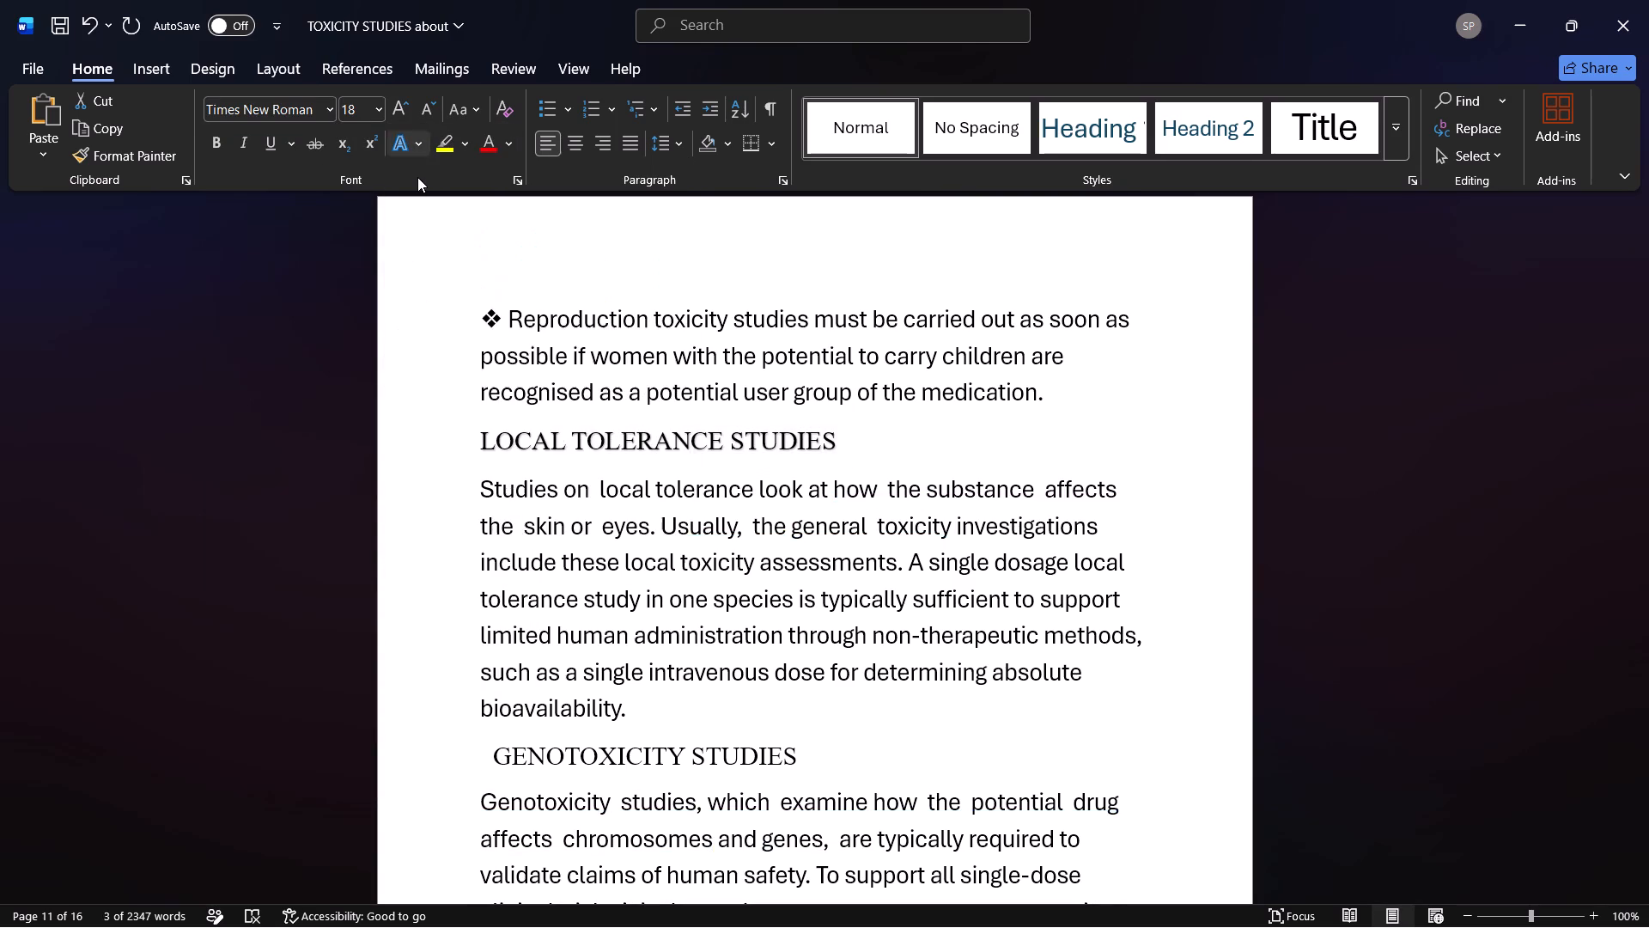
{"action": "left_click", "coordinate": [410, 144]}
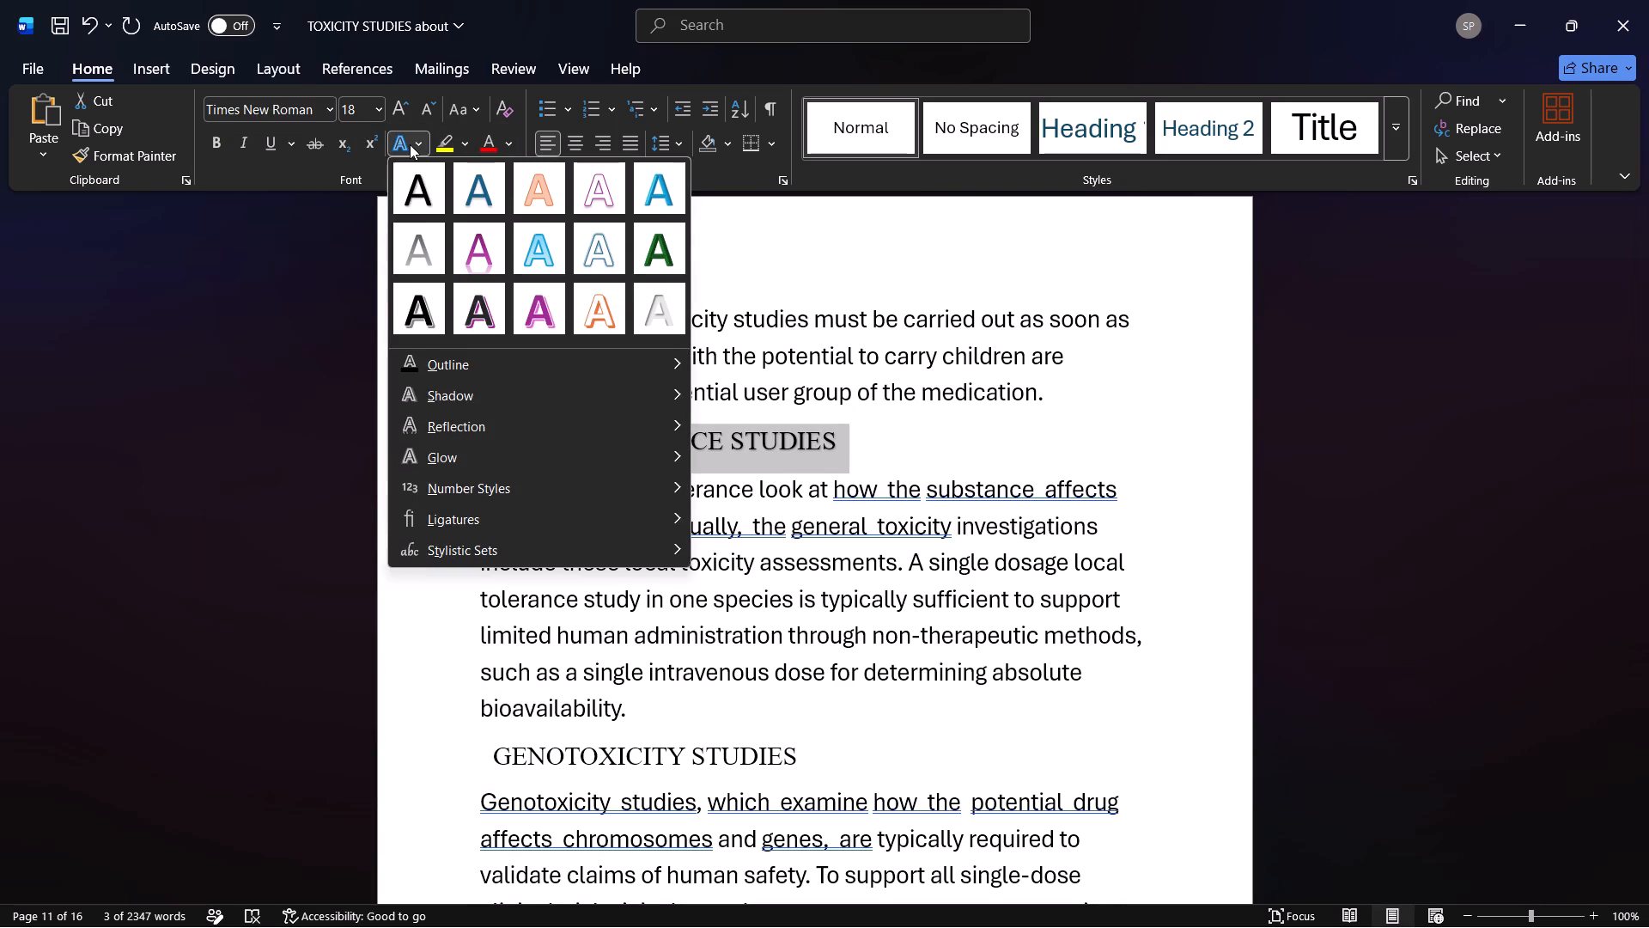
{"action": "left_click", "coordinate": [412, 199]}
{"action": "left_click", "coordinate": [343, 419]}
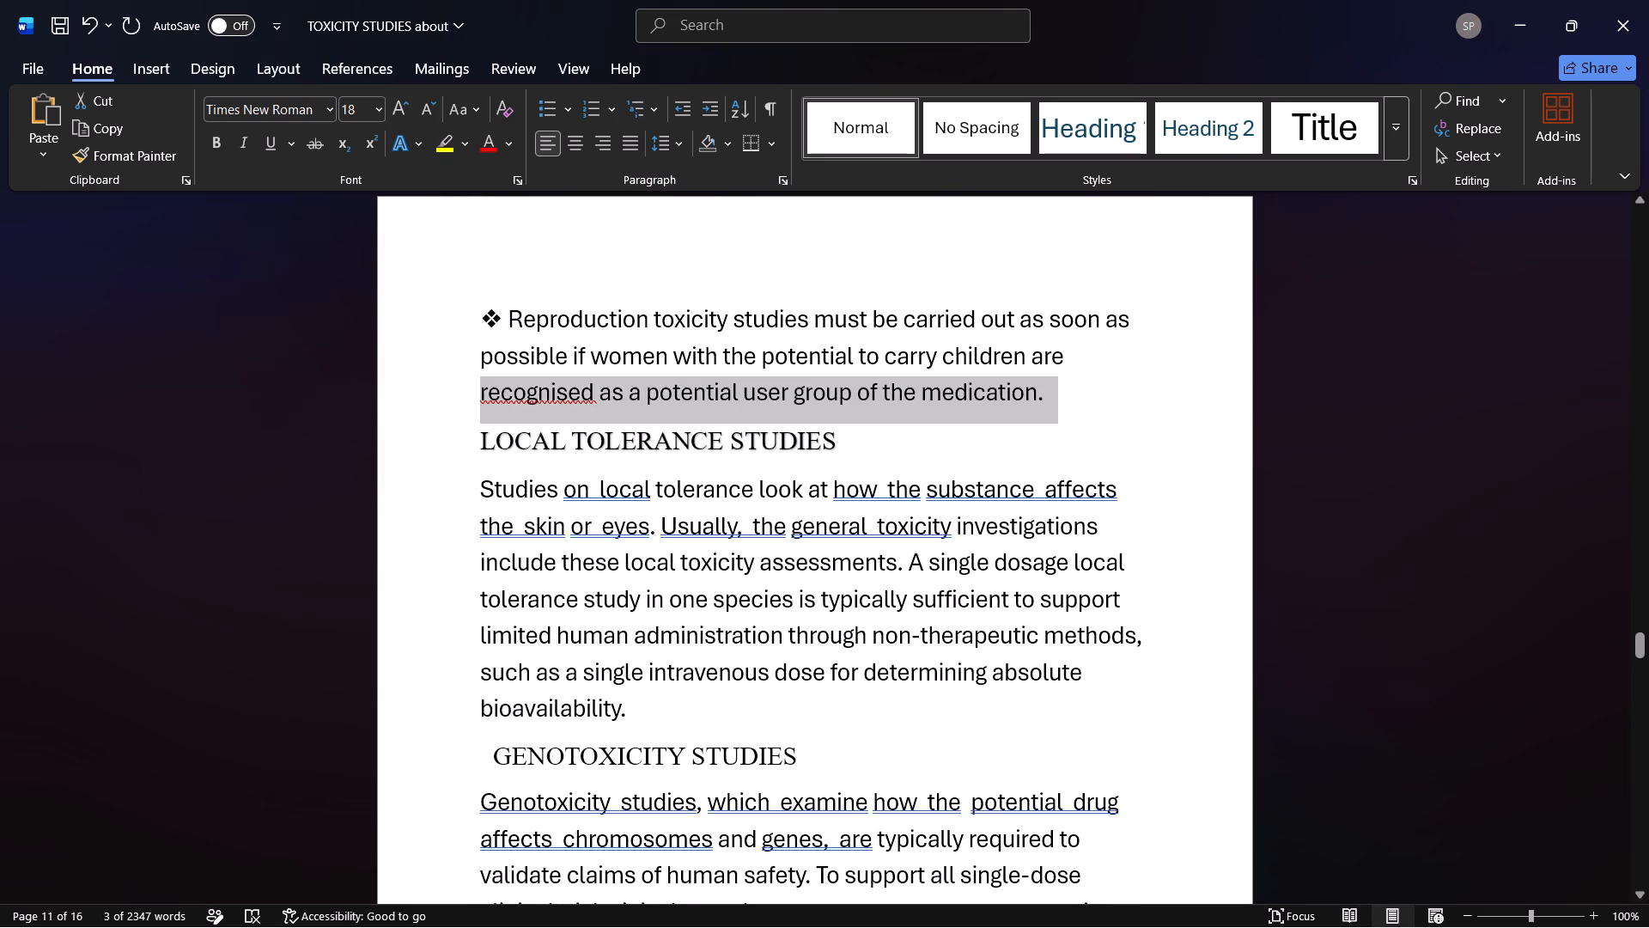
Set the whole LOCAL TOLERANCE STUDIES heading to Times New Roman at size 20.
{"action": "left_click_drag", "start_coordinate": [470, 430], "coordinate": [733, 458]}
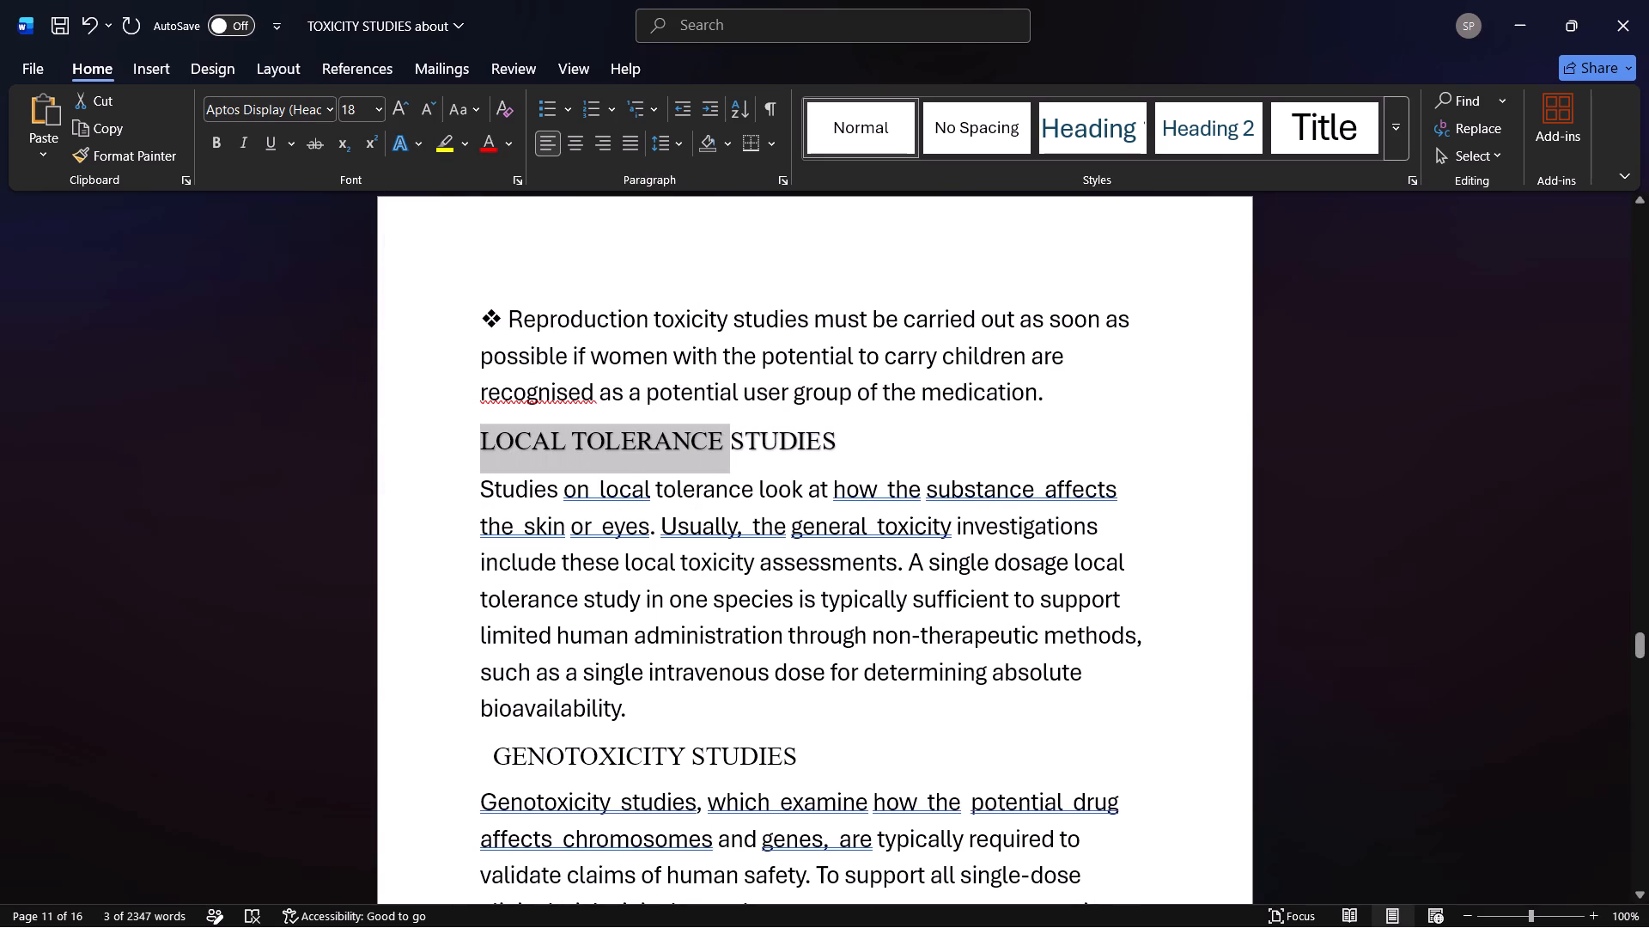
{"action": "left_click_drag", "start_coordinate": [733, 458], "coordinate": [810, 458]}
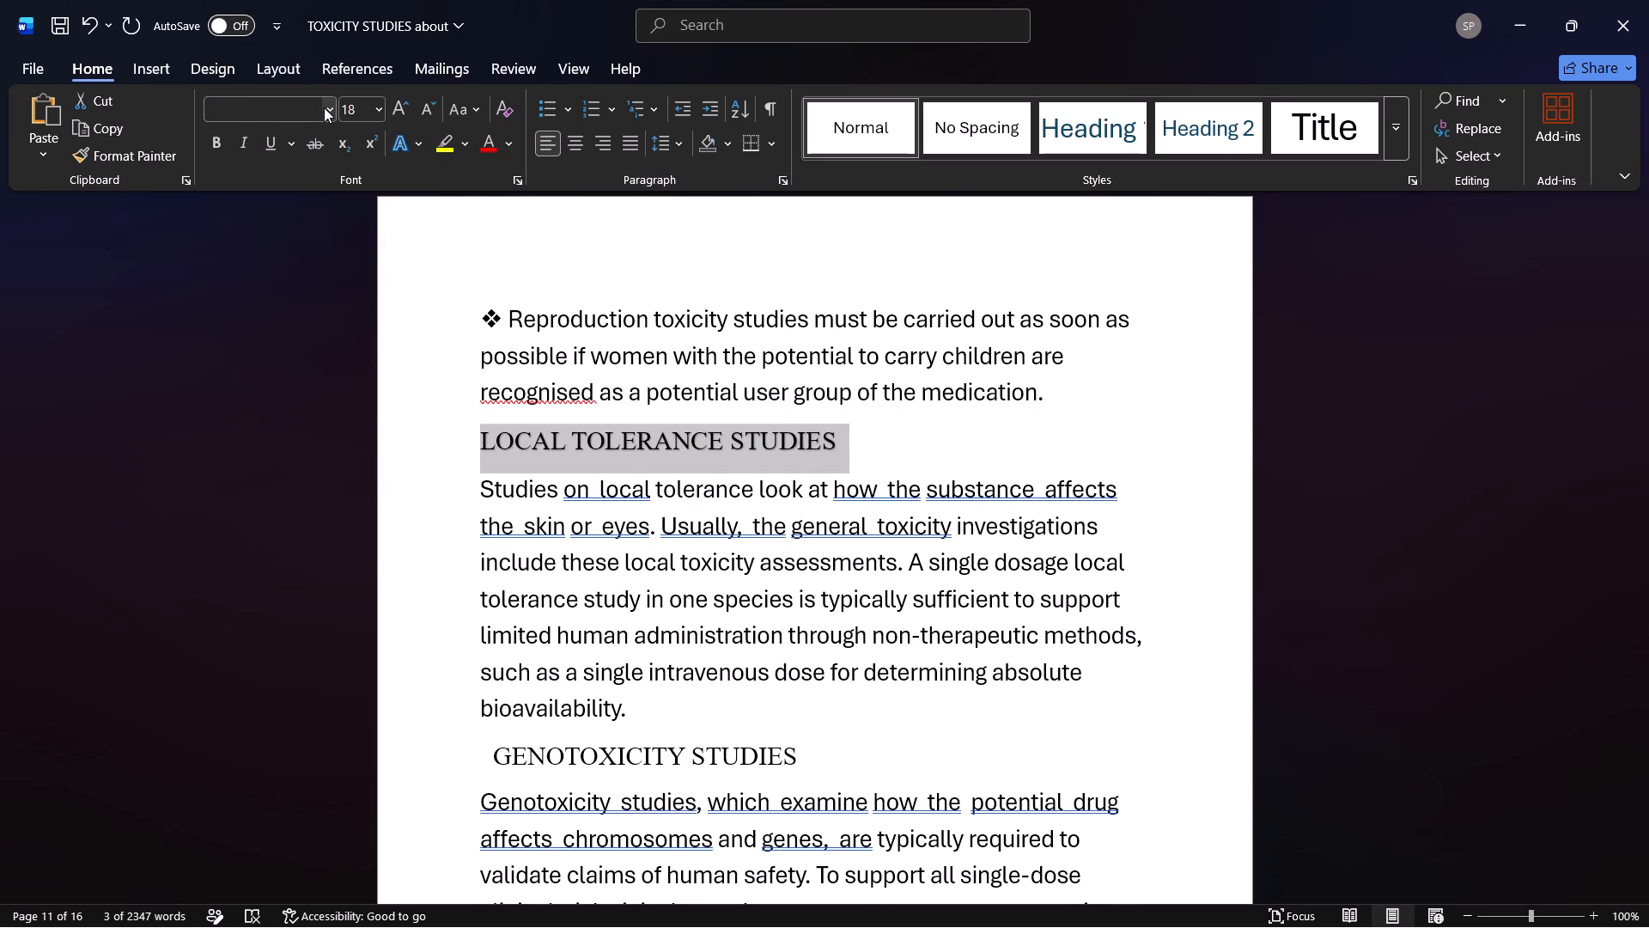
{"action": "left_click", "coordinate": [324, 107]}
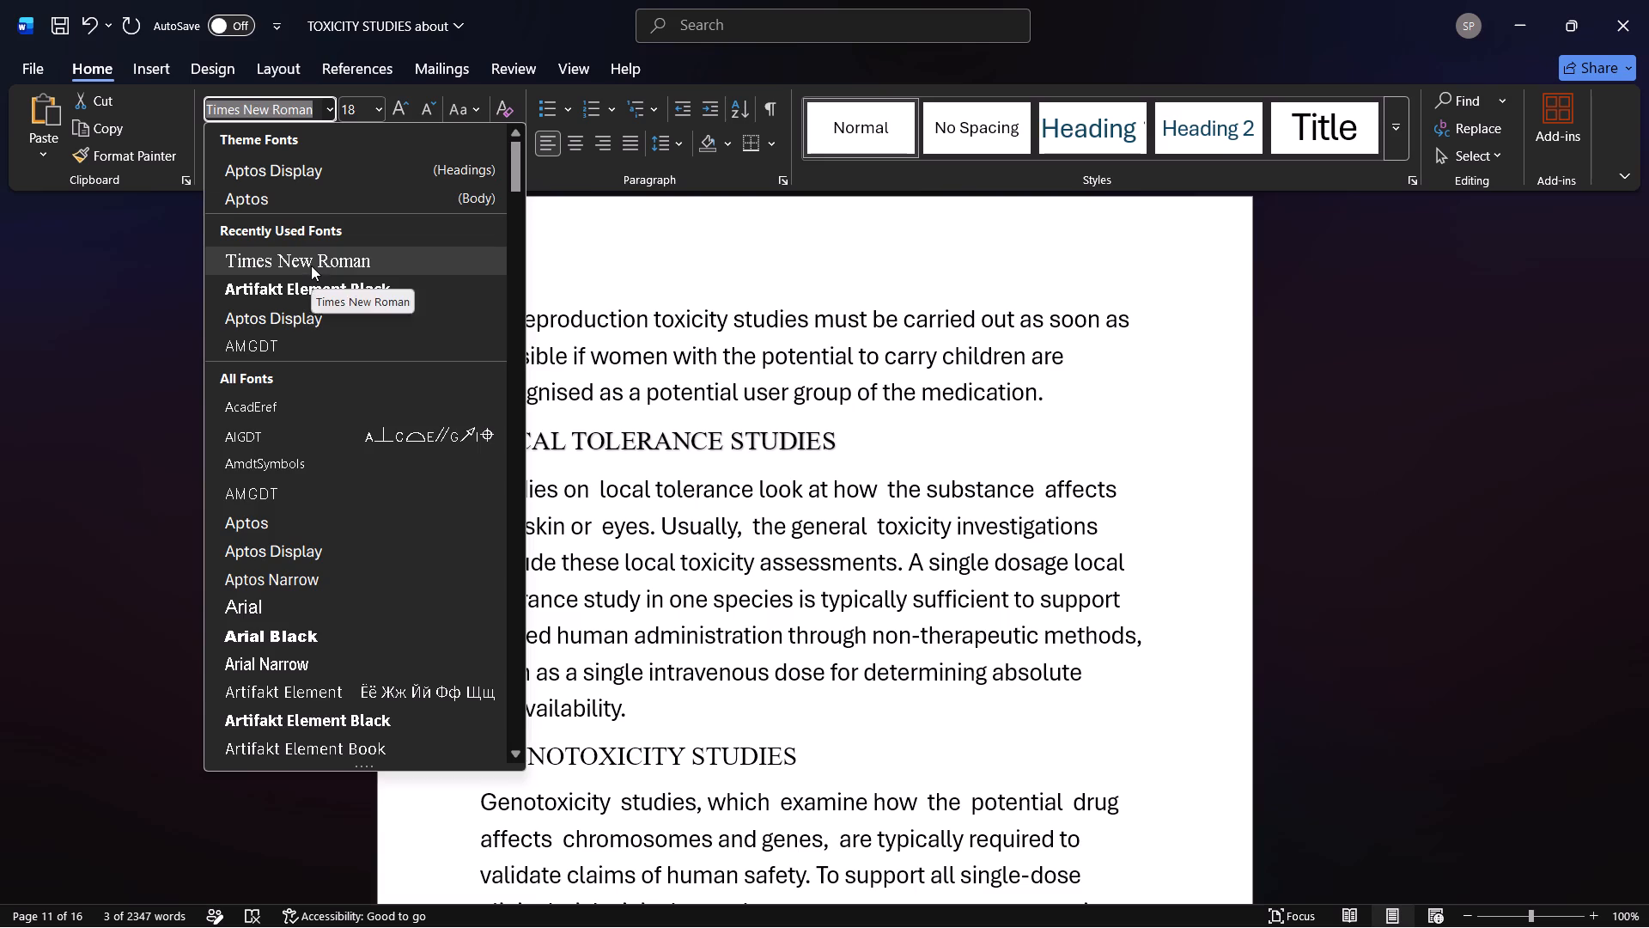
{"action": "left_click", "coordinate": [311, 266]}
{"action": "left_click", "coordinate": [382, 103]}
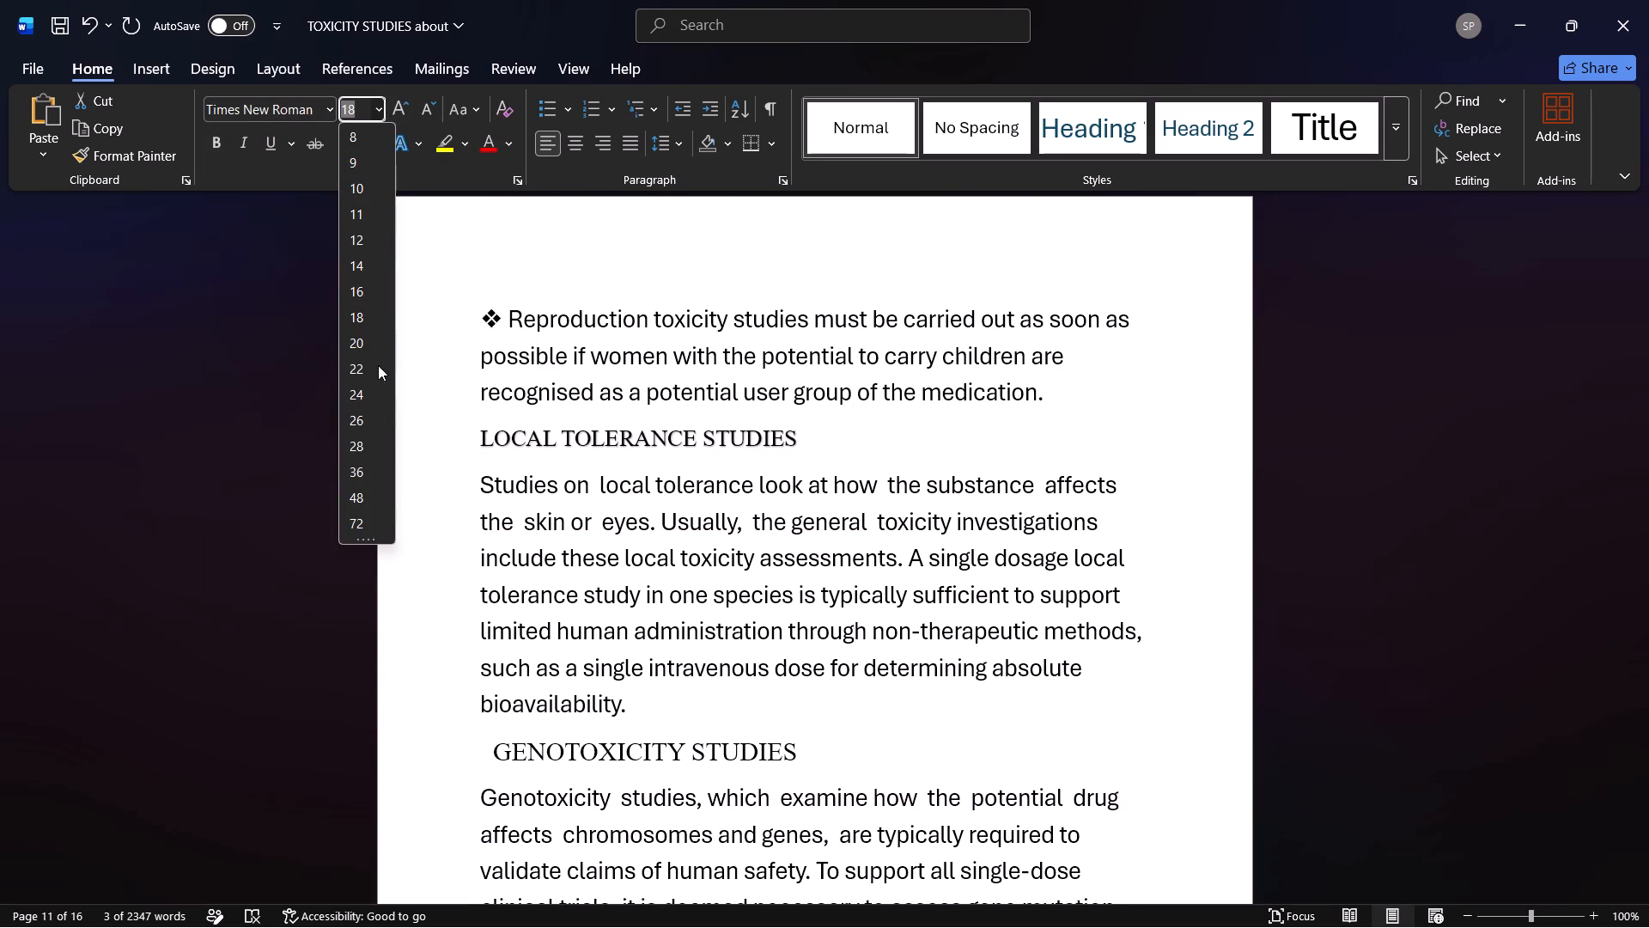
{"action": "left_click", "coordinate": [378, 365]}
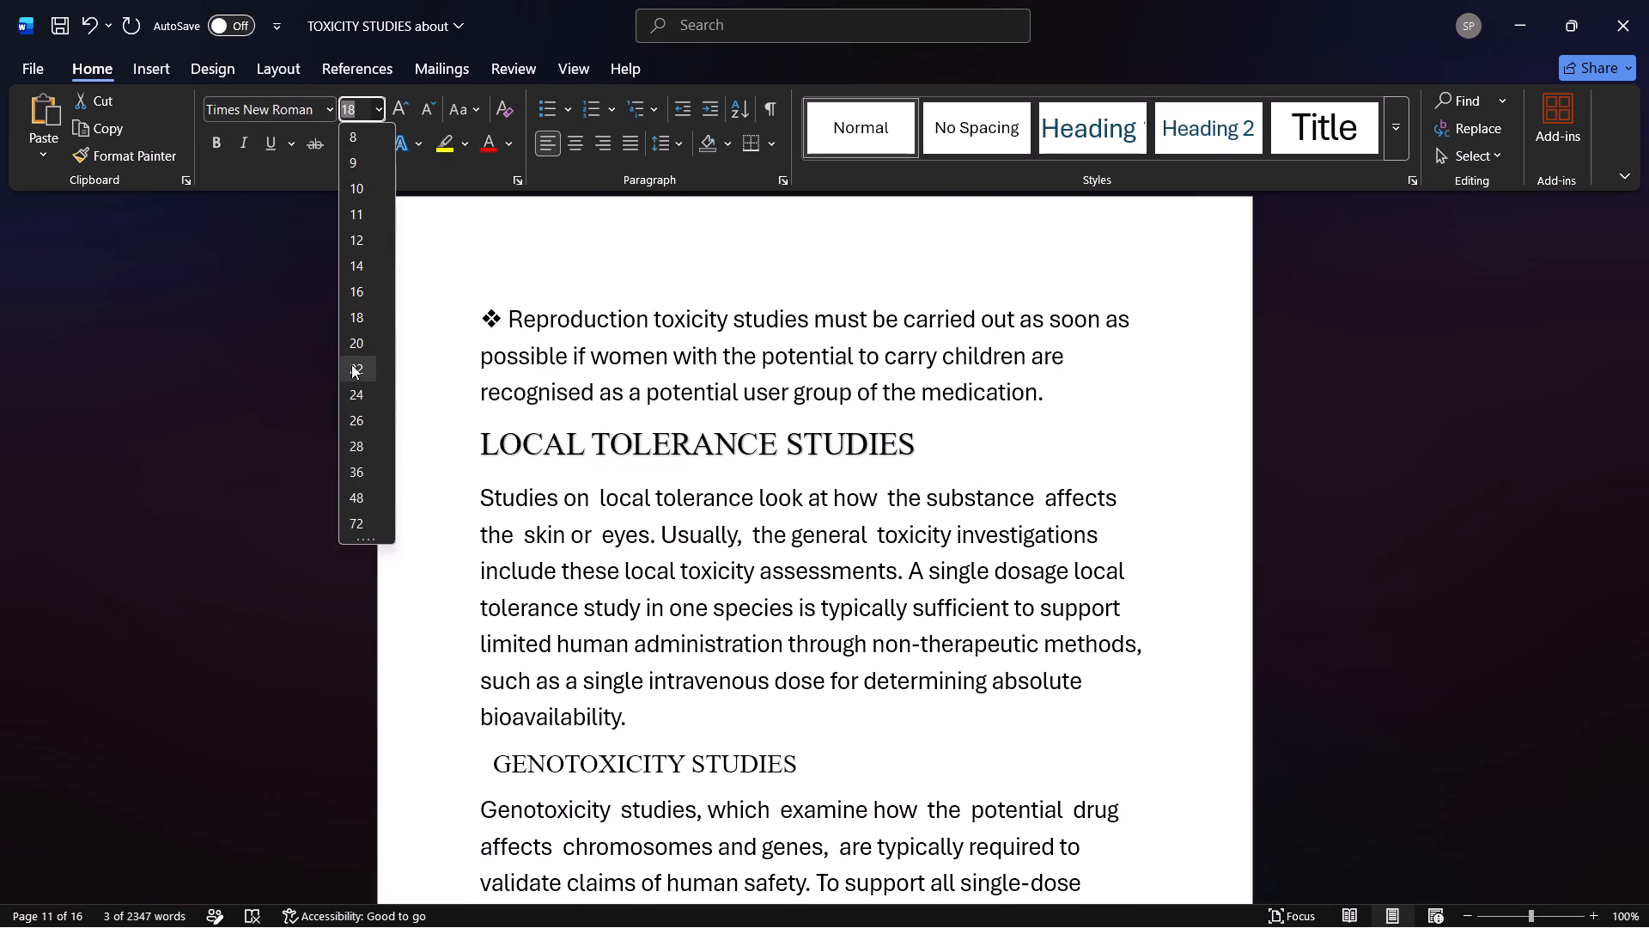
{"action": "left_click", "coordinate": [351, 342]}
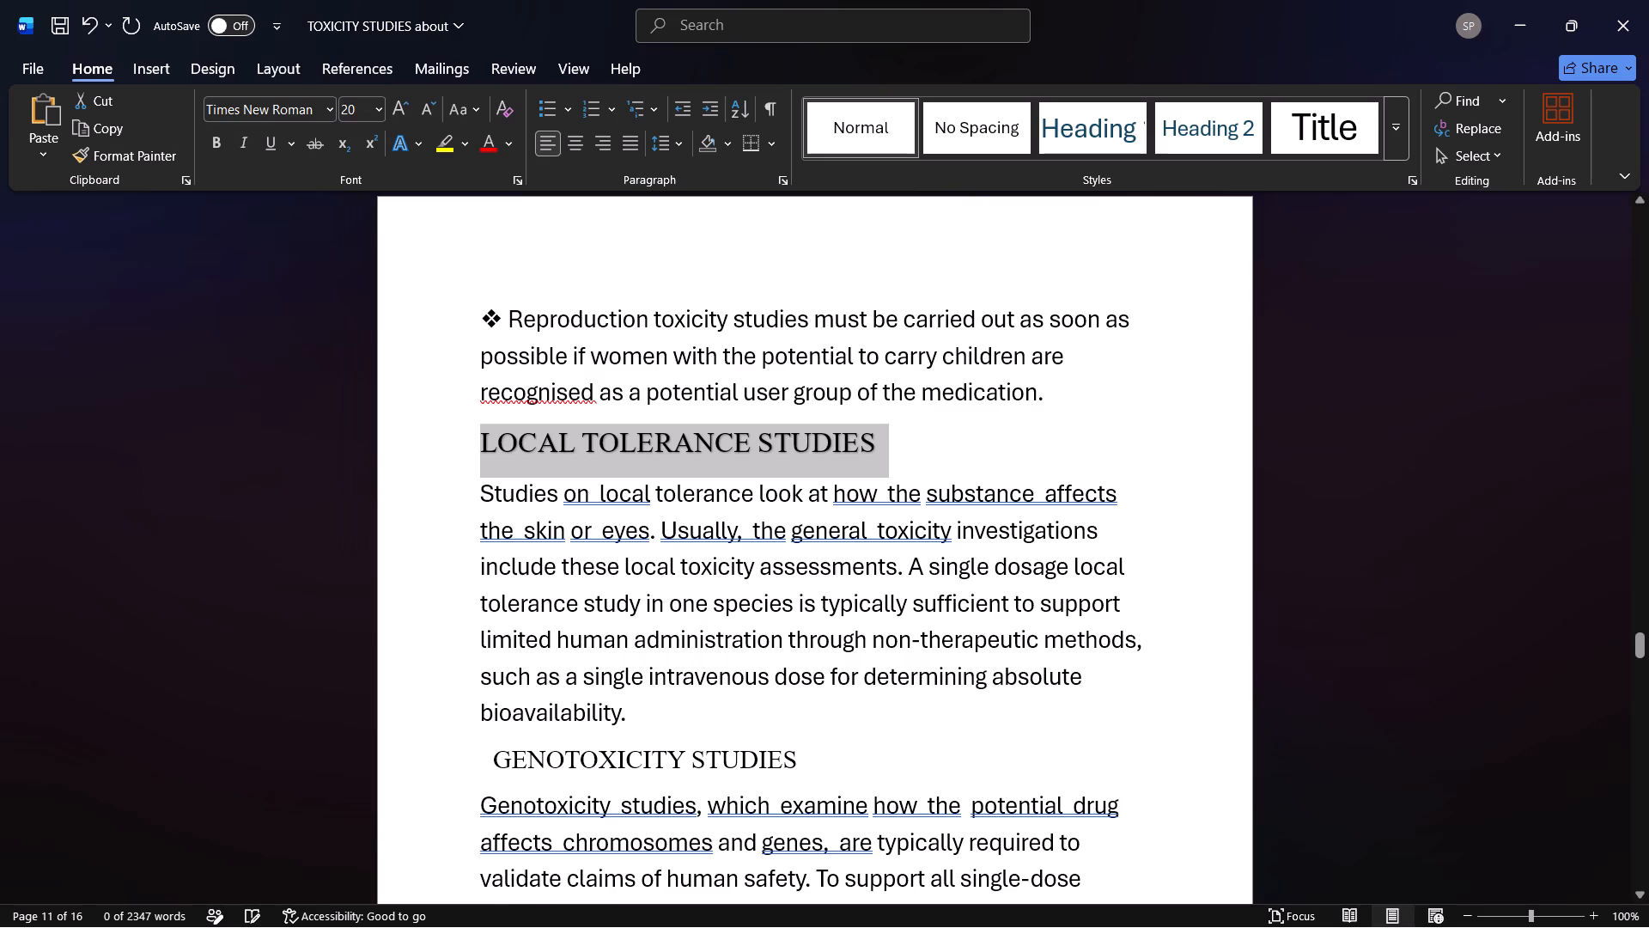
{"action": "left_click", "coordinate": [310, 343]}
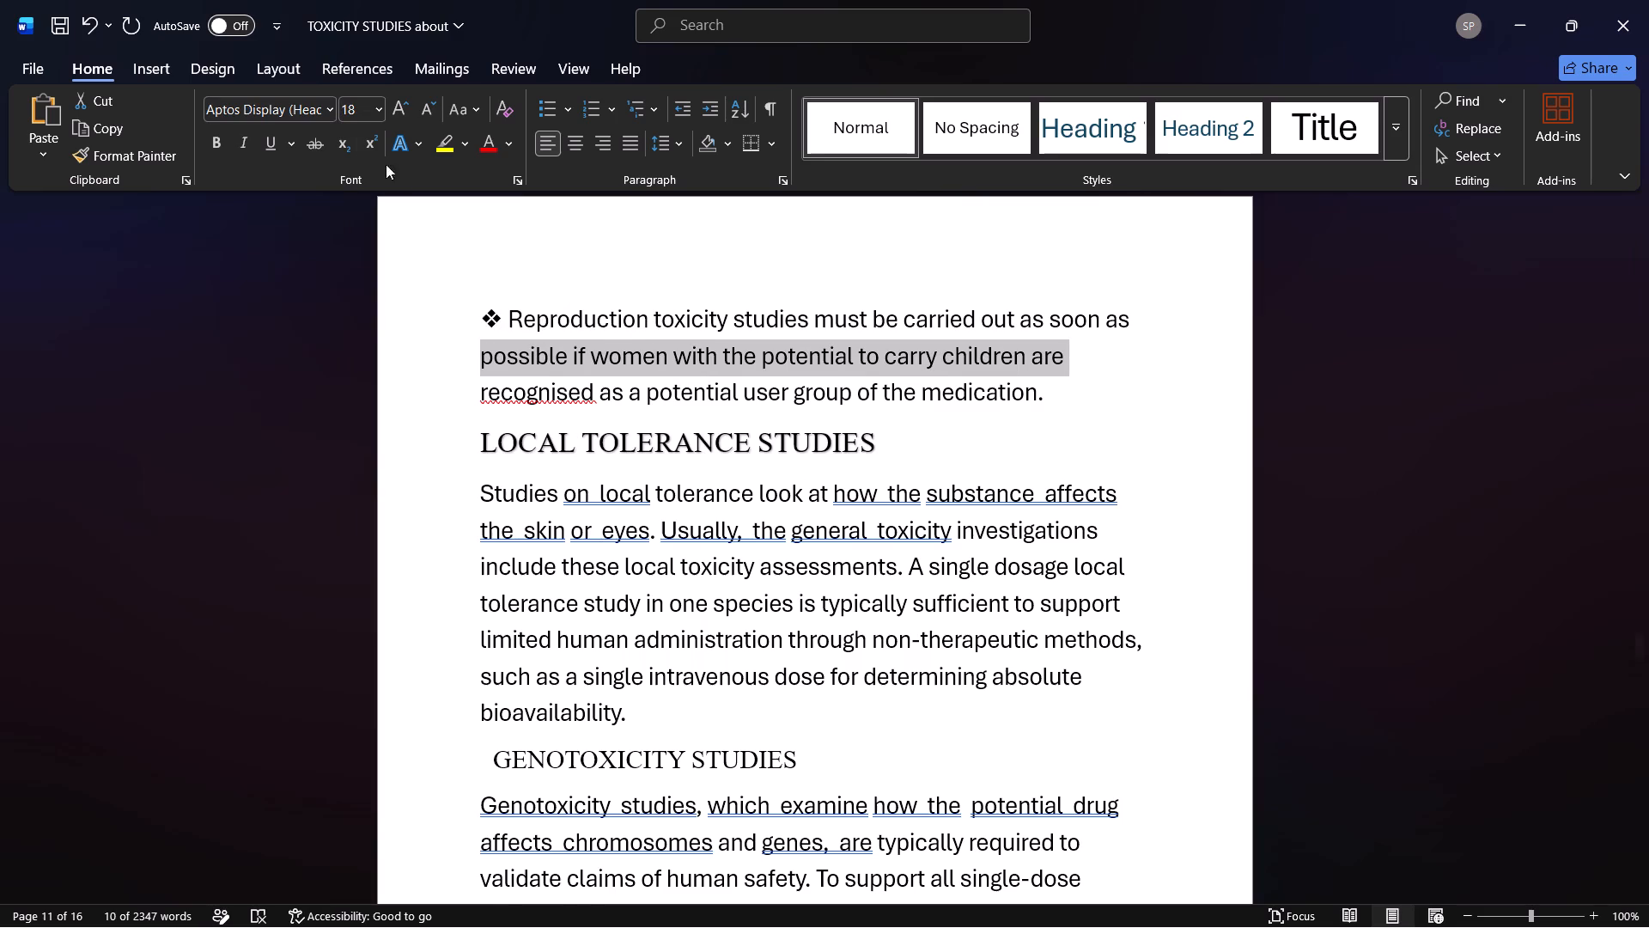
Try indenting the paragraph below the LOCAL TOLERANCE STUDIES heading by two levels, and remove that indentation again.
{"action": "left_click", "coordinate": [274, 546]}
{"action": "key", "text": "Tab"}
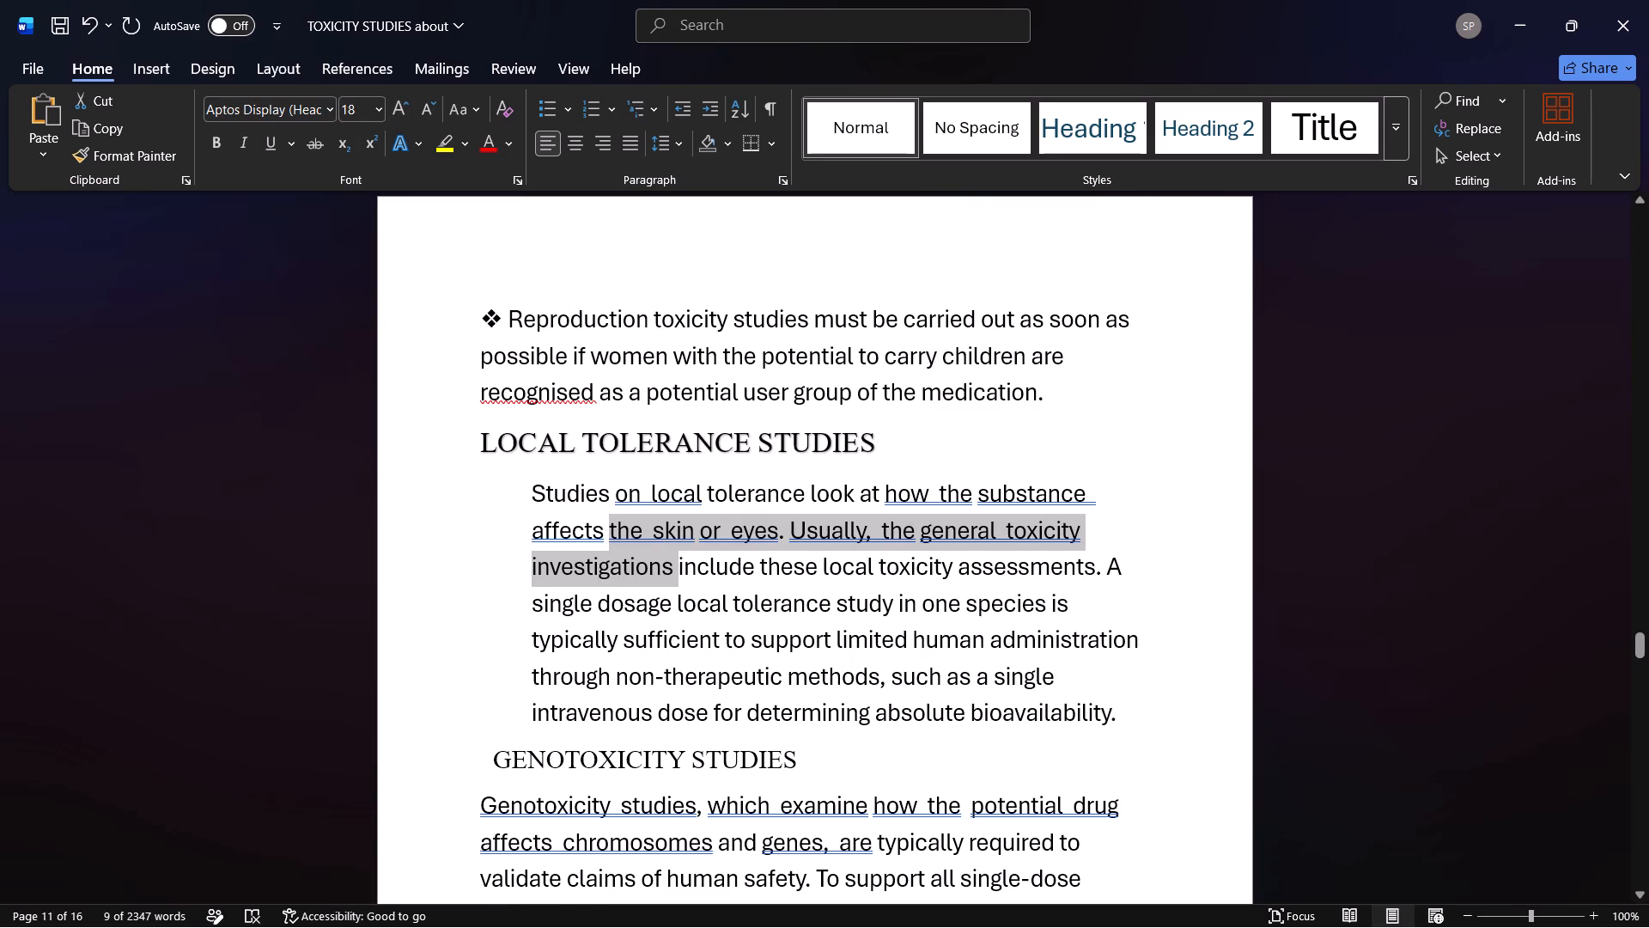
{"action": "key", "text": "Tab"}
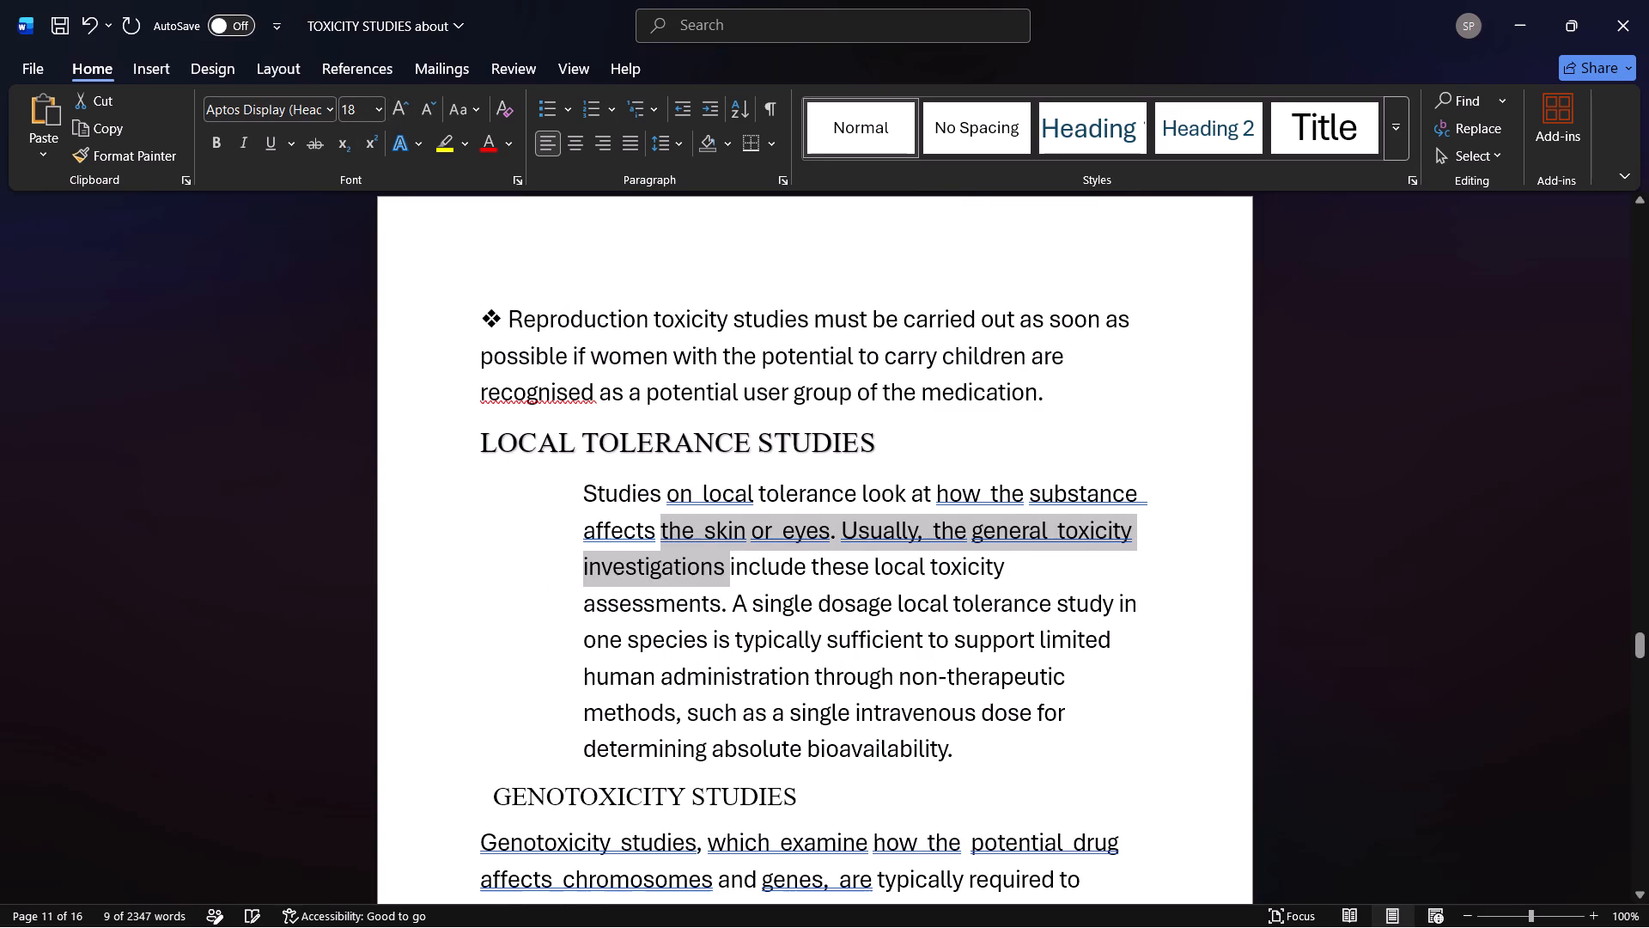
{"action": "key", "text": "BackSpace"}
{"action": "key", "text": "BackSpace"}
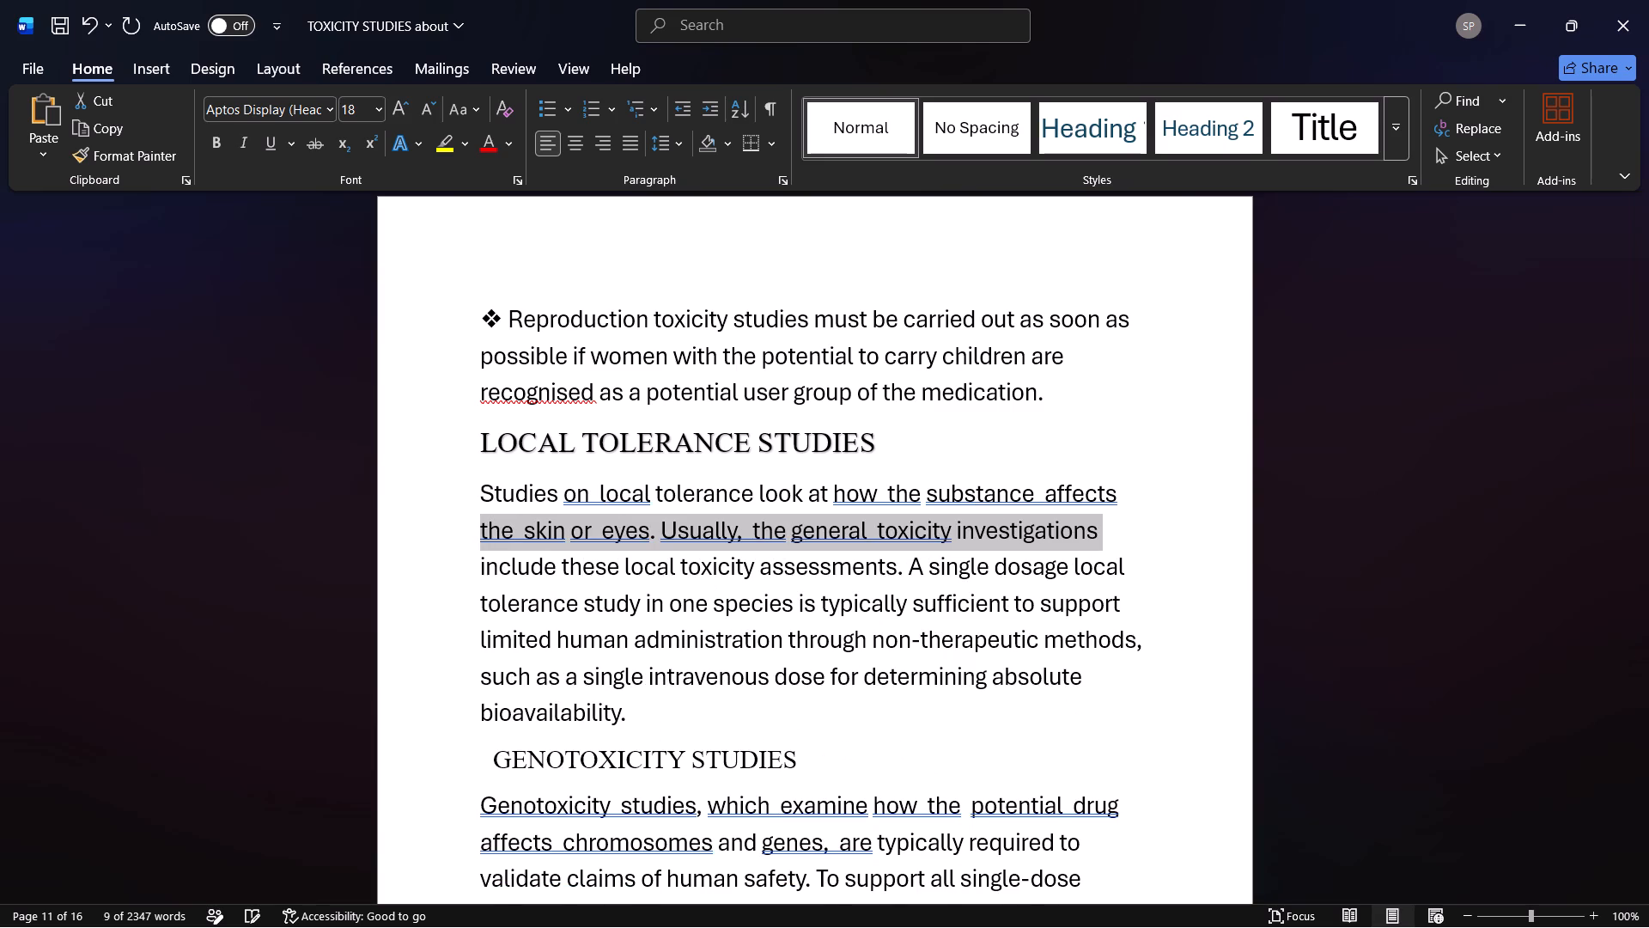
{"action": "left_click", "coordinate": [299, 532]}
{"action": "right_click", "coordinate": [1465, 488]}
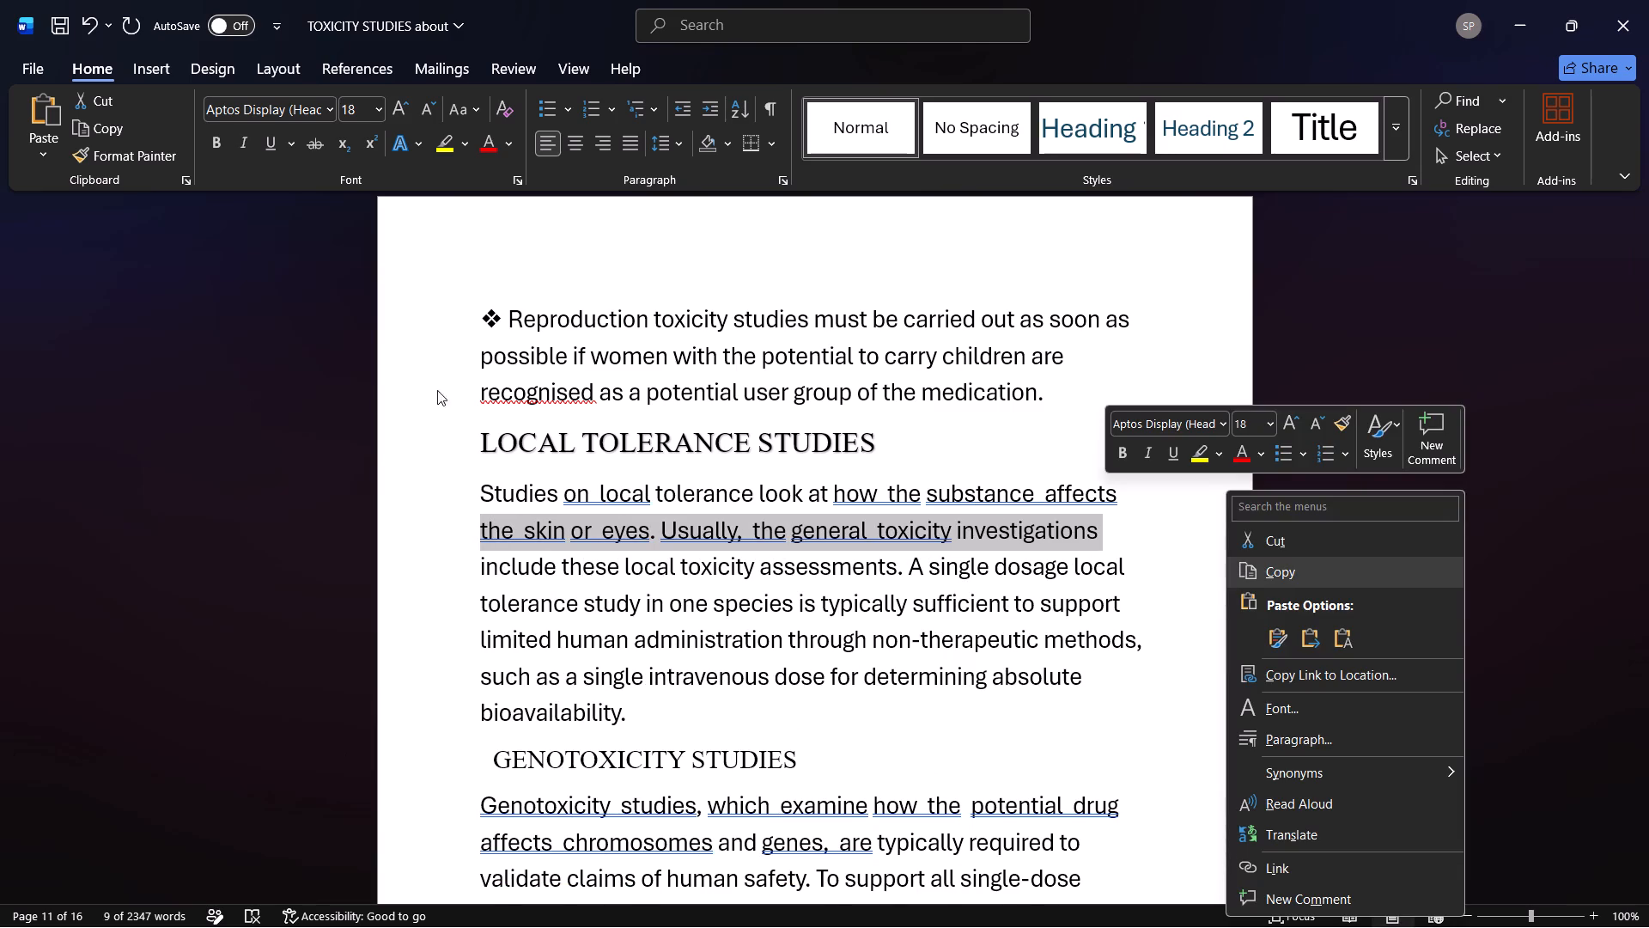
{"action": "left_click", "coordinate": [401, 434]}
Enlarge the "Acute systemic toxicity" heading to size 20 and apply the first black text effect preset to it.
{"action": "scroll", "coordinate": [1001, 498], "scroll_direction": "down", "scroll_amount": 2}
{"action": "scroll", "coordinate": [1115, 418], "scroll_direction": "down", "scroll_amount": 2}
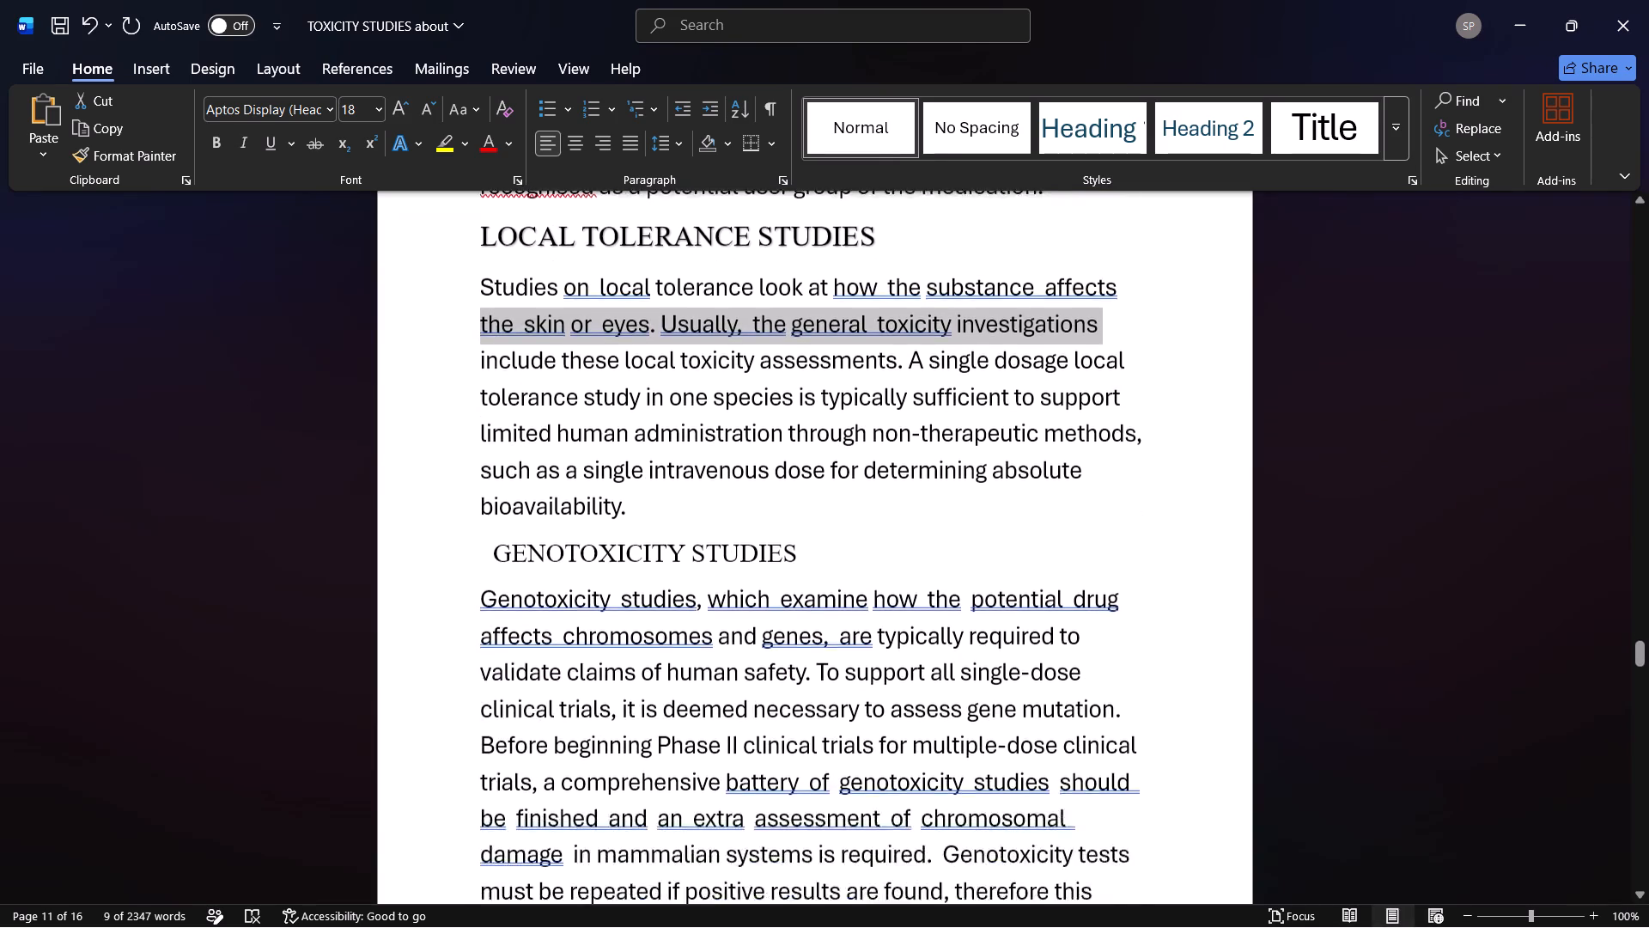
{"action": "scroll", "coordinate": [1117, 420], "scroll_direction": "down", "scroll_amount": 18}
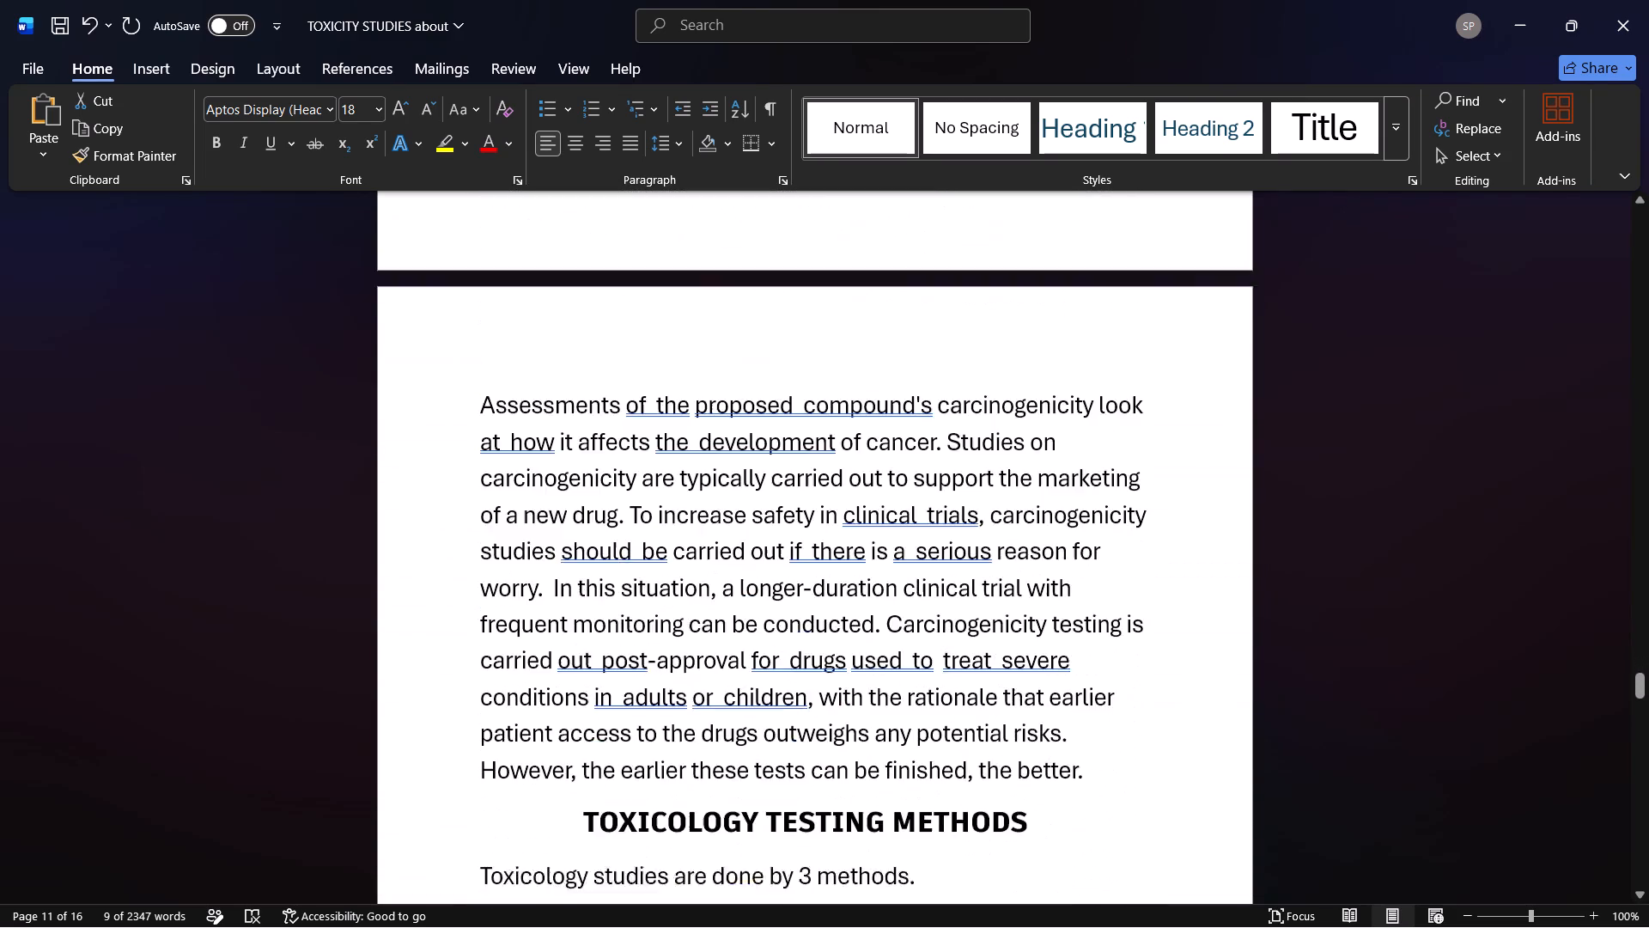
{"action": "scroll", "coordinate": [1117, 429], "scroll_direction": "down", "scroll_amount": 4}
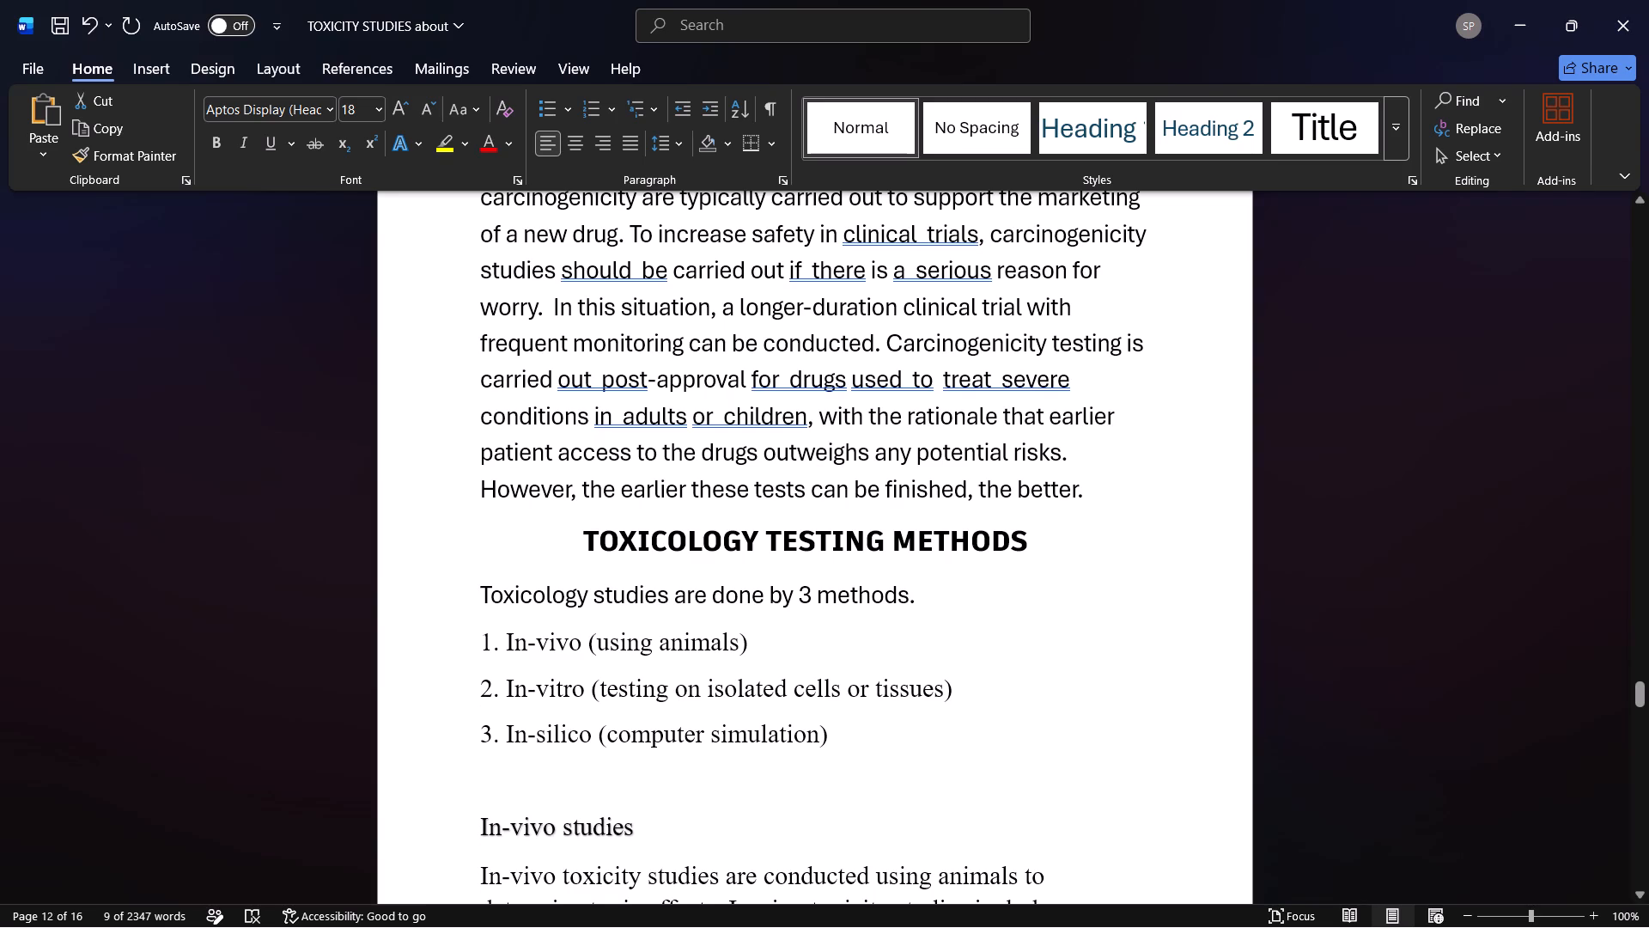
{"action": "scroll", "coordinate": [1175, 399], "scroll_direction": "down", "scroll_amount": 5}
{"action": "scroll", "coordinate": [1088, 369], "scroll_direction": "down", "scroll_amount": 12}
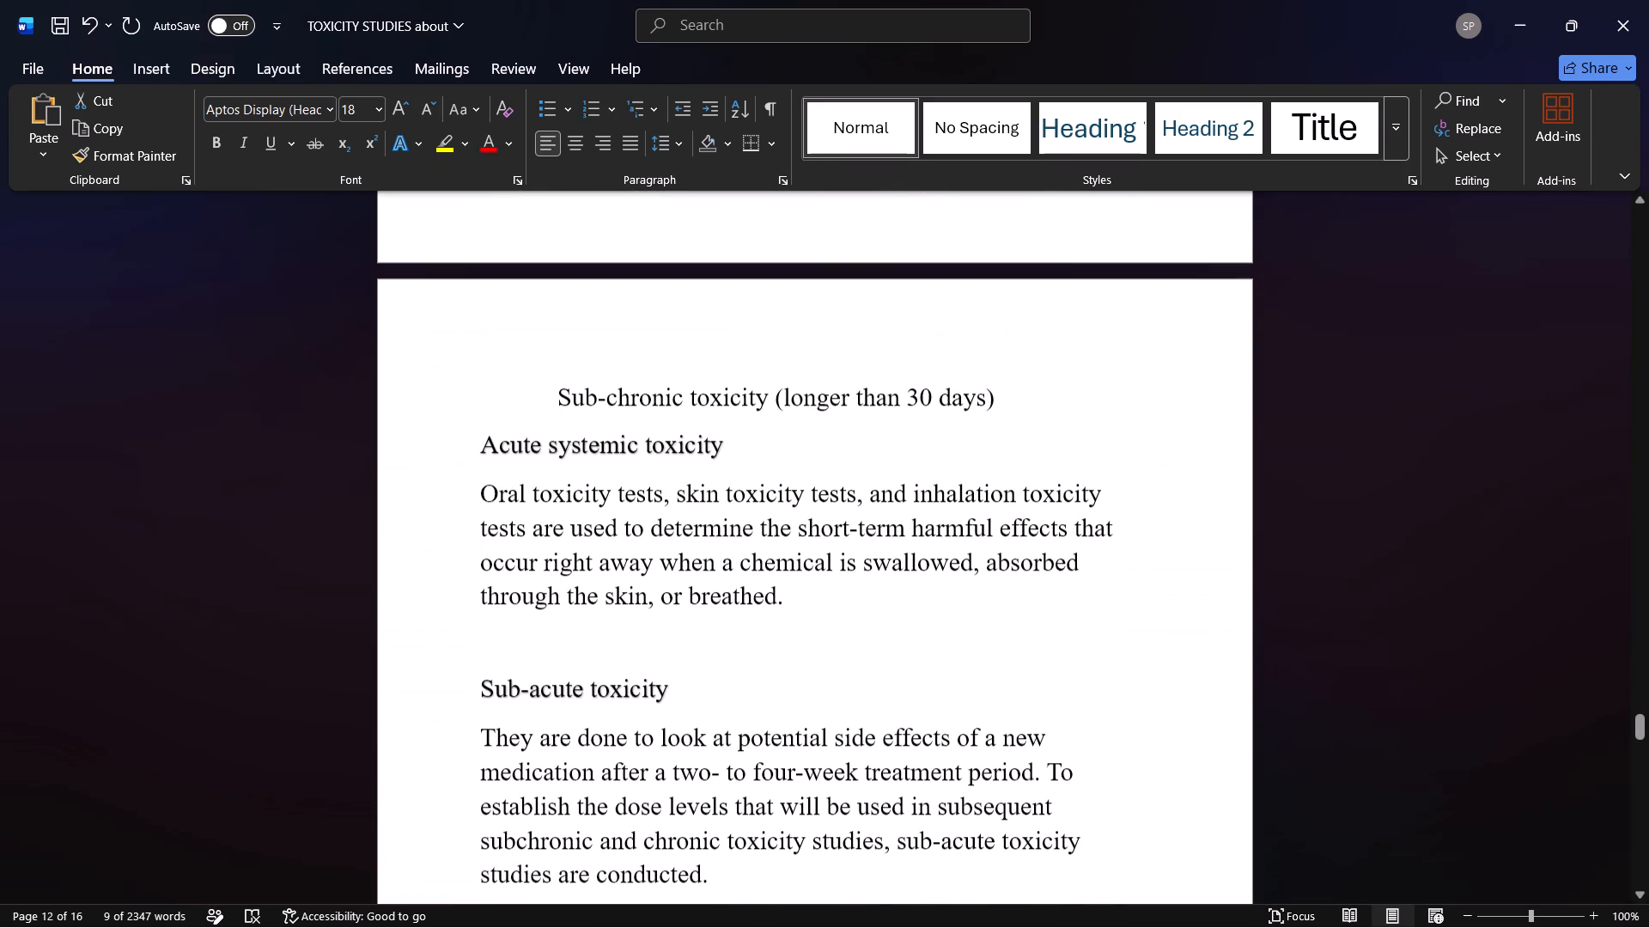
{"action": "left_click_drag", "start_coordinate": [486, 443], "coordinate": [487, 443]}
{"action": "left_click_drag", "start_coordinate": [487, 443], "coordinate": [764, 452]}
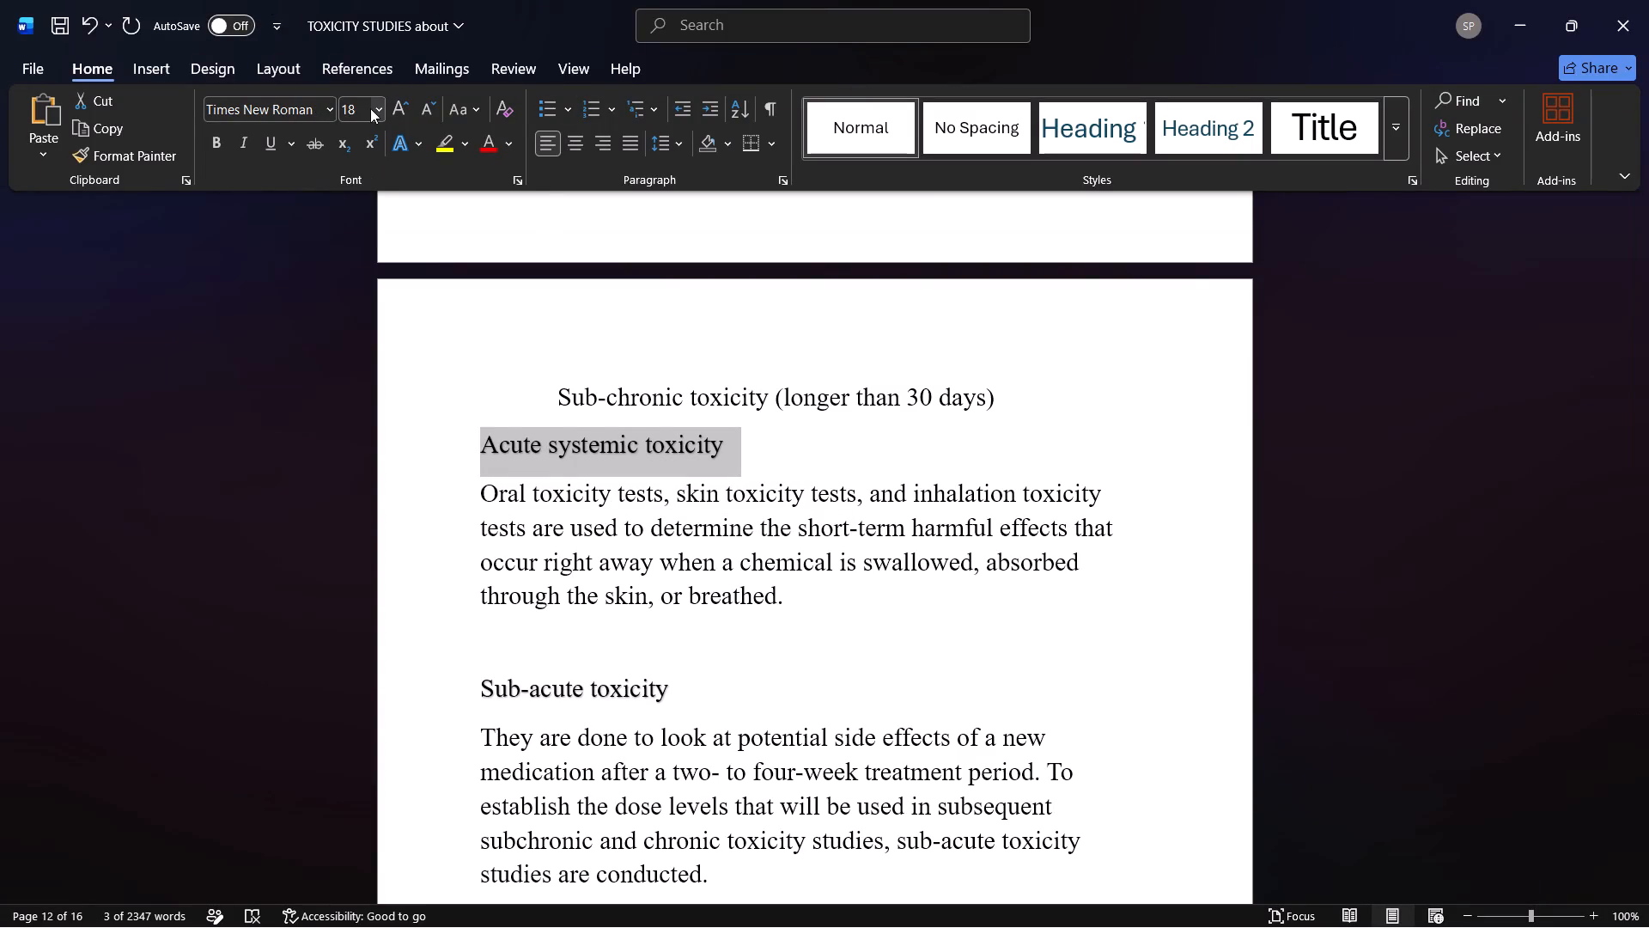
{"action": "left_click", "coordinate": [410, 108]}
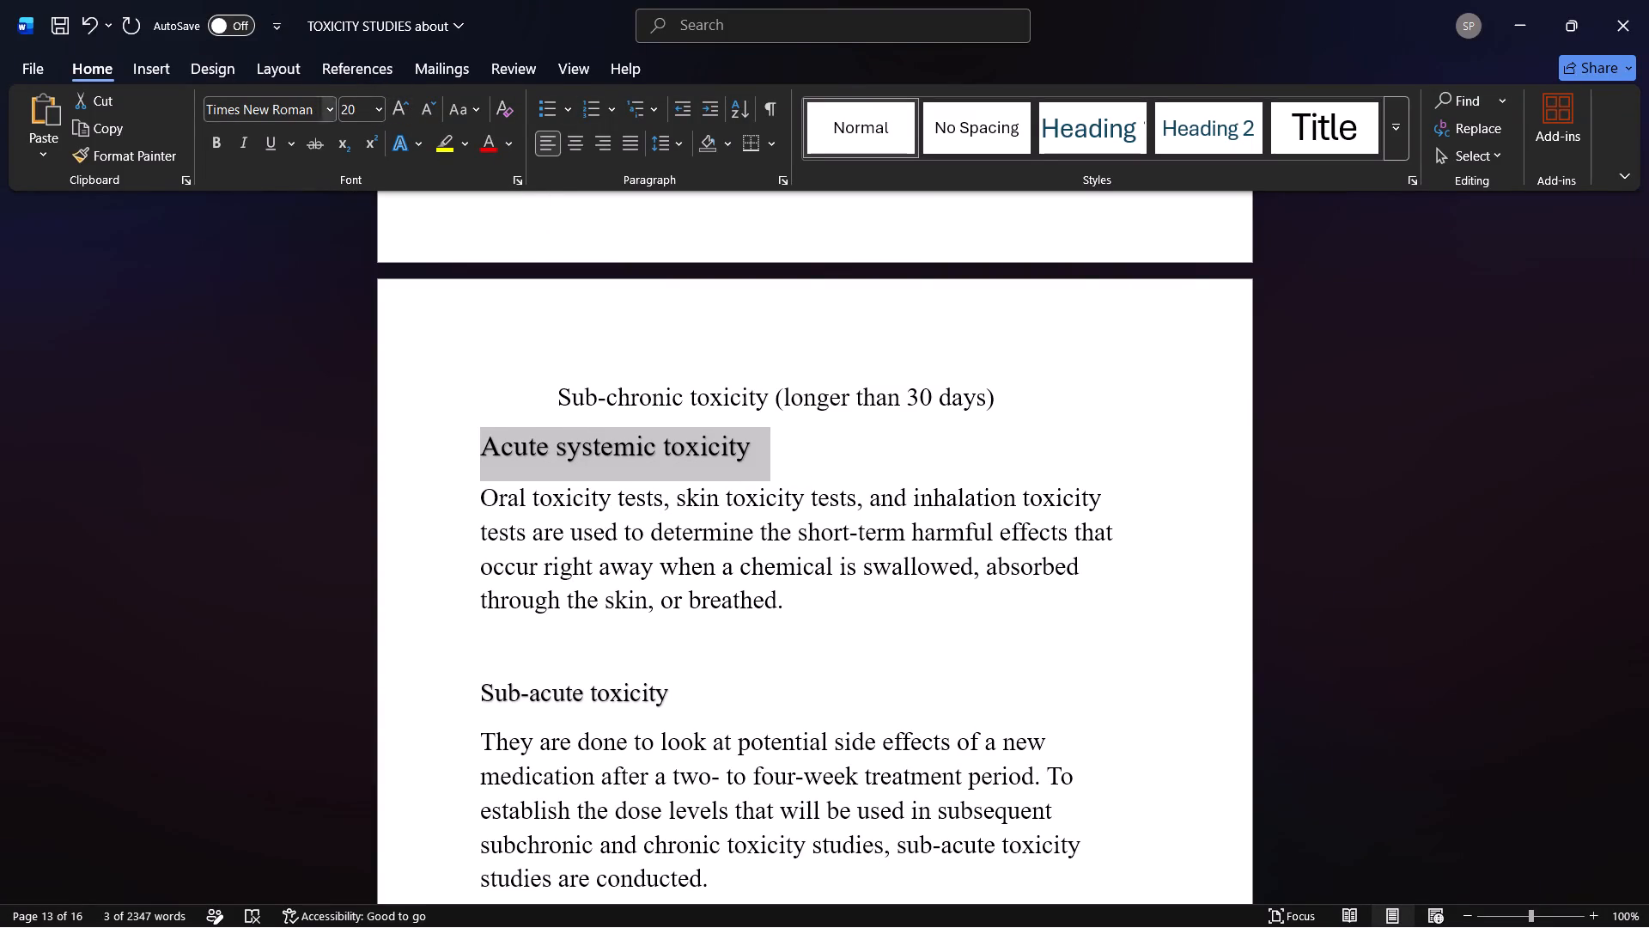
{"action": "left_click", "coordinate": [402, 143]}
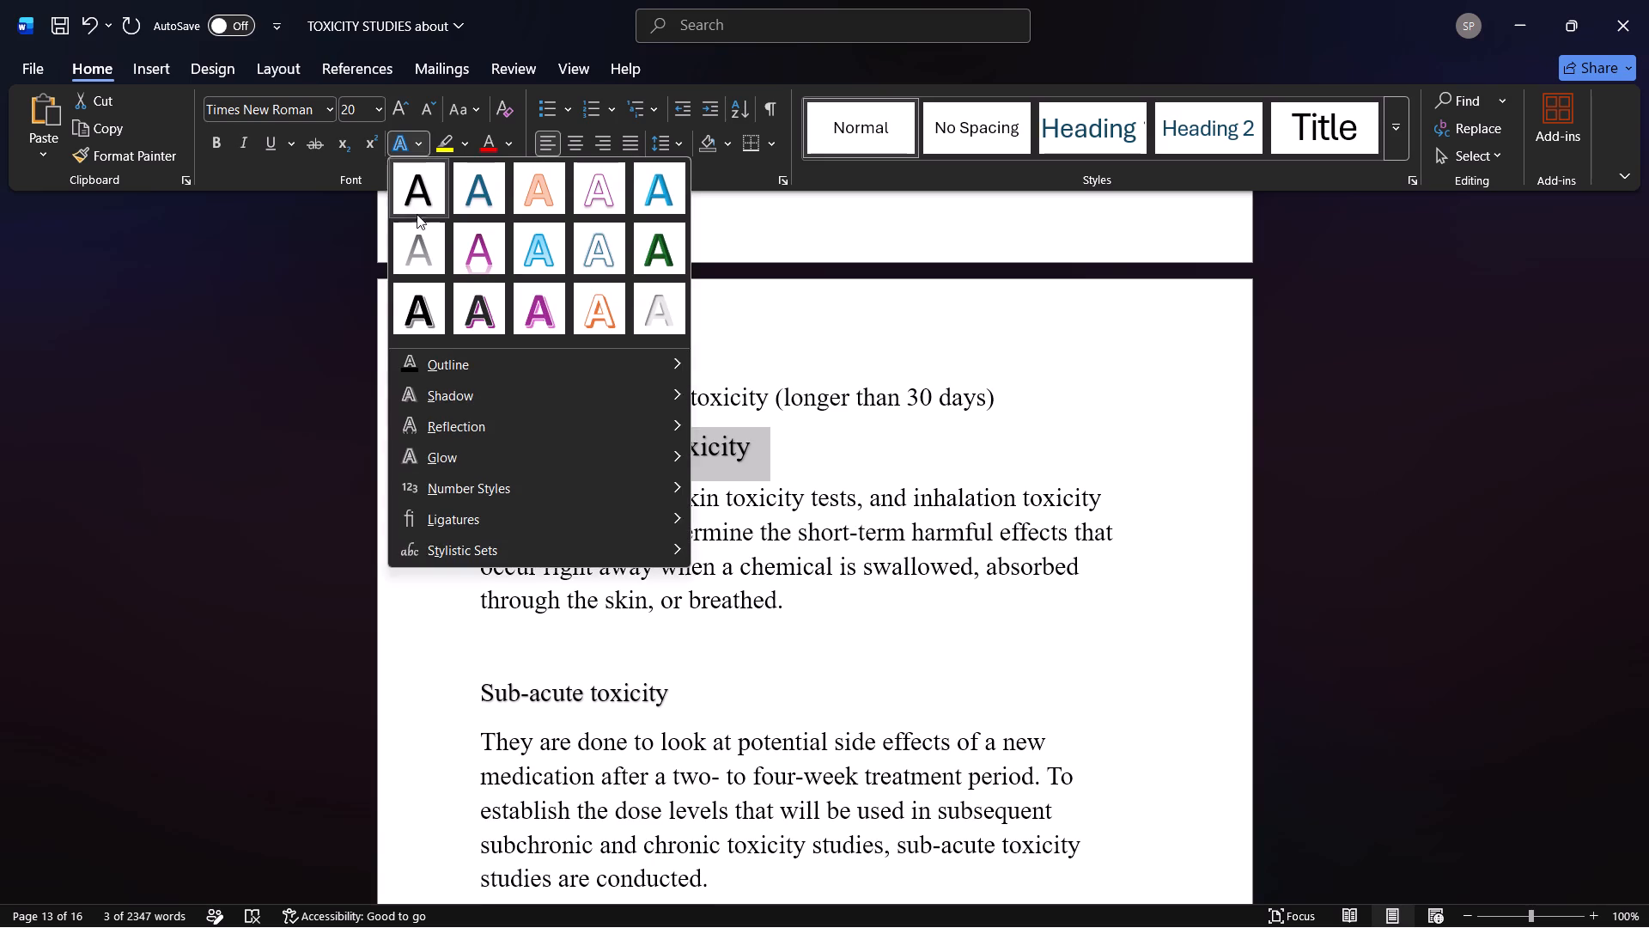
{"action": "left_click", "coordinate": [442, 363]}
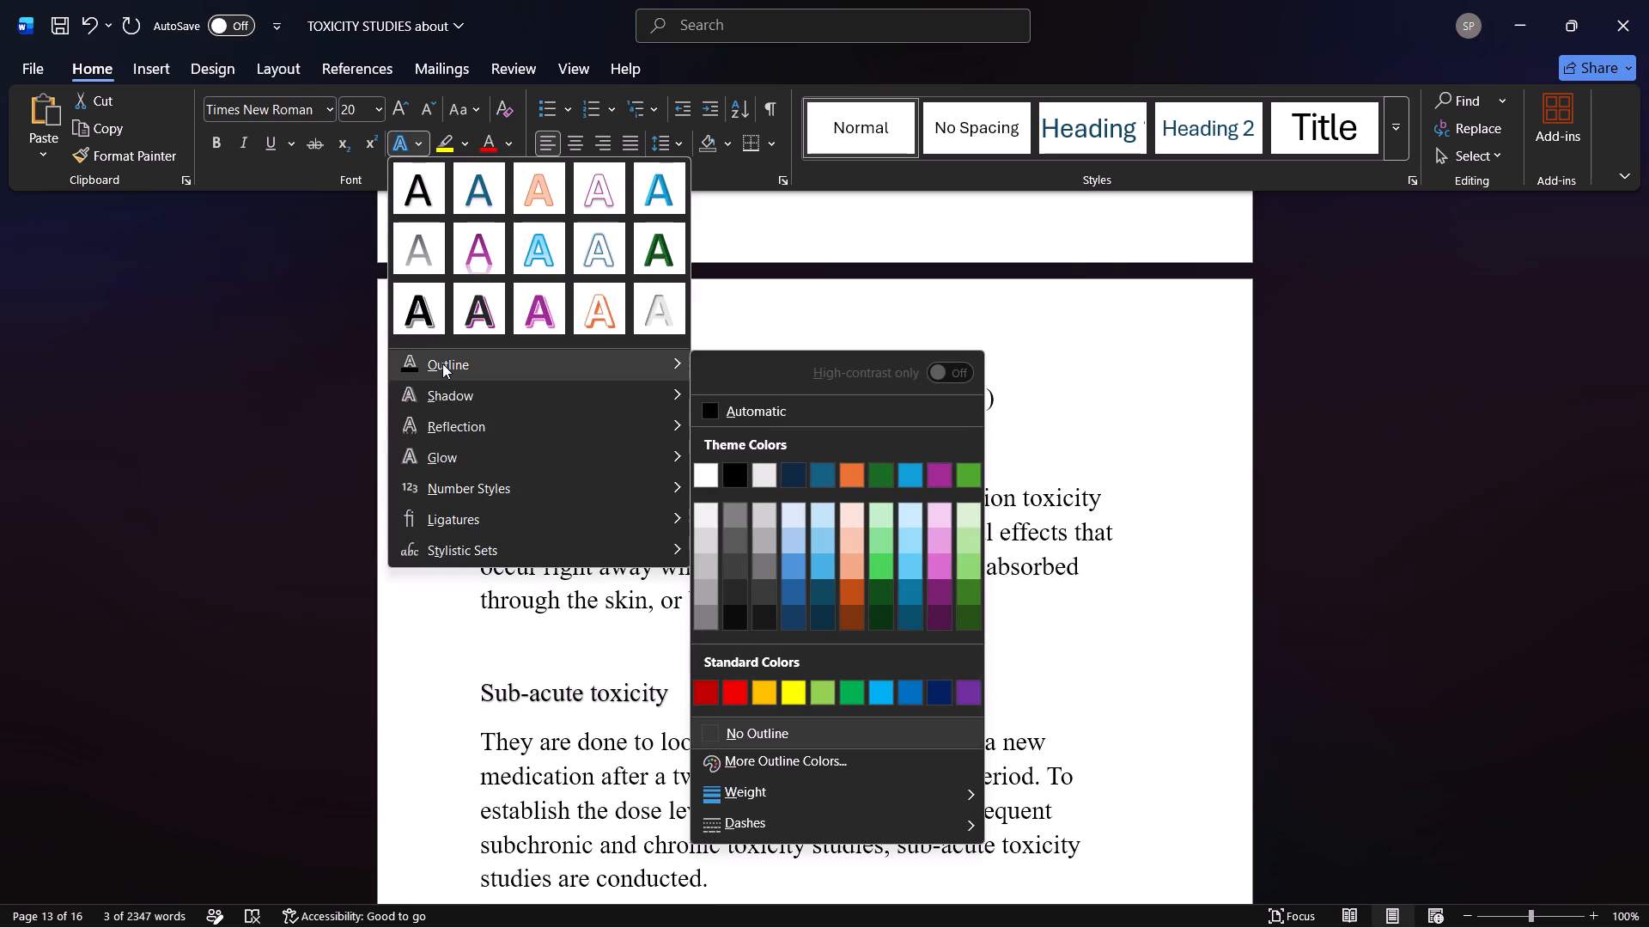
{"action": "left_click", "coordinate": [432, 189]}
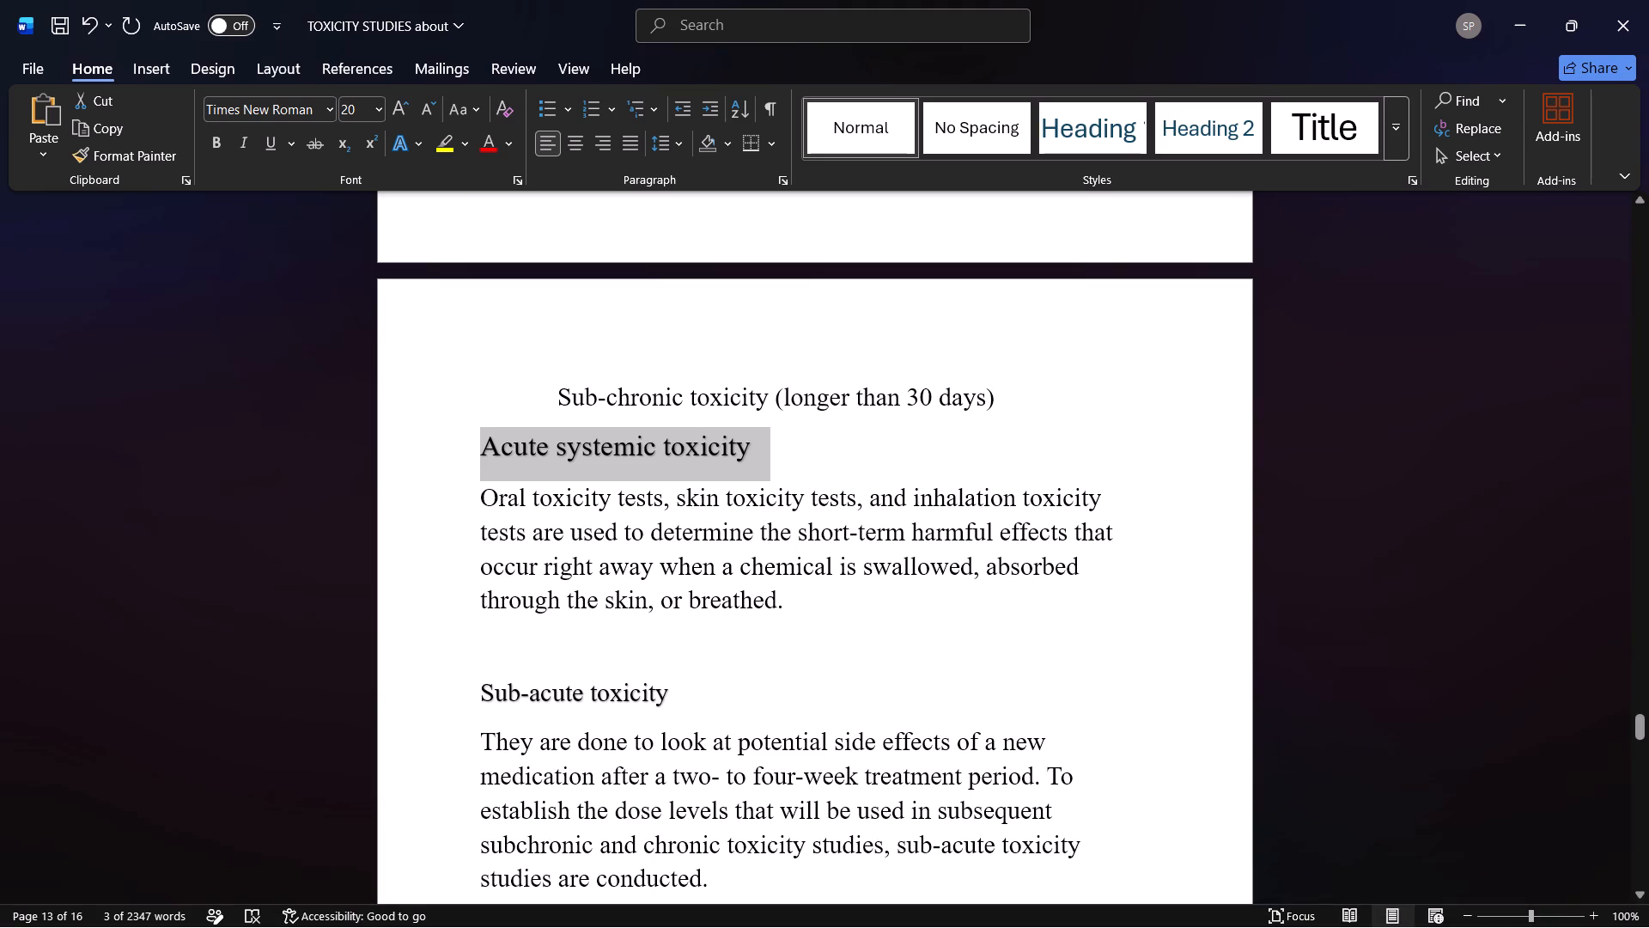
Enlarge the "Sub-acute toxicity" heading to size 20, apply the first black text effect preset, and deselect it.
{"action": "left_click_drag", "start_coordinate": [482, 692], "coordinate": [654, 715]}
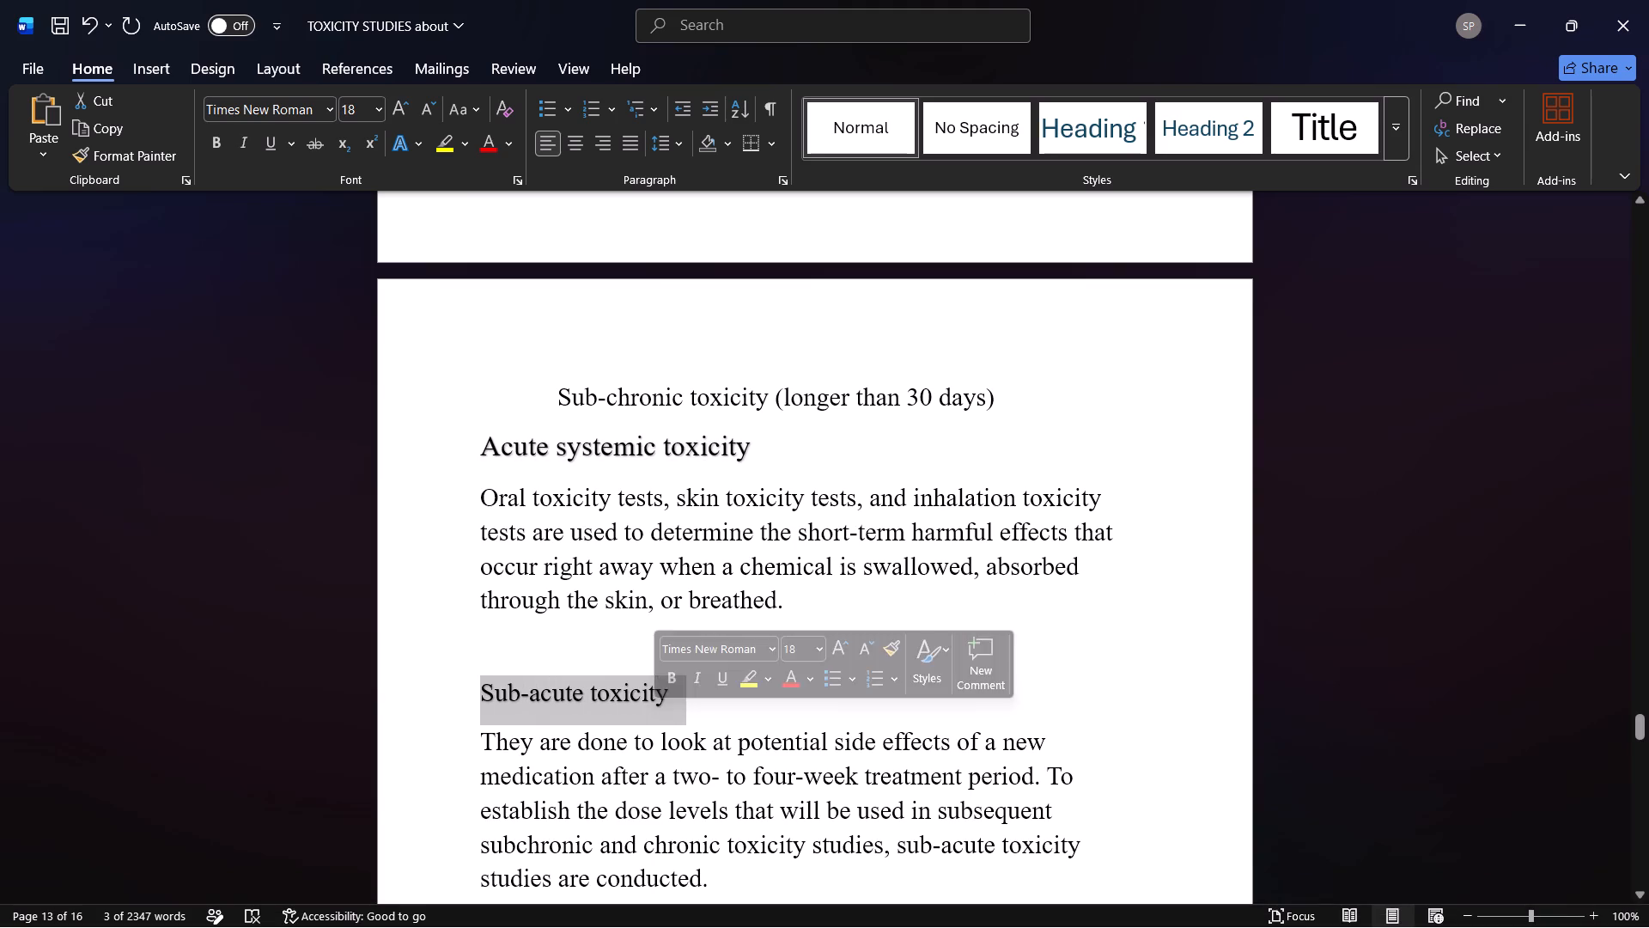
{"action": "left_click", "coordinate": [400, 111]}
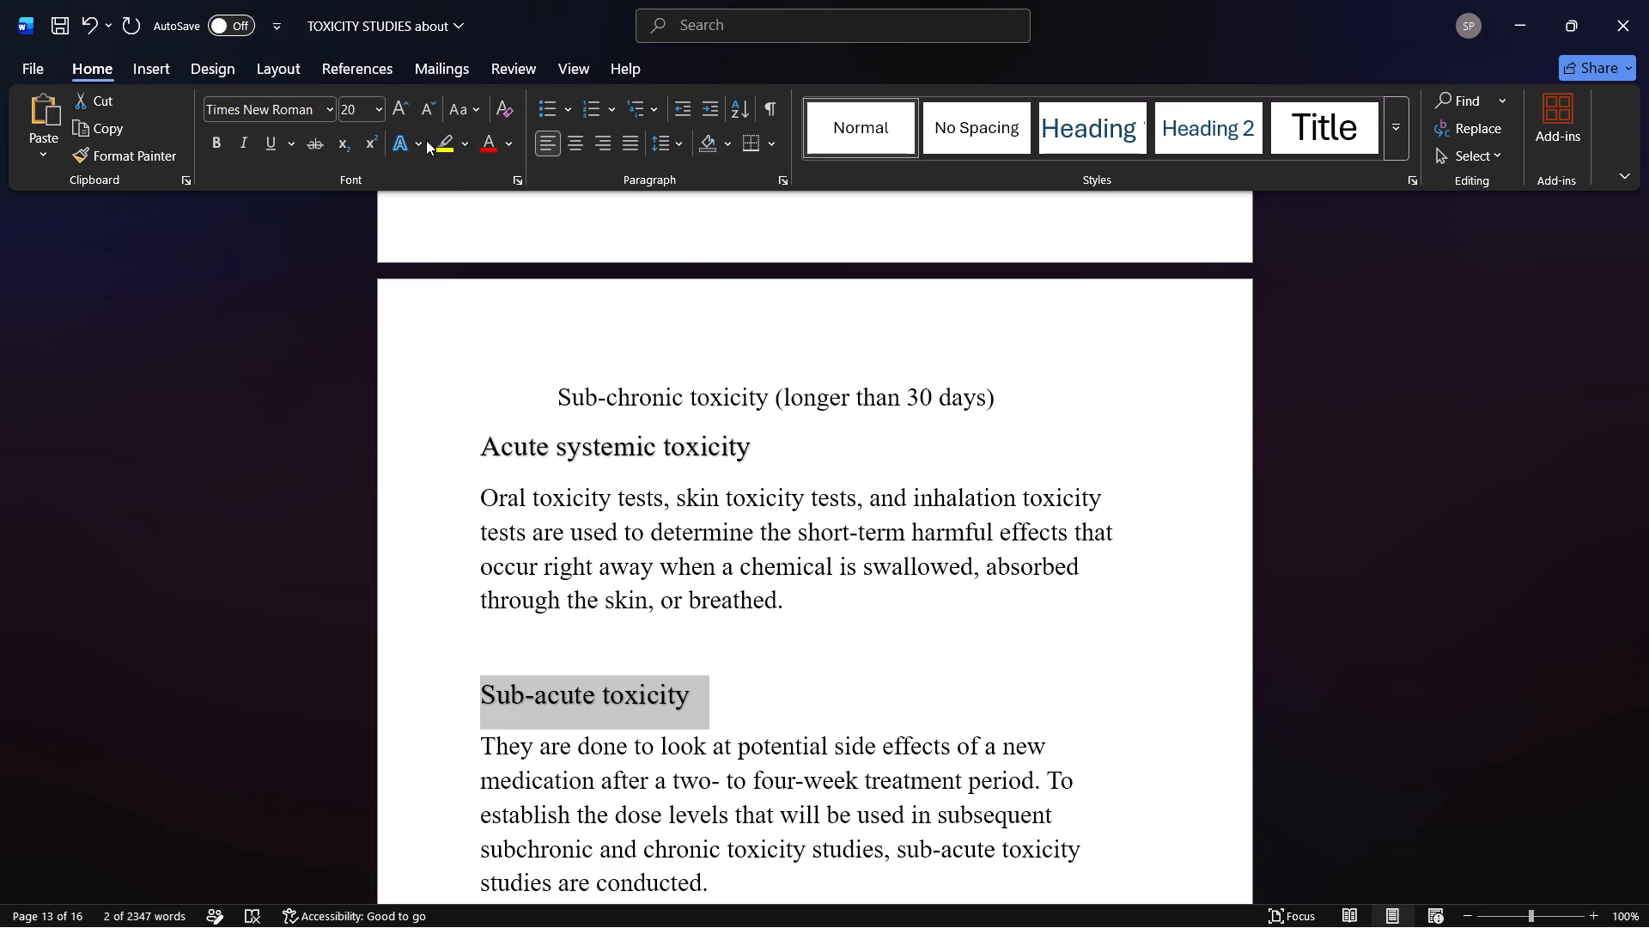
{"action": "left_click", "coordinate": [424, 141]}
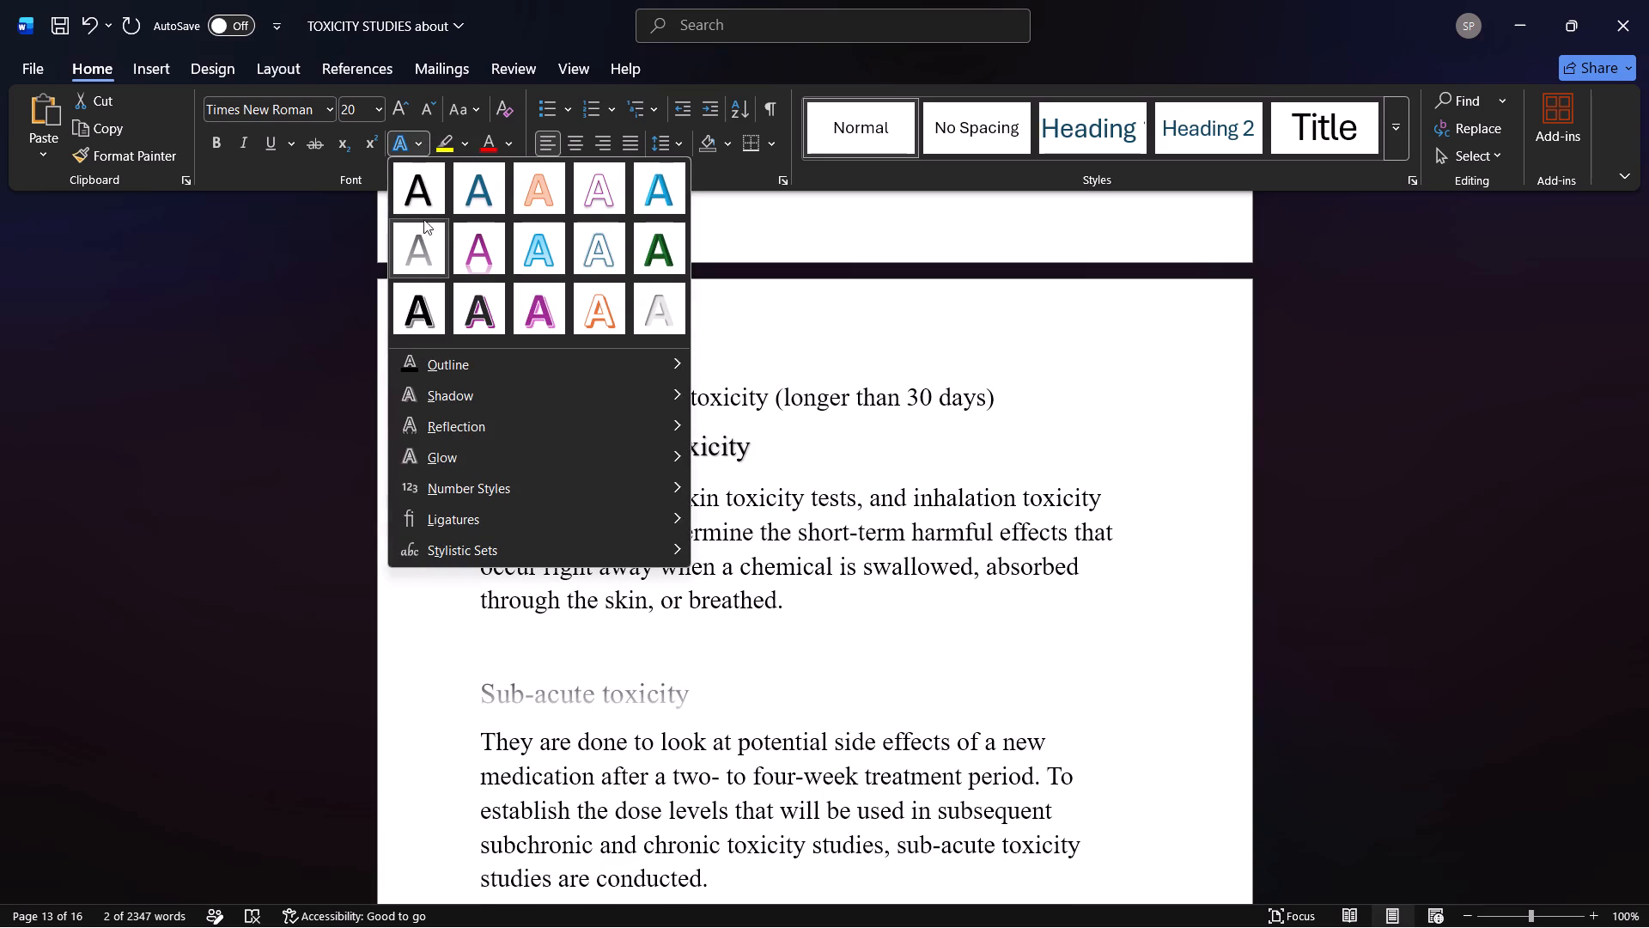
{"action": "left_click", "coordinate": [424, 204]}
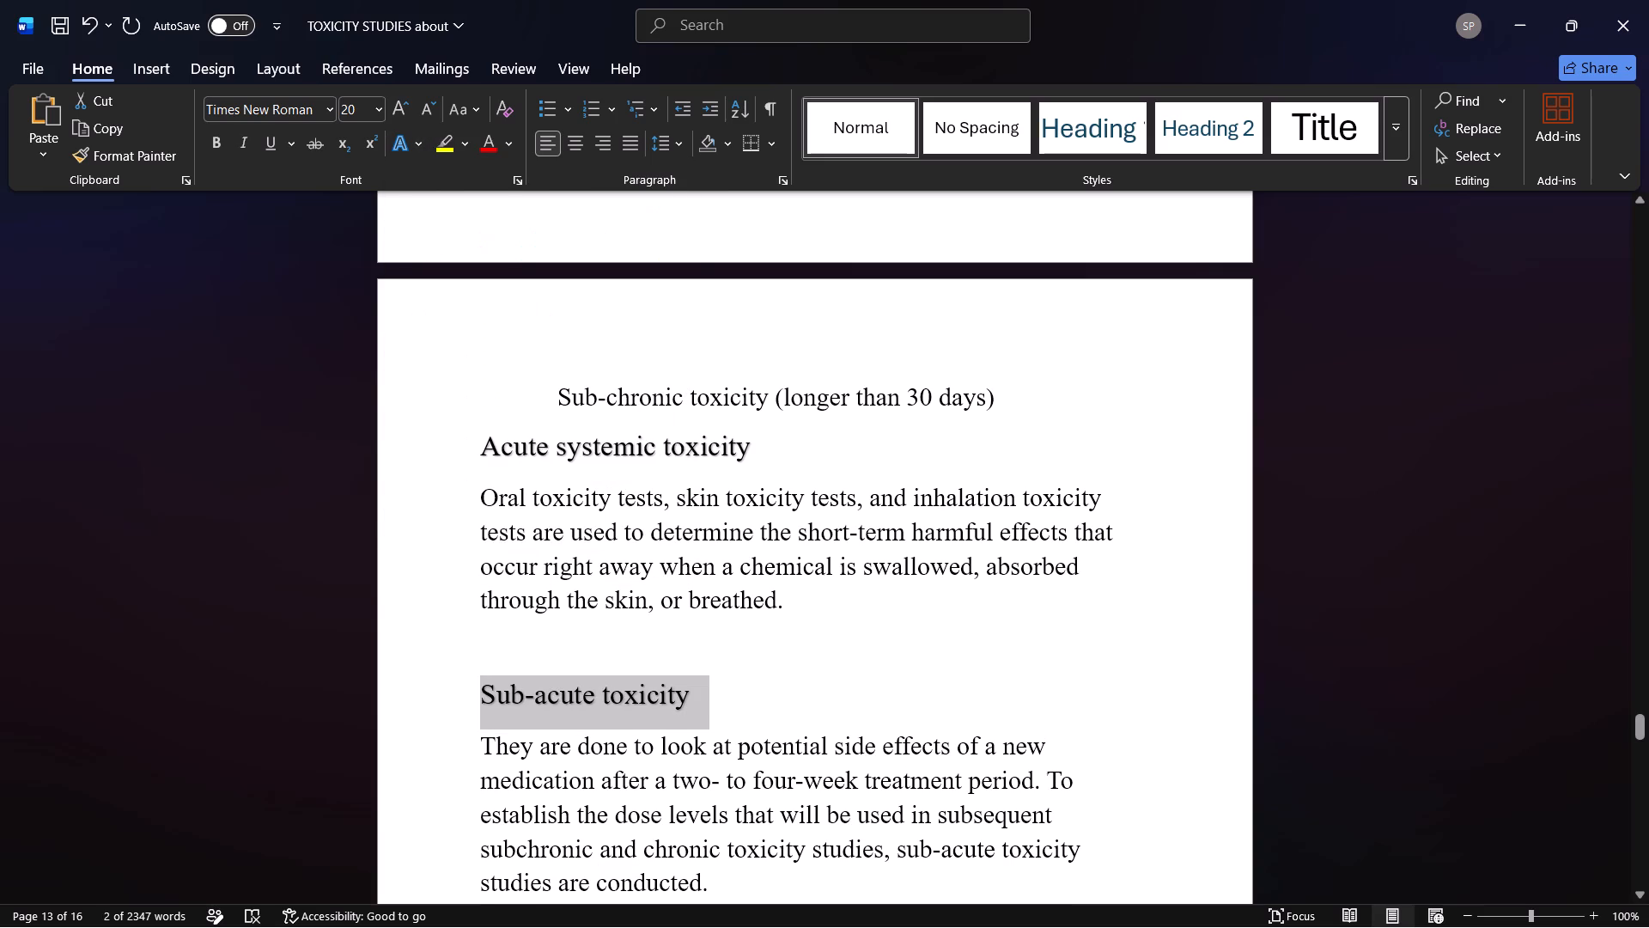
{"action": "left_click", "coordinate": [195, 360]}
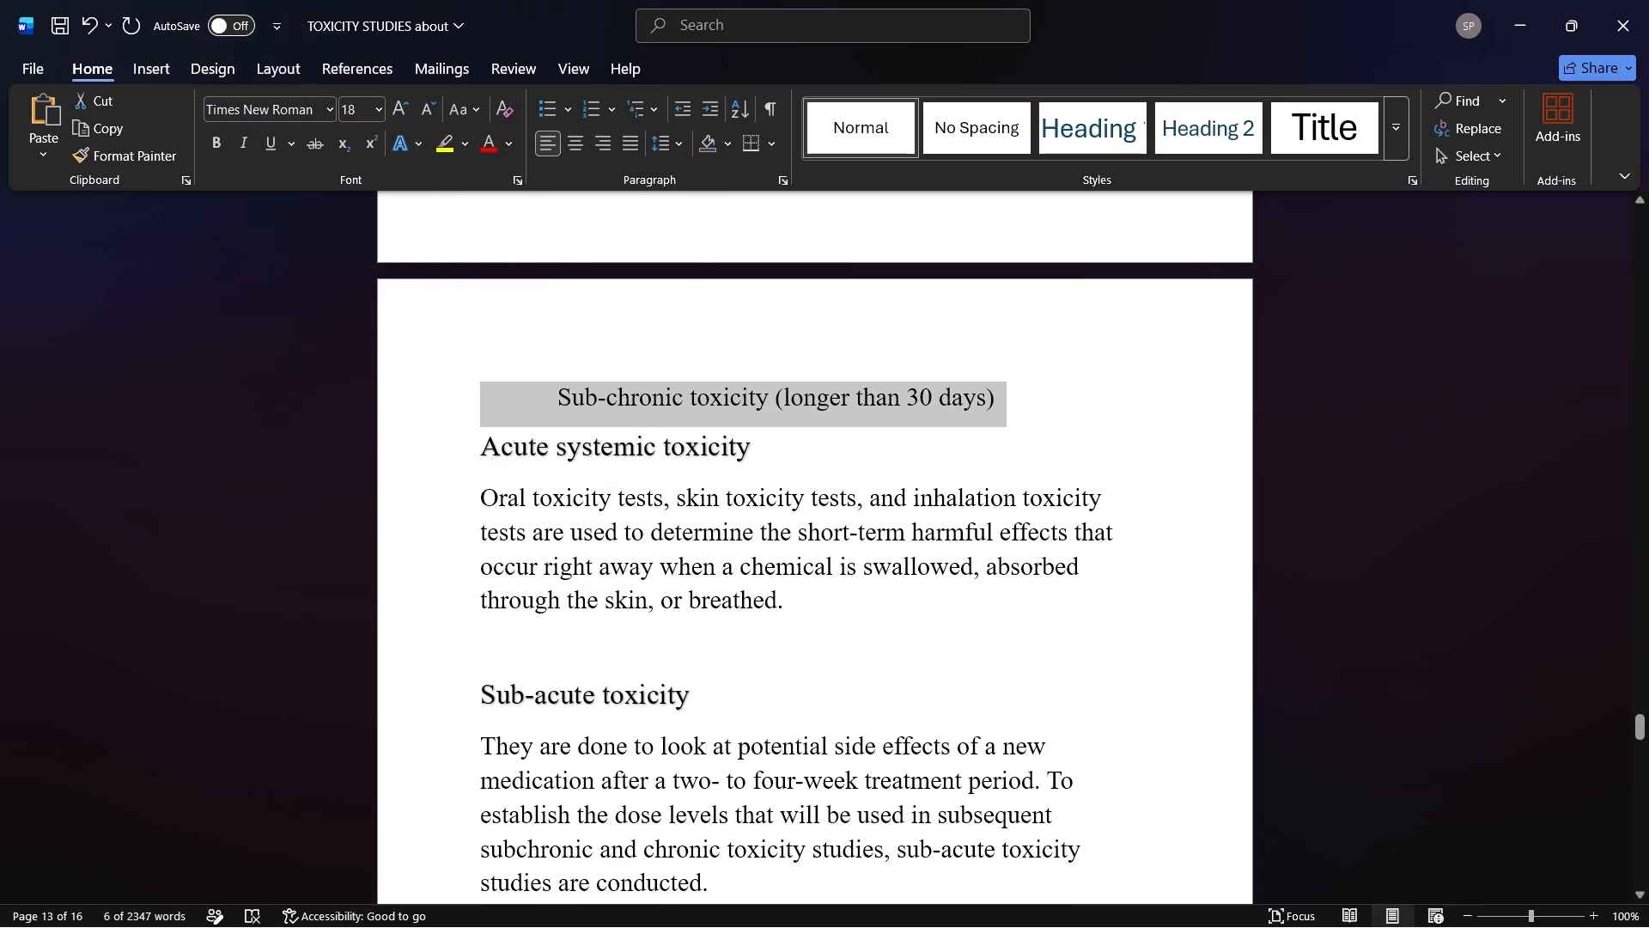
{"action": "left_click", "coordinate": [214, 379]}
{"action": "left_click", "coordinate": [1433, 472]}
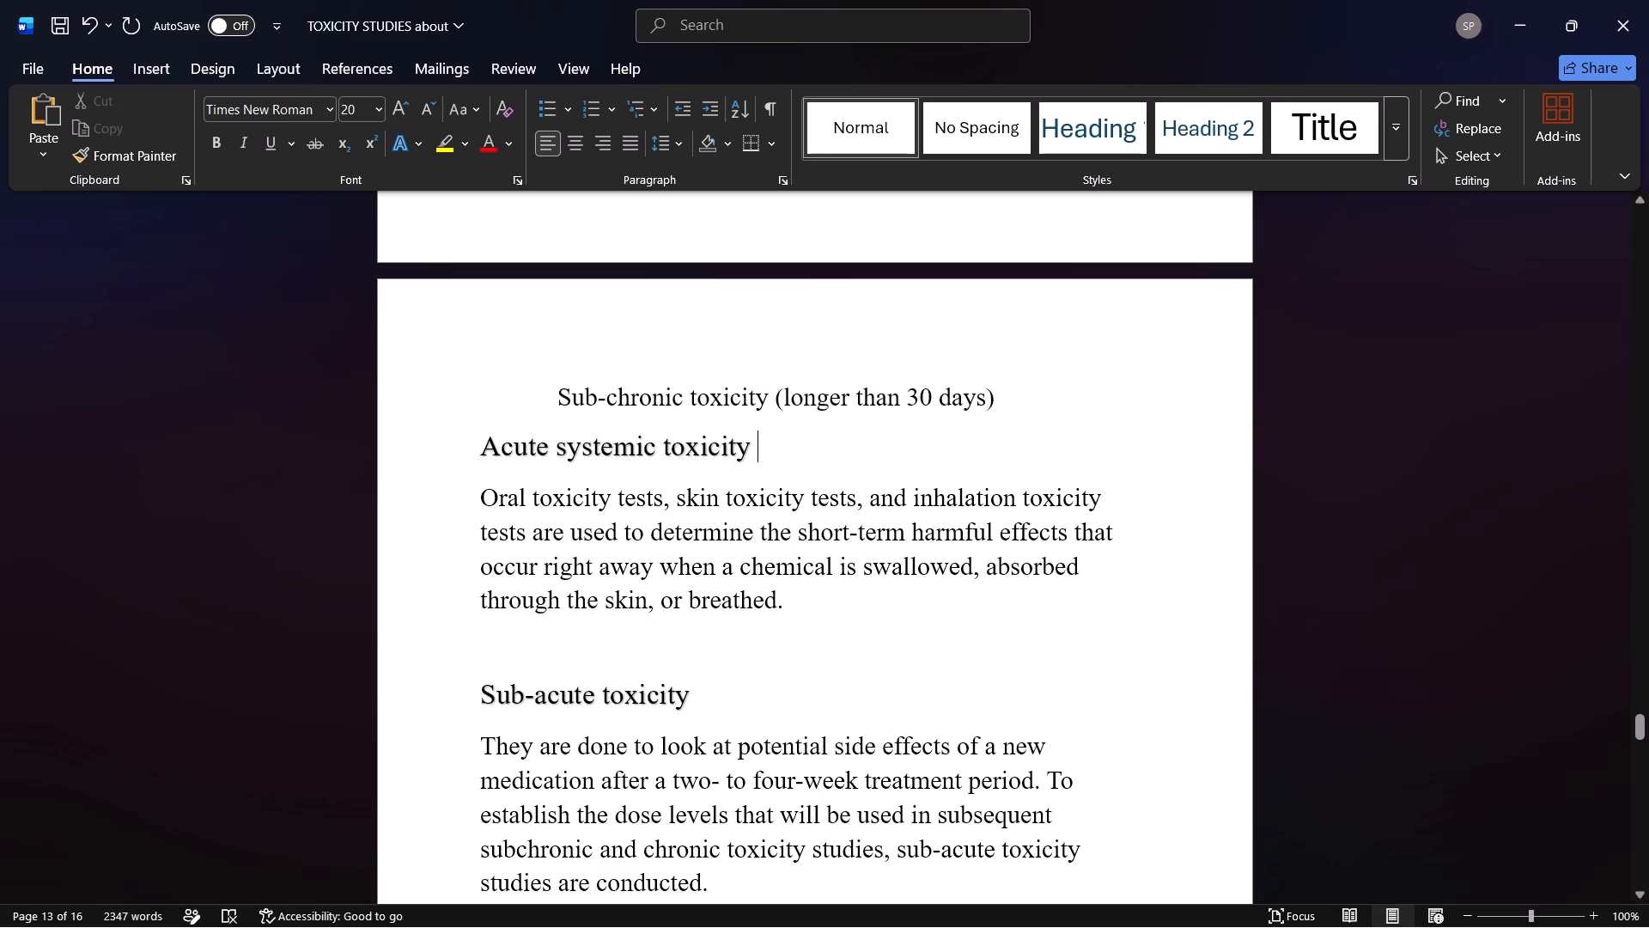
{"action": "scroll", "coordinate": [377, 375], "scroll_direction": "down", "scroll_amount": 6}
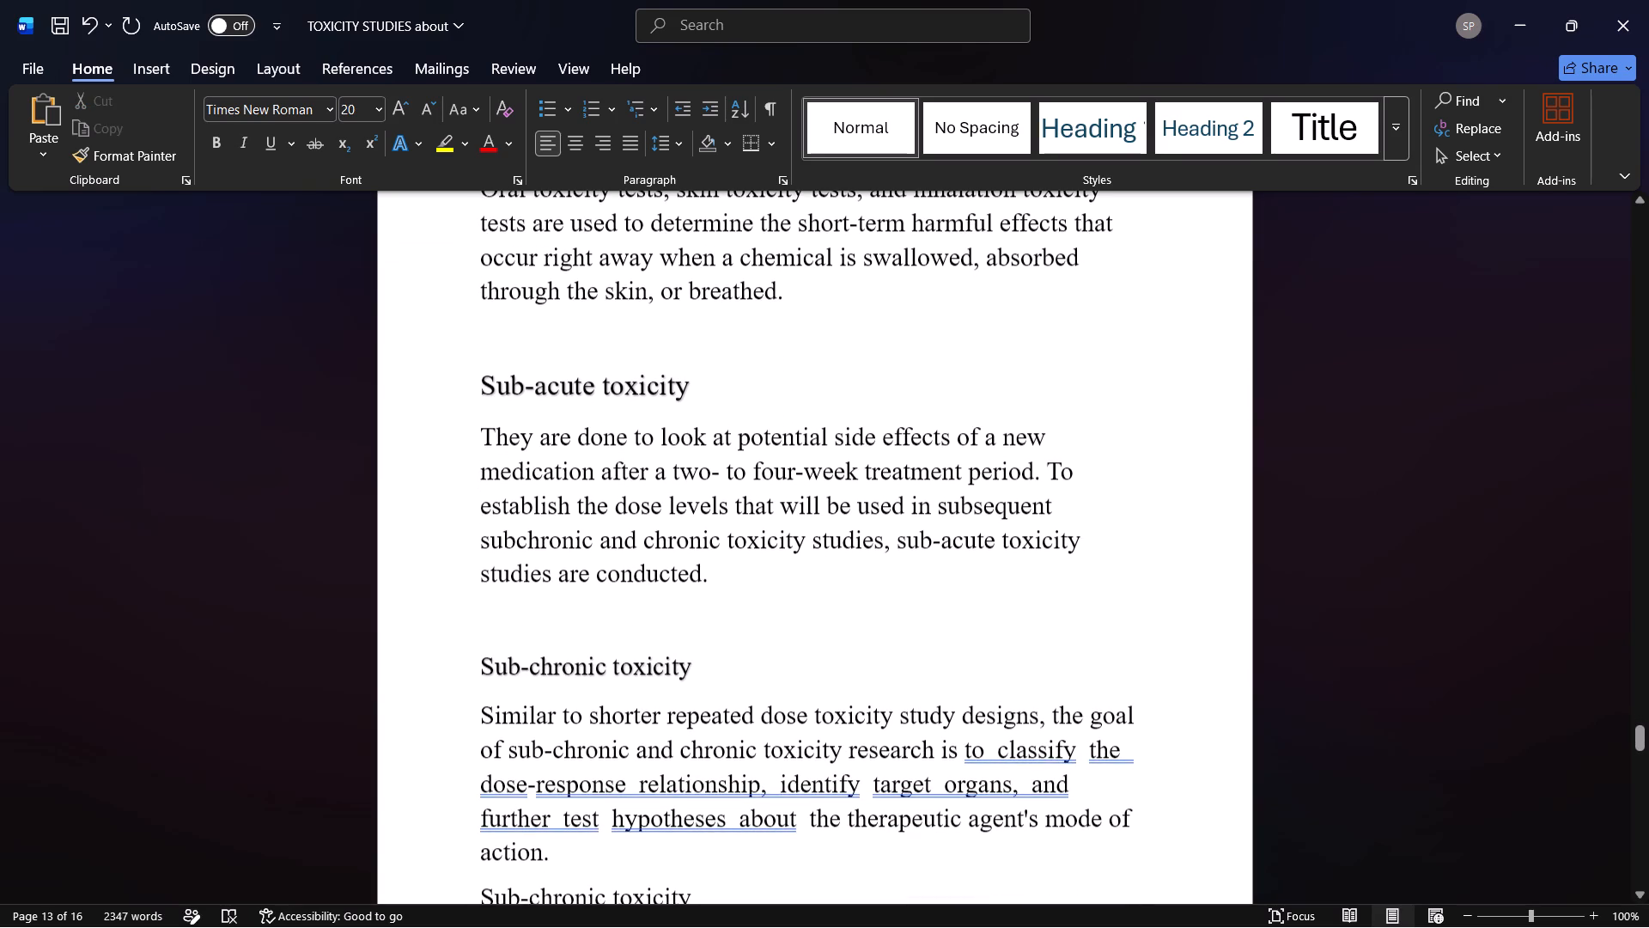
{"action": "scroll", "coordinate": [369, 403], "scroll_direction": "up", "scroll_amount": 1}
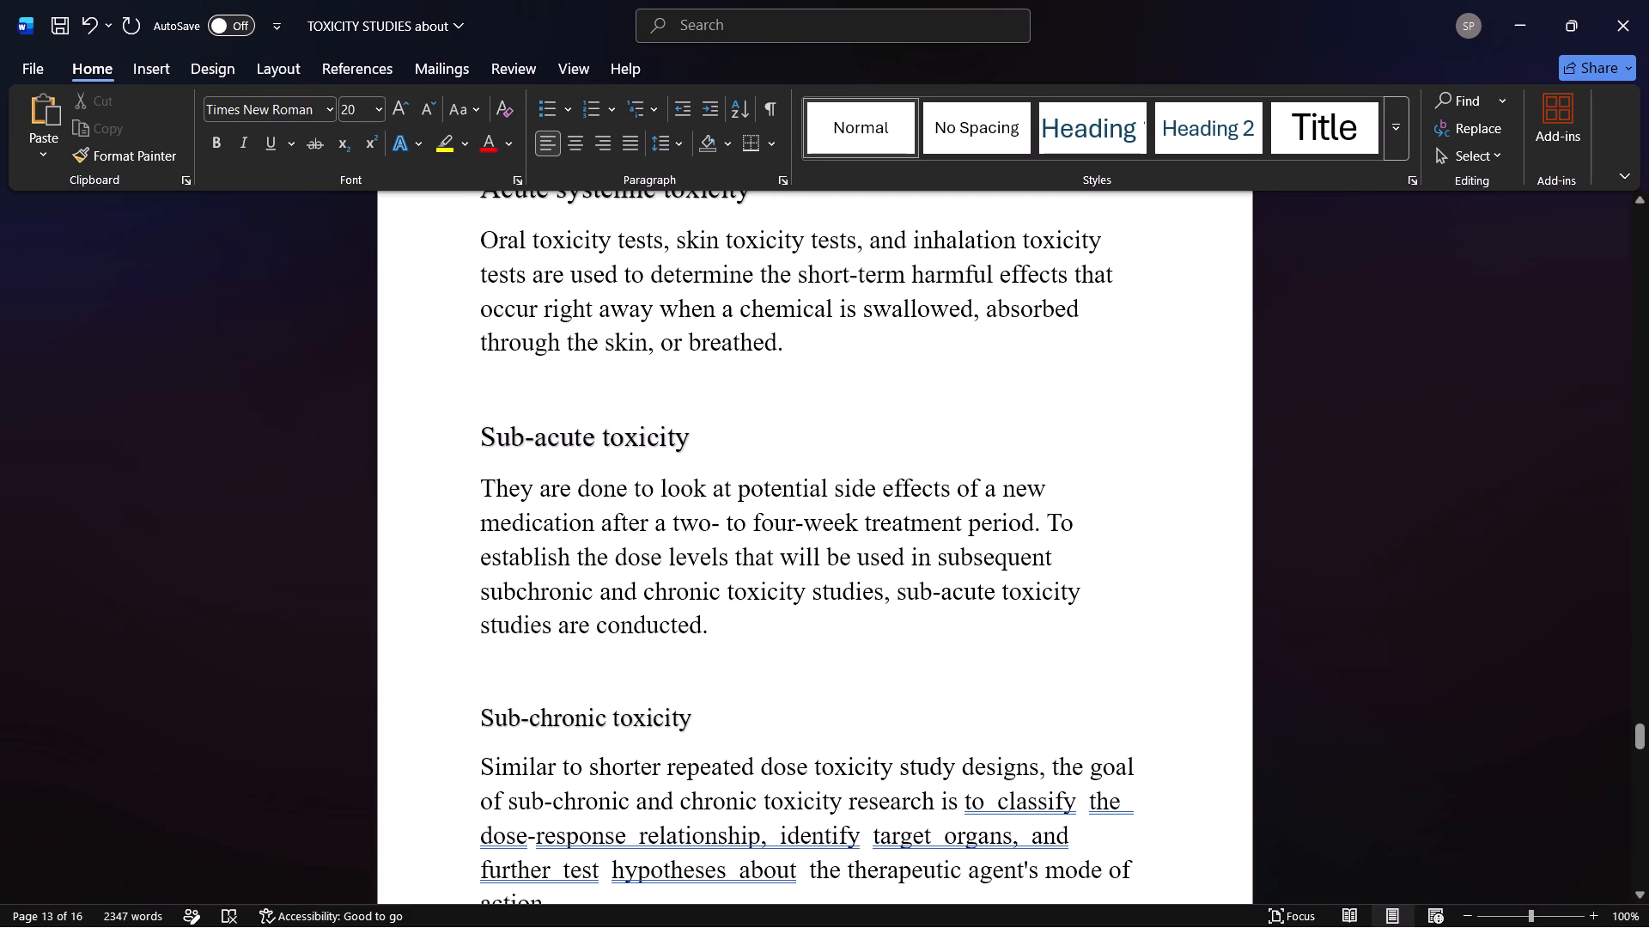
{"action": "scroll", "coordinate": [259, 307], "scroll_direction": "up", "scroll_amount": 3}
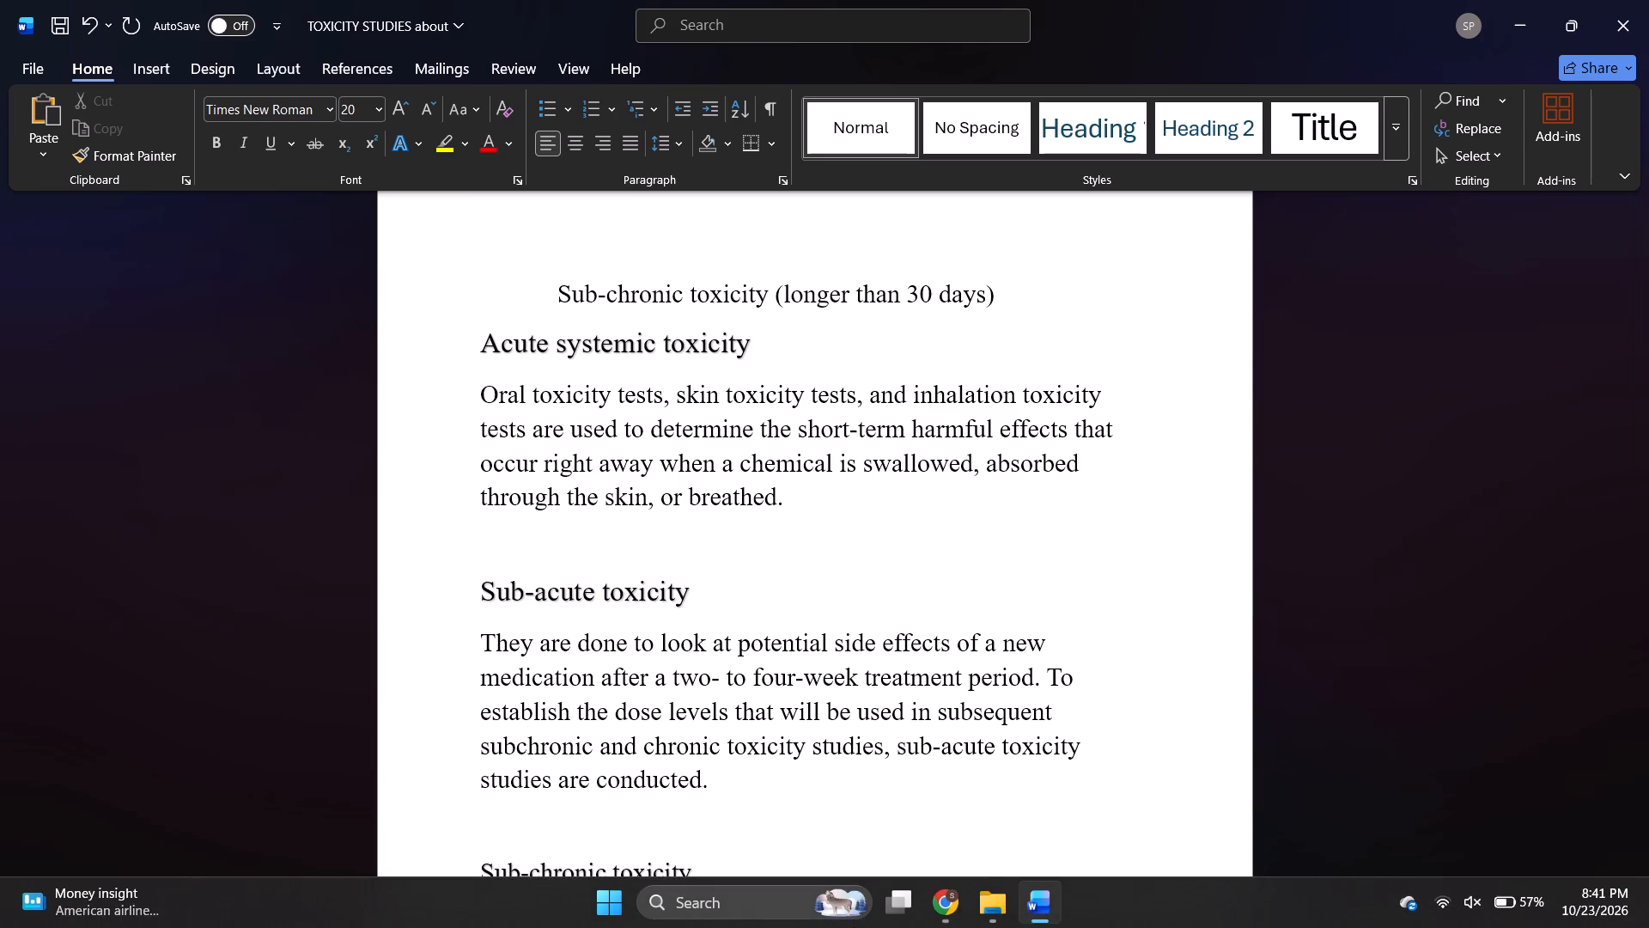
Switch to Chrome, dismiss the sign-up pop-up, look over the ResearchGate toxicity studies abstract, and return to the search results.
{"action": "left_click", "coordinate": [944, 897]}
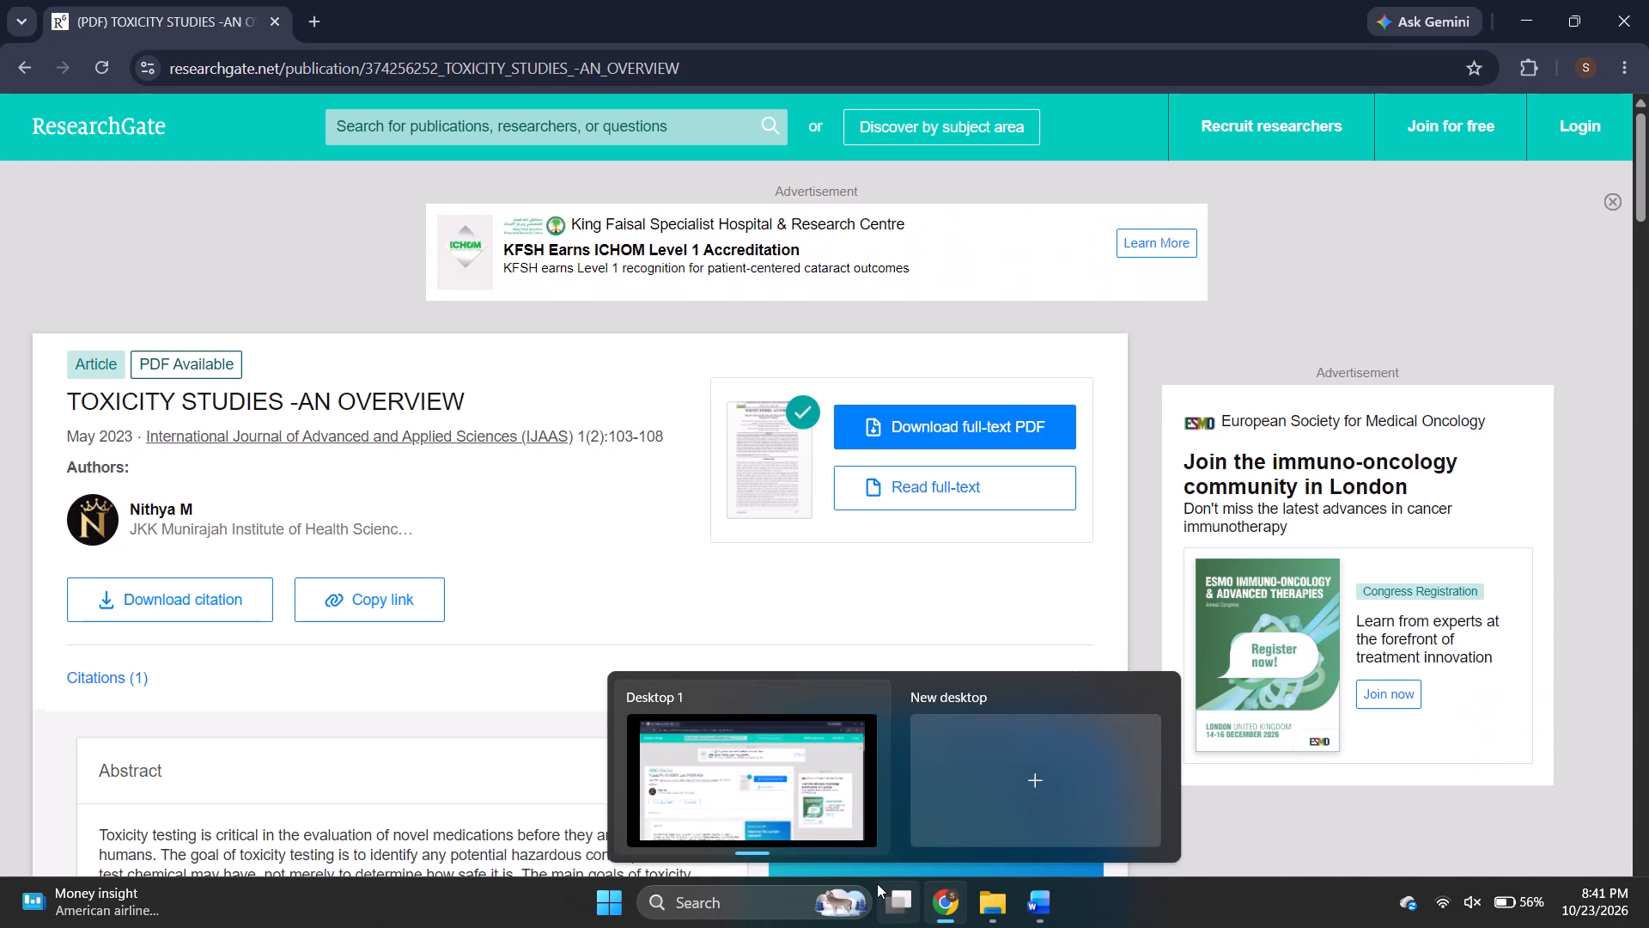
{"action": "scroll", "coordinate": [578, 809], "scroll_direction": "down", "scroll_amount": 4}
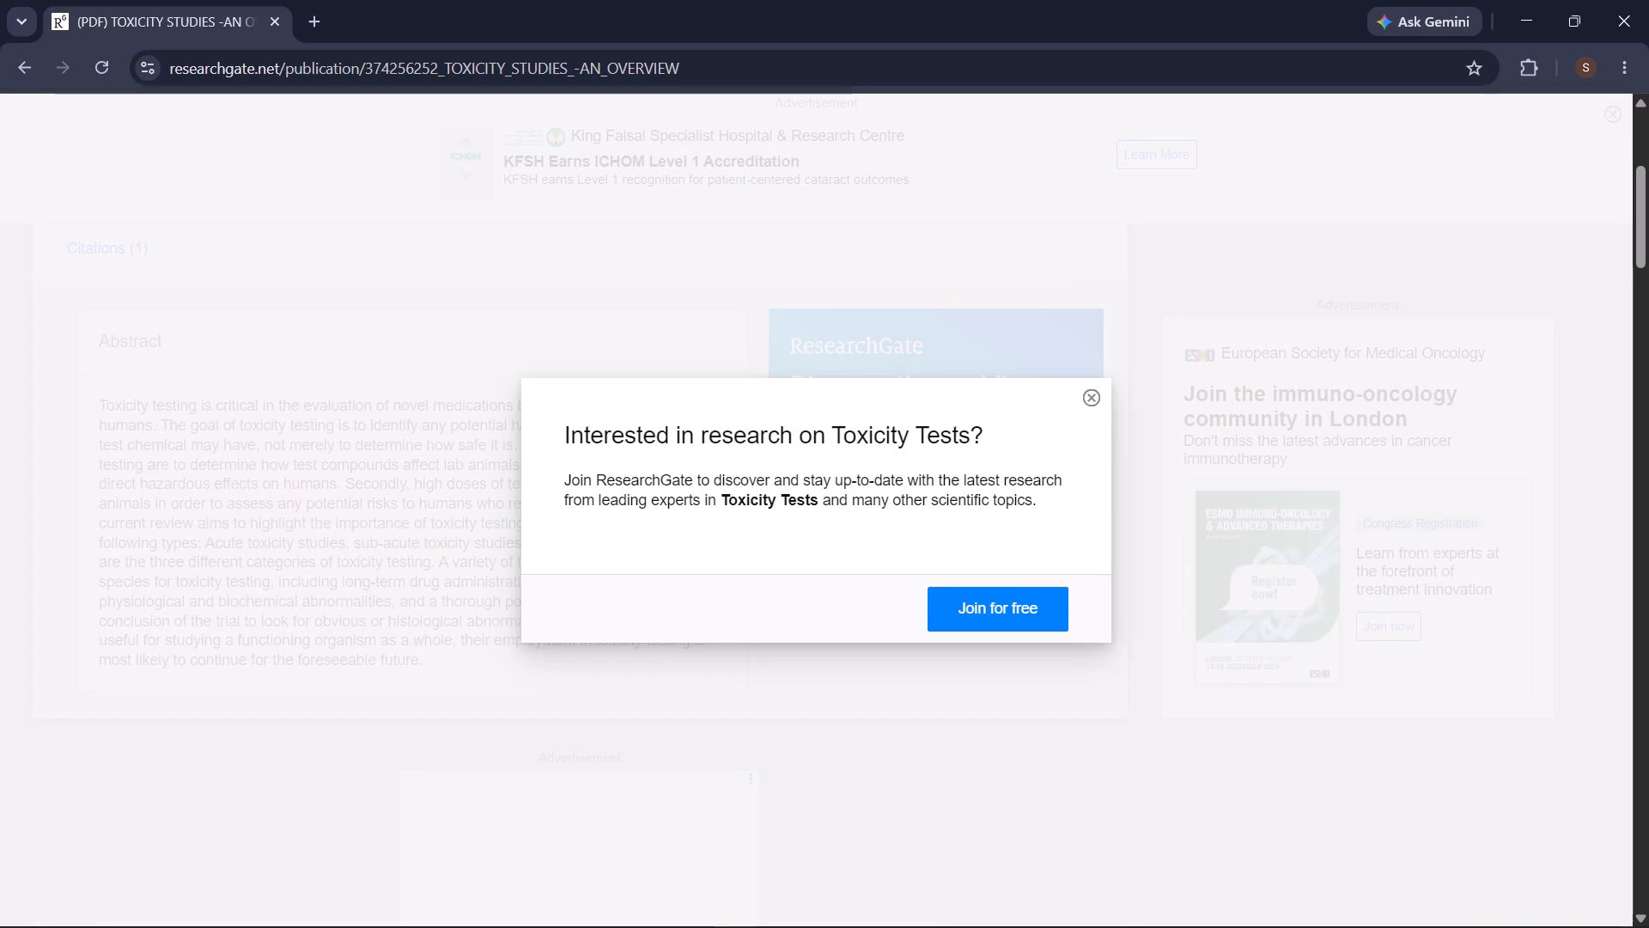
{"action": "left_click", "coordinate": [1092, 392]}
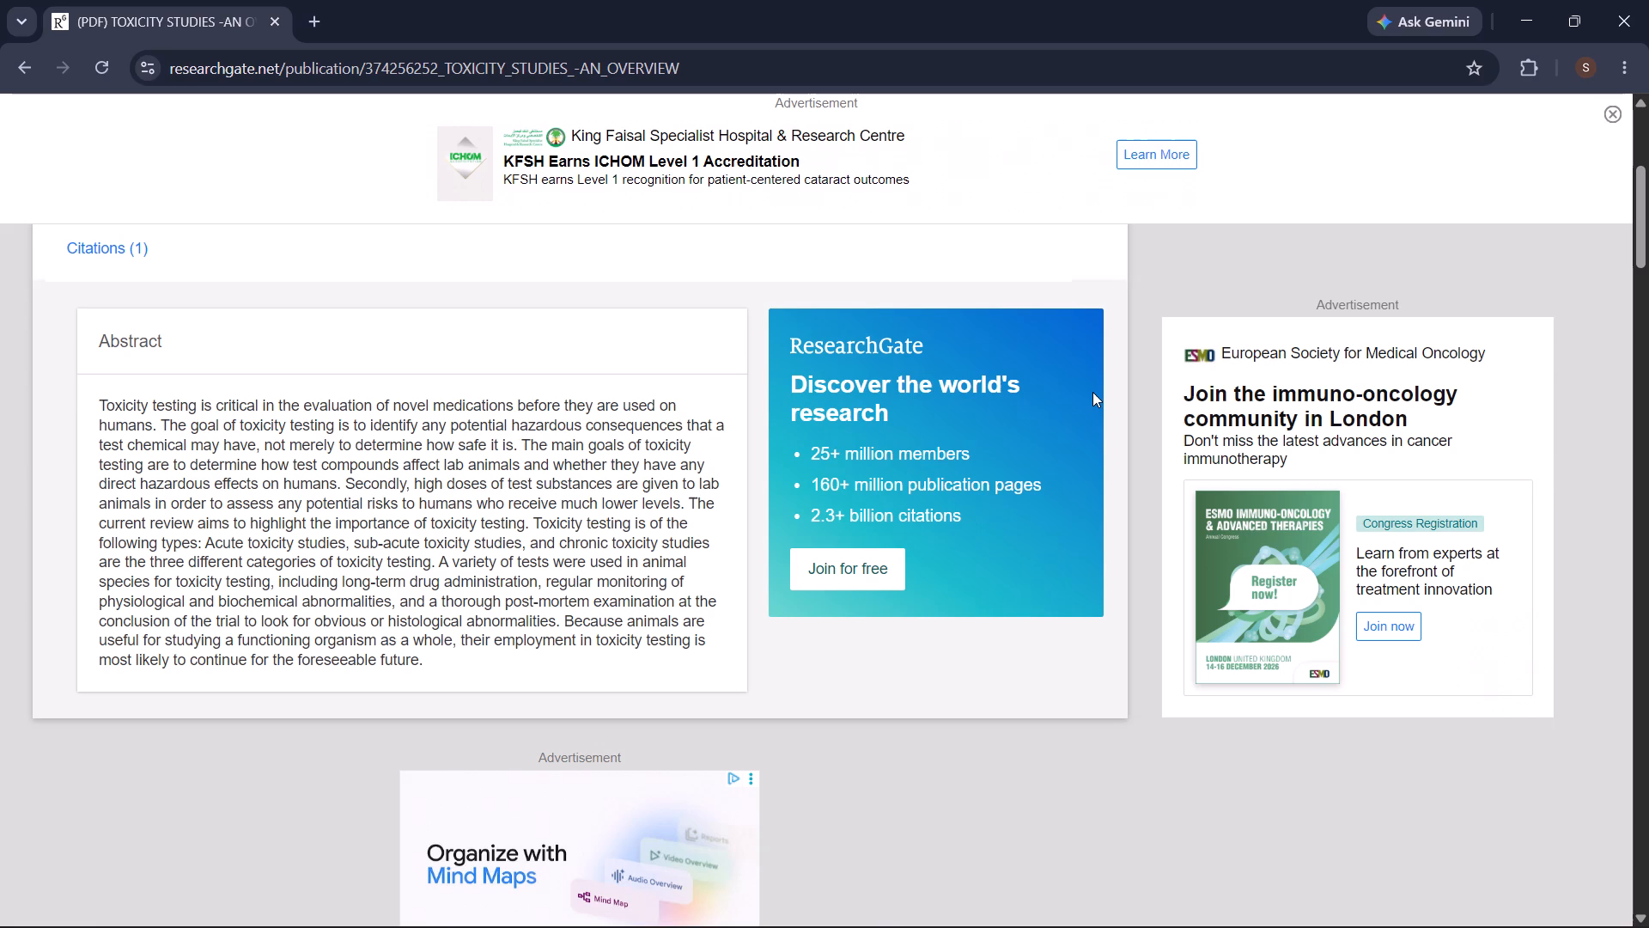
{"action": "left_click", "coordinate": [28, 60]}
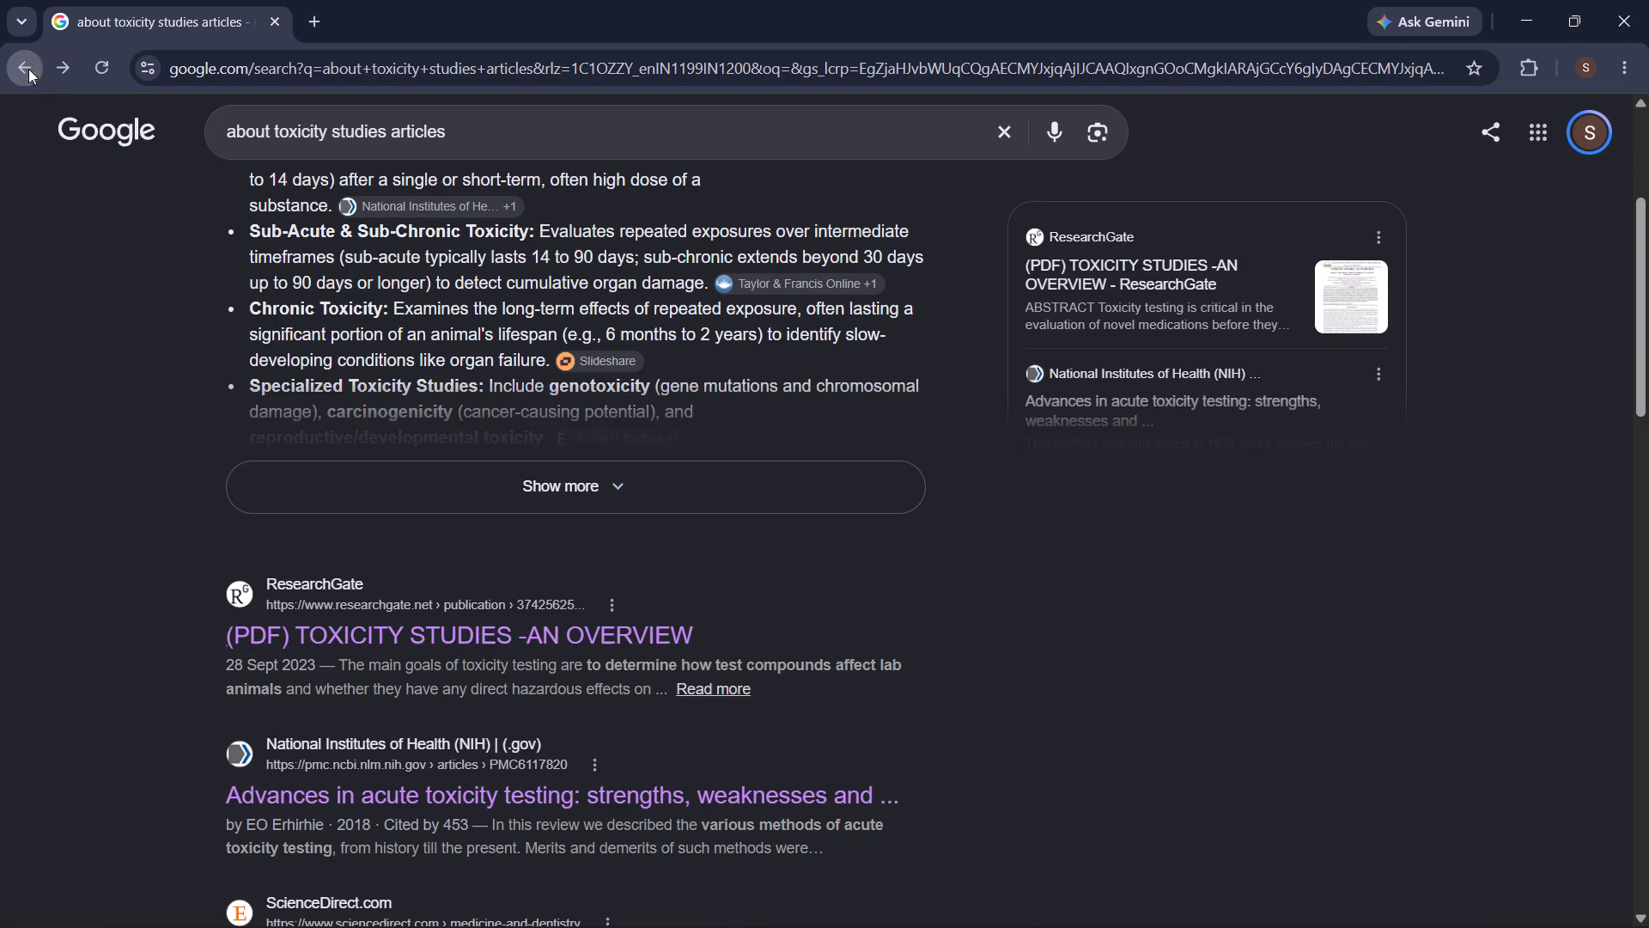
Open the Taylor & Francis article "Comprehensive analysis of the toxicity-related findings", skim its introduction and methods, and return to the results.
{"action": "scroll", "coordinate": [587, 924], "scroll_direction": "down", "scroll_amount": 3}
{"action": "scroll", "coordinate": [549, 691], "scroll_direction": "down", "scroll_amount": 4}
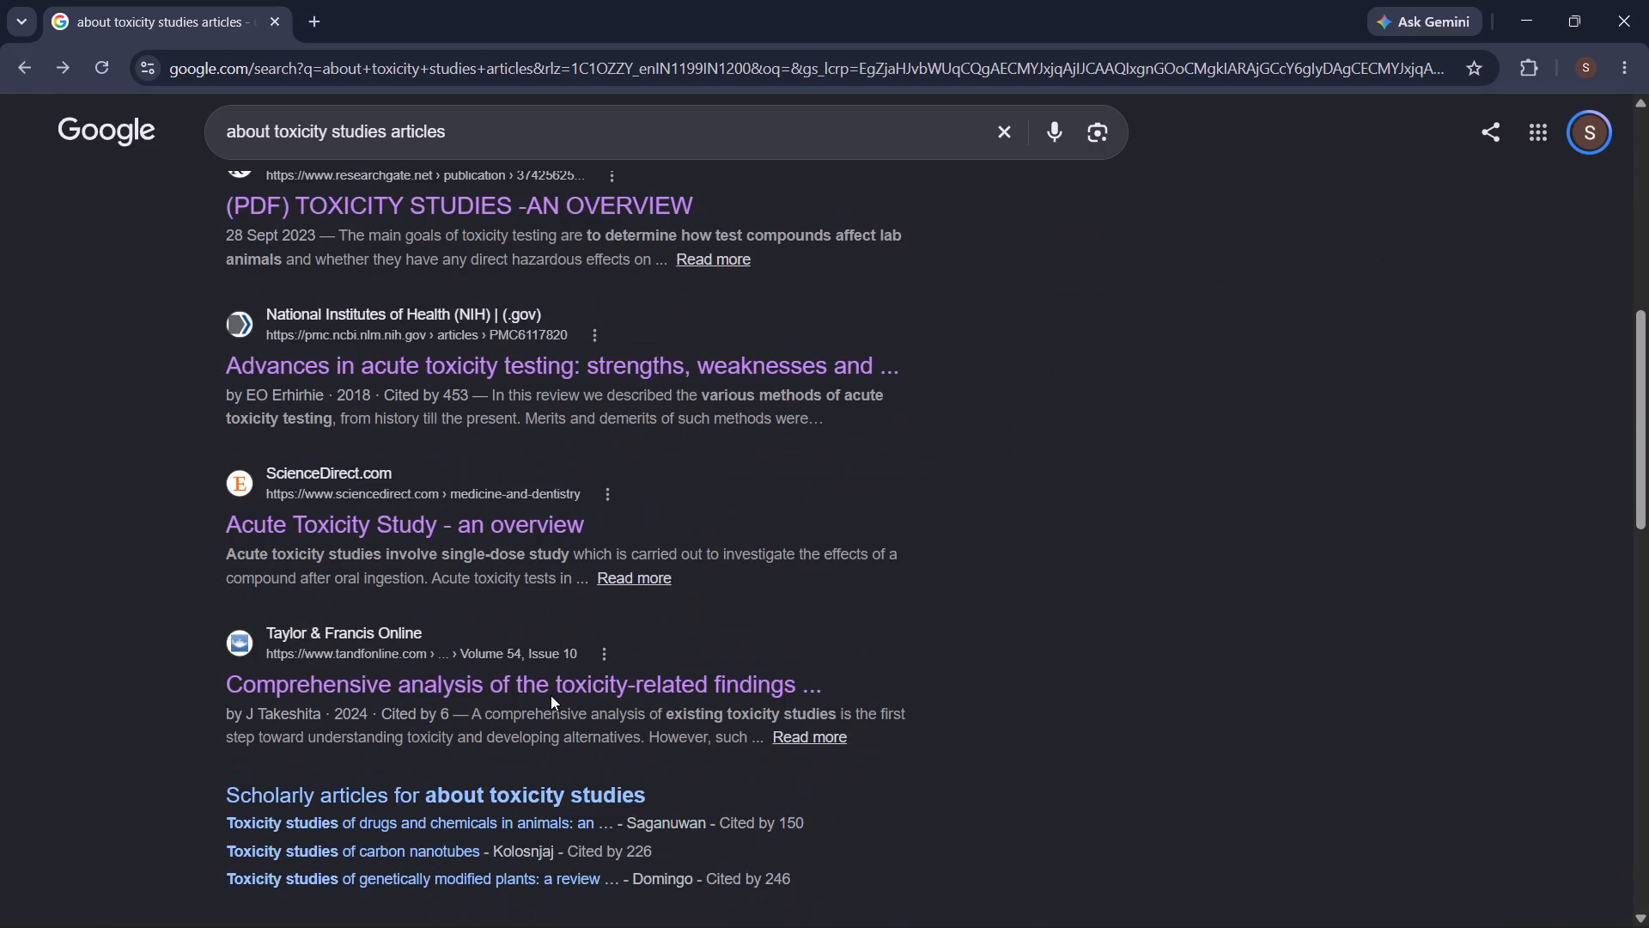
{"action": "scroll", "coordinate": [551, 695], "scroll_direction": "down", "scroll_amount": 2}
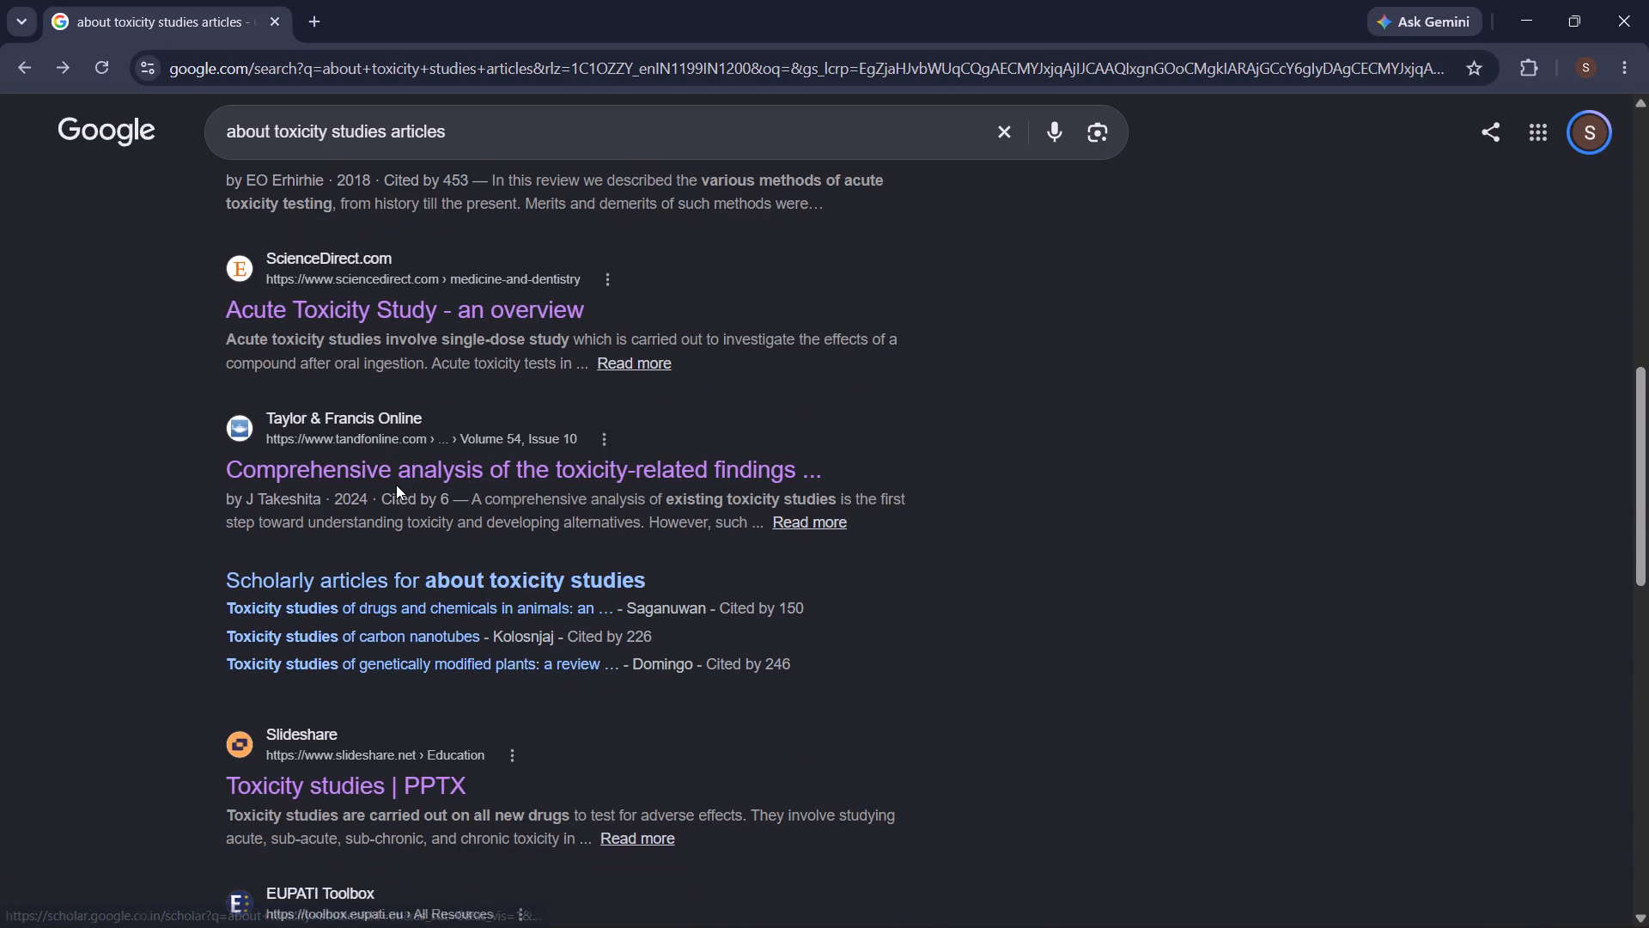
{"action": "left_click", "coordinate": [340, 464]}
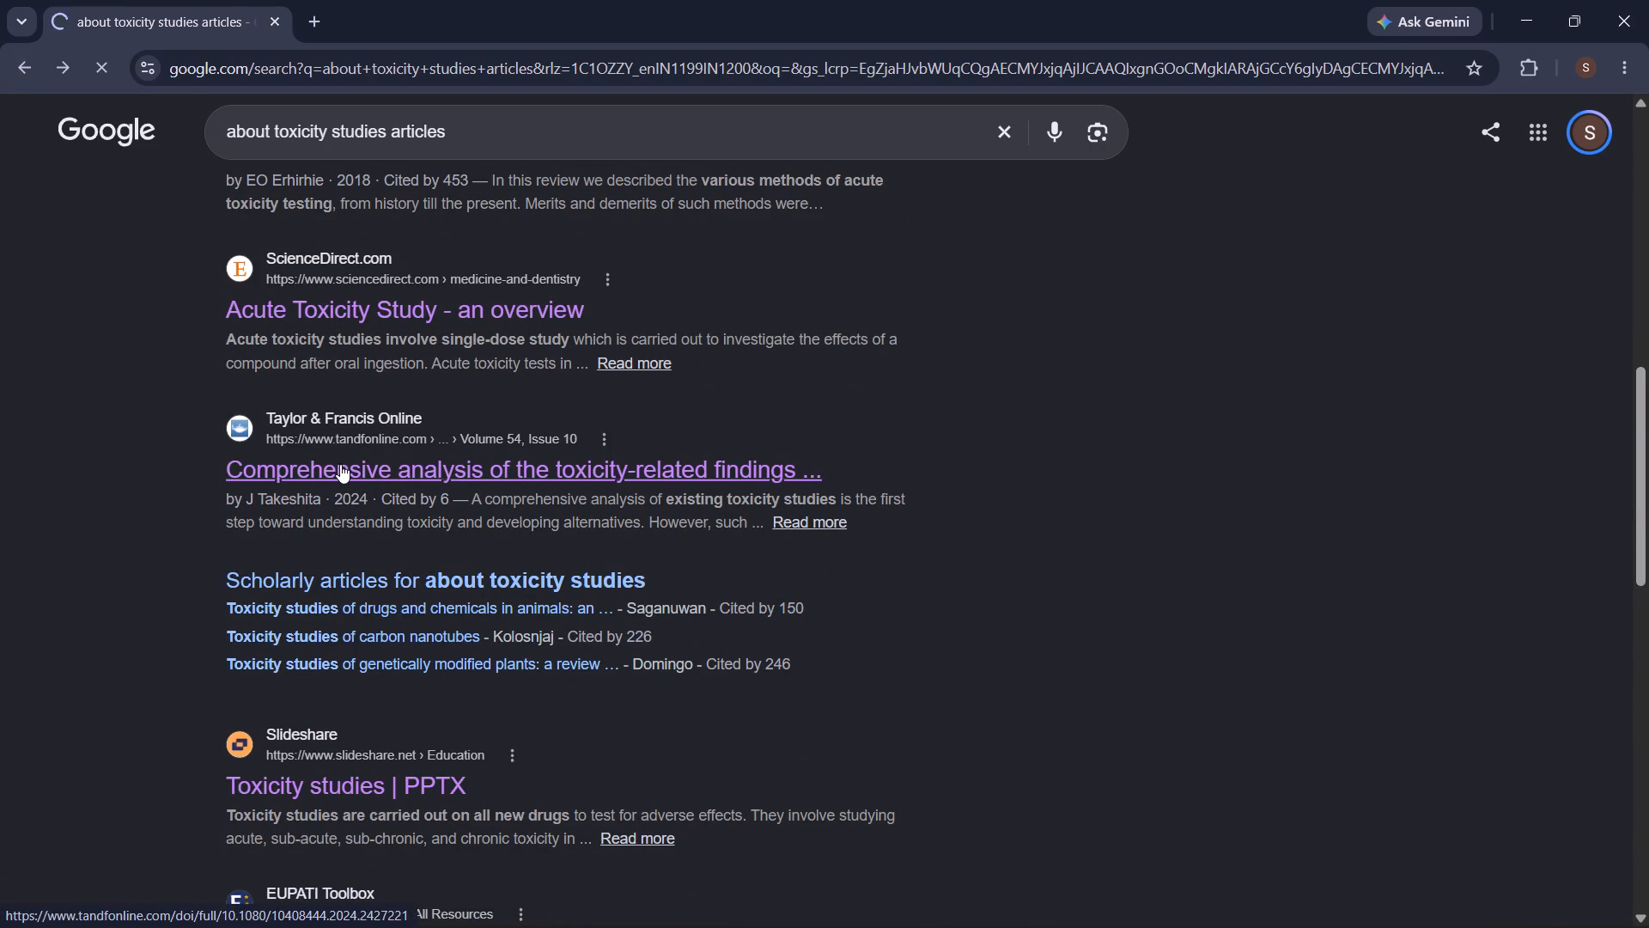
{"action": "scroll", "coordinate": [386, 497], "scroll_direction": "down", "scroll_amount": 20}
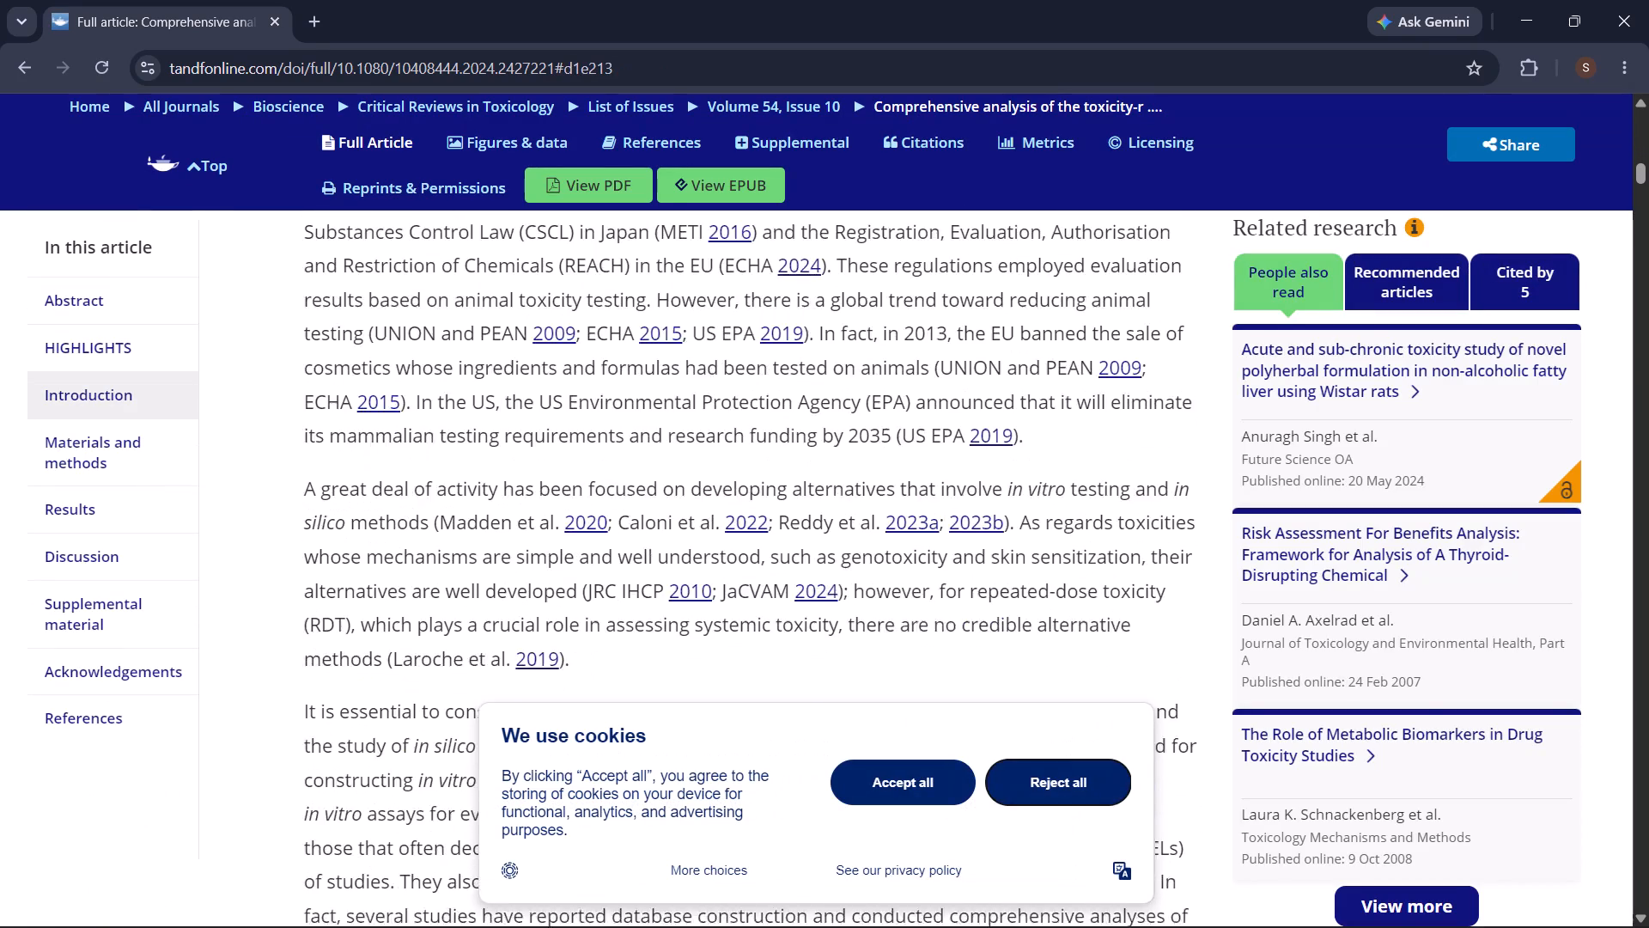
{"action": "scroll", "coordinate": [419, 509], "scroll_direction": "down", "scroll_amount": 13}
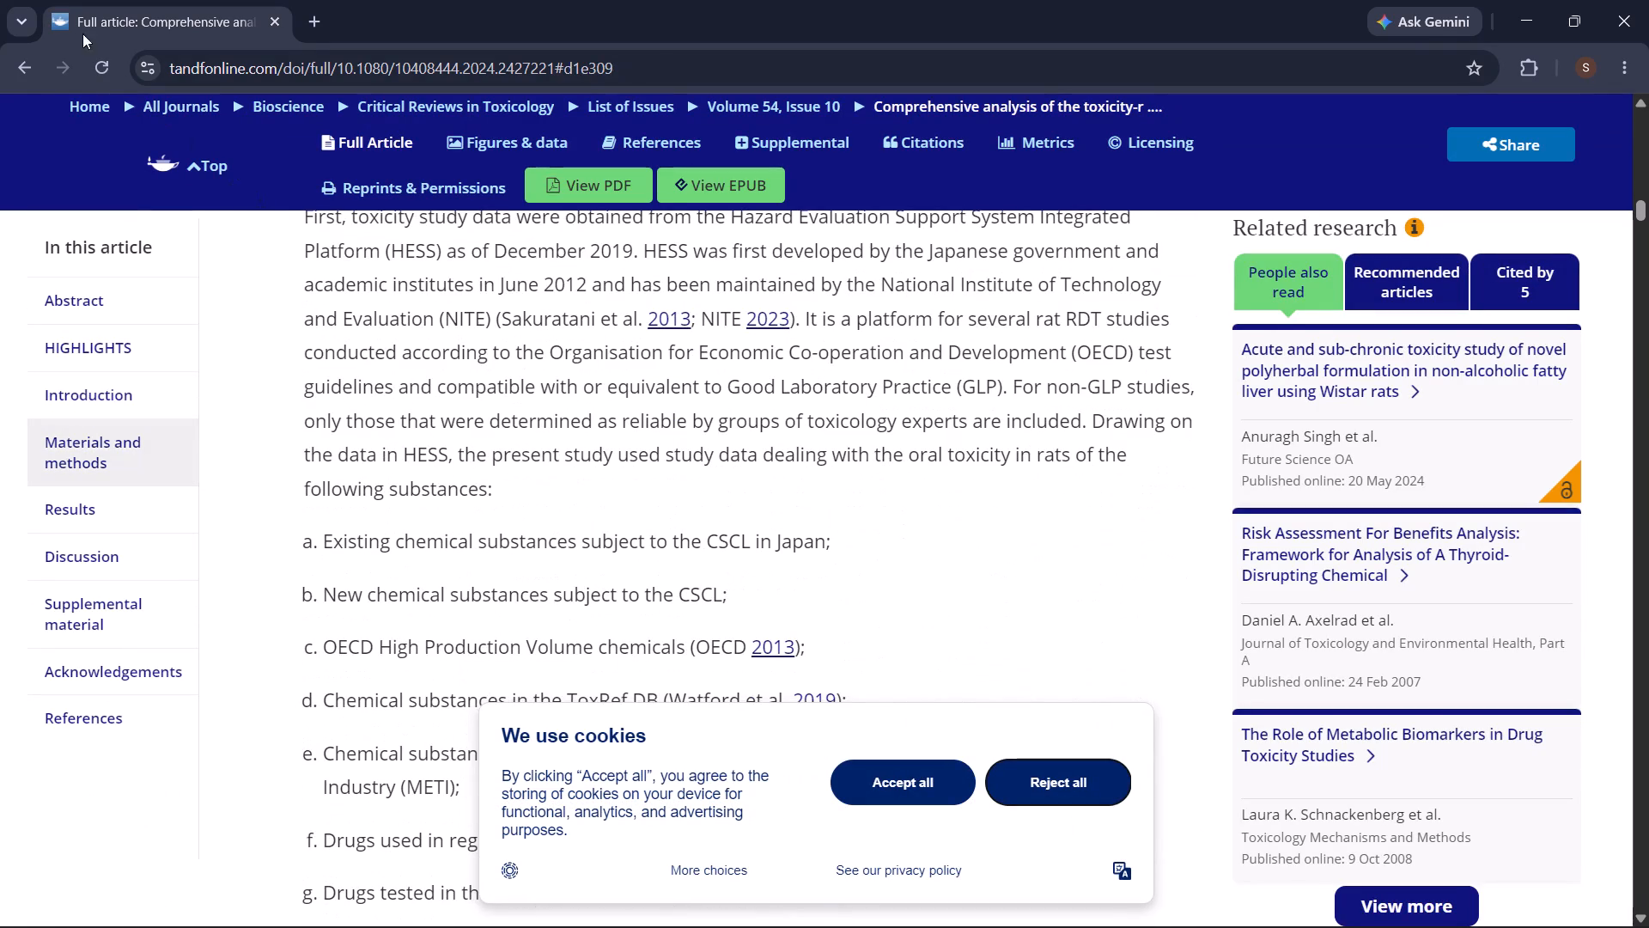
{"action": "left_click", "coordinate": [34, 65]}
Open the EUPATI Toolbox article "General toxicity studies", read through its sections on each study type, and return to the results.
{"action": "scroll", "coordinate": [117, 250], "scroll_direction": "down", "scroll_amount": 3}
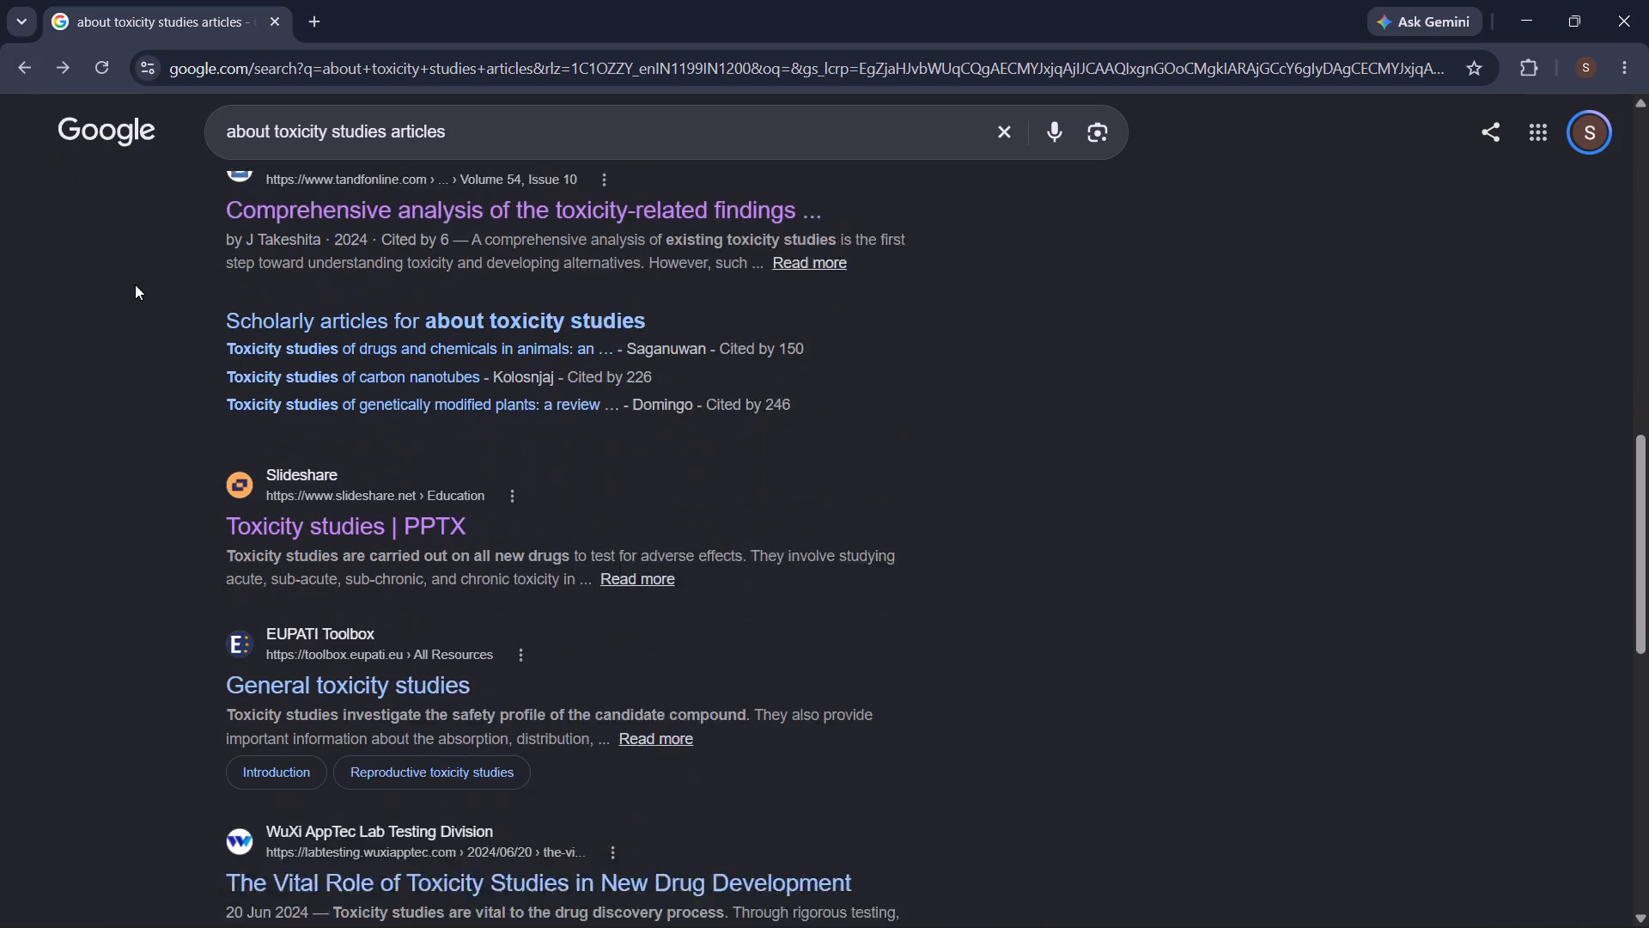
{"action": "scroll", "coordinate": [135, 284], "scroll_direction": "down", "scroll_amount": 1}
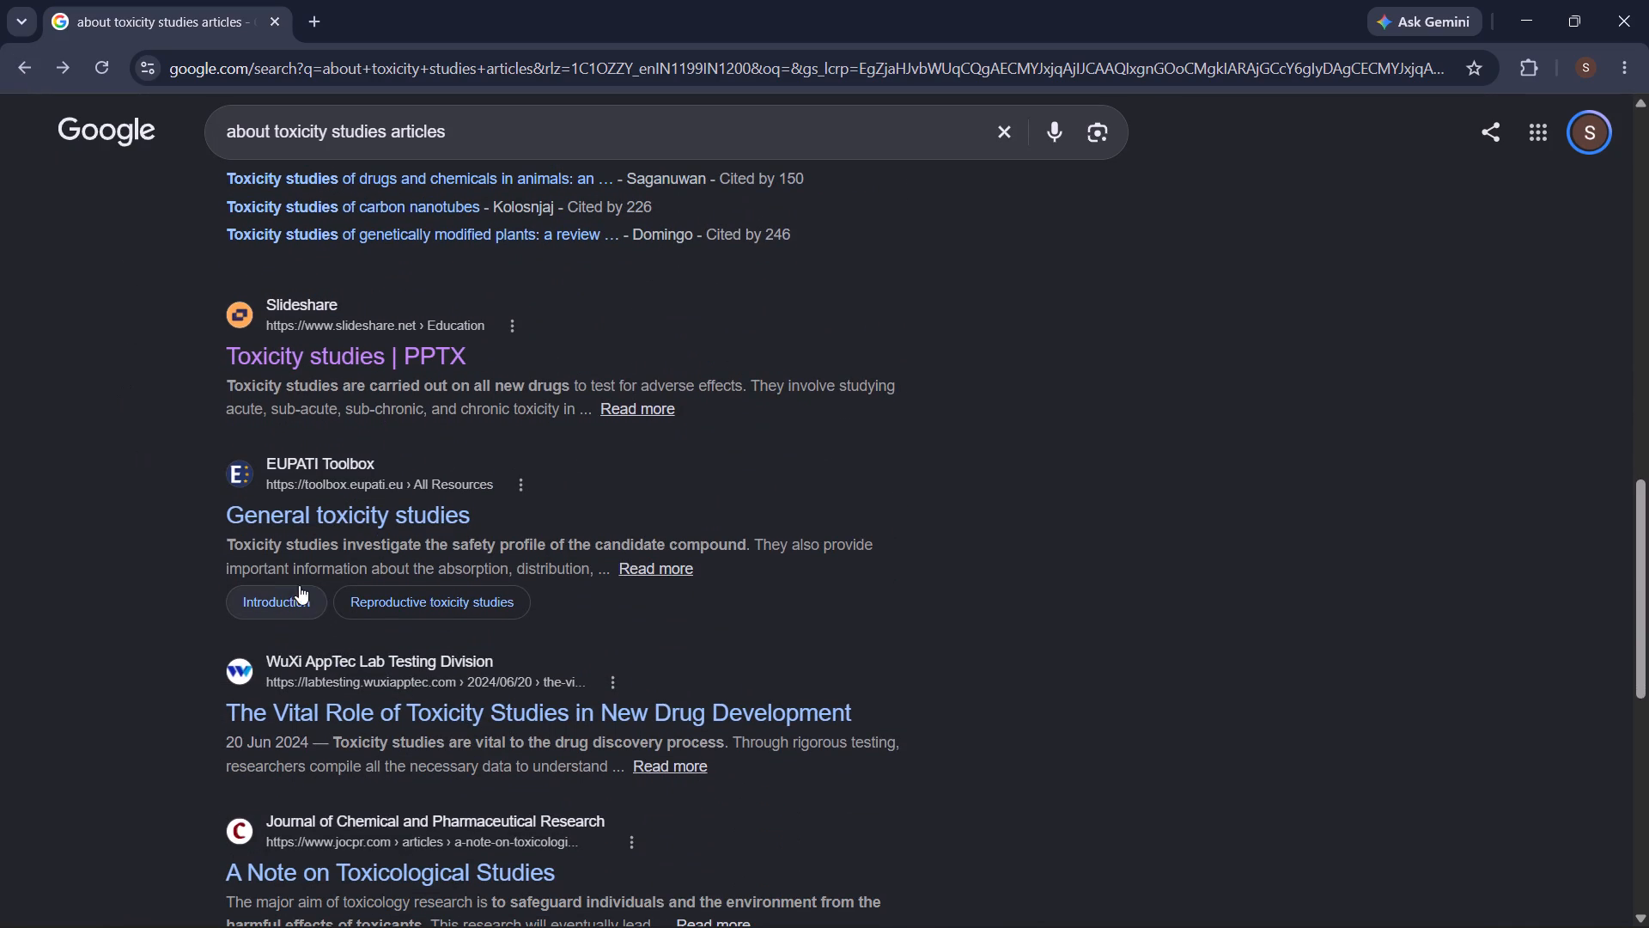
{"action": "left_click", "coordinate": [350, 525]}
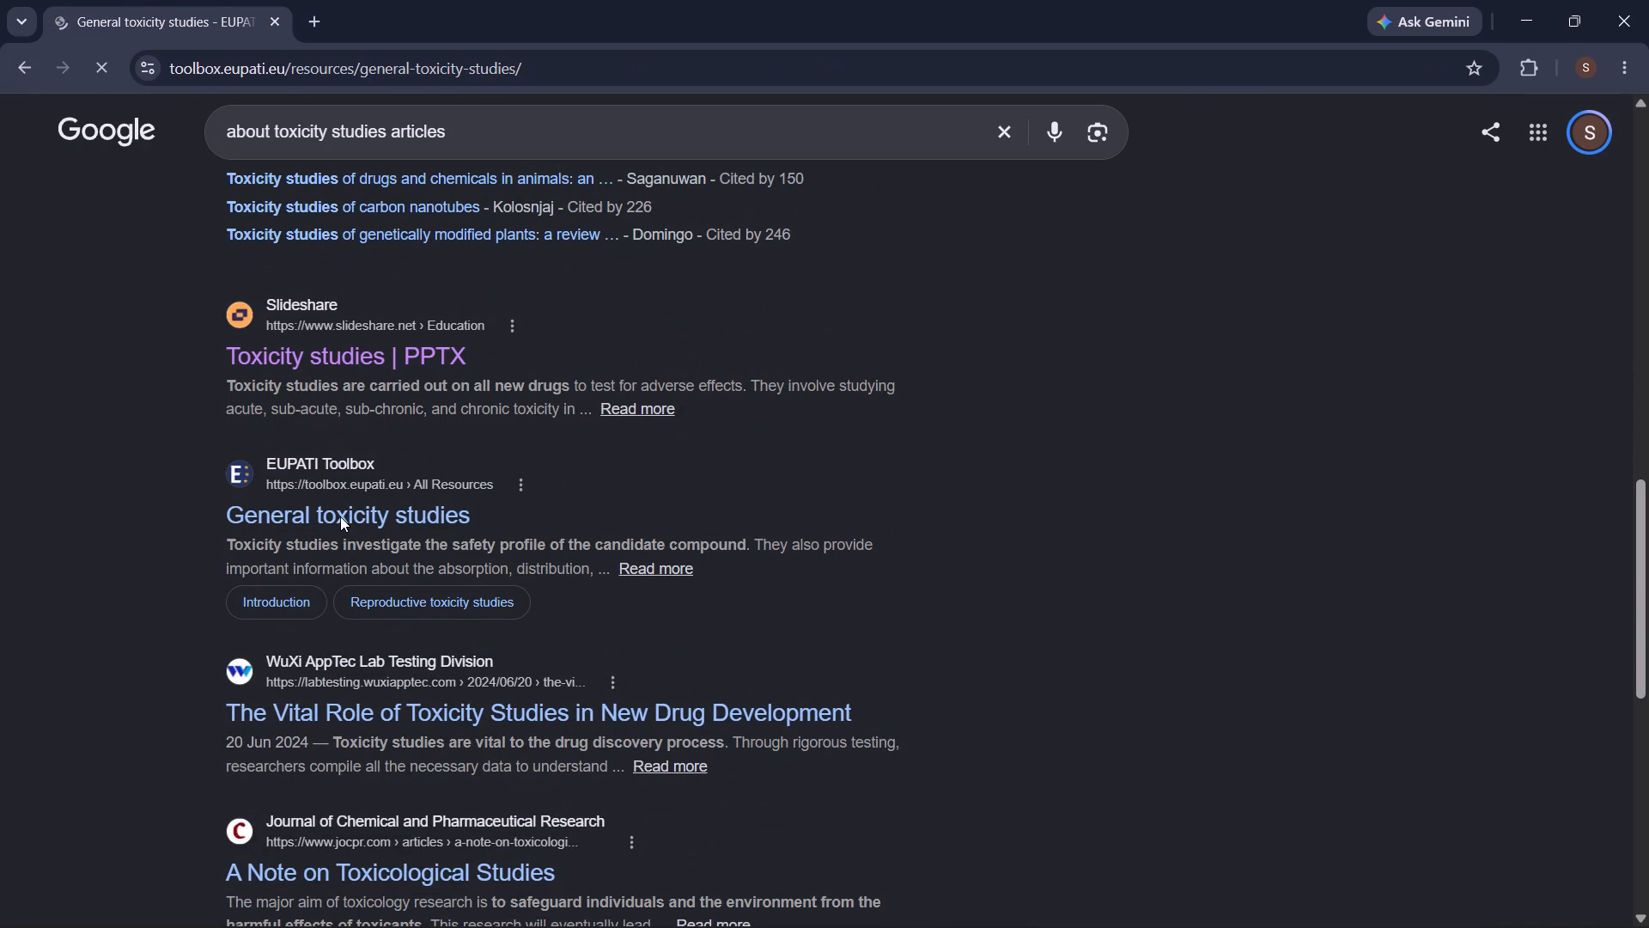
{"action": "scroll", "coordinate": [340, 508], "scroll_direction": "down", "scroll_amount": 5}
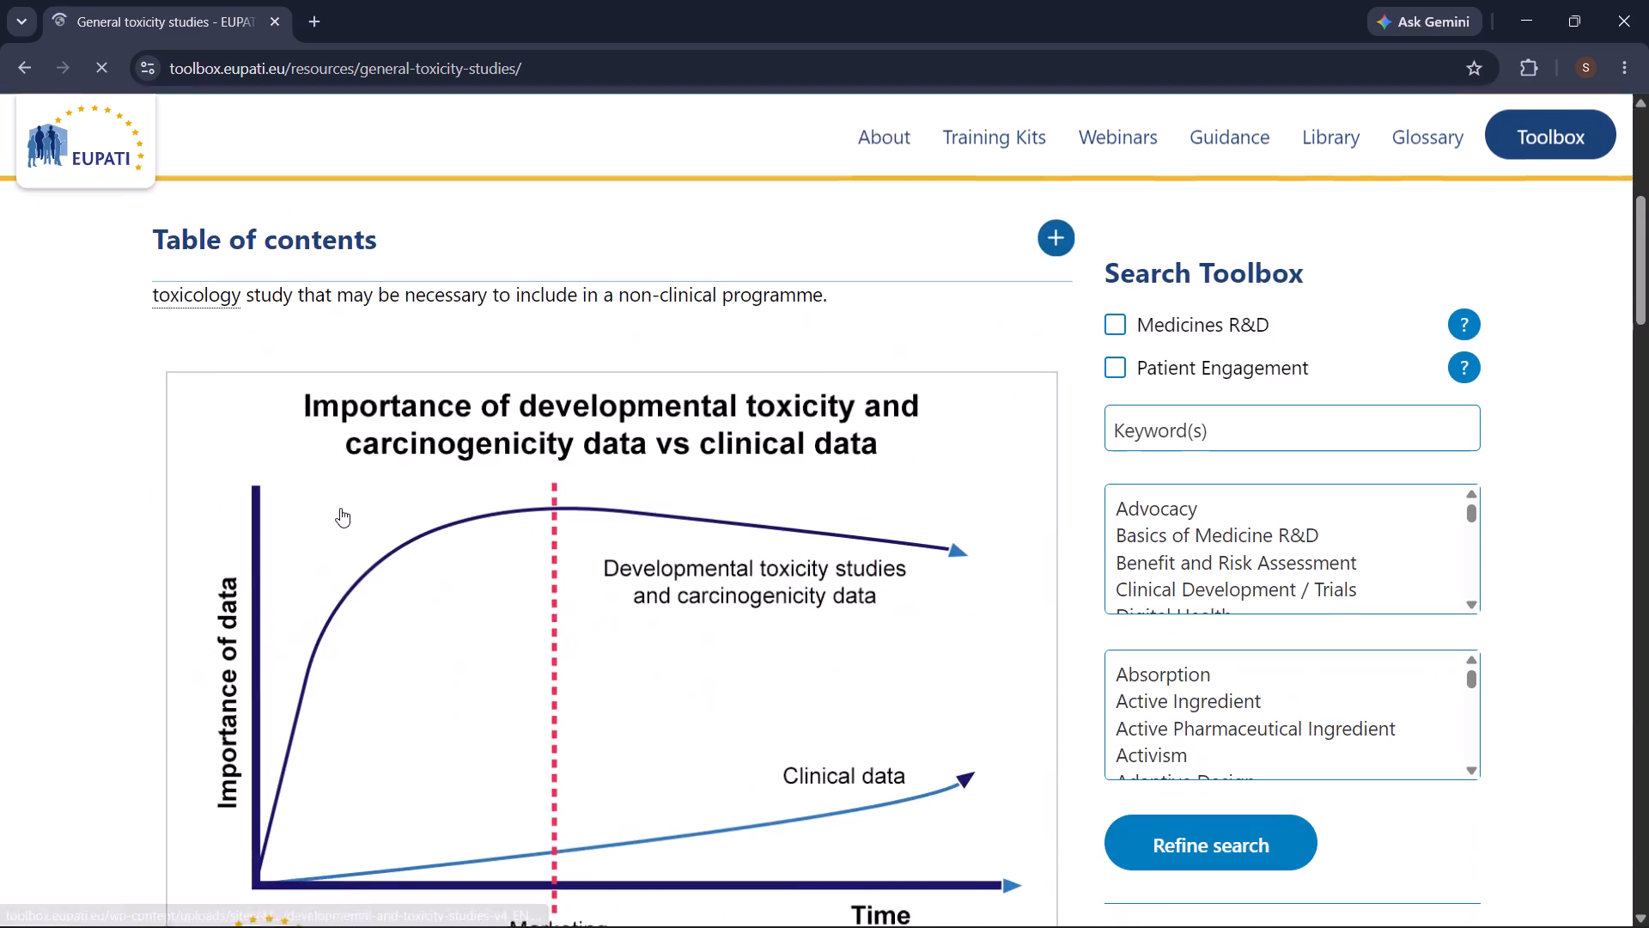
{"action": "scroll", "coordinate": [338, 525], "scroll_direction": "down", "scroll_amount": 9}
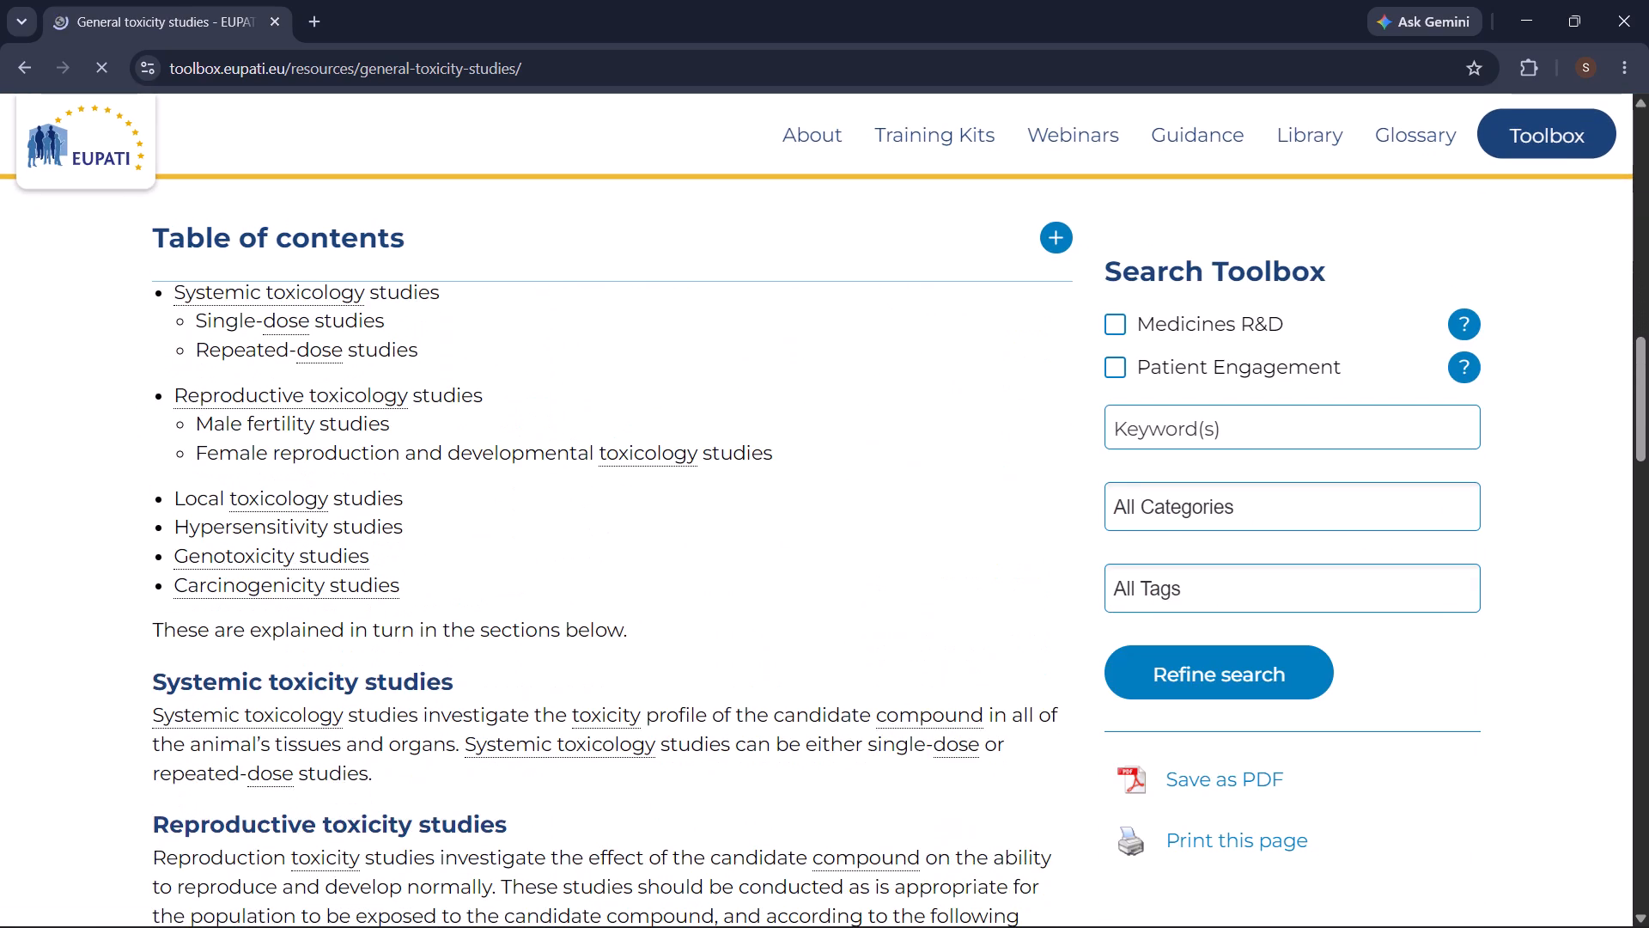
{"action": "scroll", "coordinate": [347, 542], "scroll_direction": "down", "scroll_amount": 7}
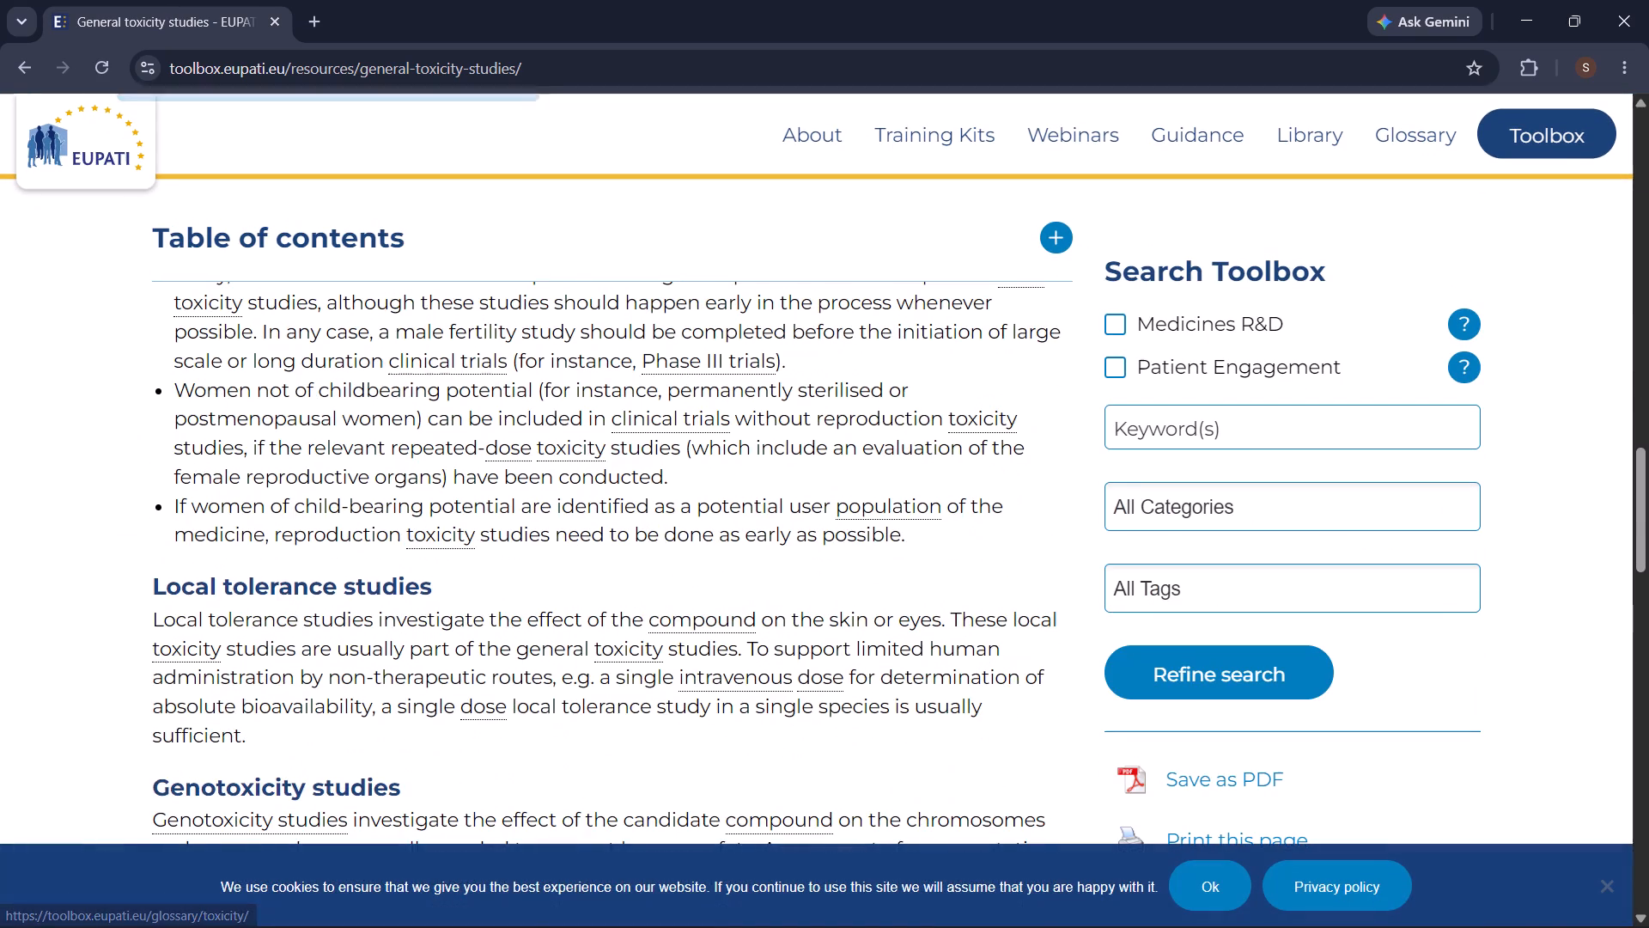
{"action": "scroll", "coordinate": [345, 537], "scroll_direction": "down", "scroll_amount": 7}
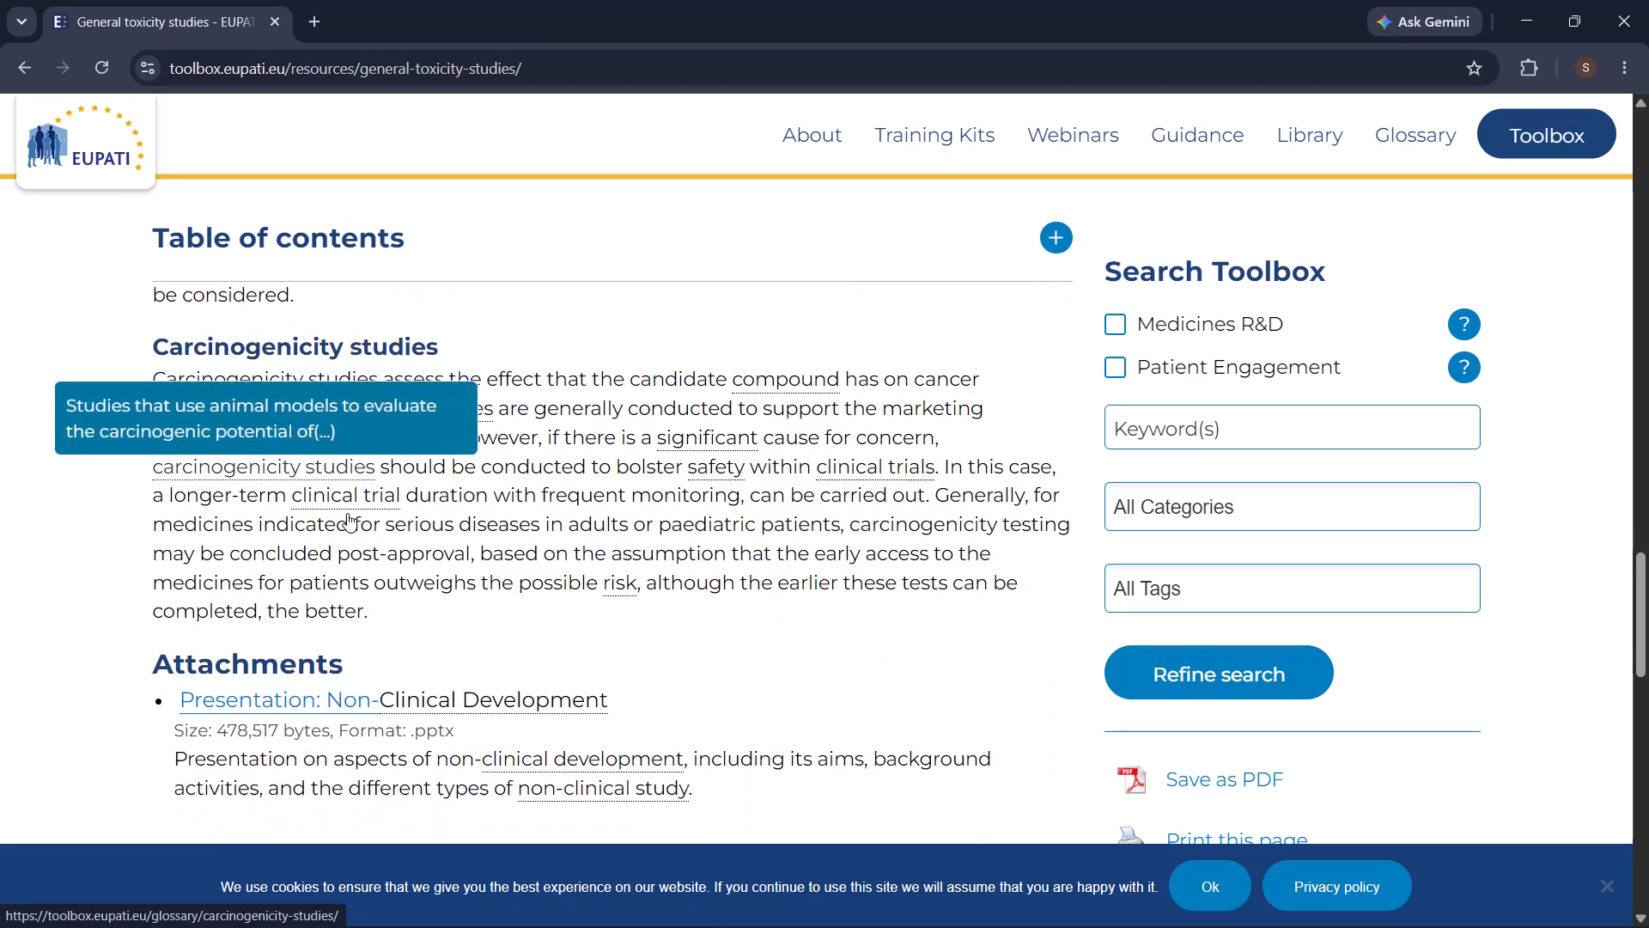
{"action": "scroll", "coordinate": [347, 513], "scroll_direction": "down", "scroll_amount": 15}
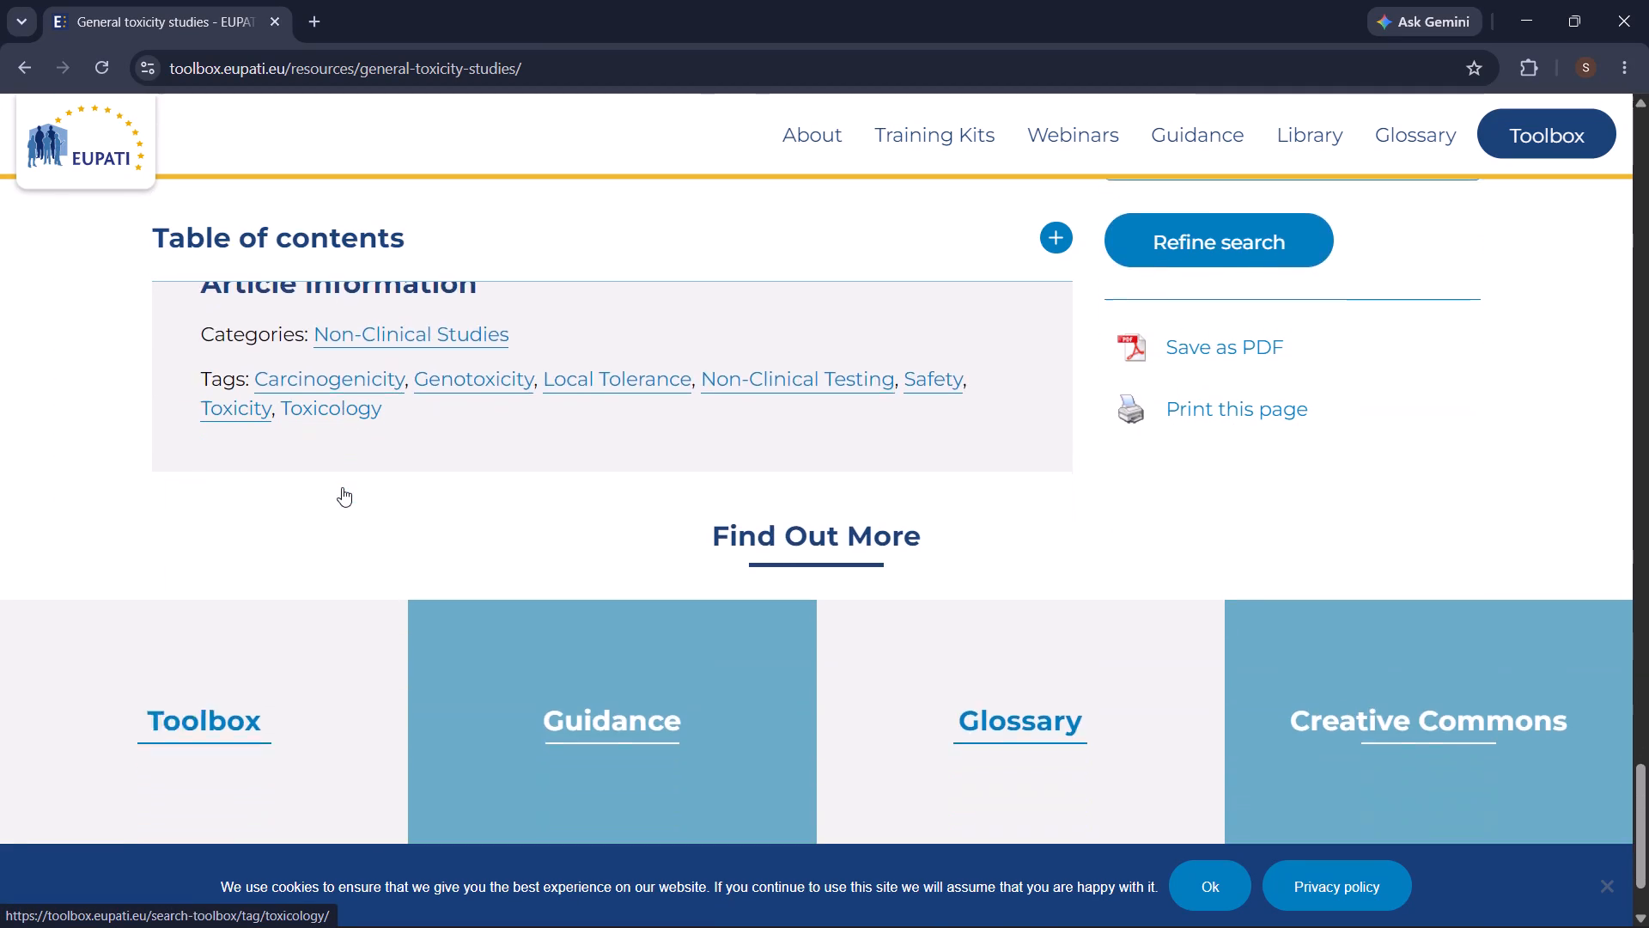
{"action": "scroll", "coordinate": [342, 487], "scroll_direction": "down", "scroll_amount": 5}
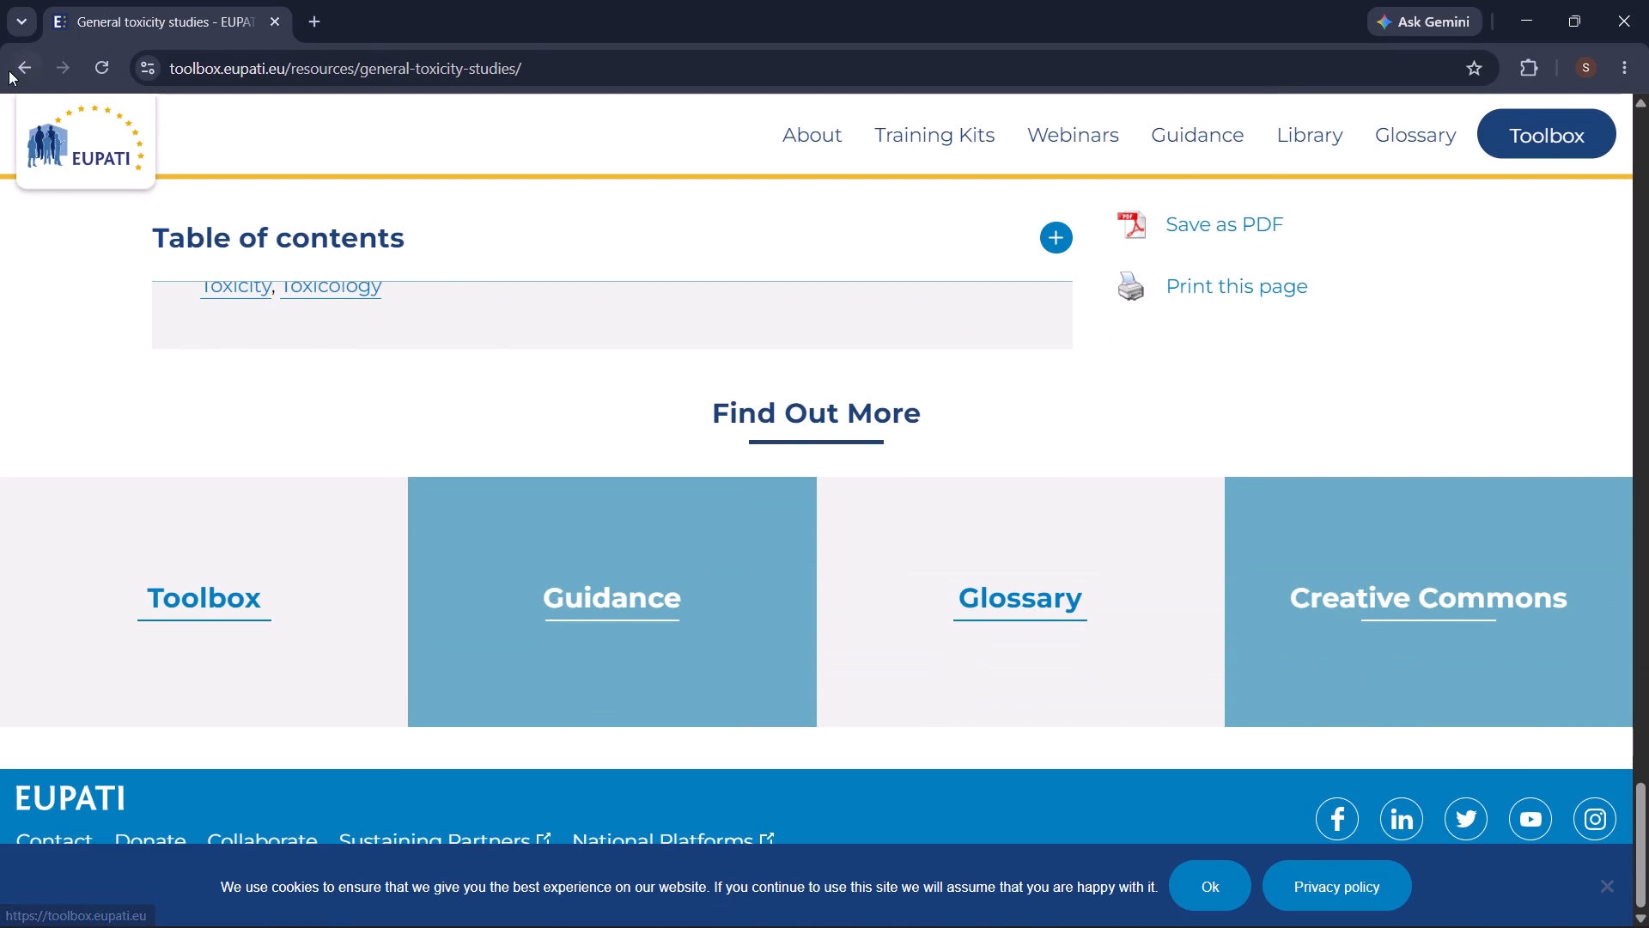
{"action": "left_click", "coordinate": [10, 70]}
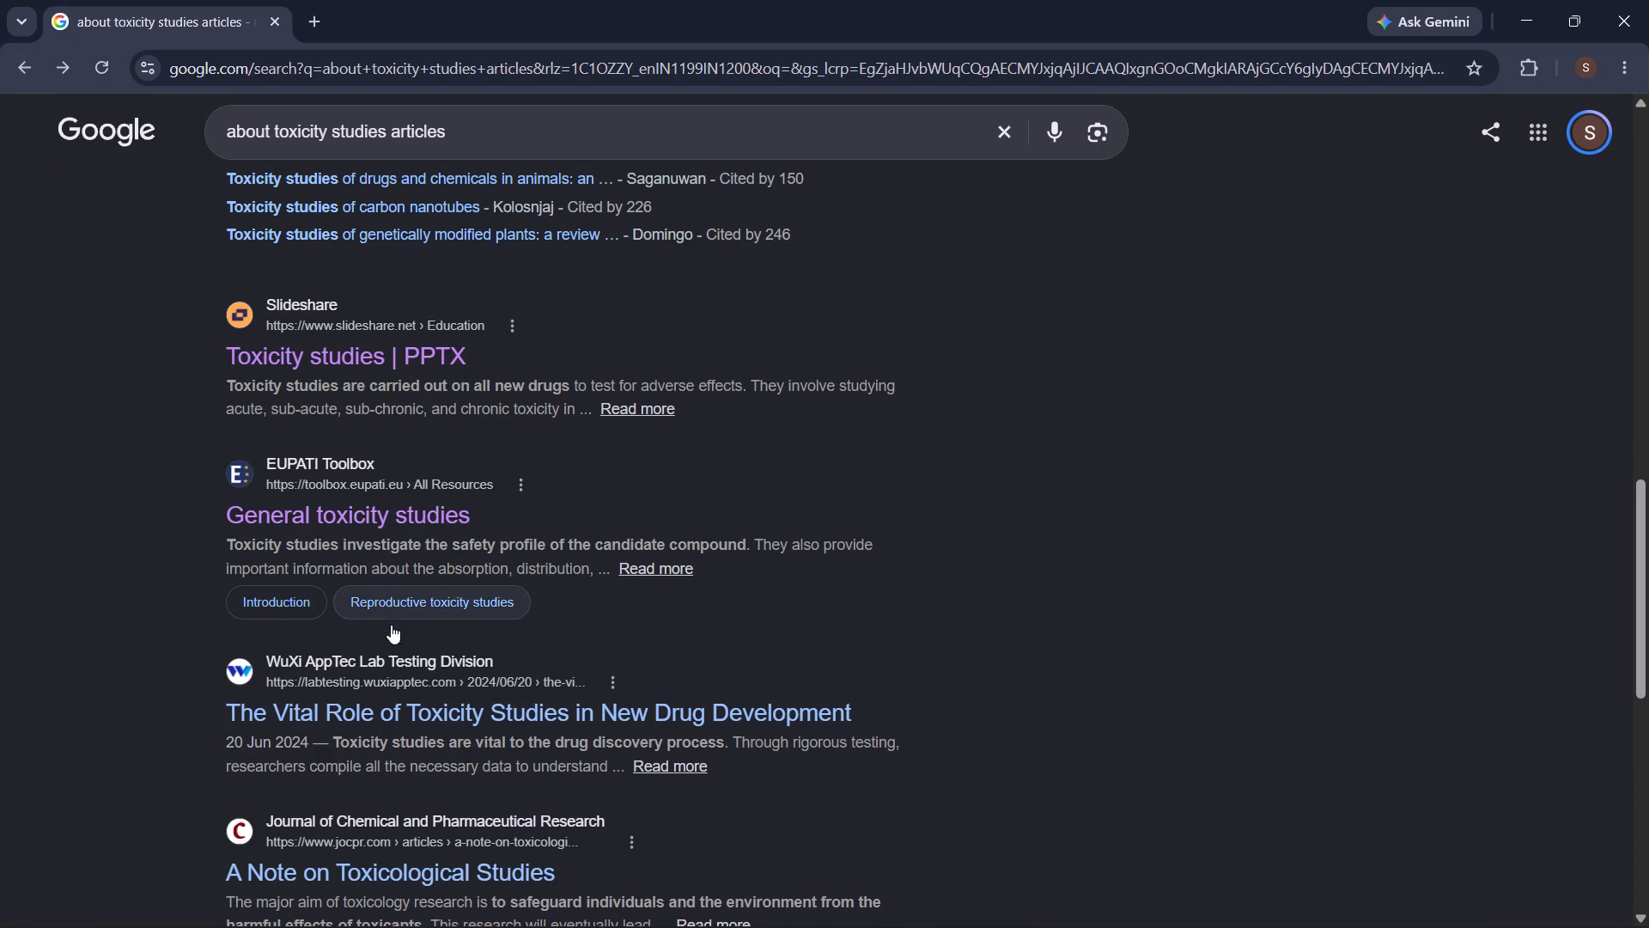
Open the WuXi AppTec article "The Vital Role of Toxicity Studies in New Drug Development", skim it, and return to the results.
{"action": "left_click", "coordinate": [385, 713]}
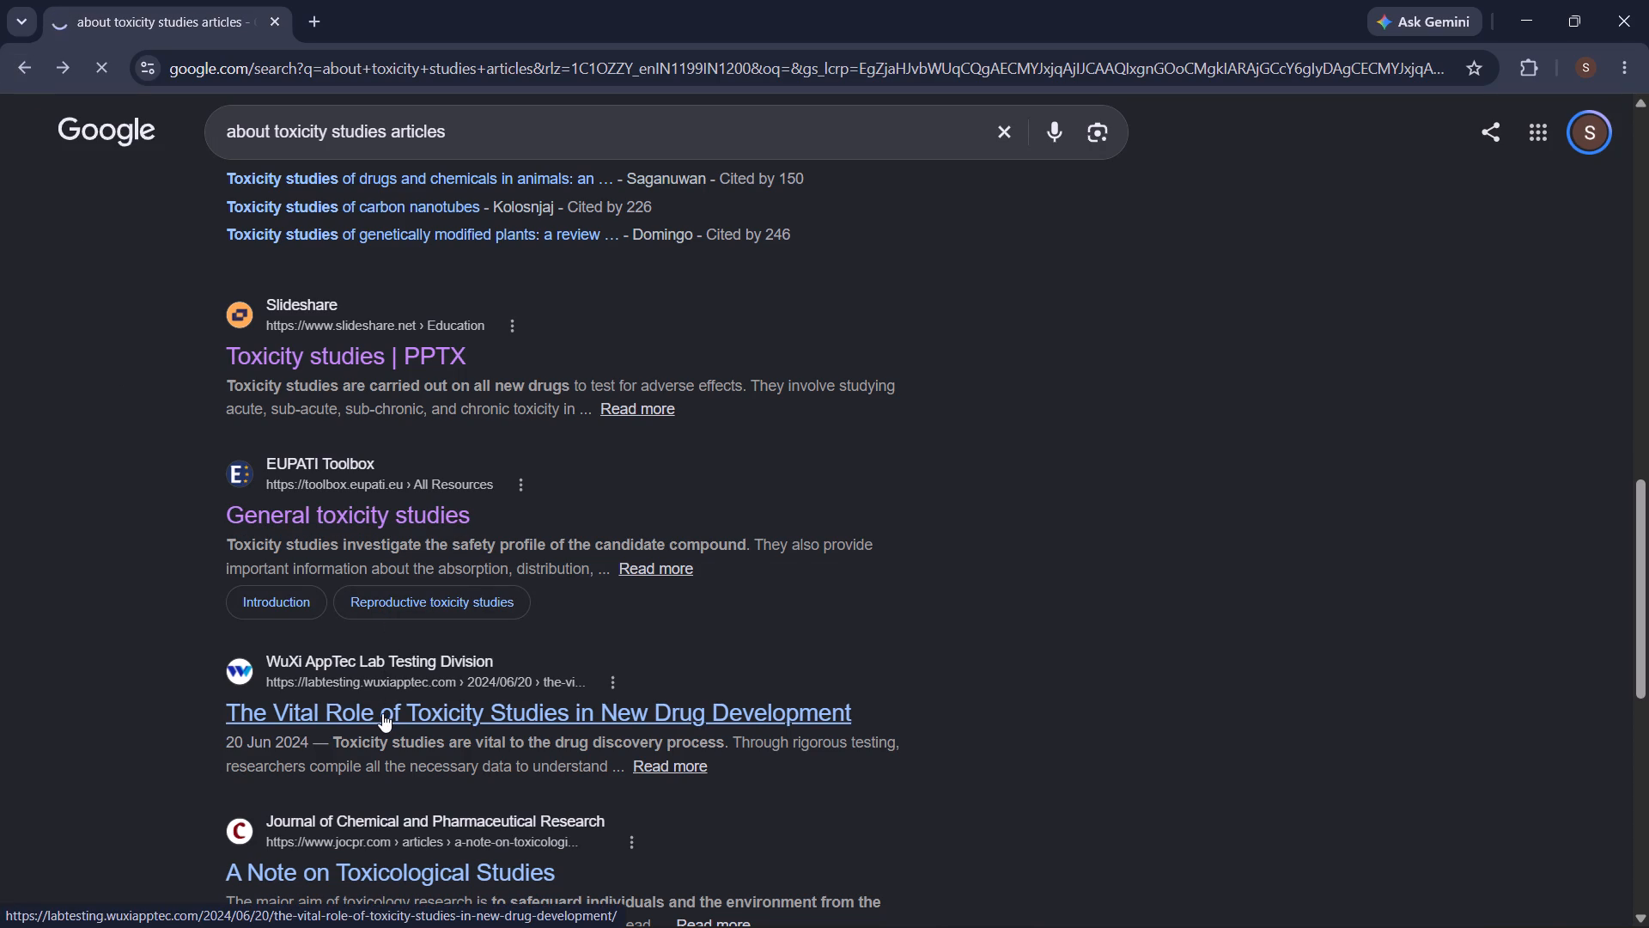
{"action": "scroll", "coordinate": [382, 713], "scroll_direction": "down", "scroll_amount": 1}
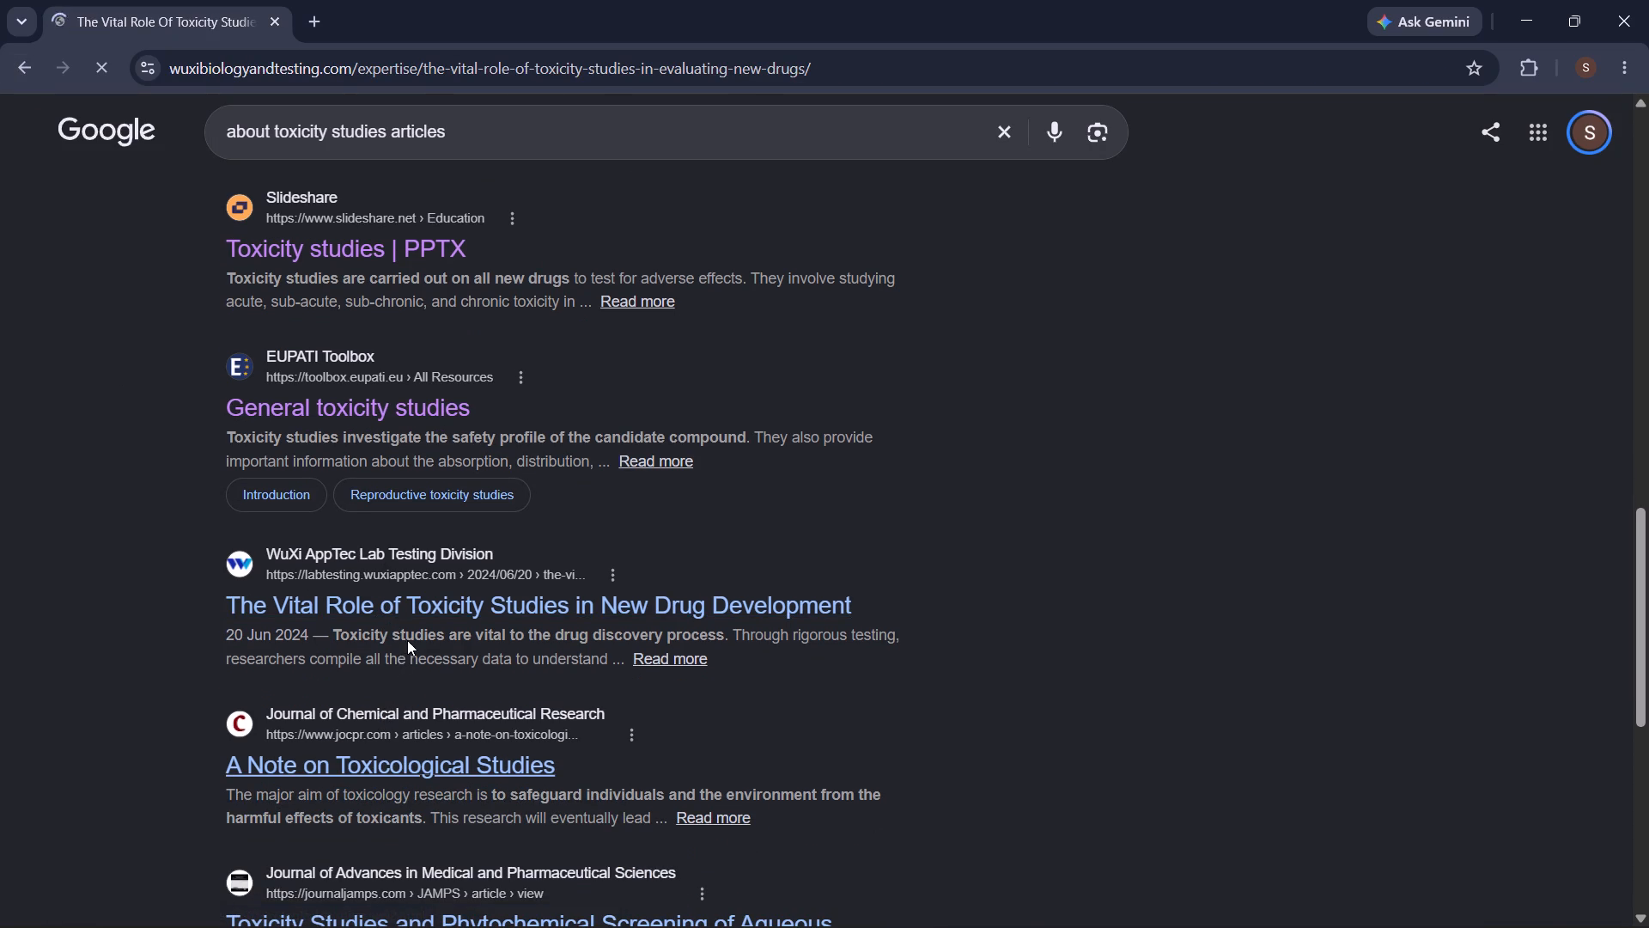
{"action": "scroll", "coordinate": [411, 621], "scroll_direction": "down", "scroll_amount": 13}
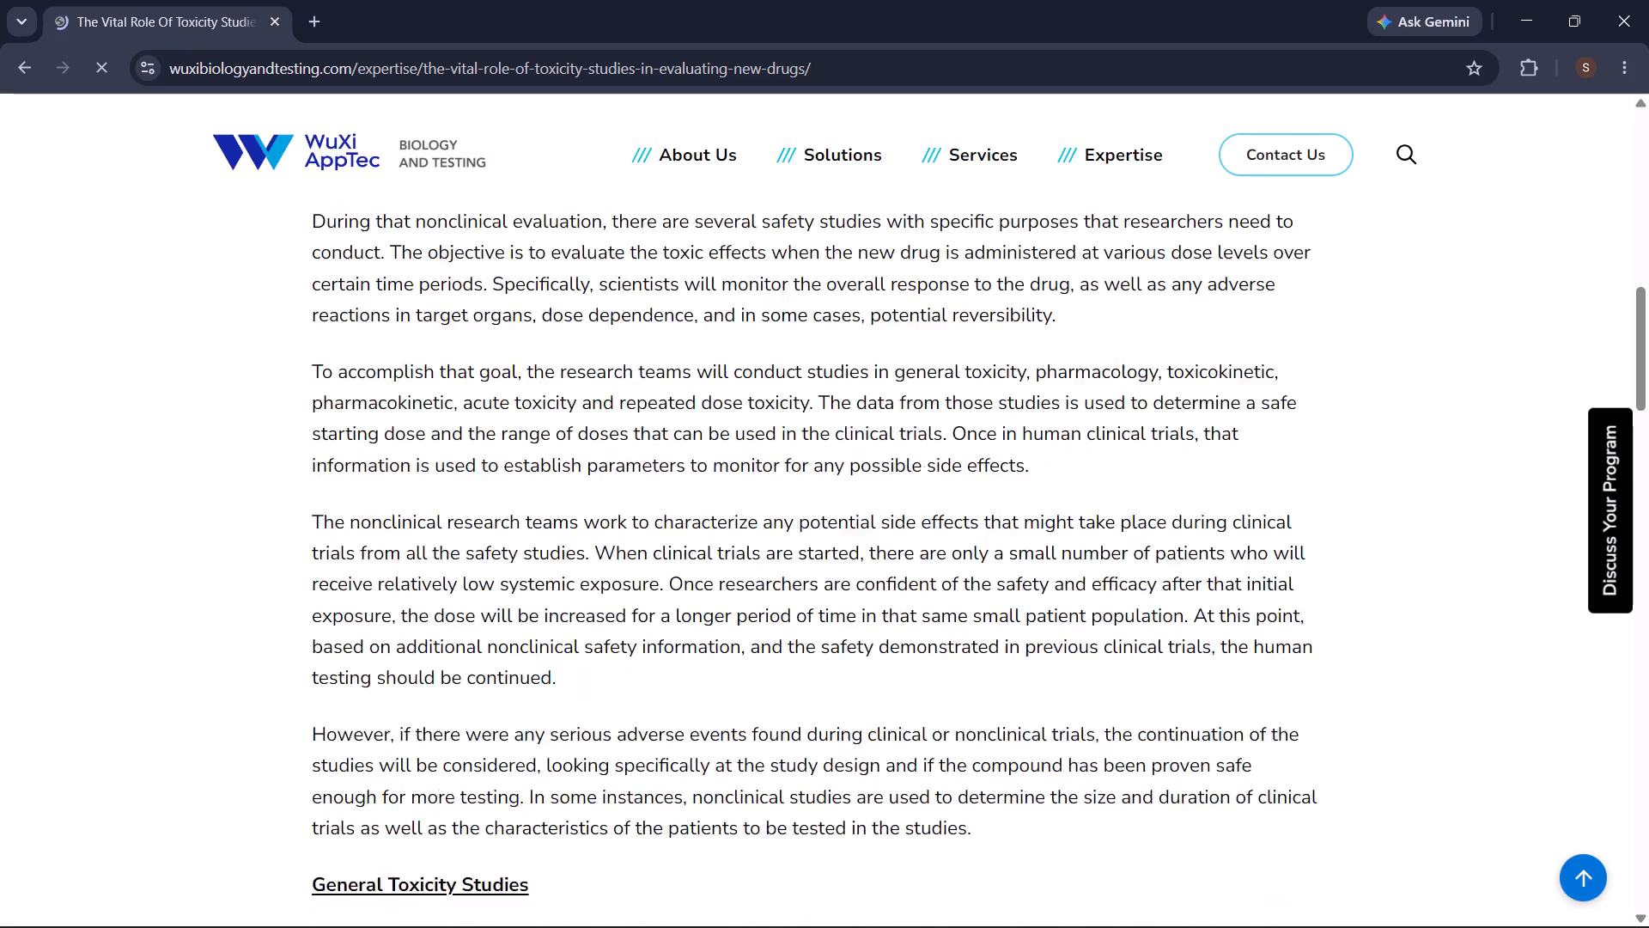
{"action": "scroll", "coordinate": [405, 600], "scroll_direction": "down", "scroll_amount": 17}
{"action": "scroll", "coordinate": [403, 591], "scroll_direction": "down", "scroll_amount": 14}
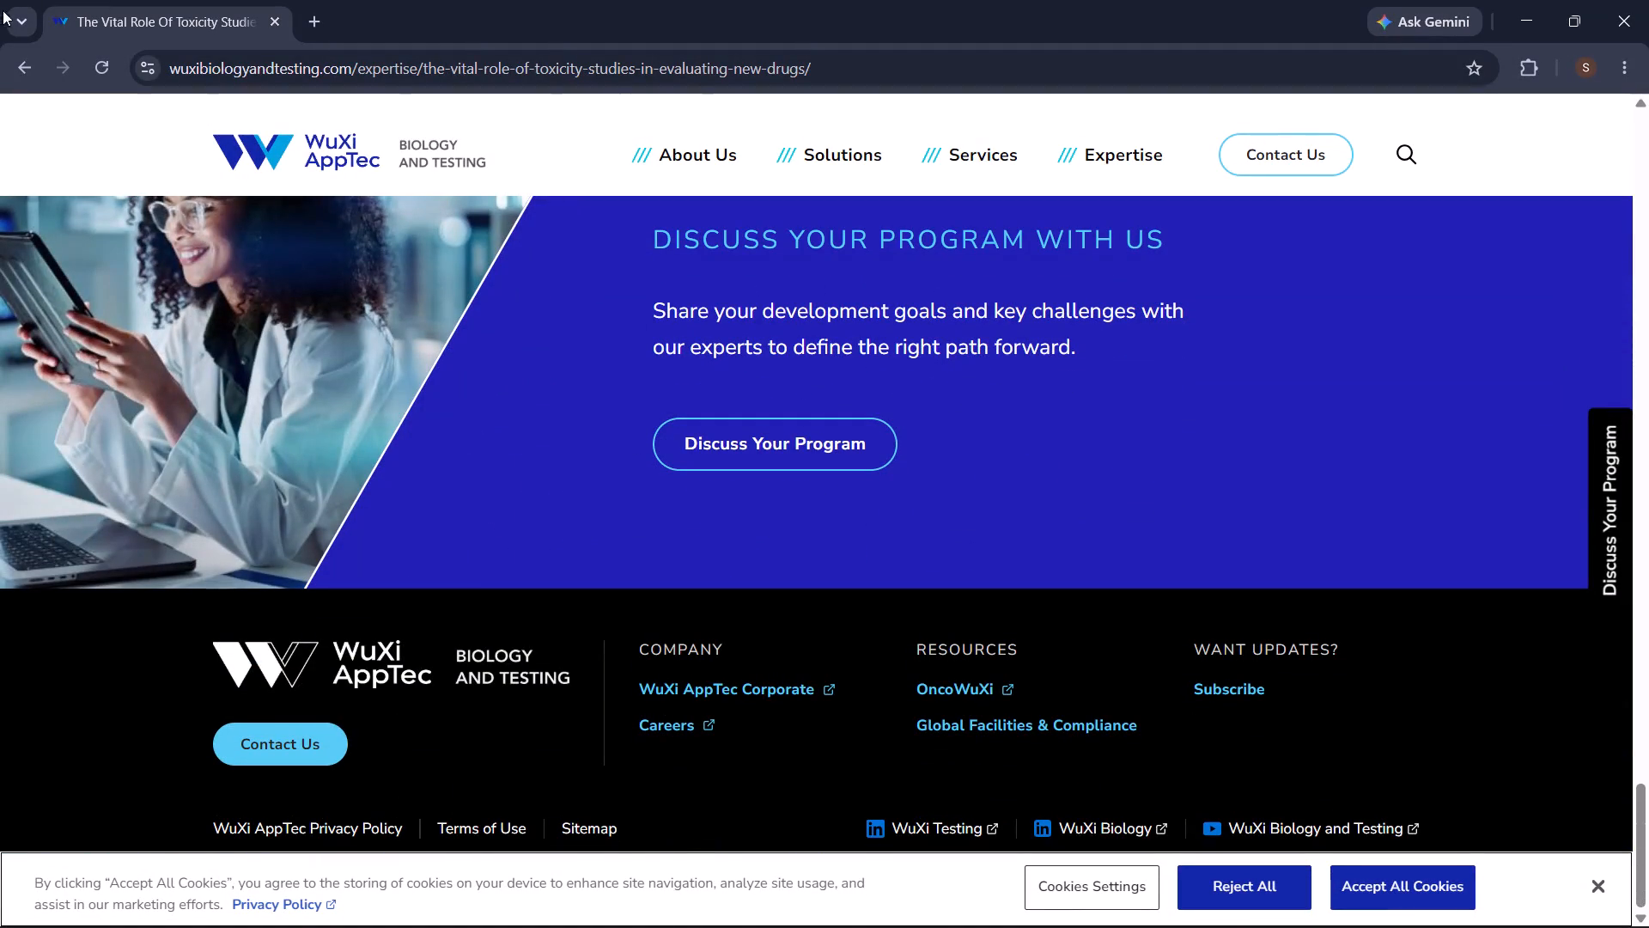
{"action": "left_click", "coordinate": [24, 74]}
Open the Slideshare presentation "Toxicity studies | PPTX" and look through its slides as far as the acute toxicity slide.
{"action": "left_click", "coordinate": [333, 271]}
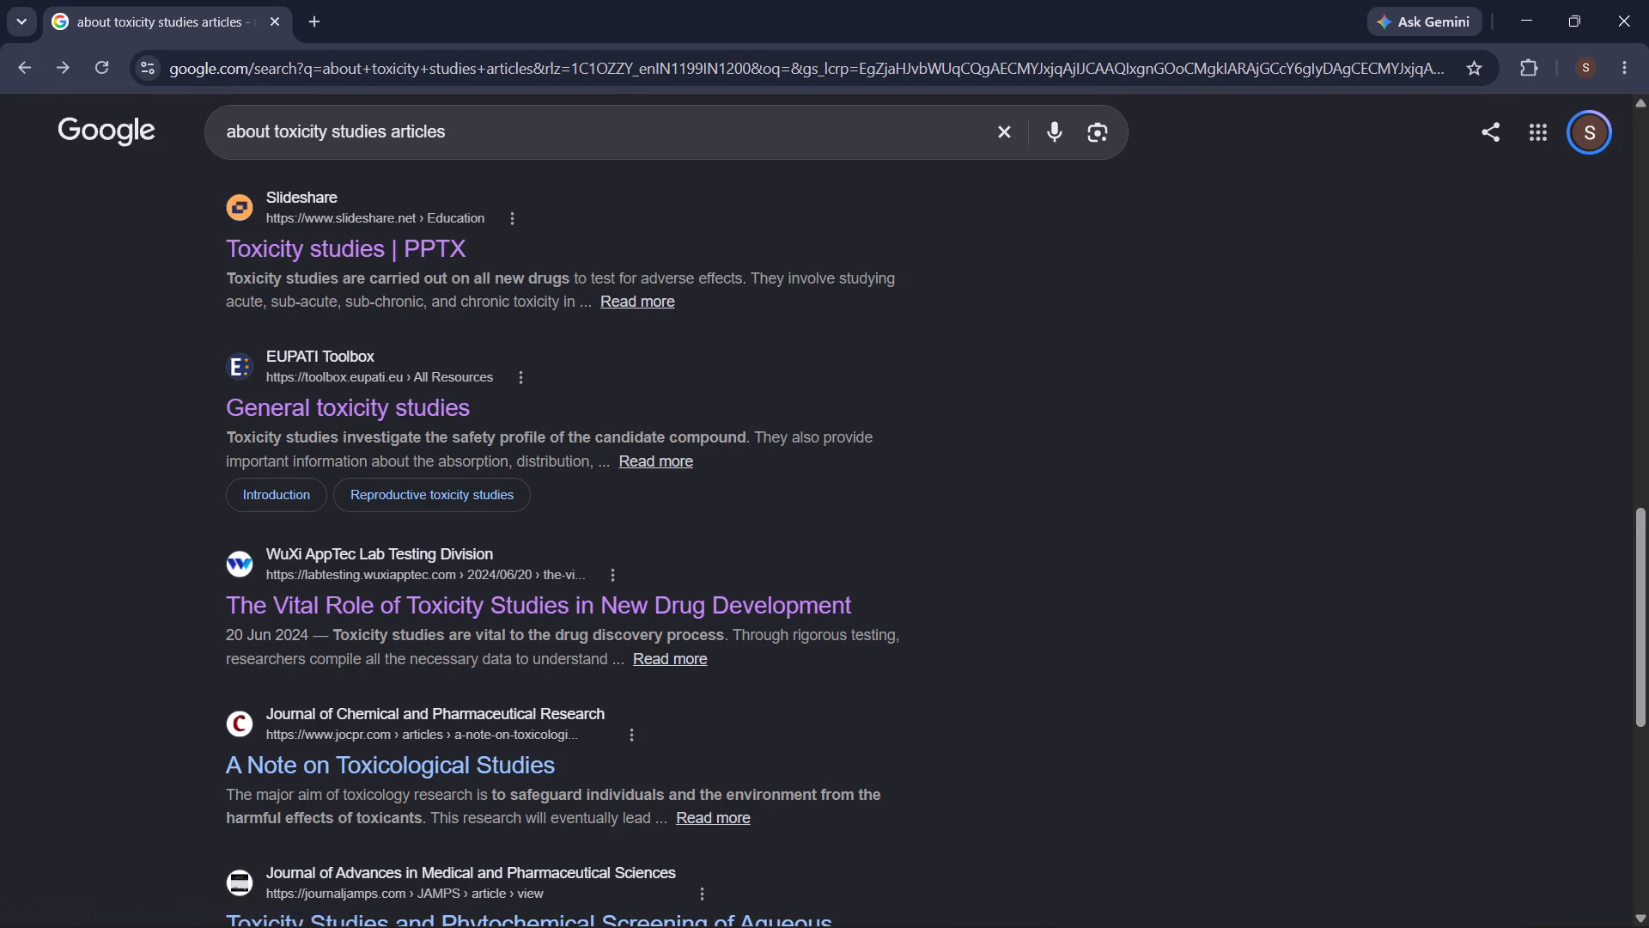
{"action": "left_click", "coordinate": [346, 249]}
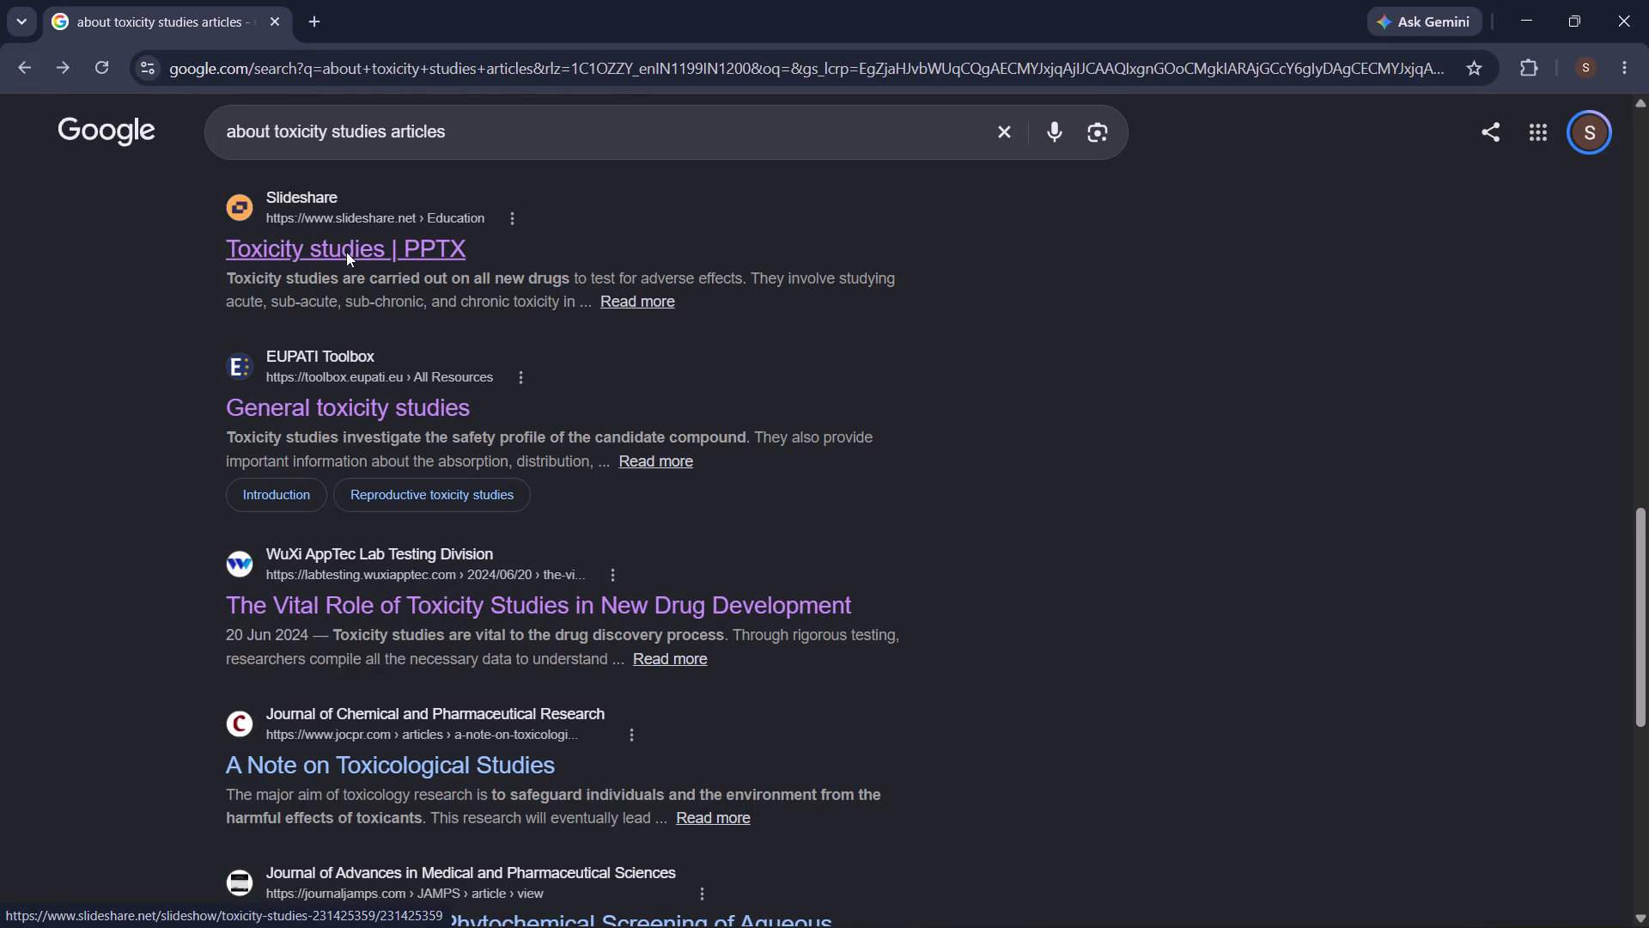
{"action": "scroll", "coordinate": [346, 260], "scroll_direction": "down", "scroll_amount": 9}
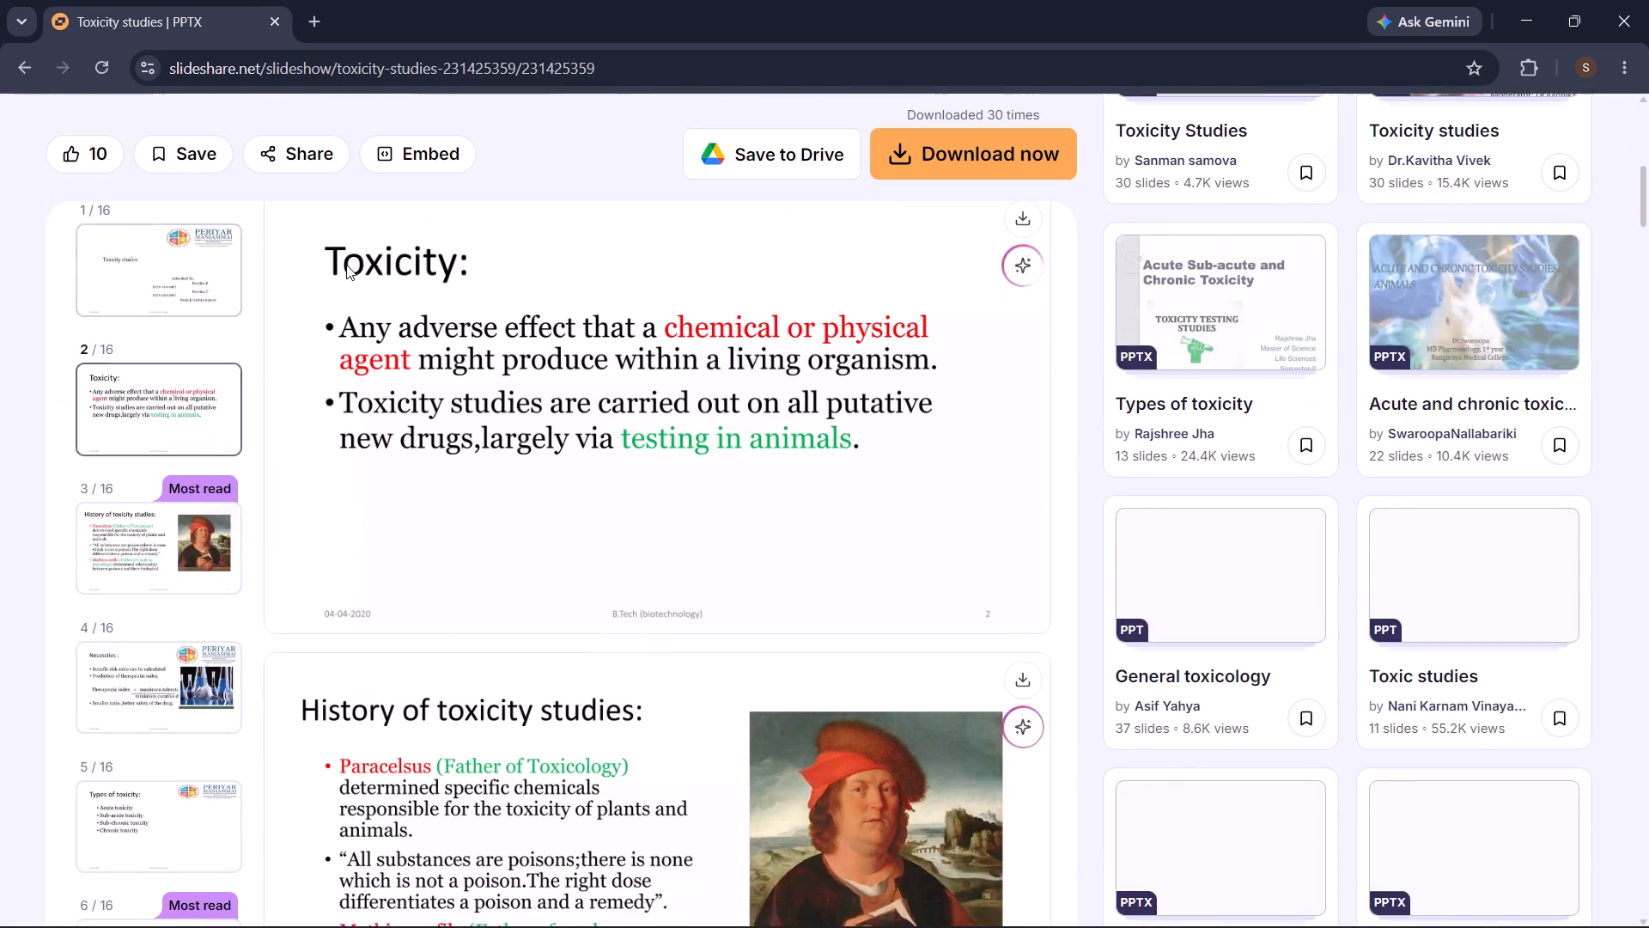
{"action": "scroll", "coordinate": [344, 272], "scroll_direction": "down", "scroll_amount": 7}
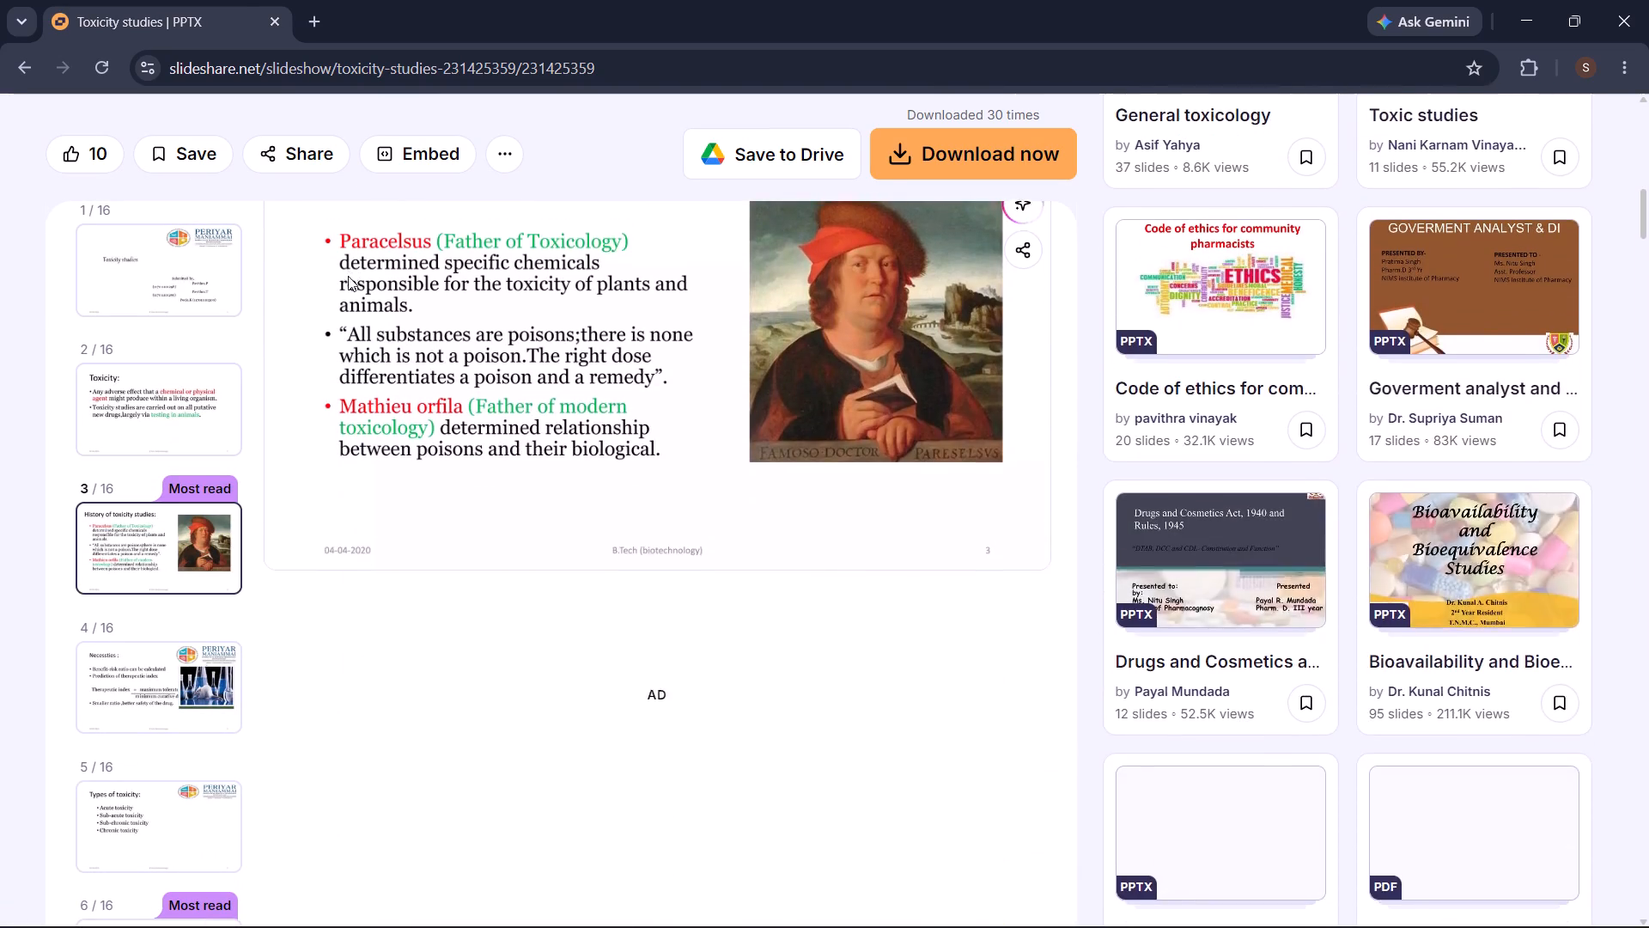
{"action": "scroll", "coordinate": [348, 276], "scroll_direction": "down", "scroll_amount": 12}
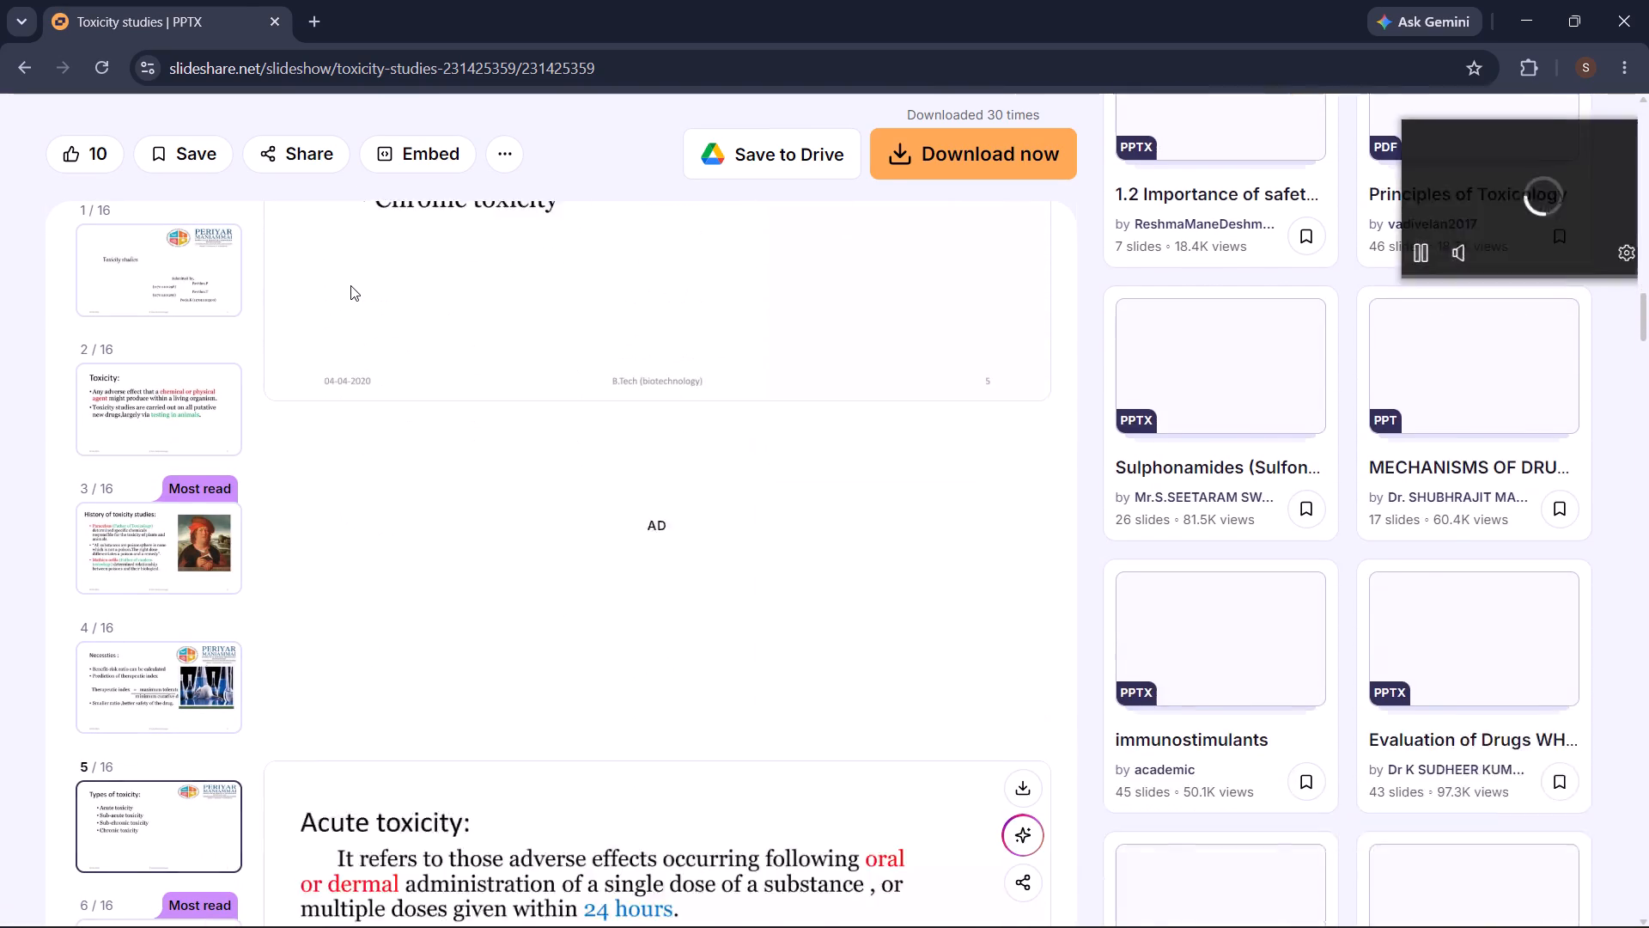
{"action": "scroll", "coordinate": [350, 285], "scroll_direction": "down", "scroll_amount": 3}
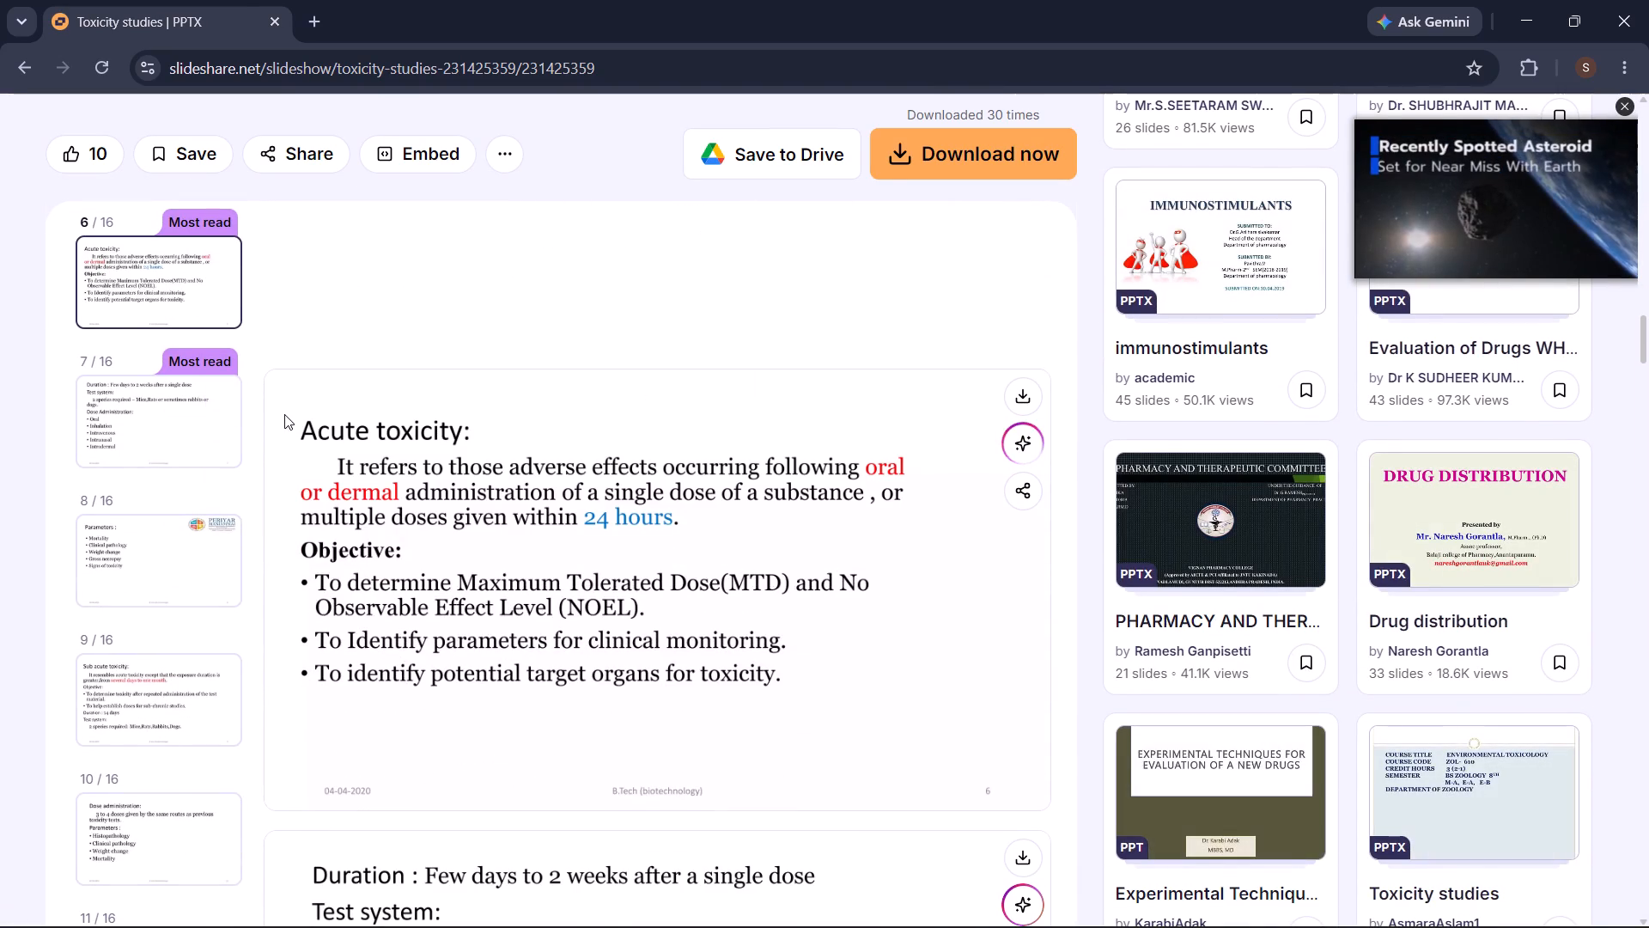
{"action": "scroll", "coordinate": [284, 414], "scroll_direction": "down", "scroll_amount": 1}
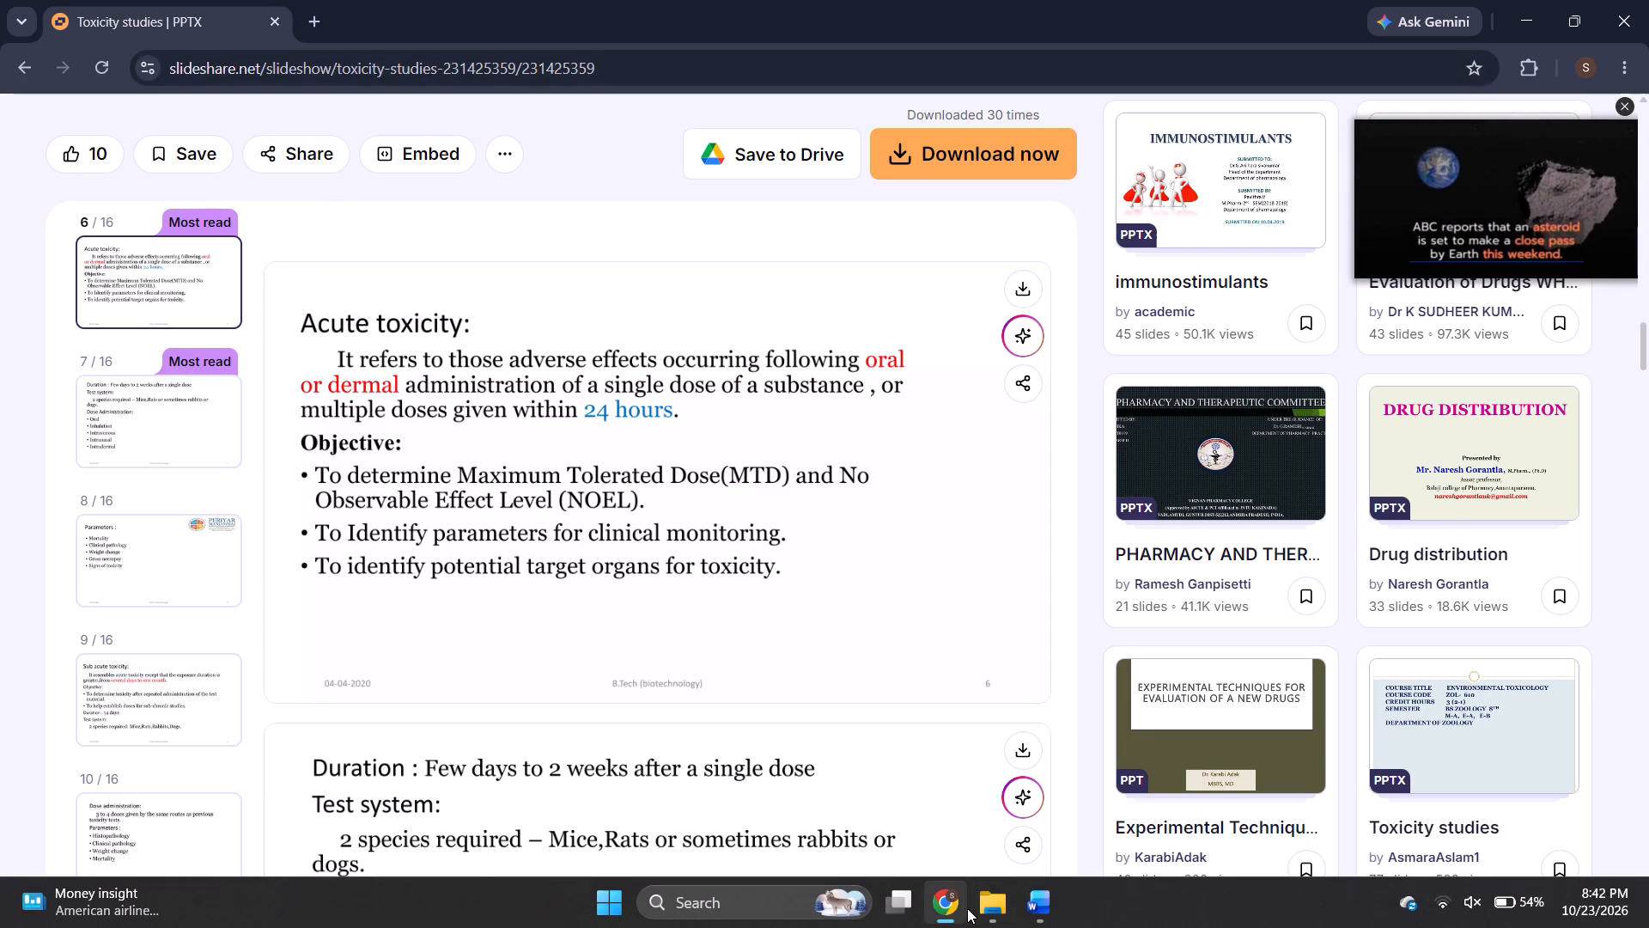
Switch to Word and add a new empty line below the "Acute systemic toxicity" paragraph.
{"action": "left_click", "coordinate": [1040, 891]}
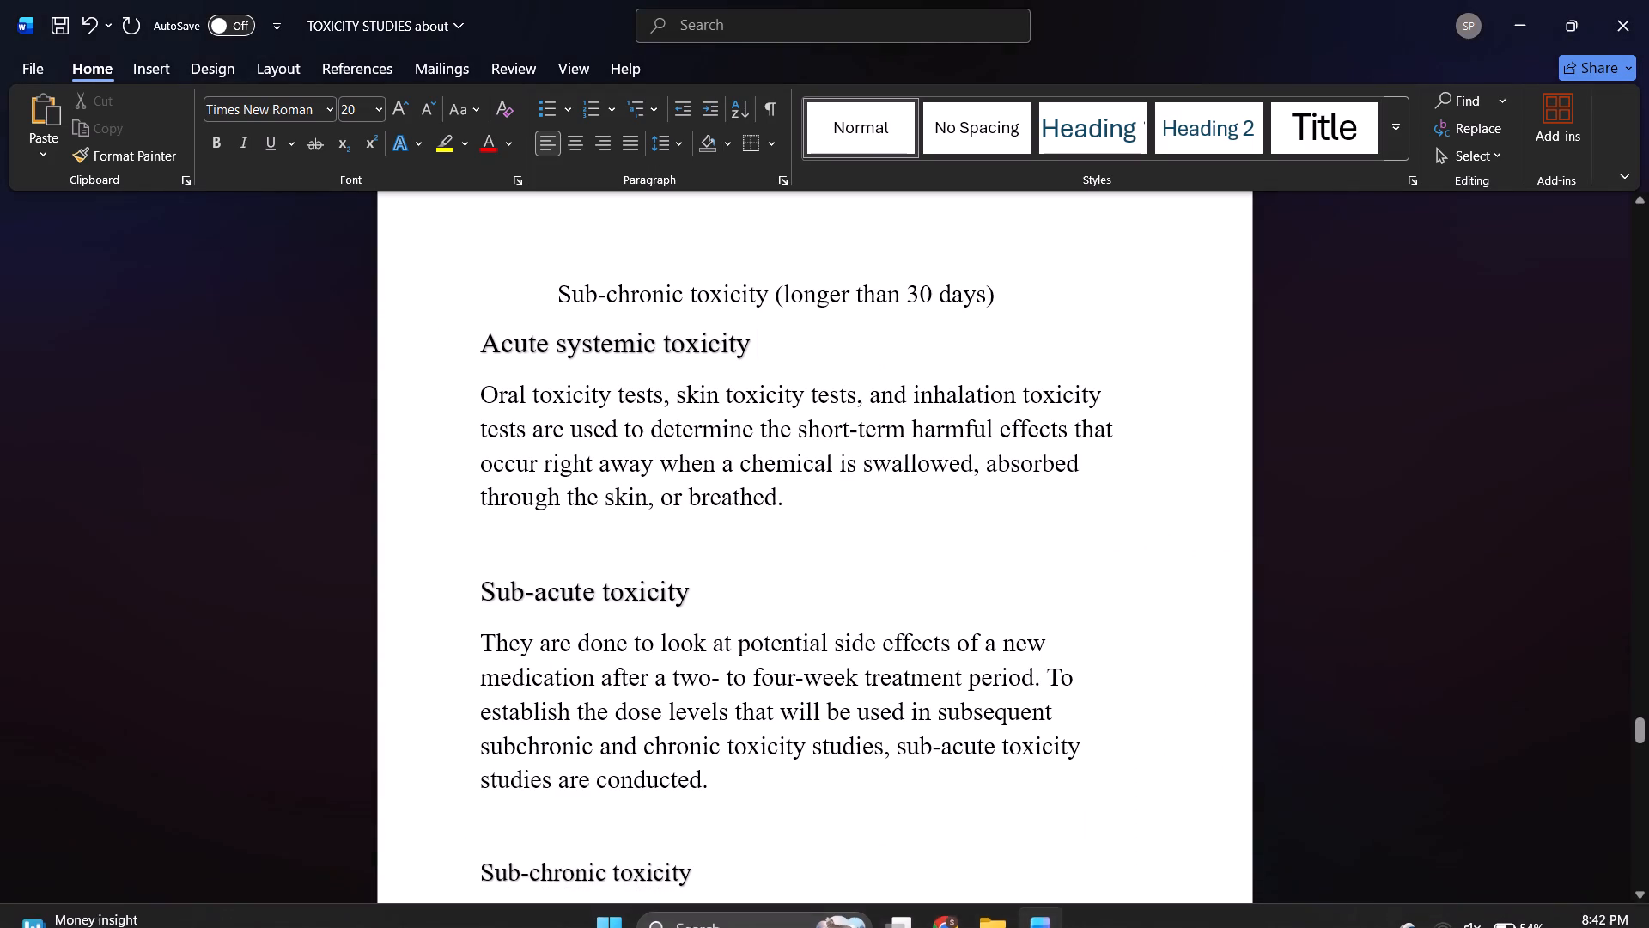
{"action": "left_click", "coordinate": [787, 496]}
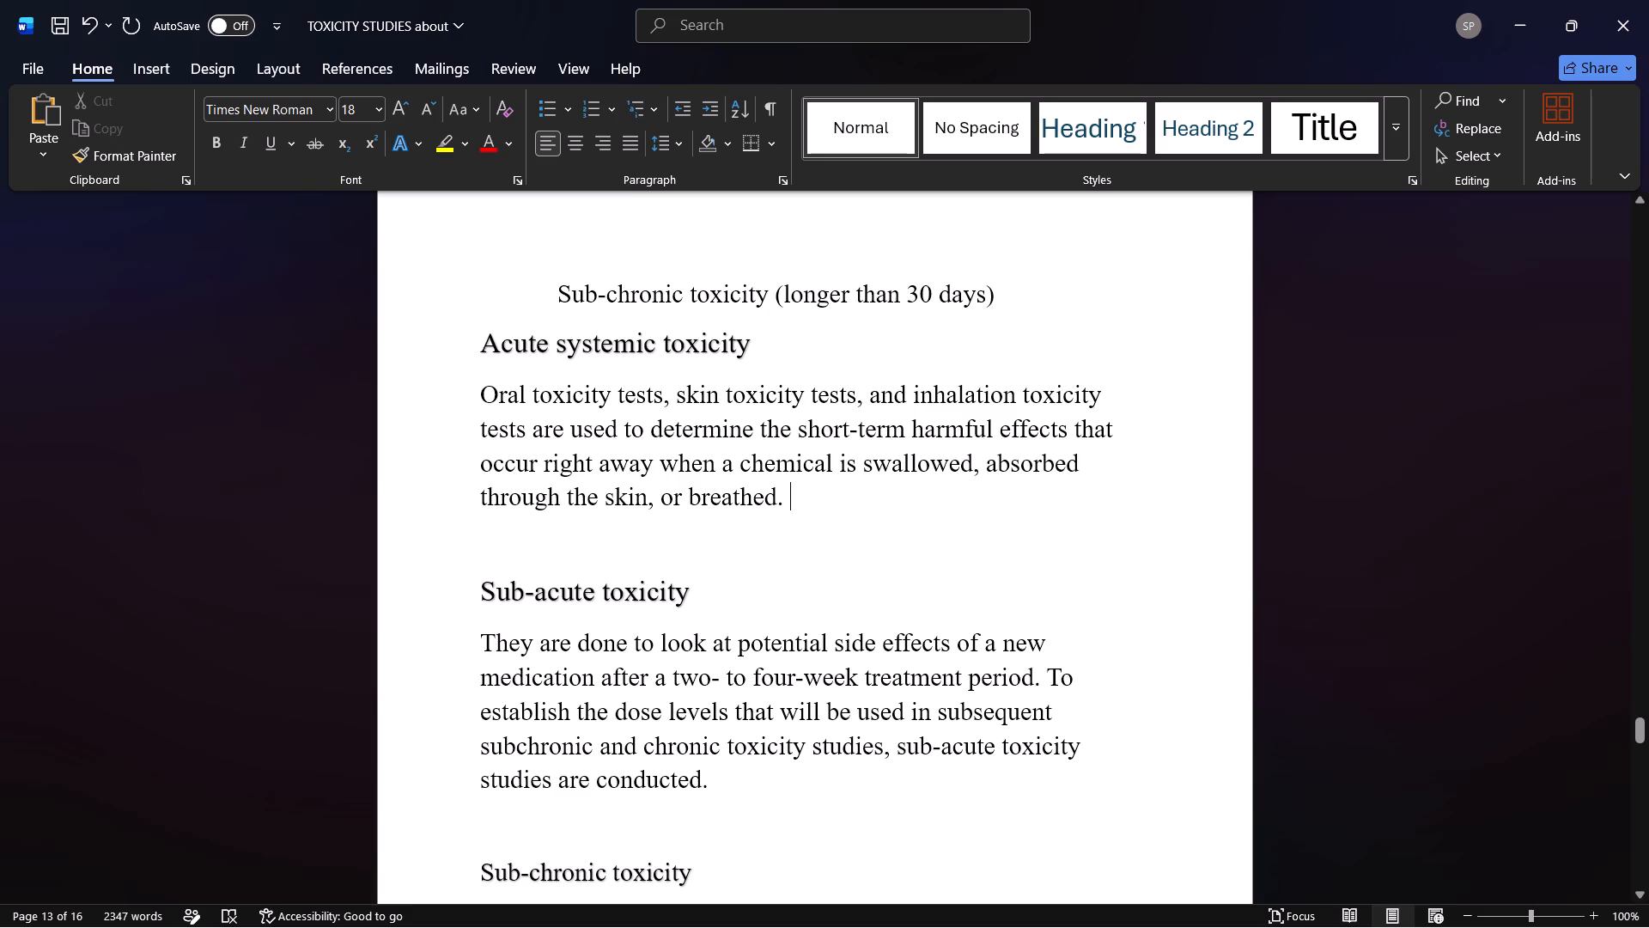
{"action": "key", "text": "Return"}
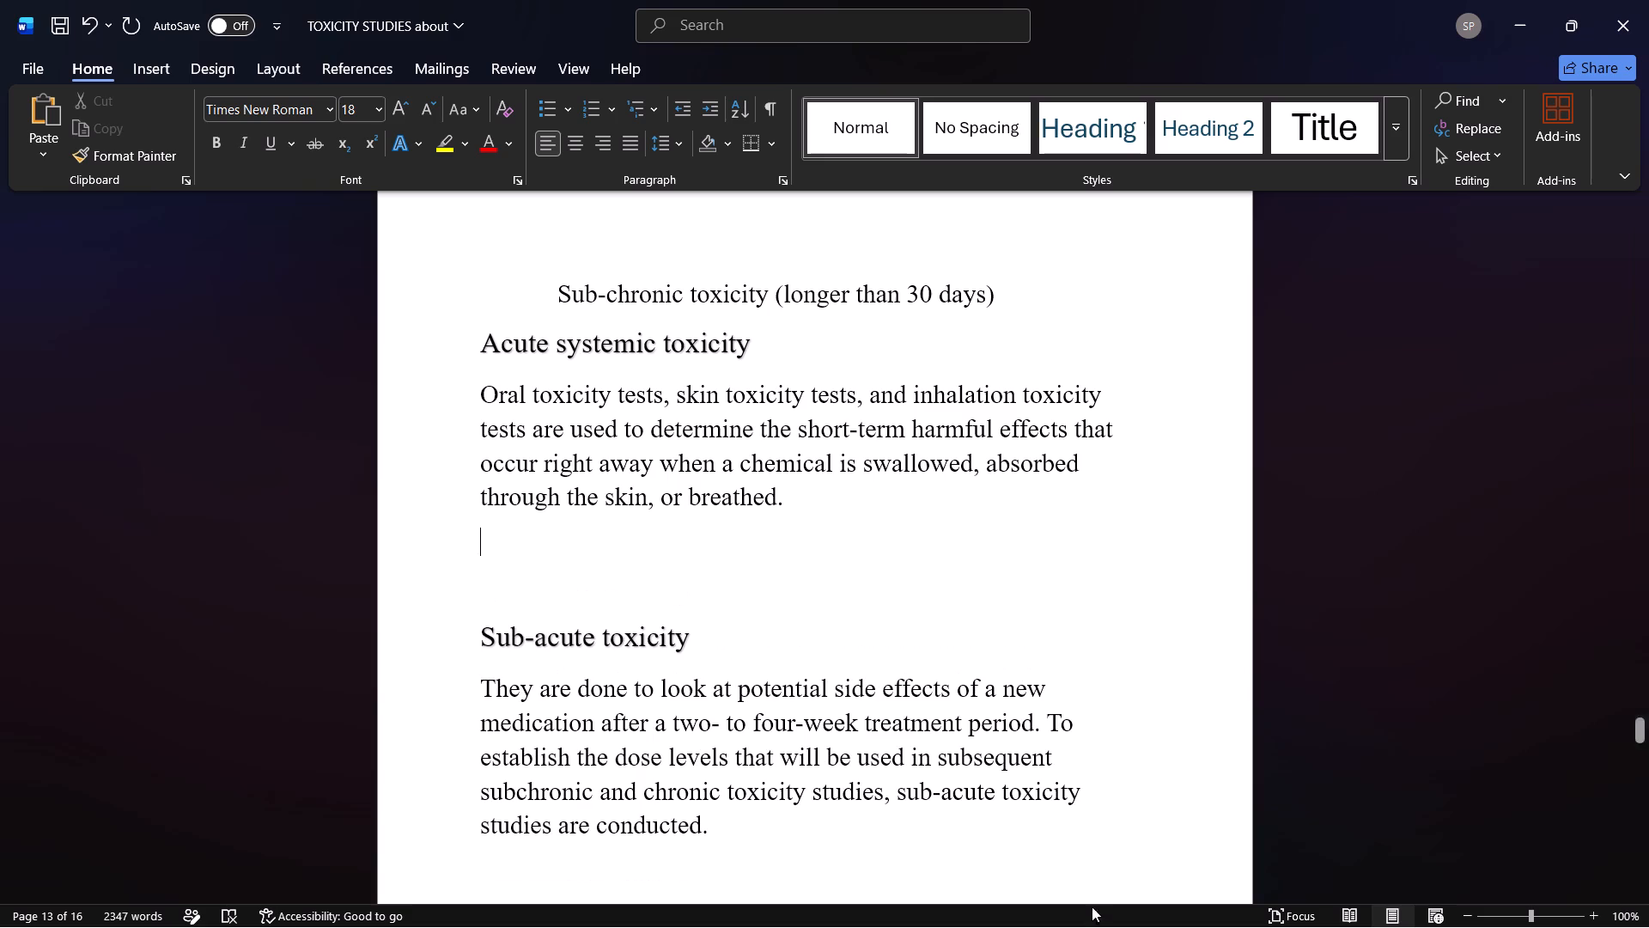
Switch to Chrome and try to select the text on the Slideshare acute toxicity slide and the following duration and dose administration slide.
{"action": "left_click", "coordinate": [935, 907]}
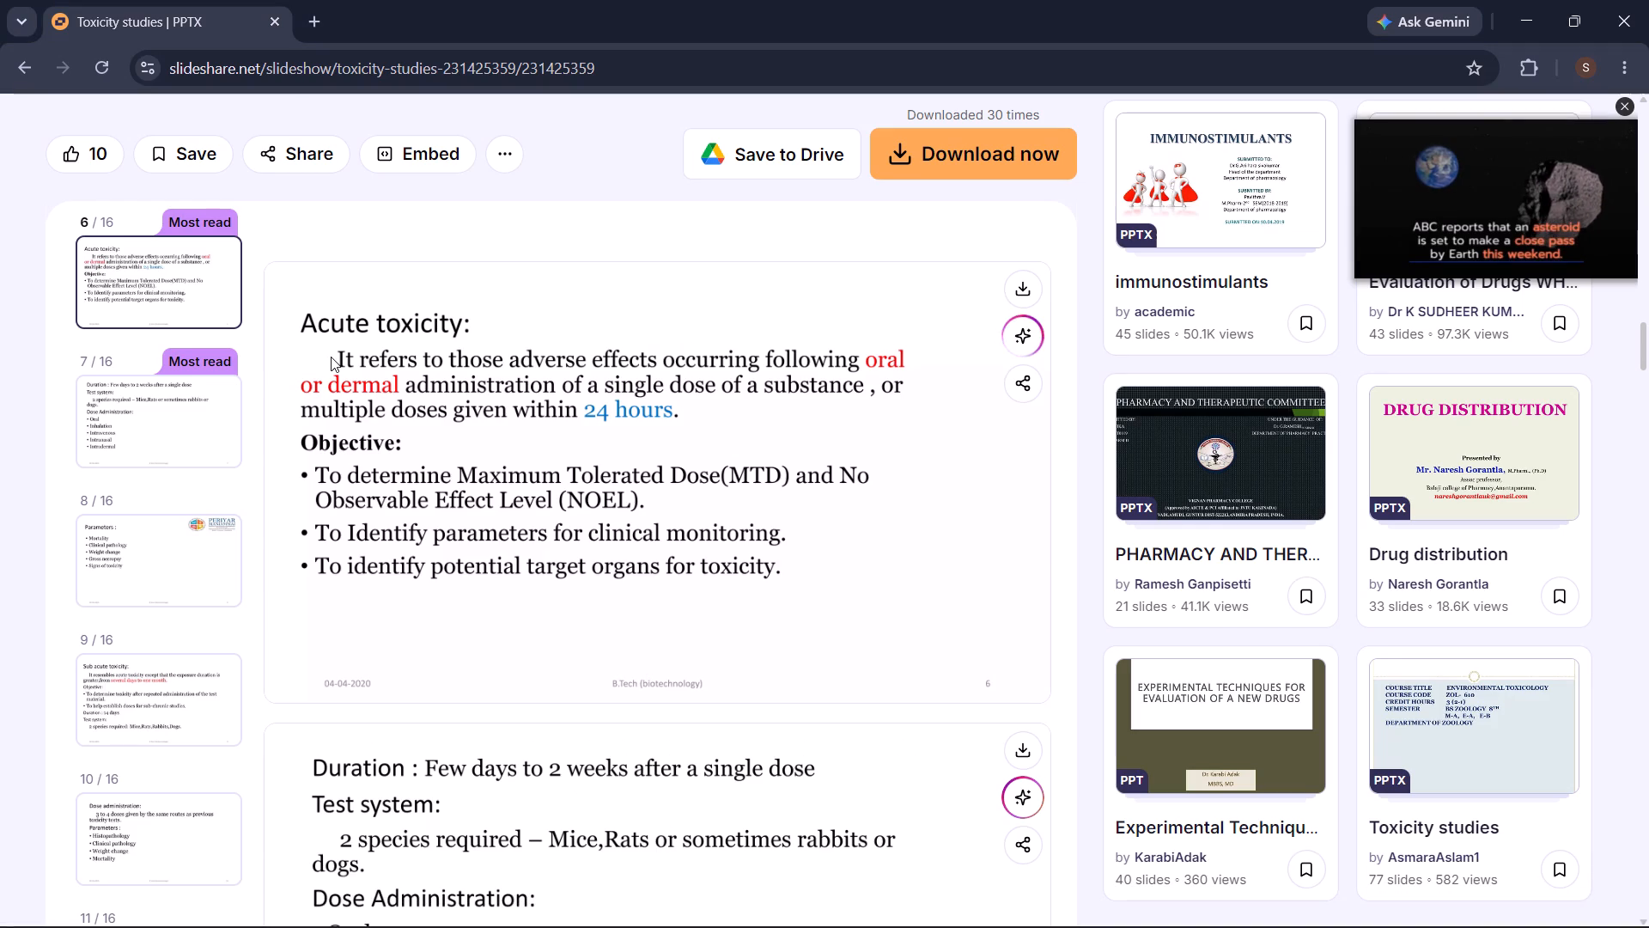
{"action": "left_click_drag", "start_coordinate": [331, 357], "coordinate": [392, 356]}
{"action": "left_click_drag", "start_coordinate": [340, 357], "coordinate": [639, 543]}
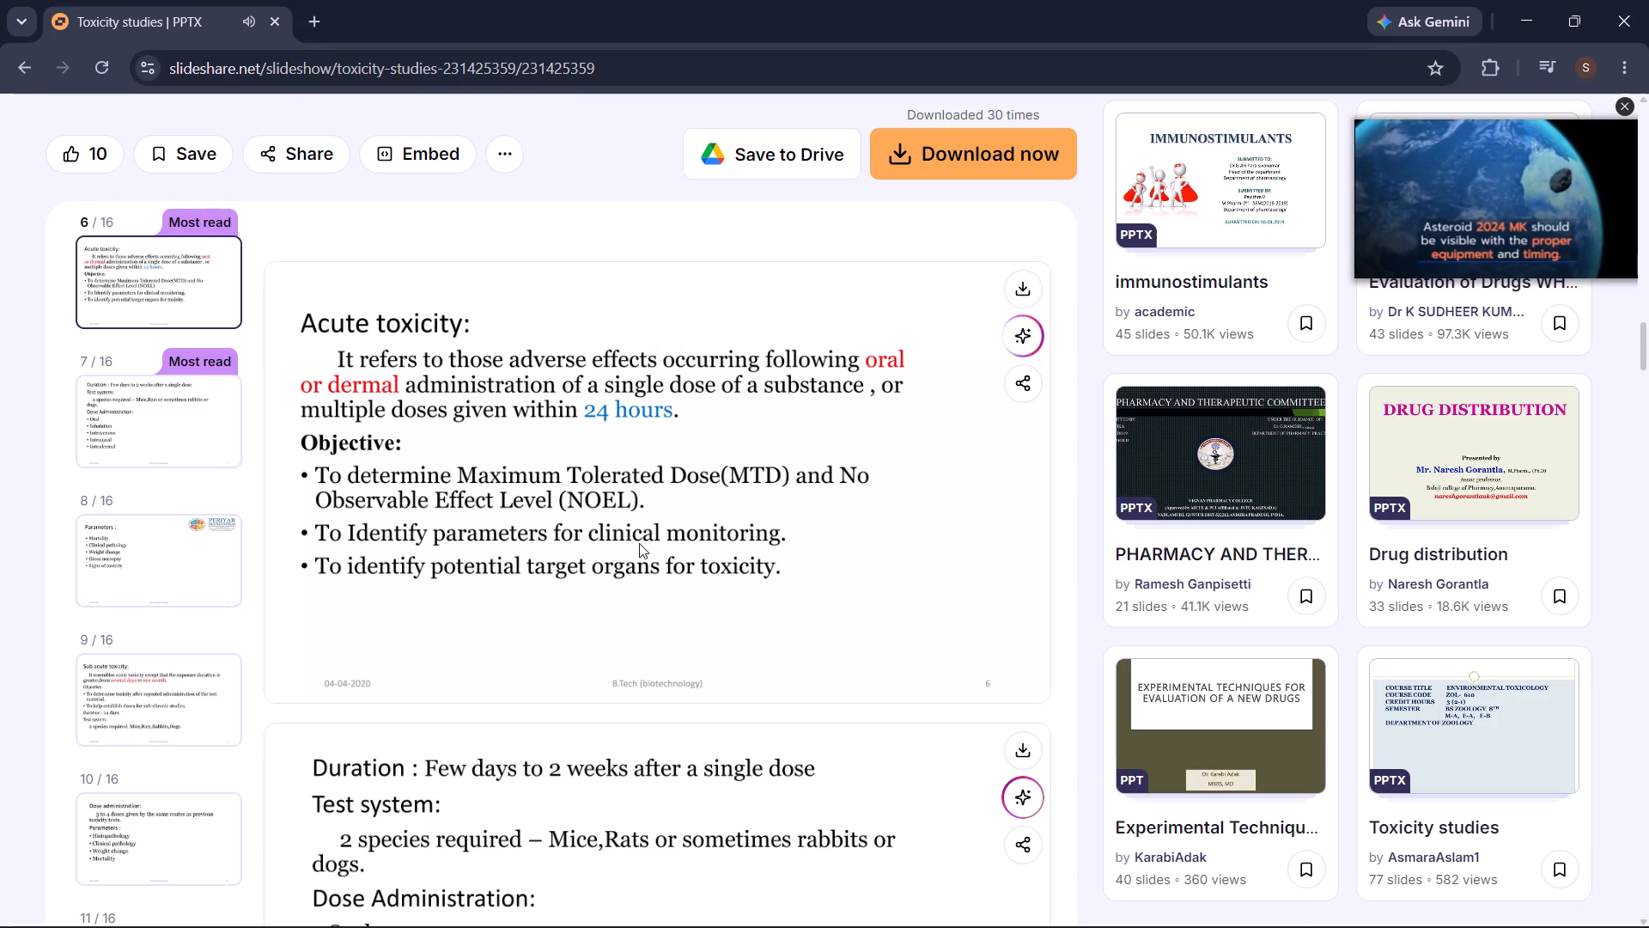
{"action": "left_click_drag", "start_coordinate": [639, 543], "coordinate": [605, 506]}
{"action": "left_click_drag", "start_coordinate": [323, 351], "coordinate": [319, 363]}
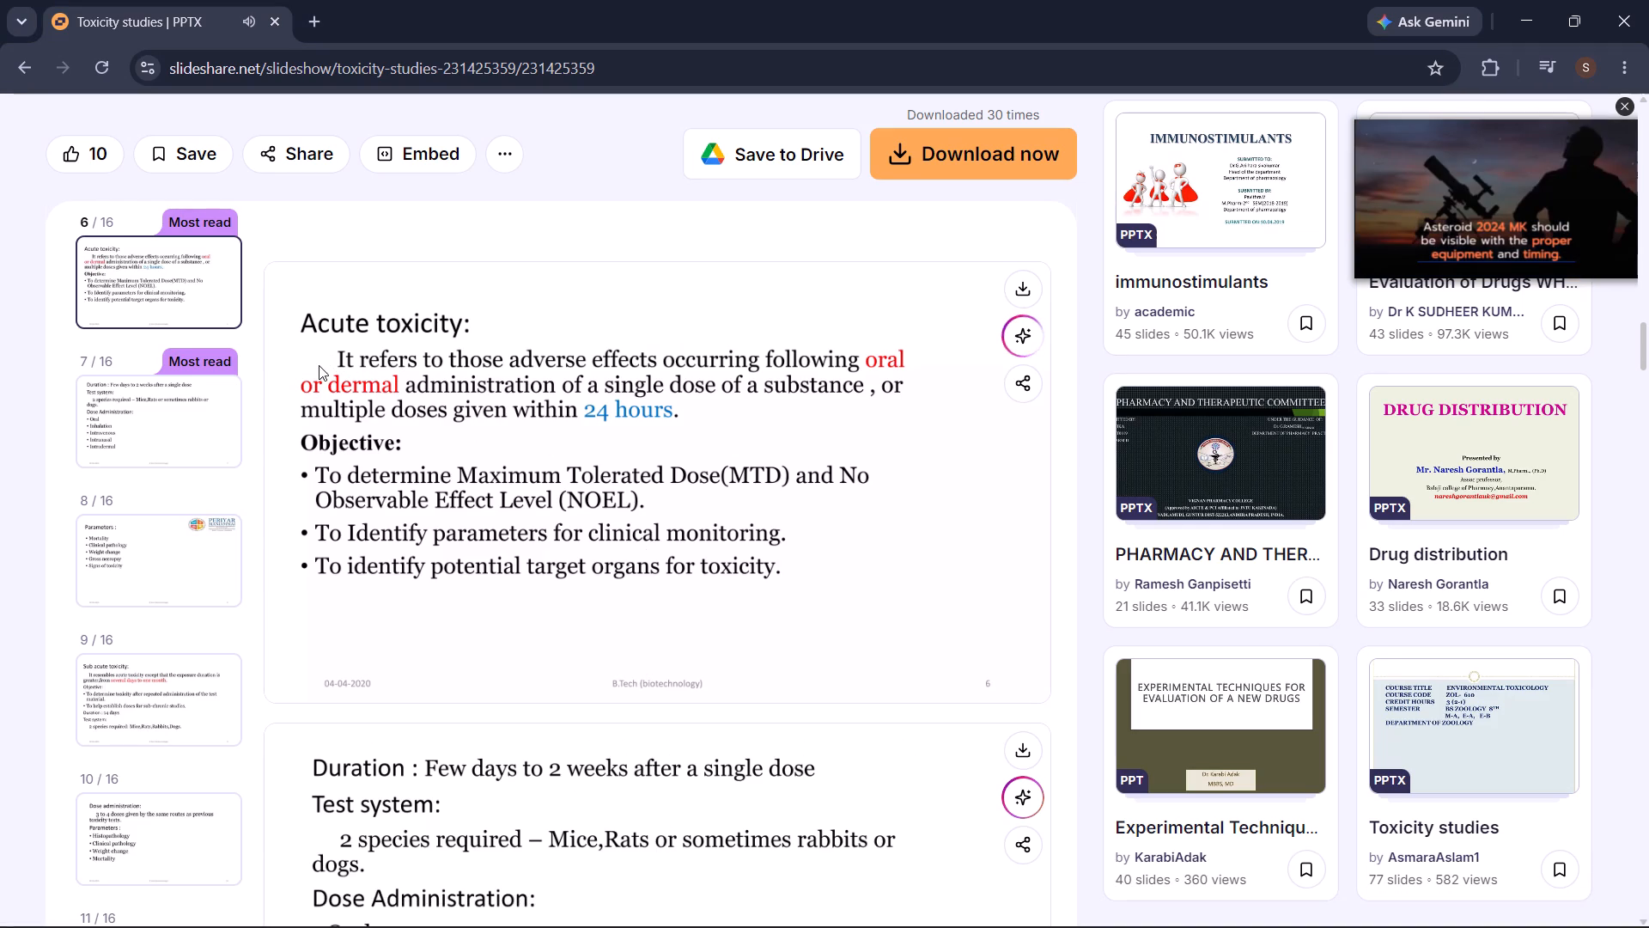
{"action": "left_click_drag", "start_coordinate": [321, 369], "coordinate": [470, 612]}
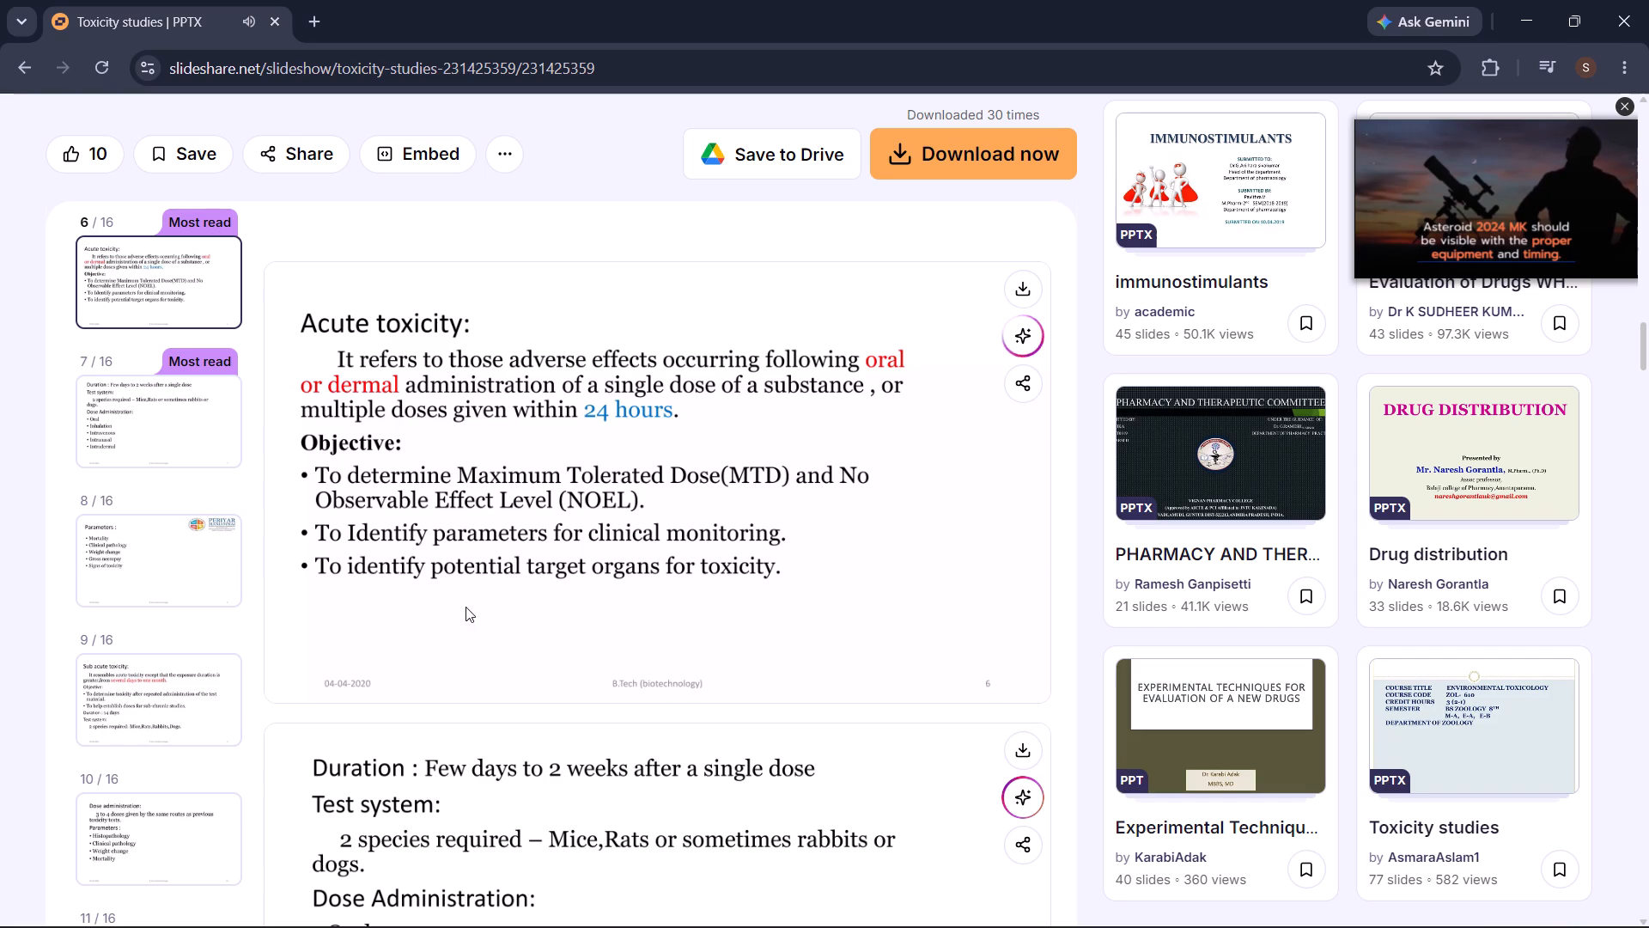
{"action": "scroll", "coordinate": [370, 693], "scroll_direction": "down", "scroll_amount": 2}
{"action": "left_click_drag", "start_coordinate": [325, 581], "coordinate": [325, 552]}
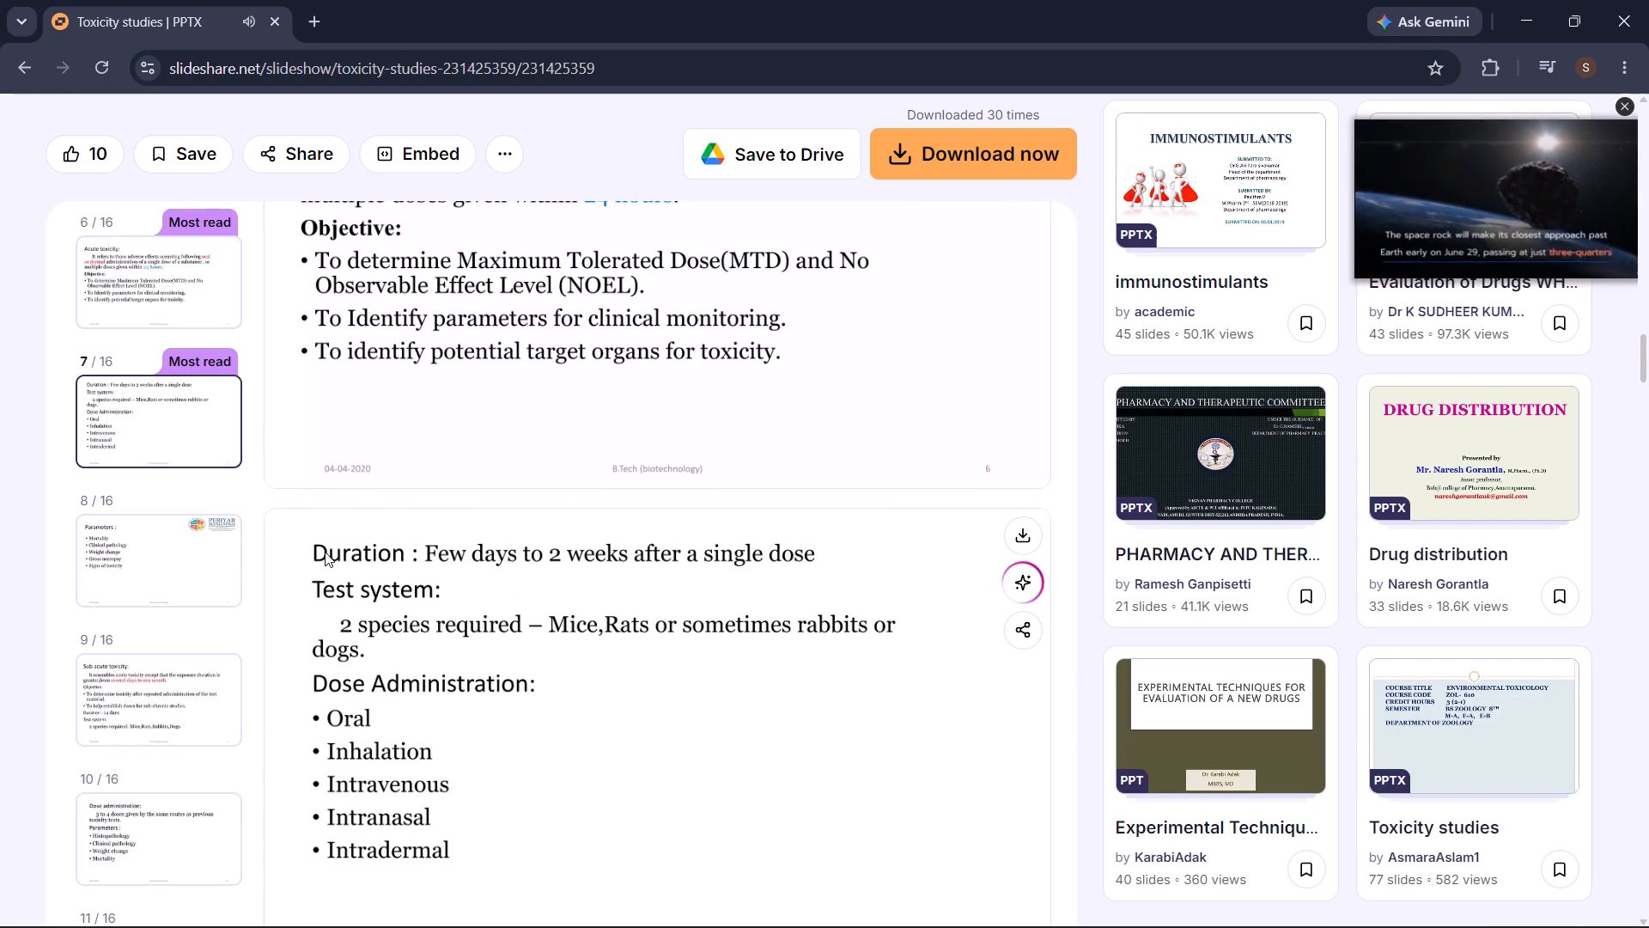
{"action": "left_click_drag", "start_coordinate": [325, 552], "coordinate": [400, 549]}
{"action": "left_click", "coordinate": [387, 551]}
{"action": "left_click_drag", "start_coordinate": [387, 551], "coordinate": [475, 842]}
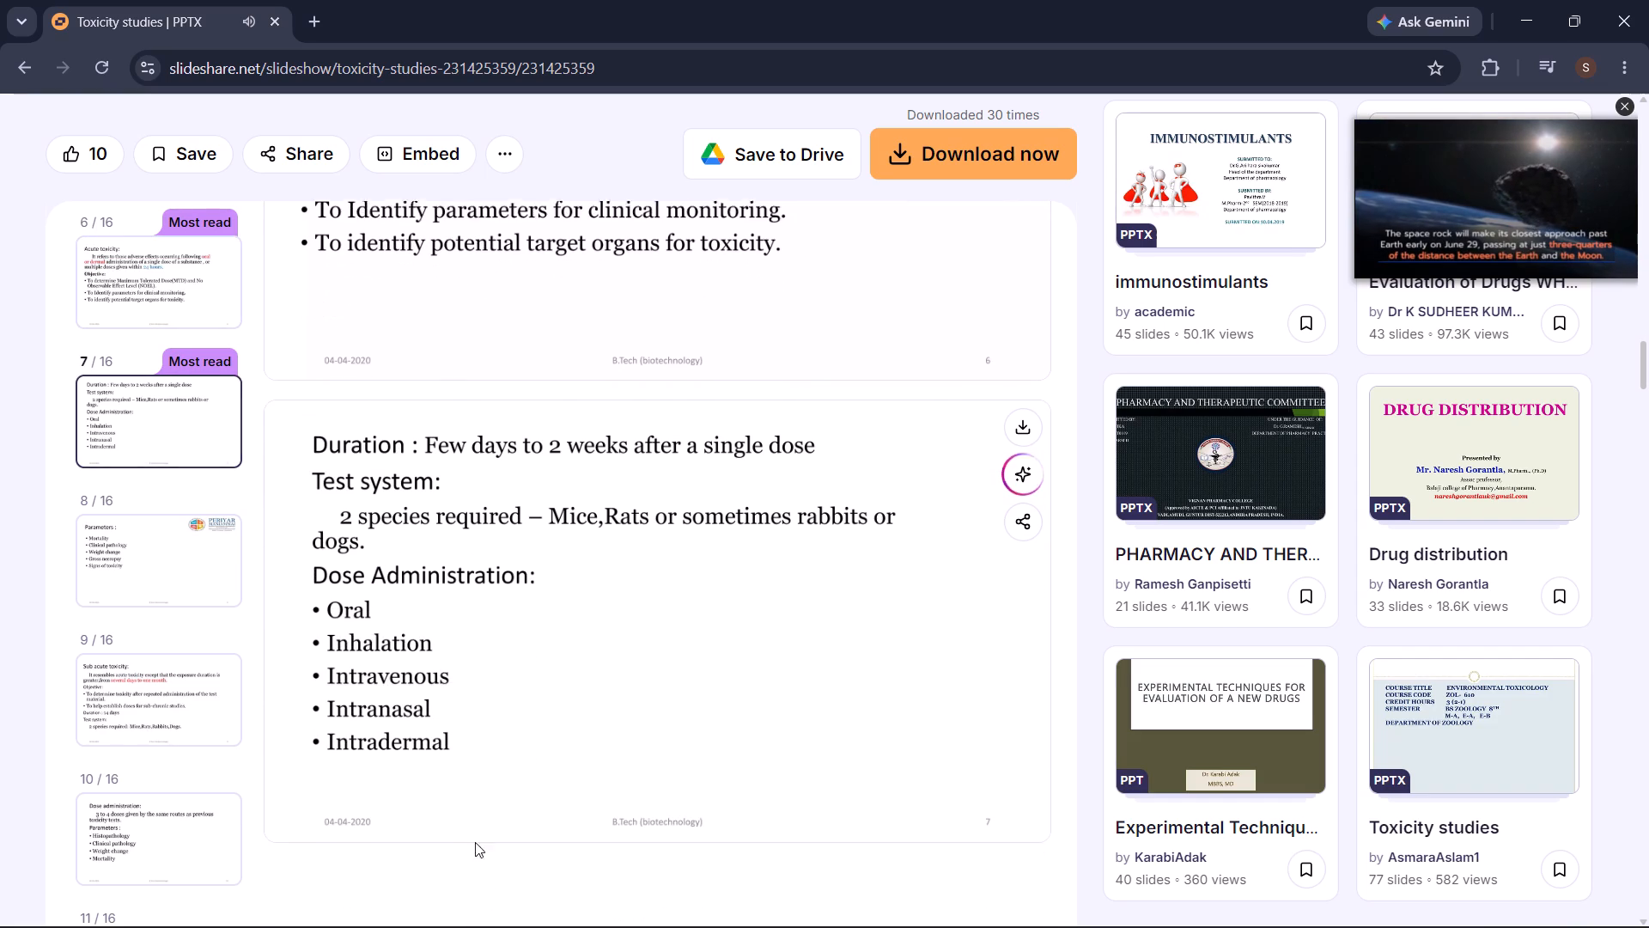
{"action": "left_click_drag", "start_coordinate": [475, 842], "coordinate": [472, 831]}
Look over the acute toxicity slides for the definition, objectives, duration, test system, dose administration and parameters.
{"action": "scroll", "coordinate": [423, 730], "scroll_direction": "up", "scroll_amount": 1}
{"action": "scroll", "coordinate": [422, 732], "scroll_direction": "down", "scroll_amount": 5}
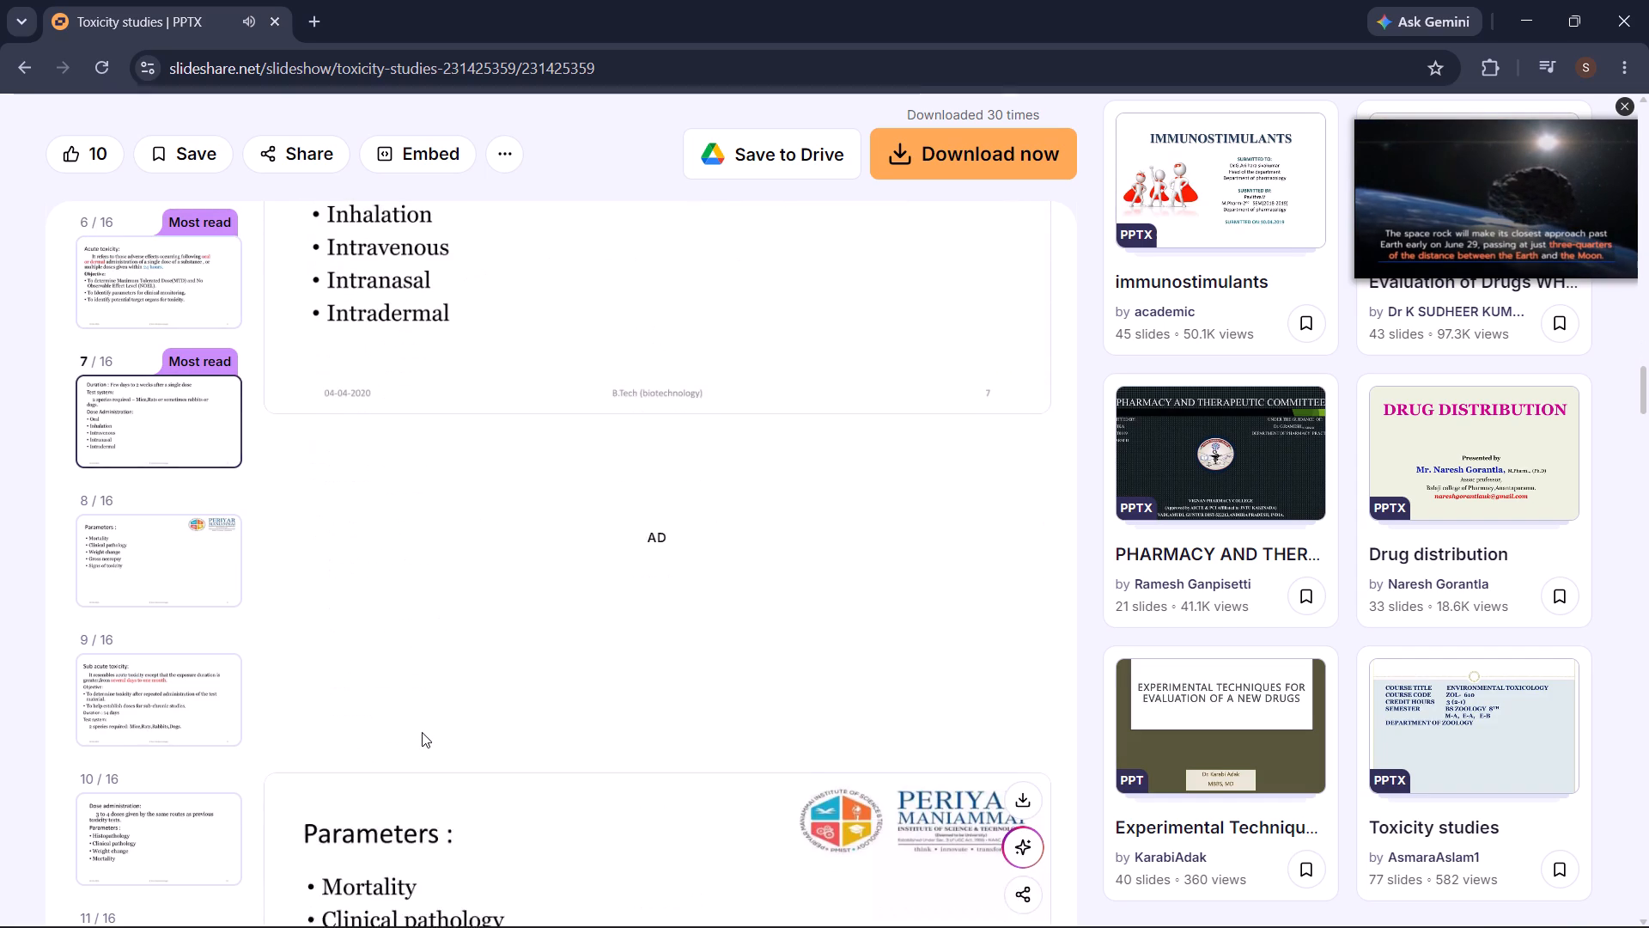
{"action": "scroll", "coordinate": [422, 732], "scroll_direction": "up", "scroll_amount": 10}
{"action": "scroll", "coordinate": [425, 730], "scroll_direction": "down", "scroll_amount": 2}
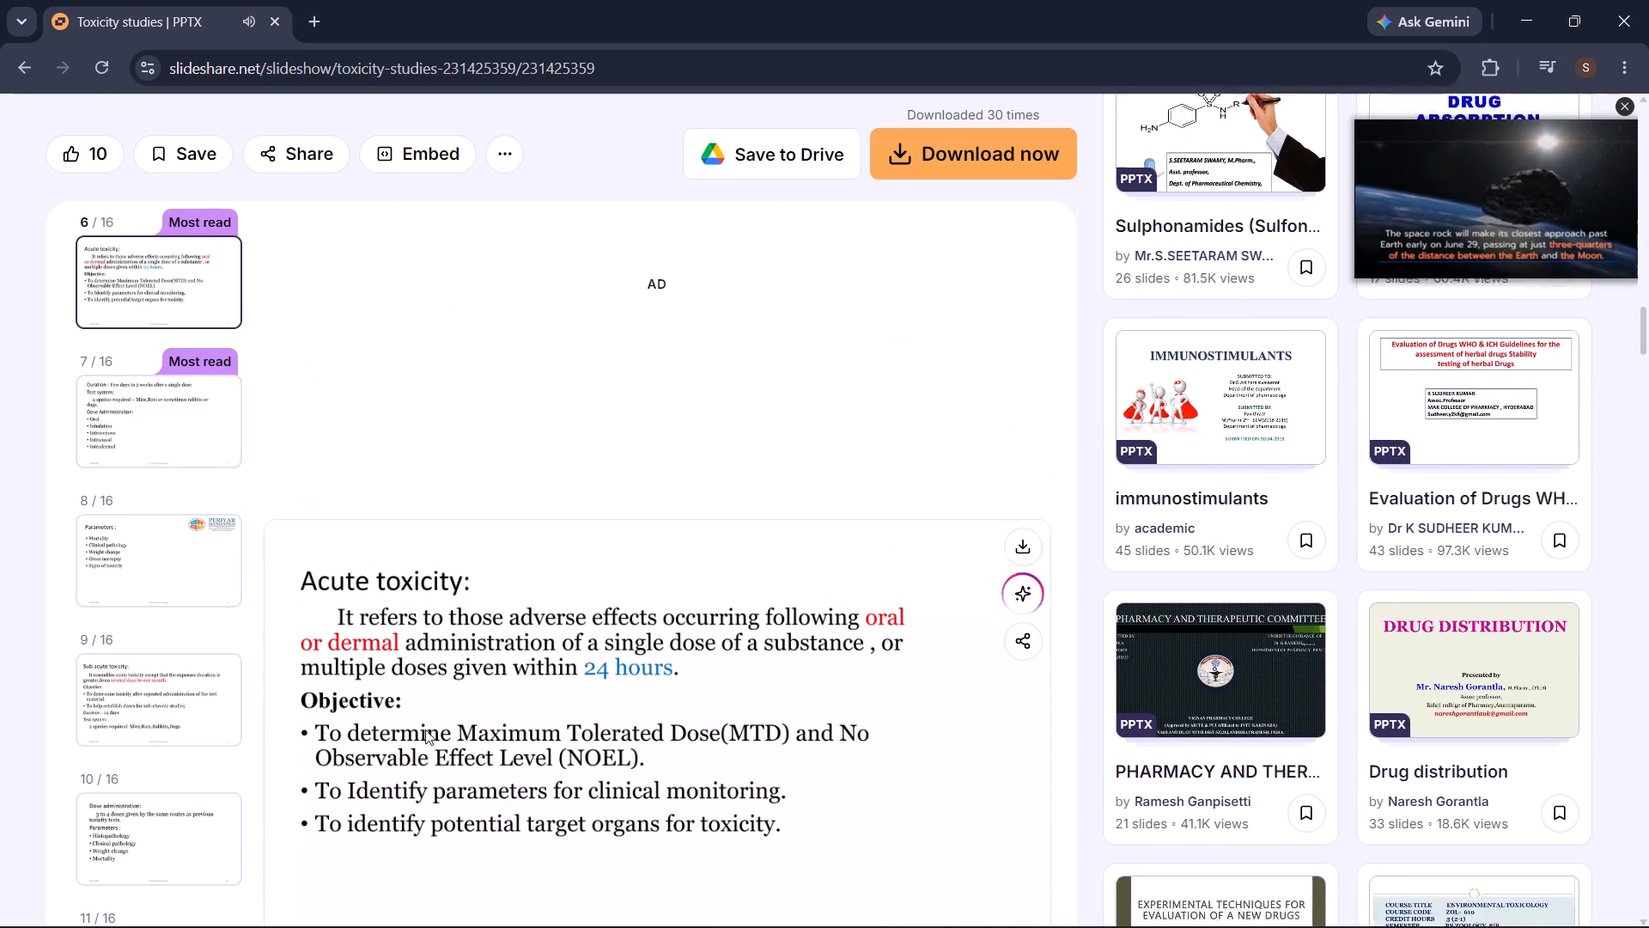
{"action": "scroll", "coordinate": [425, 730], "scroll_direction": "down", "scroll_amount": 1}
{"action": "scroll", "coordinate": [425, 730], "scroll_direction": "up", "scroll_amount": 1}
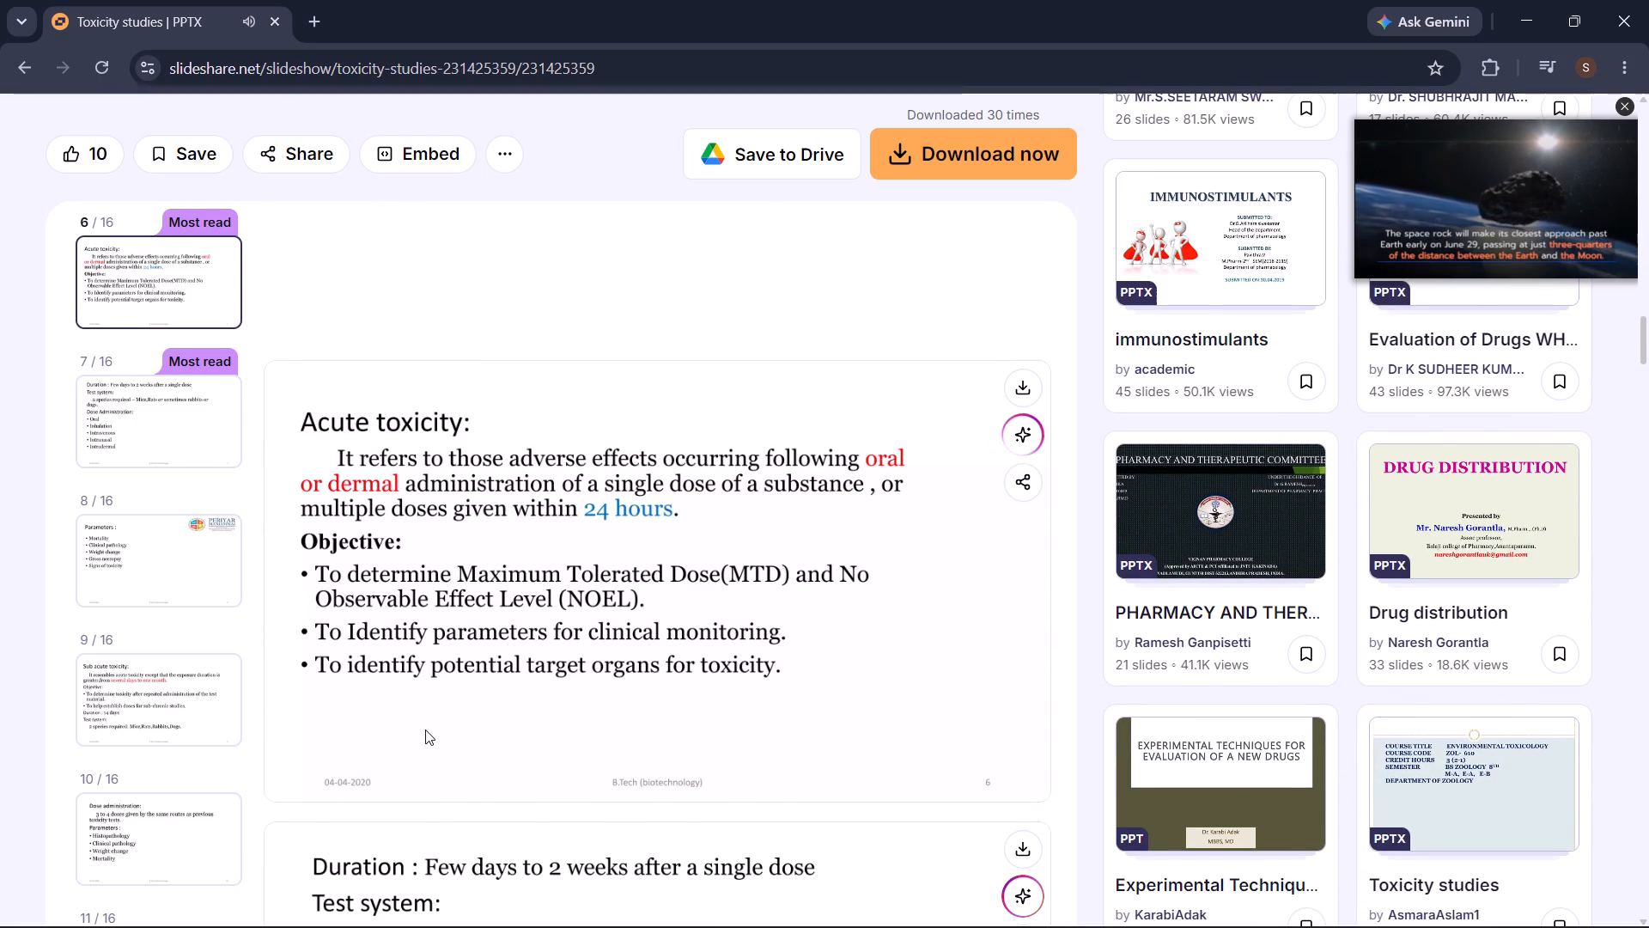
{"action": "scroll", "coordinate": [425, 730], "scroll_direction": "down", "scroll_amount": 1}
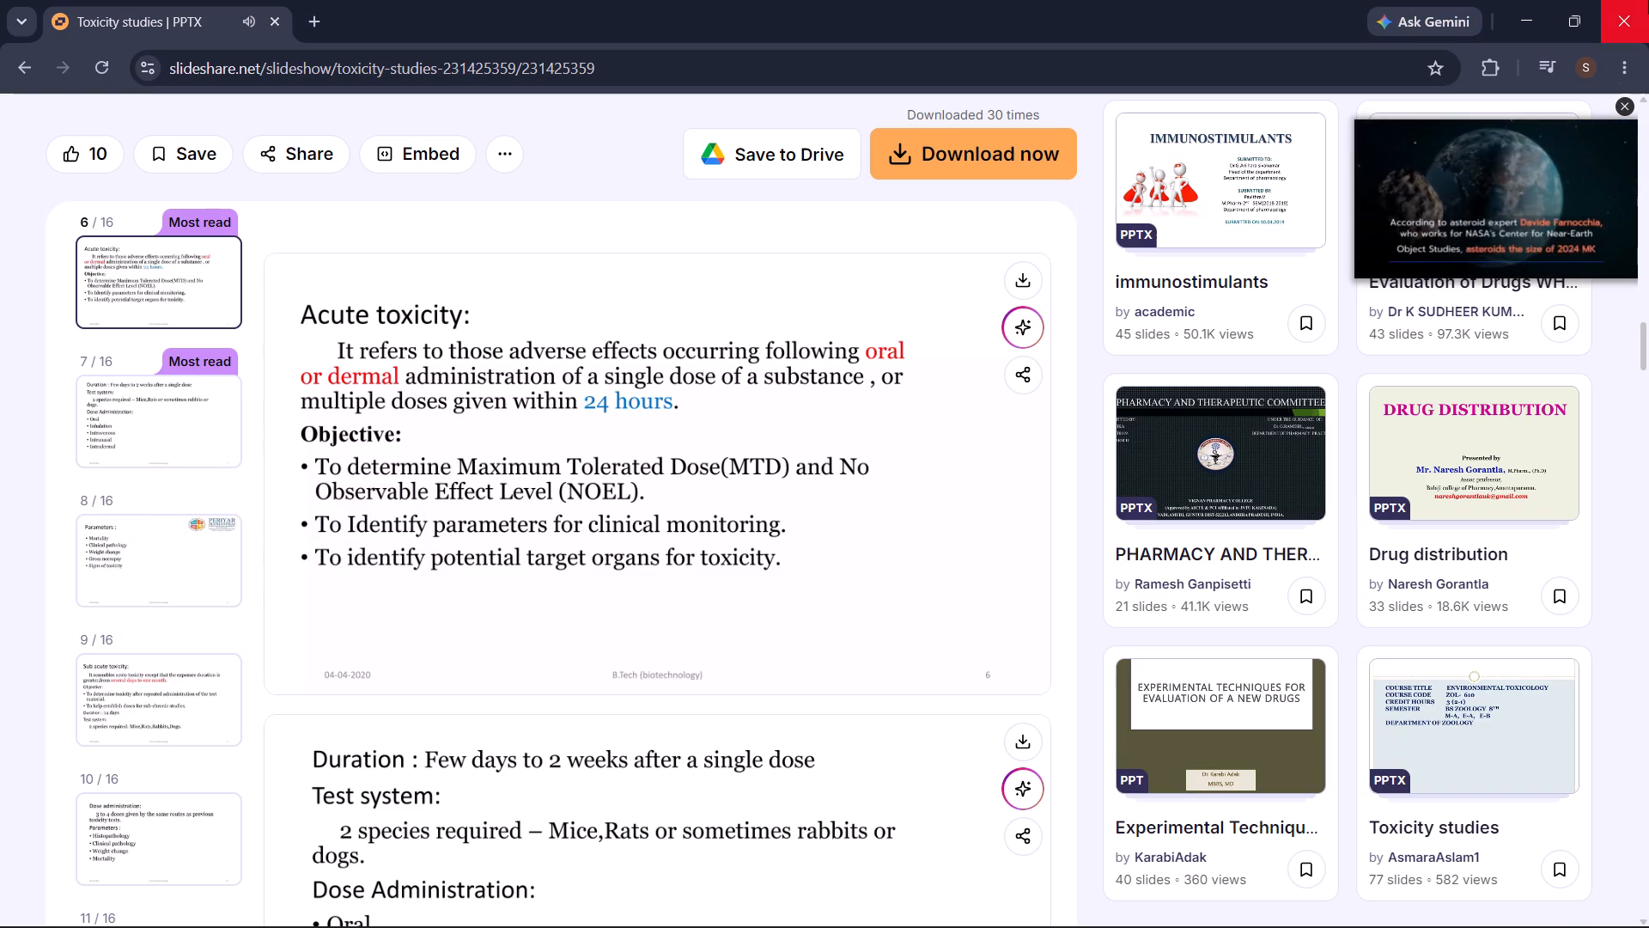
Close the Chrome window with the Slideshare presentation.
{"action": "left_click", "coordinate": [1617, 9]}
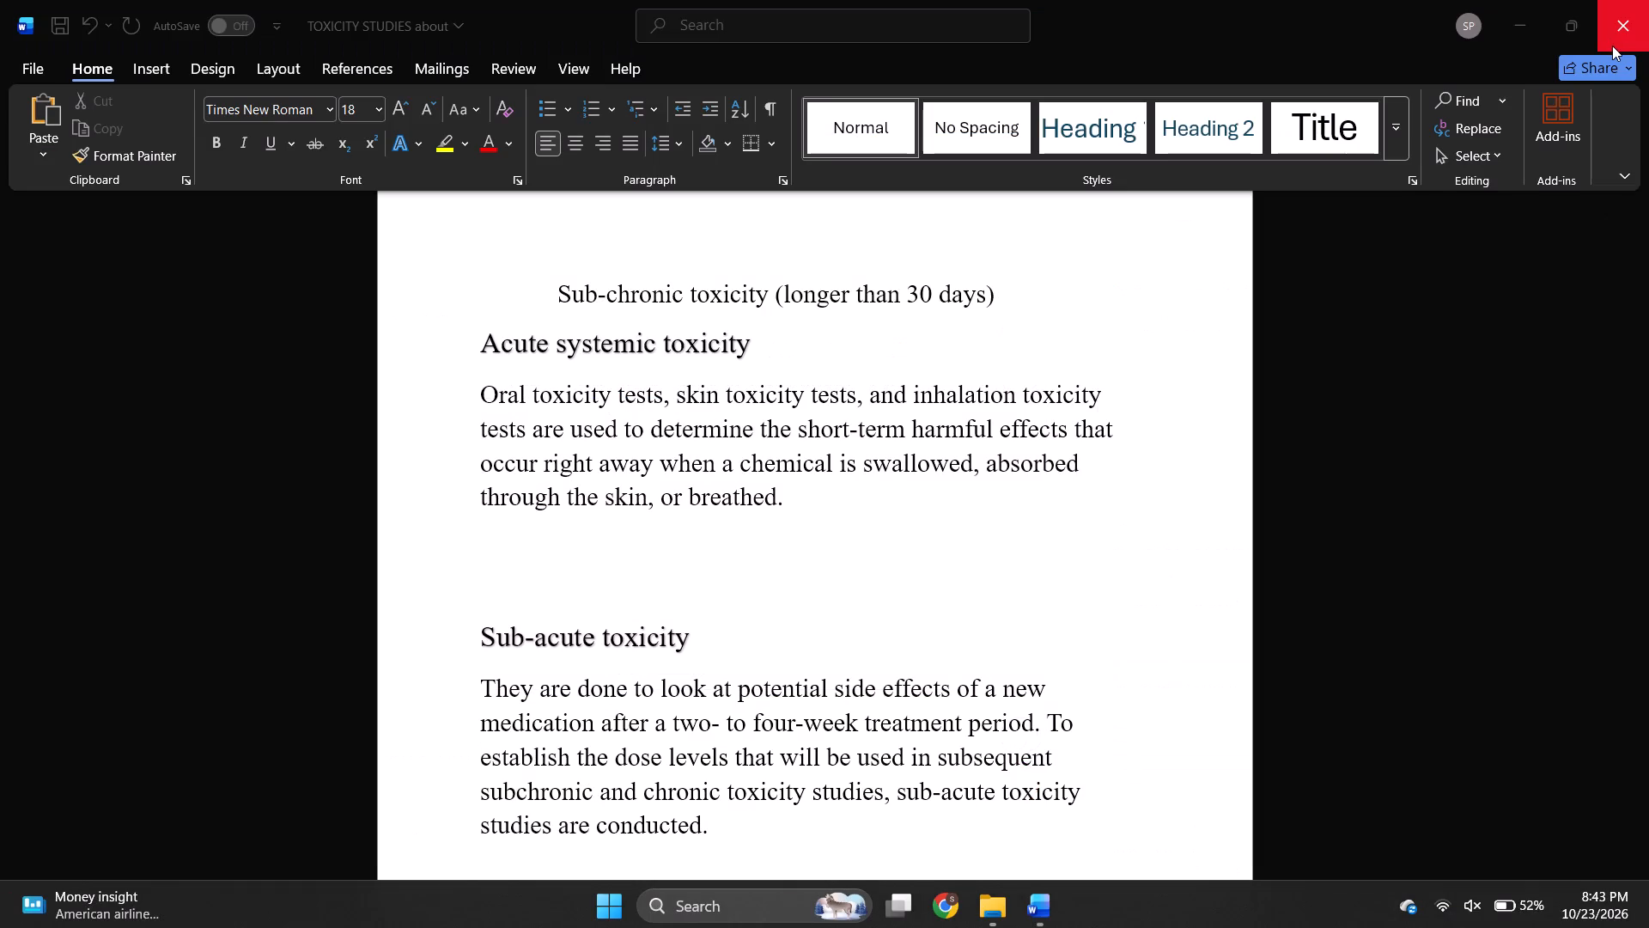
Close the "TOXICITY STUDIES about" document in Word, saving its changes under the same name and location.
{"action": "left_click", "coordinate": [1612, 46]}
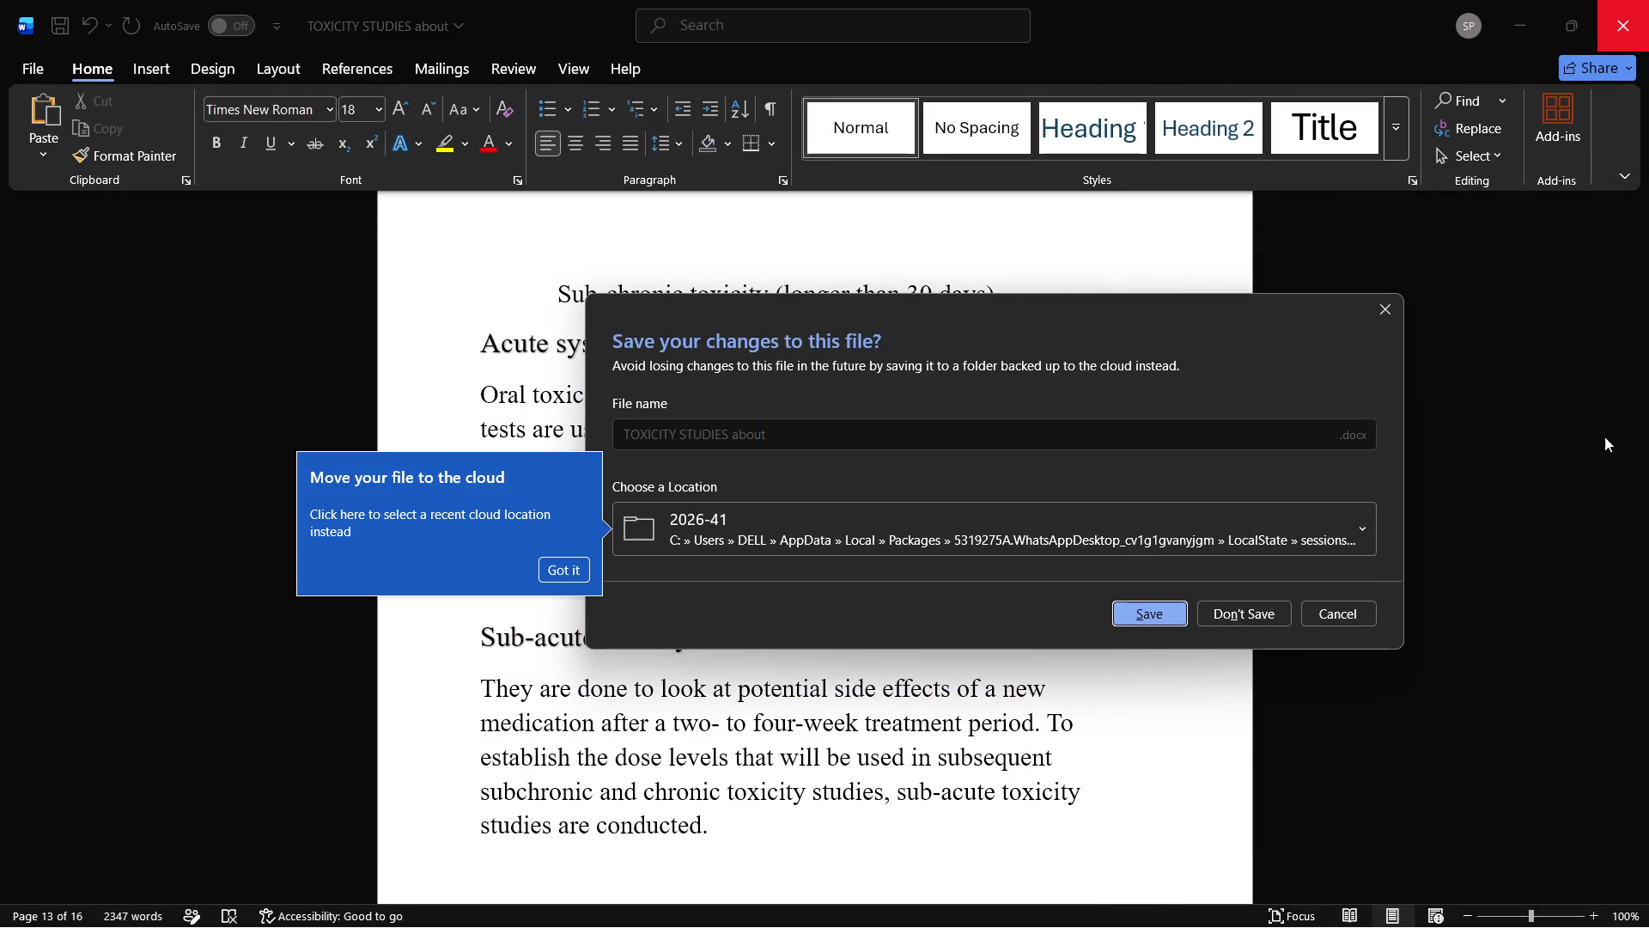
{"action": "left_click", "coordinate": [1162, 622]}
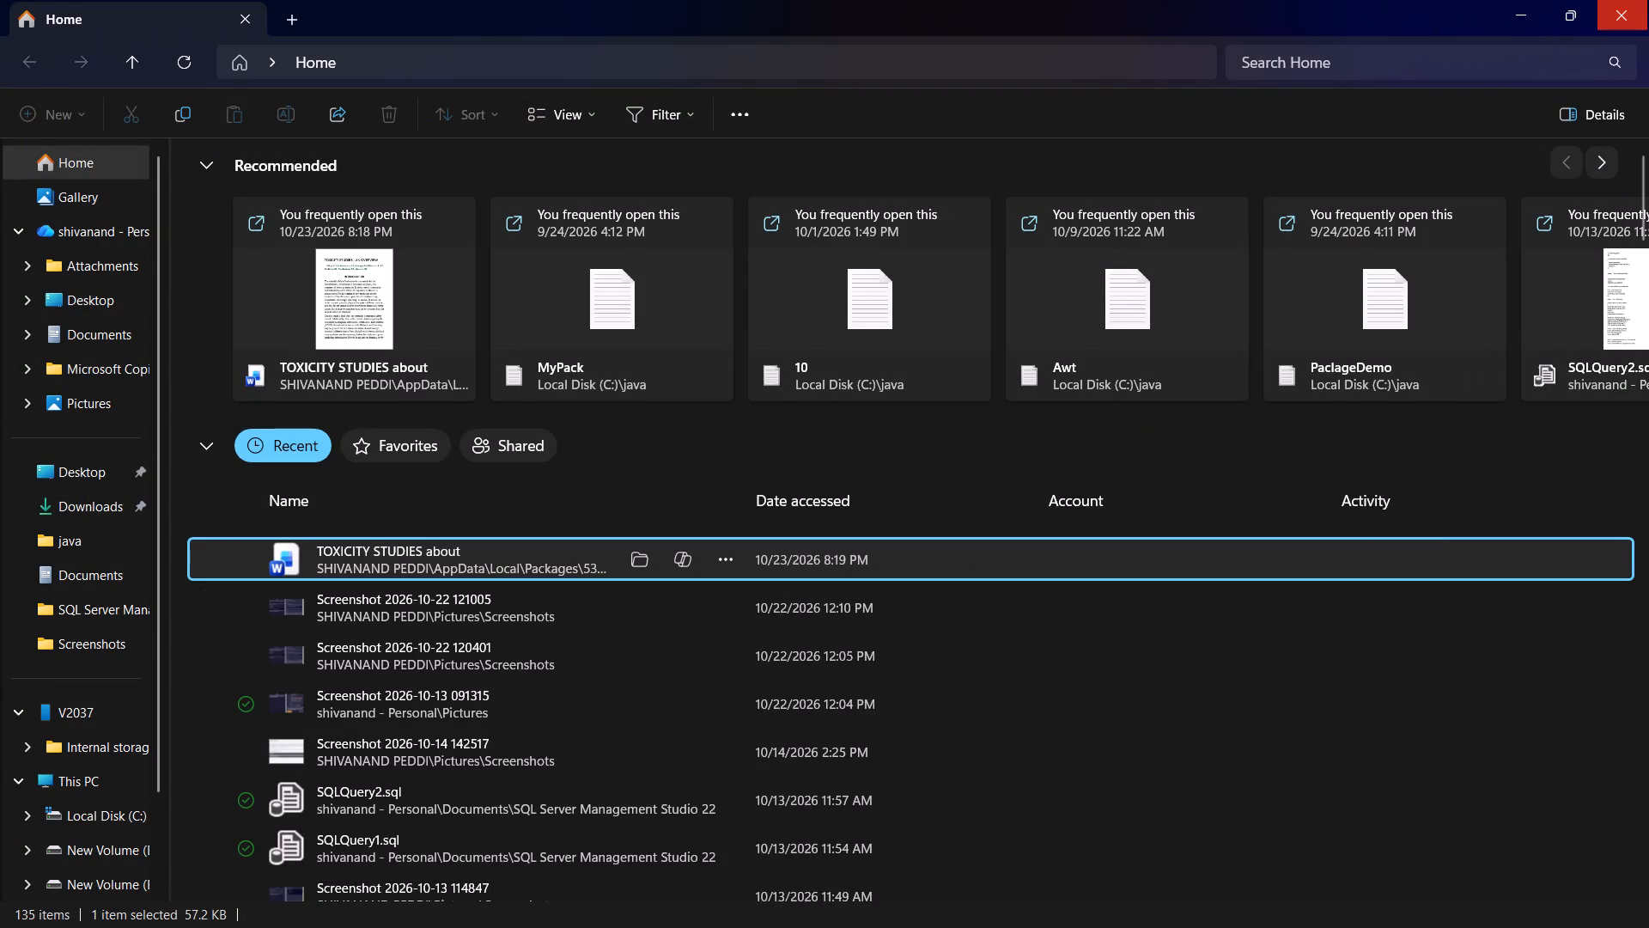
Close the File Explorer window.
{"action": "left_click_drag", "start_coordinate": [1621, 27], "coordinate": [1612, 25]}
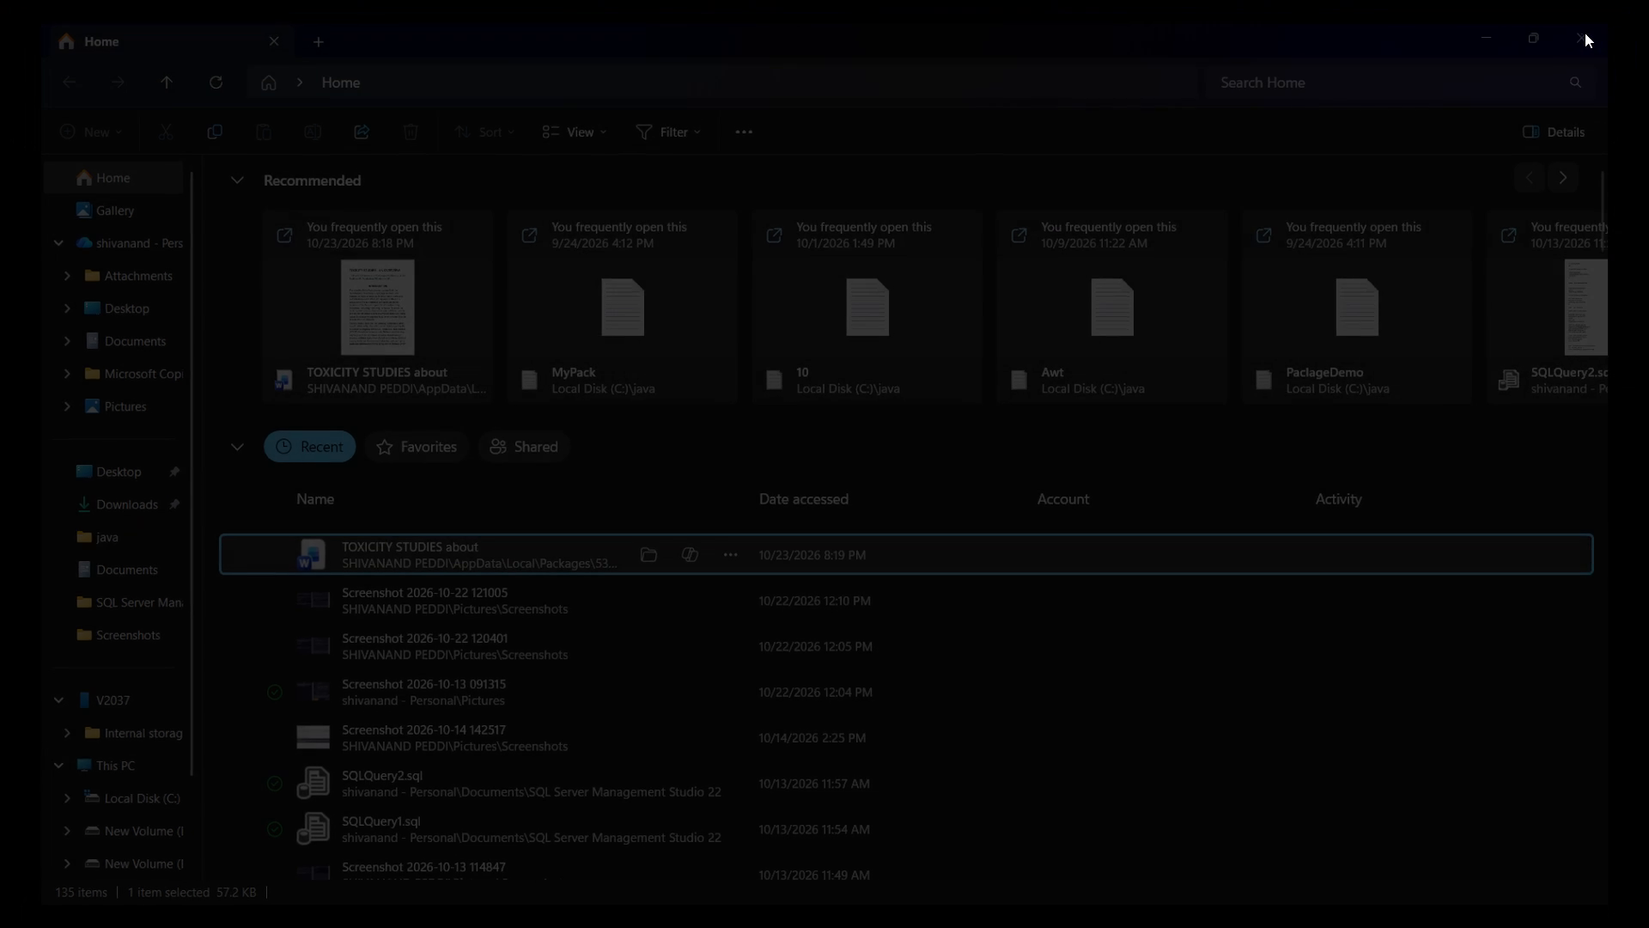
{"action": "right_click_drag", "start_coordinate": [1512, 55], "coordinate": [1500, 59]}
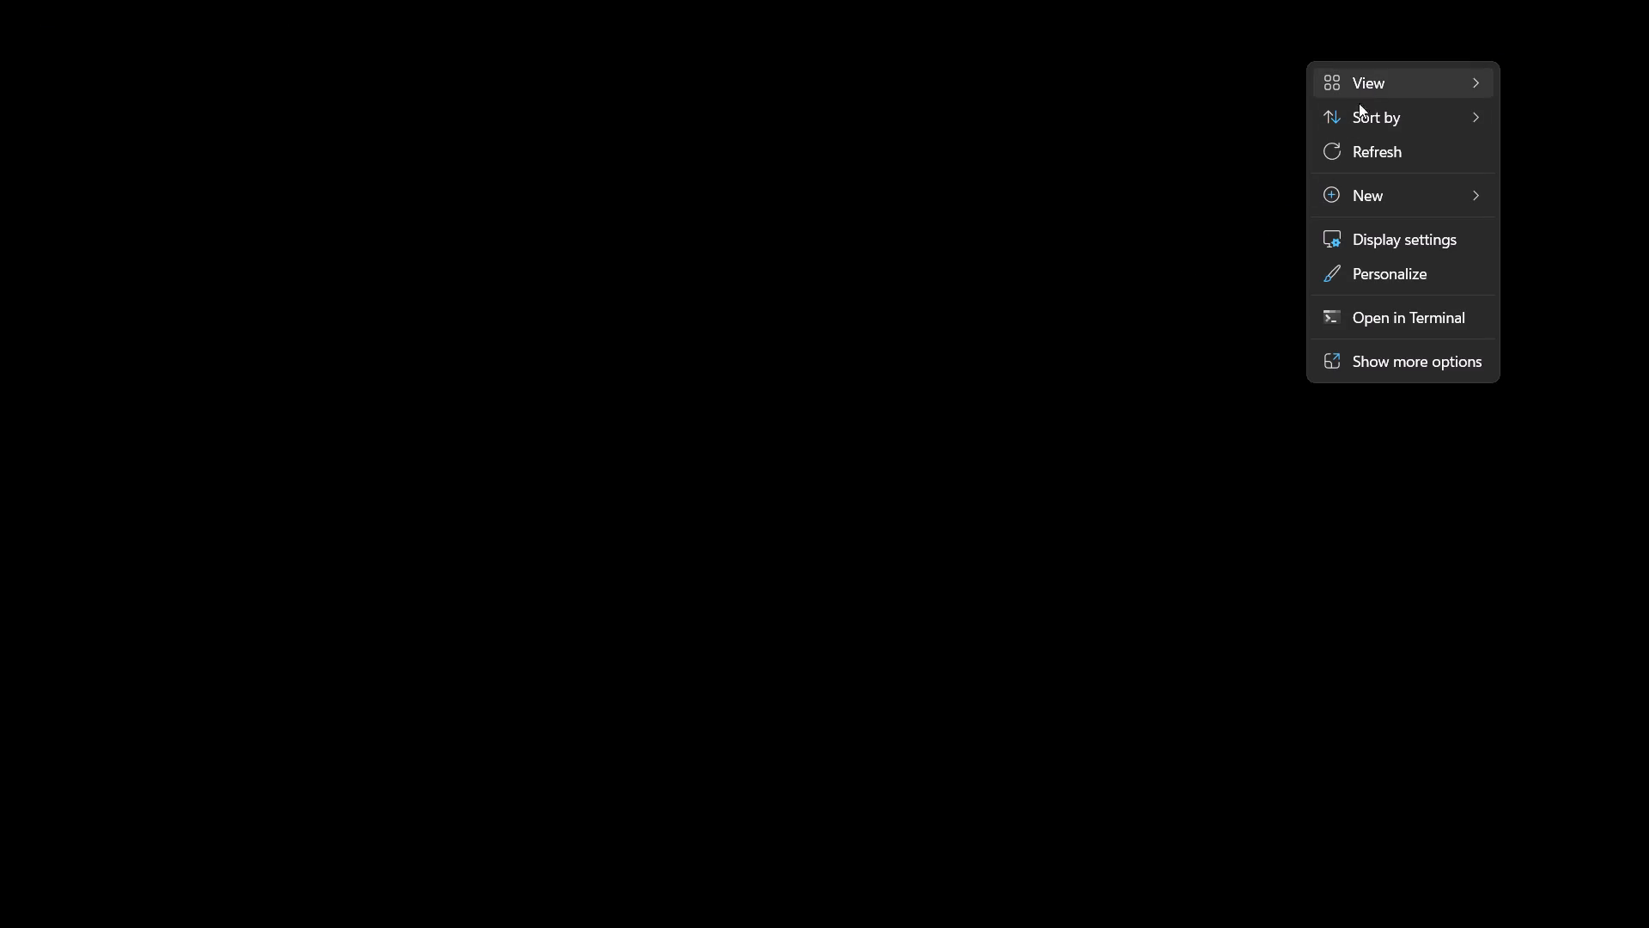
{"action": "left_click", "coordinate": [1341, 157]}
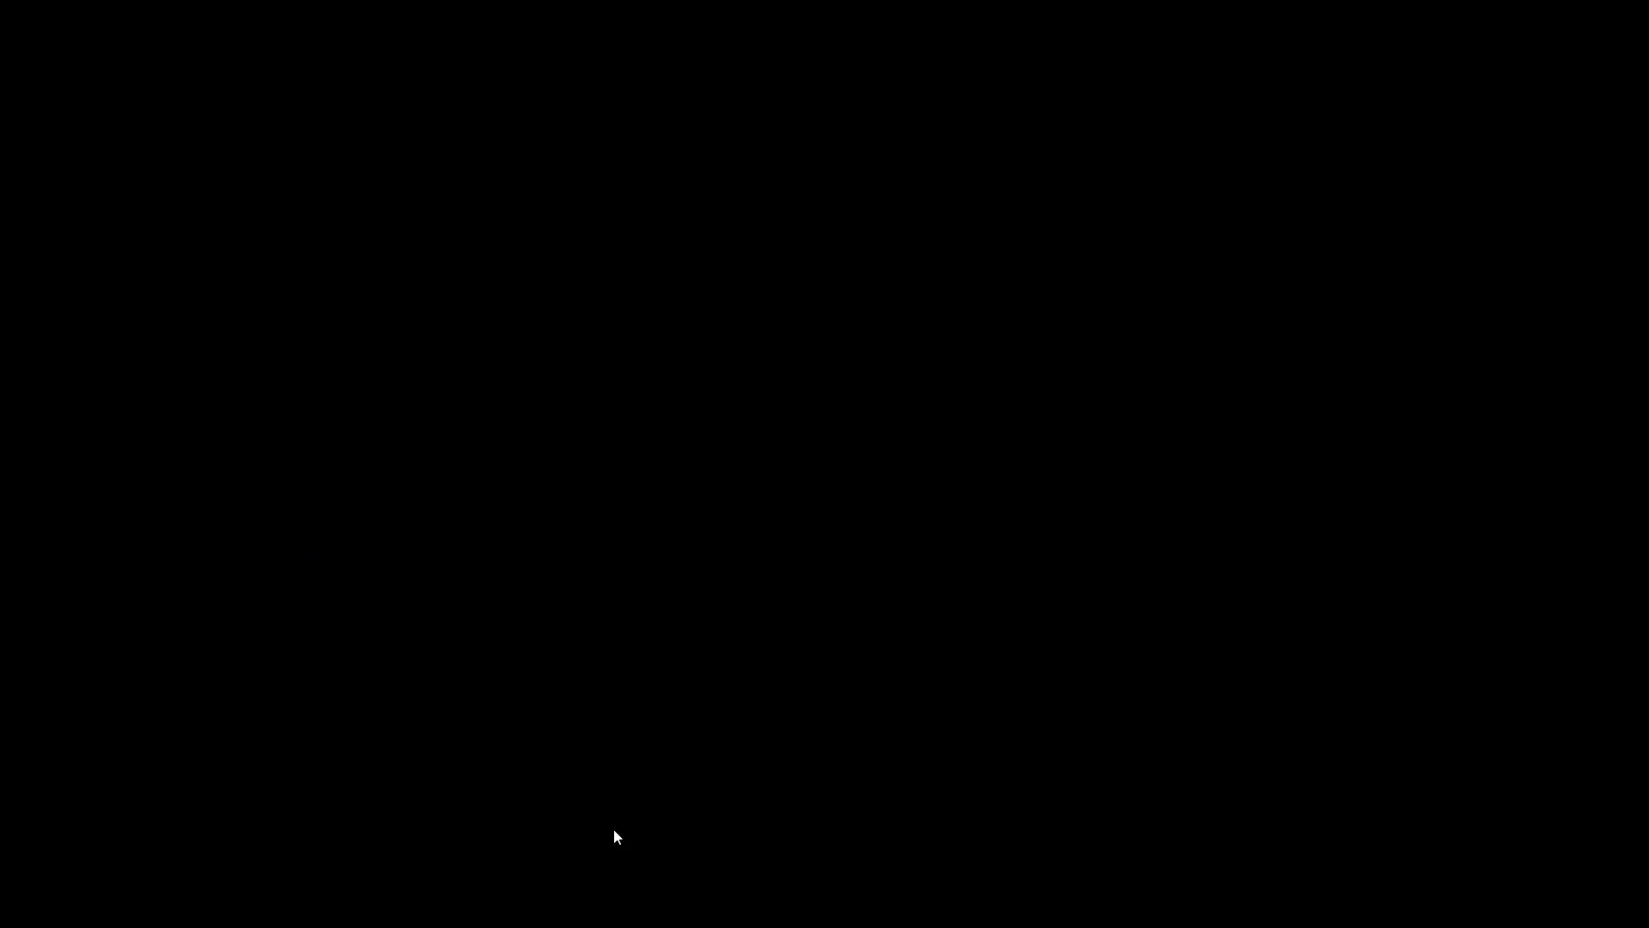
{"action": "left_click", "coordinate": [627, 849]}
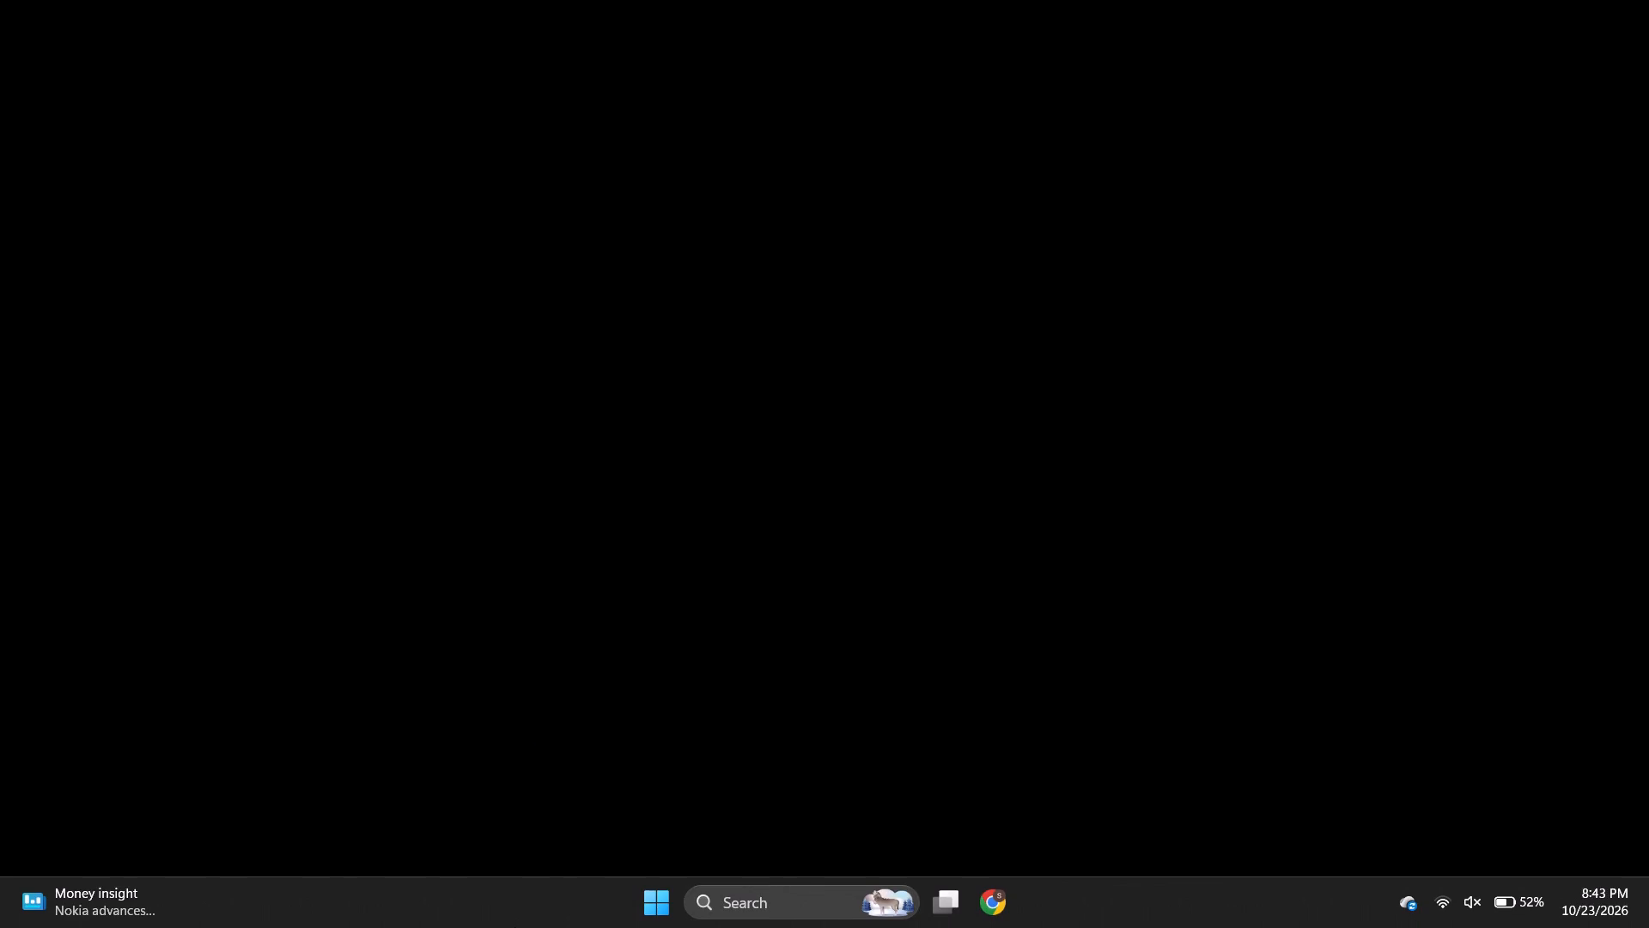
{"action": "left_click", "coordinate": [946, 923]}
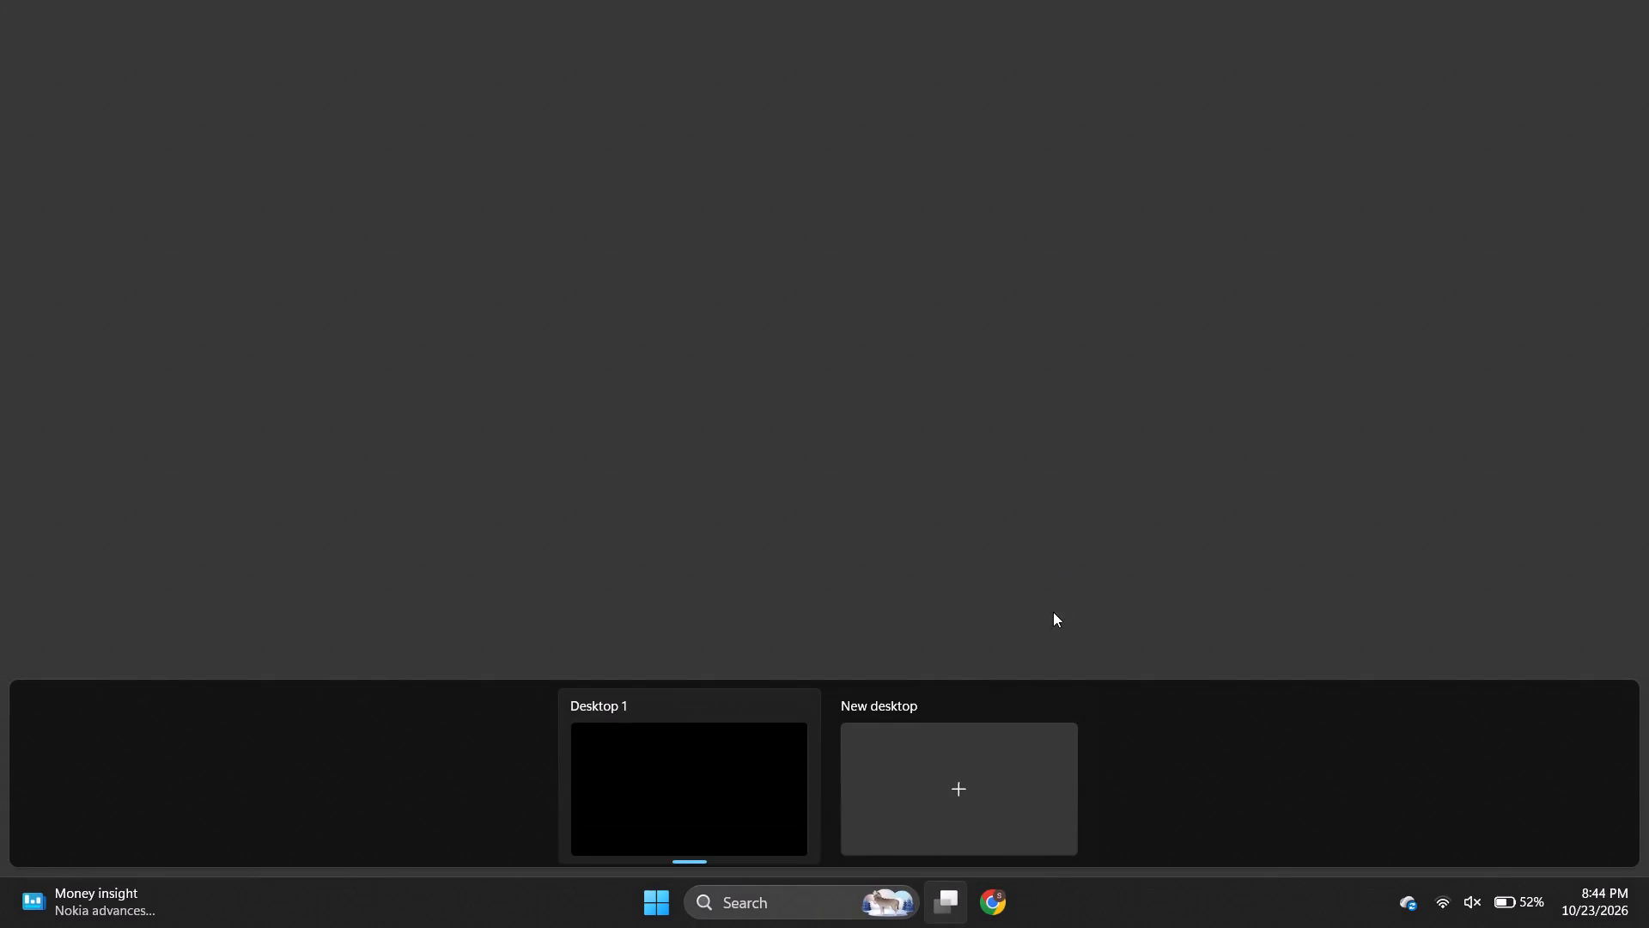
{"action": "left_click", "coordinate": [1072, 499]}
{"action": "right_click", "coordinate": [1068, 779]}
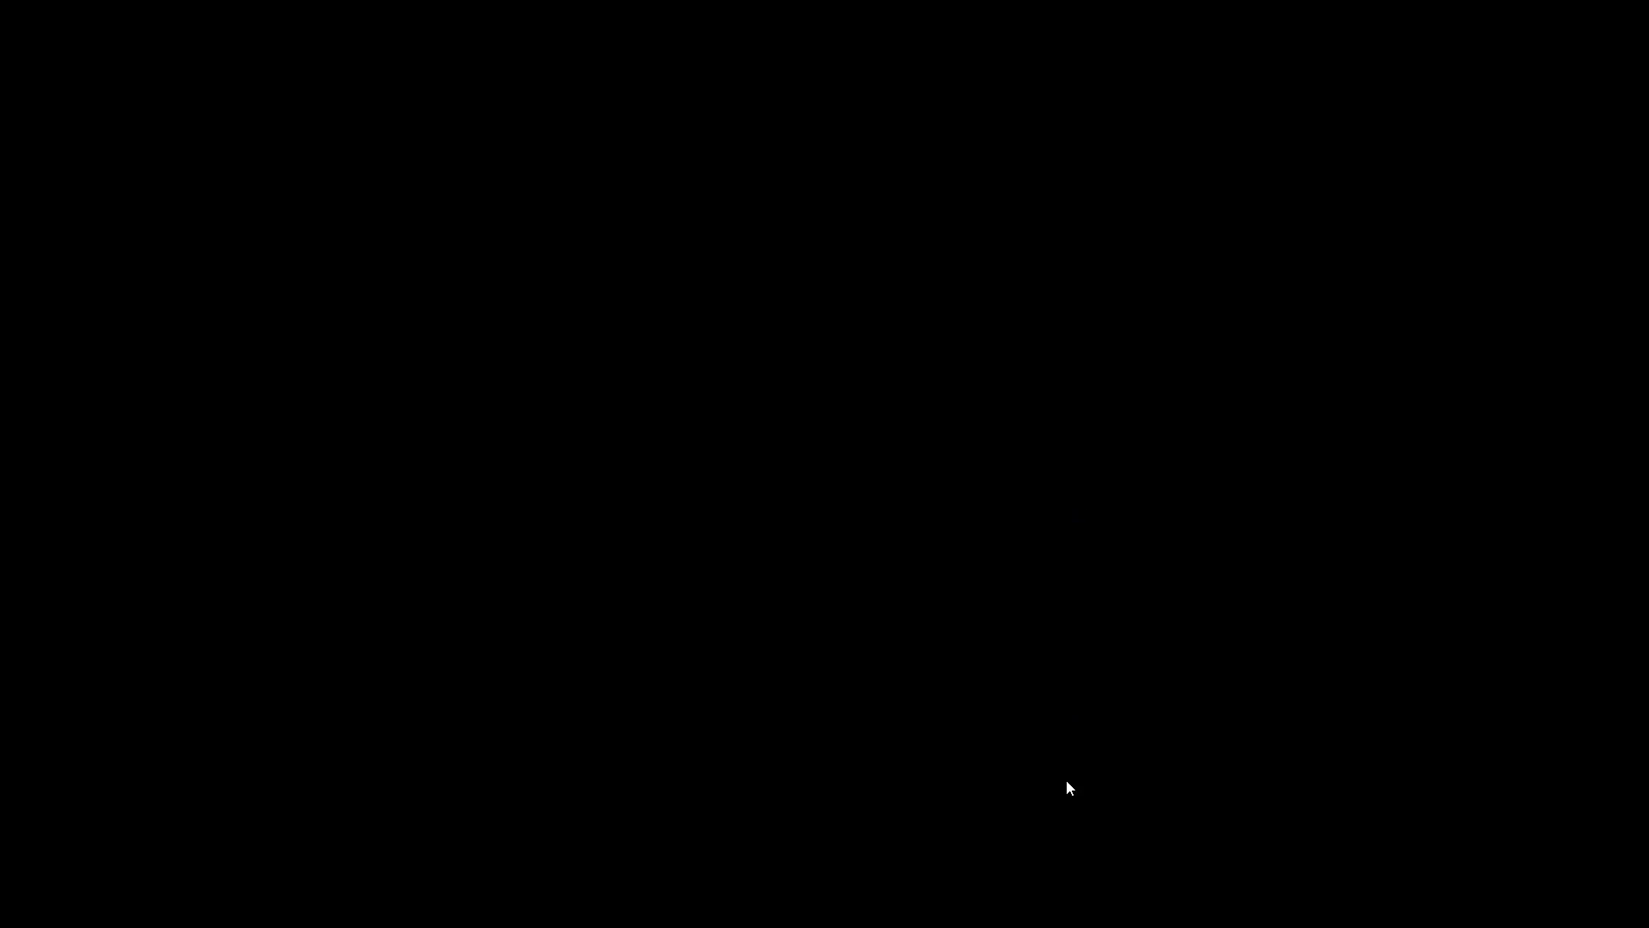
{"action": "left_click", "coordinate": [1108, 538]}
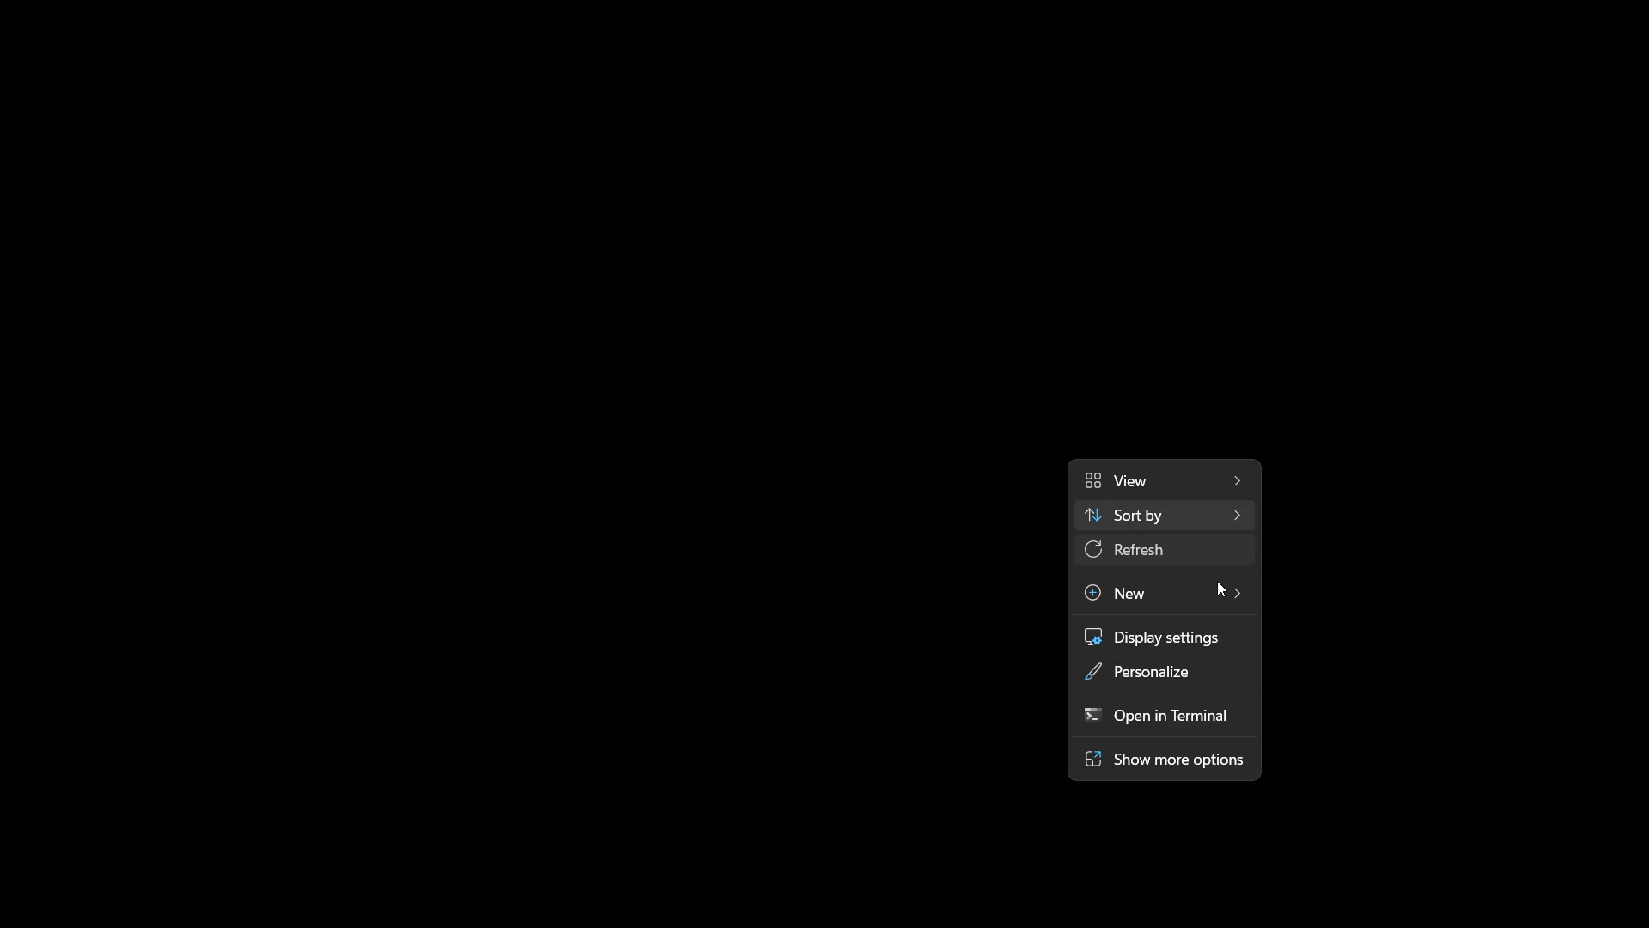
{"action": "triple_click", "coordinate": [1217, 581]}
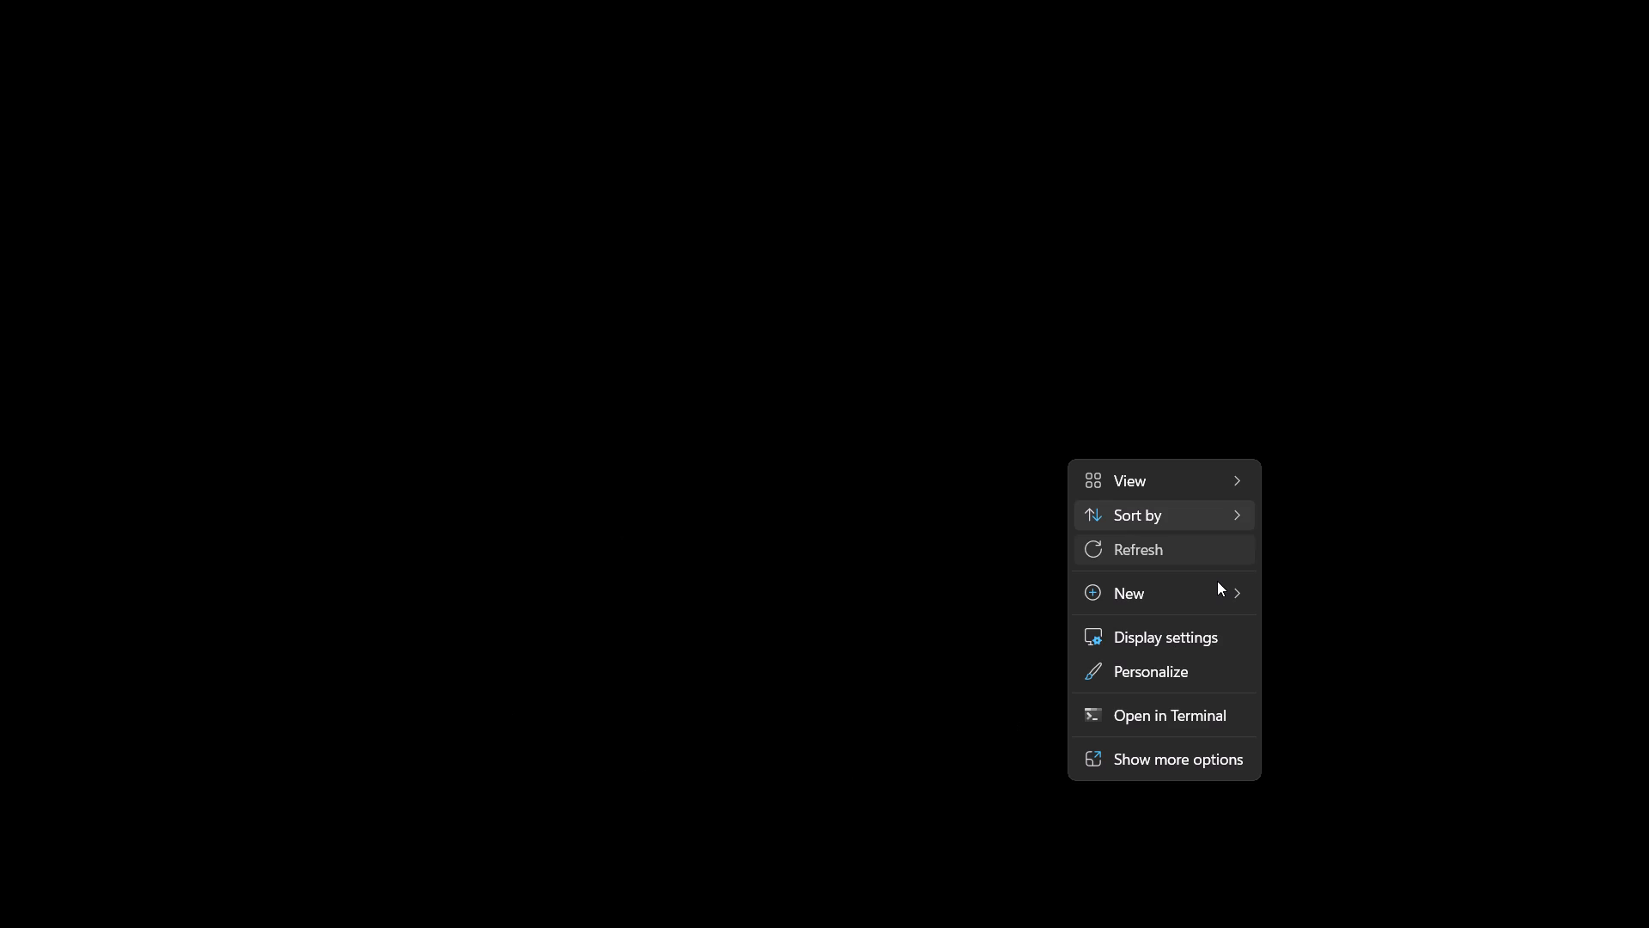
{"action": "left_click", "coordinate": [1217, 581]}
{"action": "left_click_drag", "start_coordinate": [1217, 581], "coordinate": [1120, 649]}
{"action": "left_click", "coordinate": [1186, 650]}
Open the Shut Down Windows dialog from the desktop.
{"action": "key", "text": "alt+F4"}
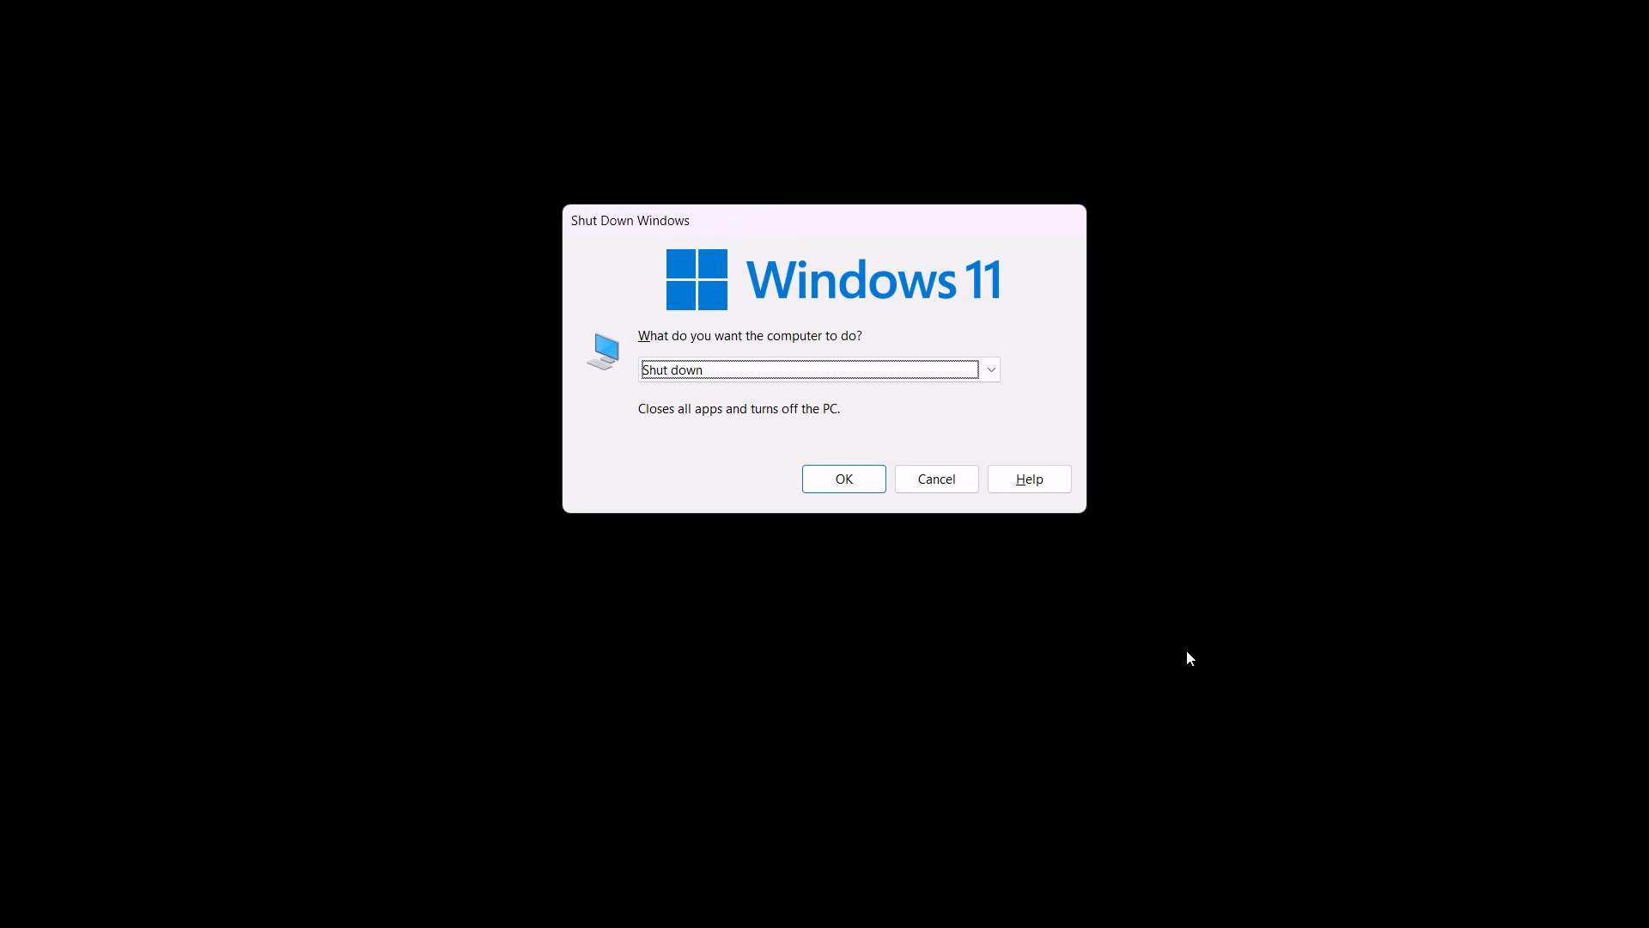